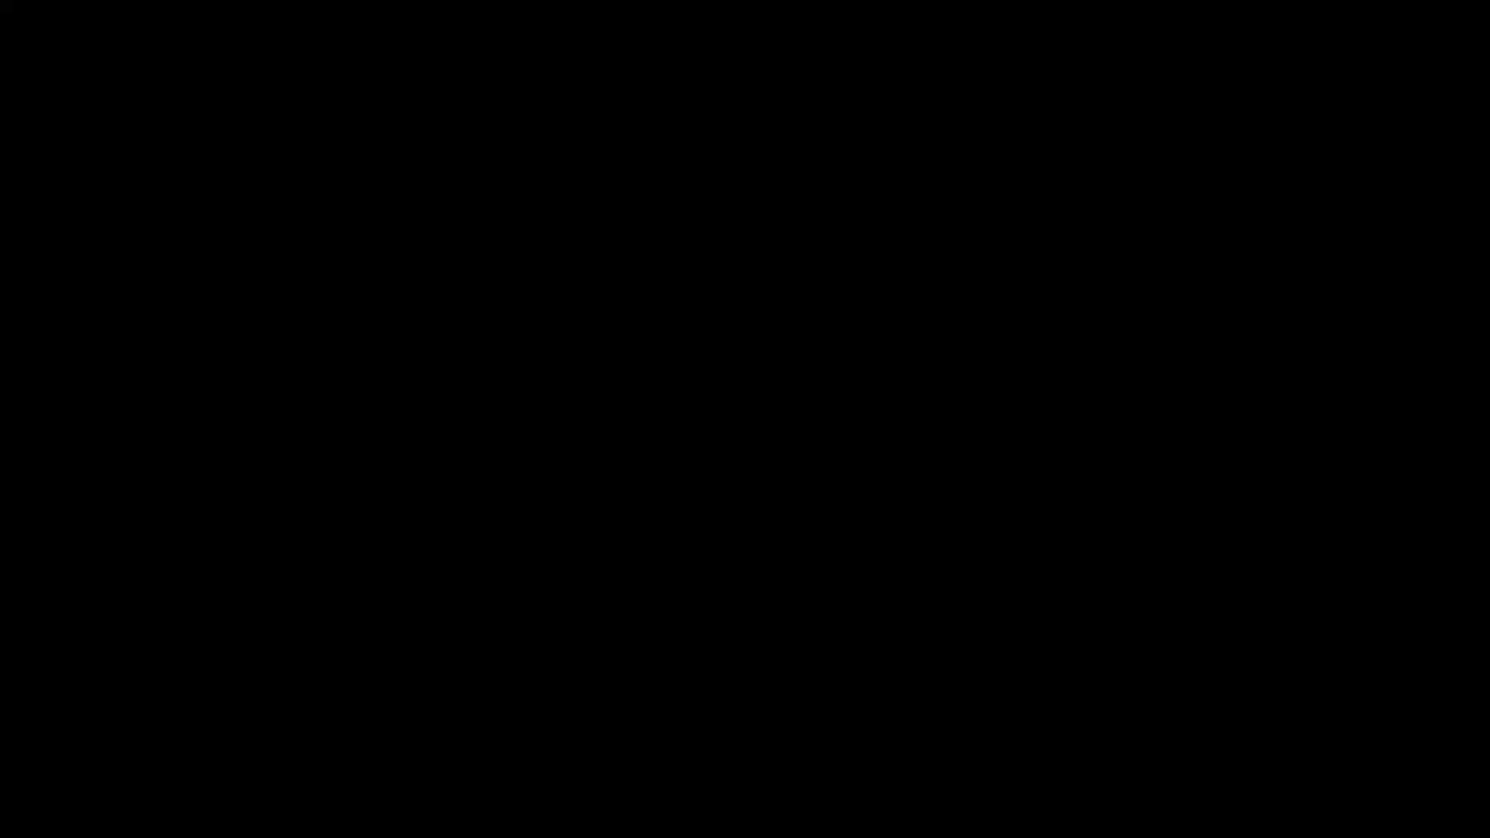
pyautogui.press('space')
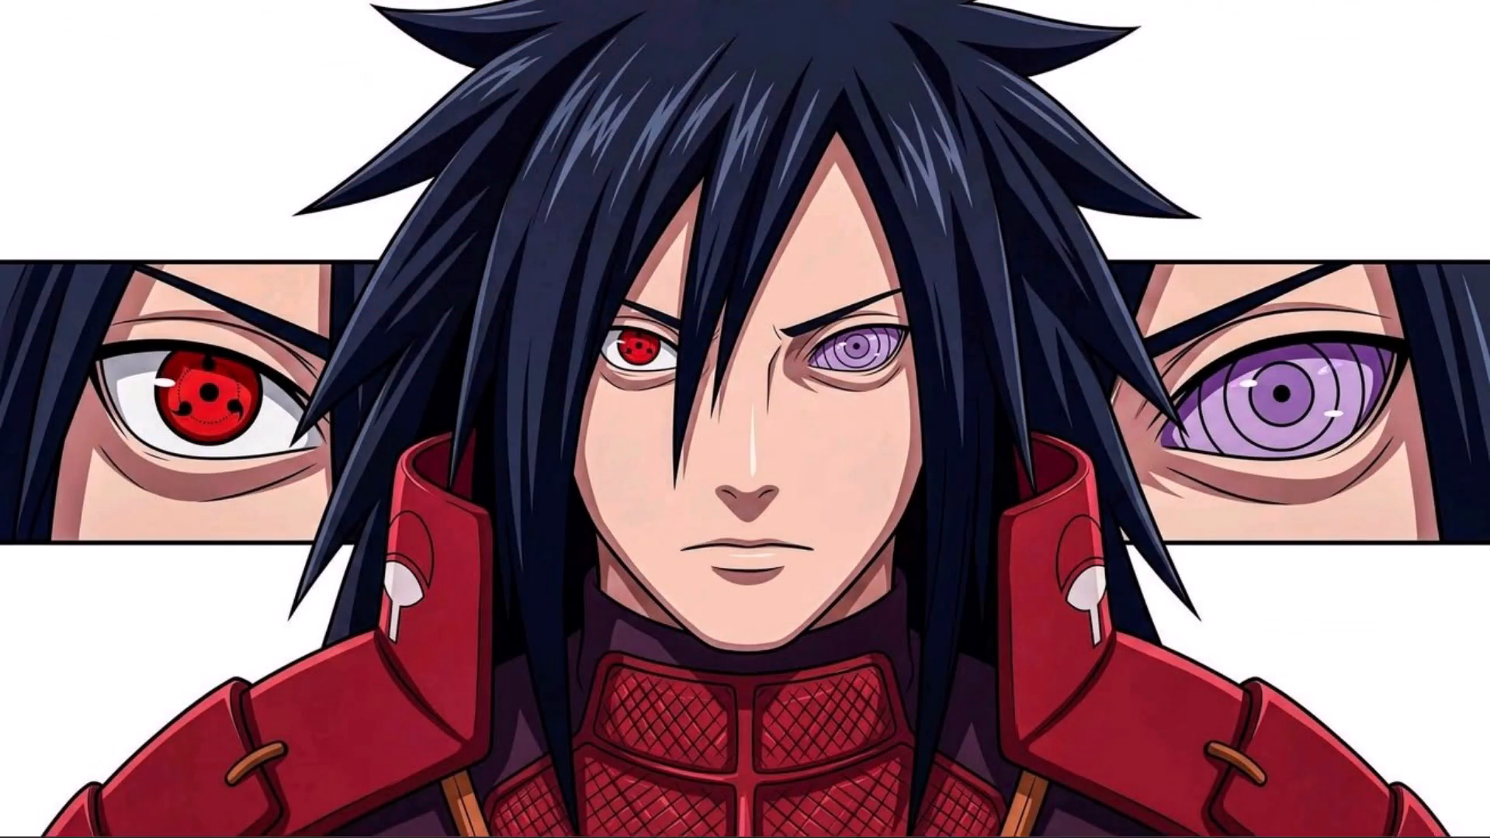
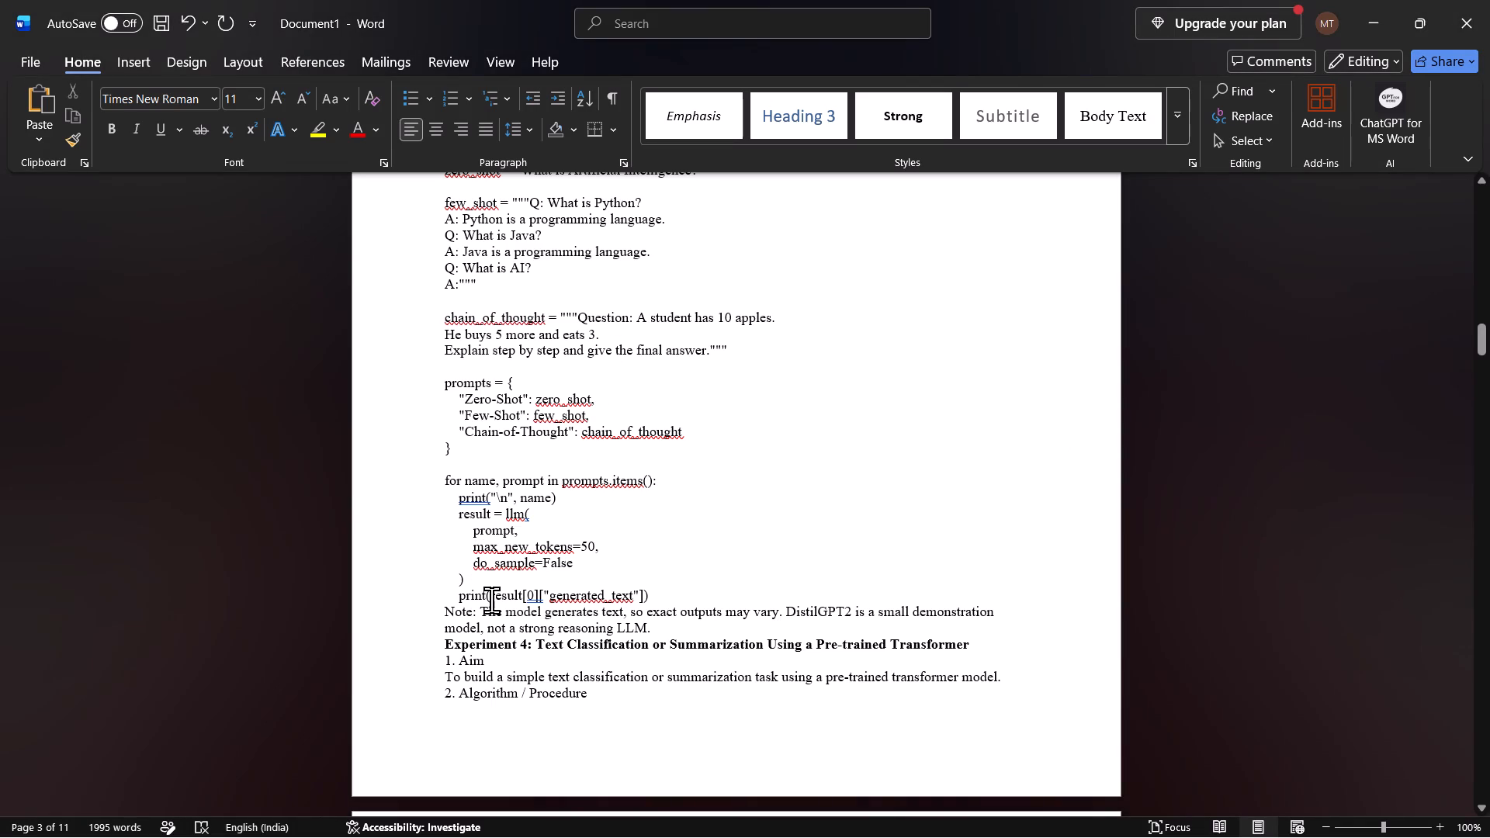
pyautogui.moveTo(451, 612); pyautogui.dragTo(655, 628)
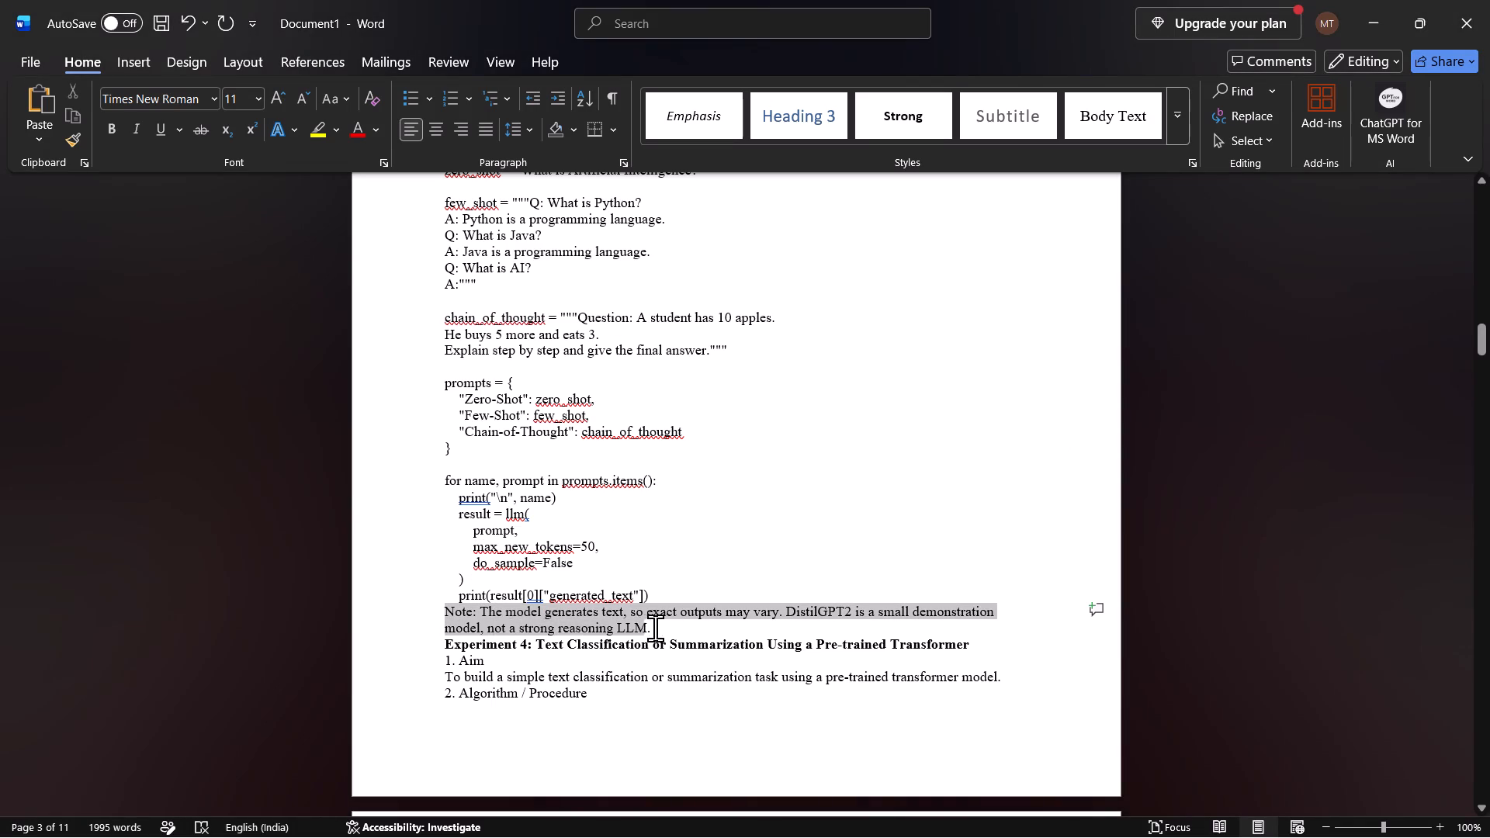
pyautogui.moveTo(655, 628); pyautogui.dragTo(657, 628)
pyautogui.press('BackSpace')
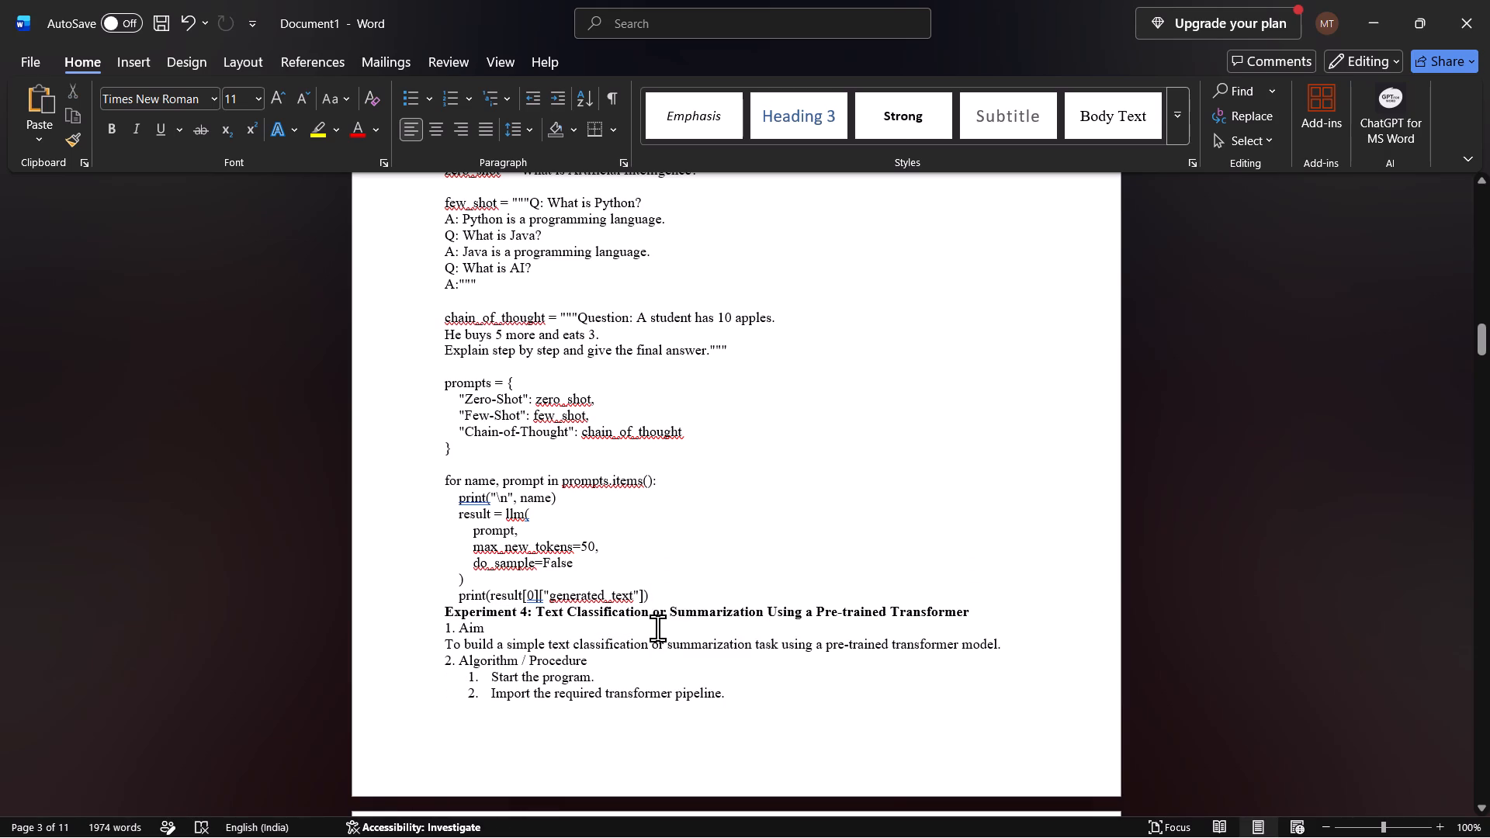
pyautogui.press('space')
pyautogui.hotkey('ctrl', 'z')
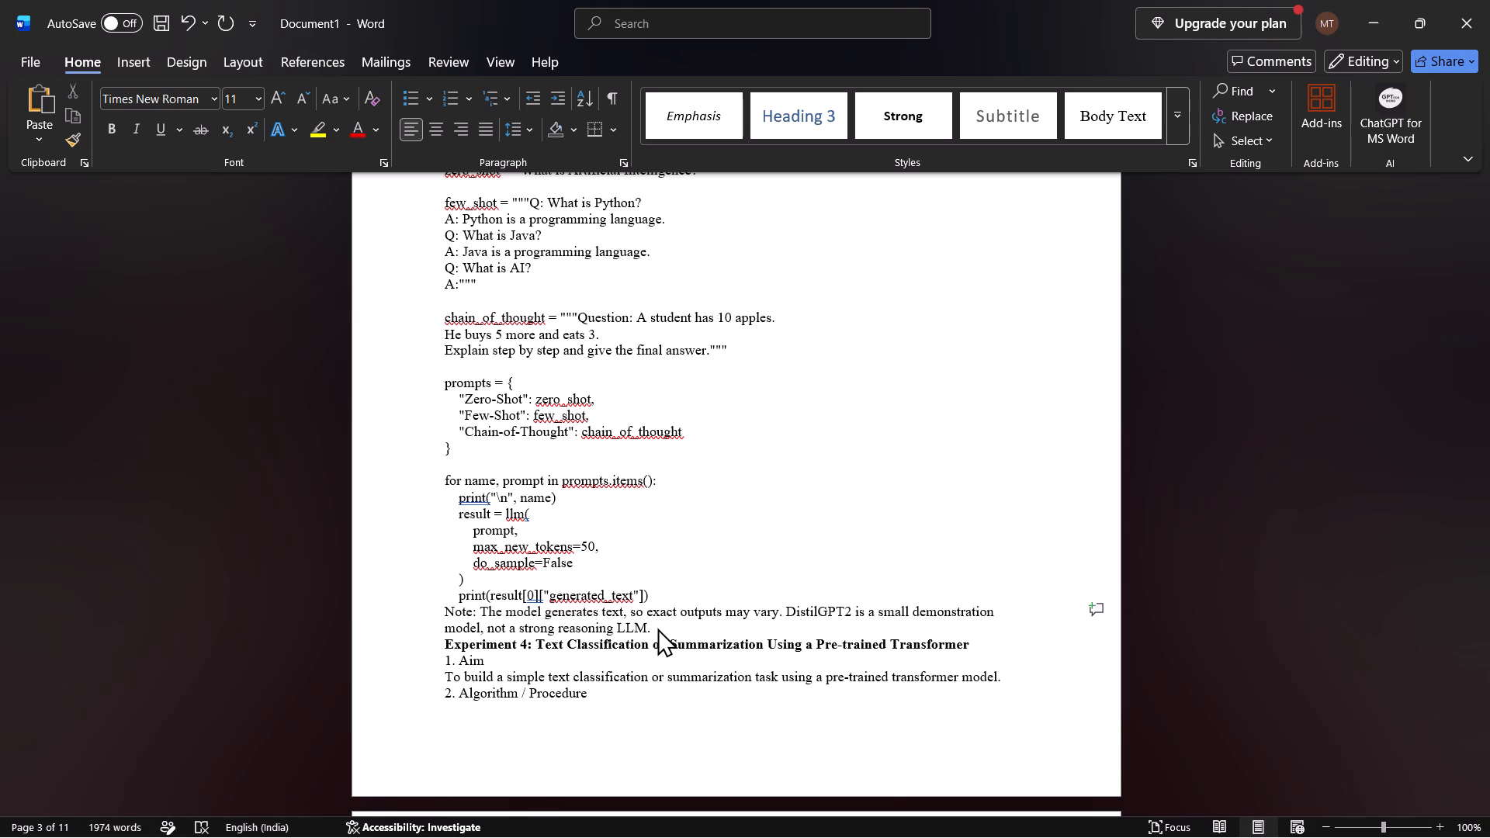
pyautogui.press('BackSpace')
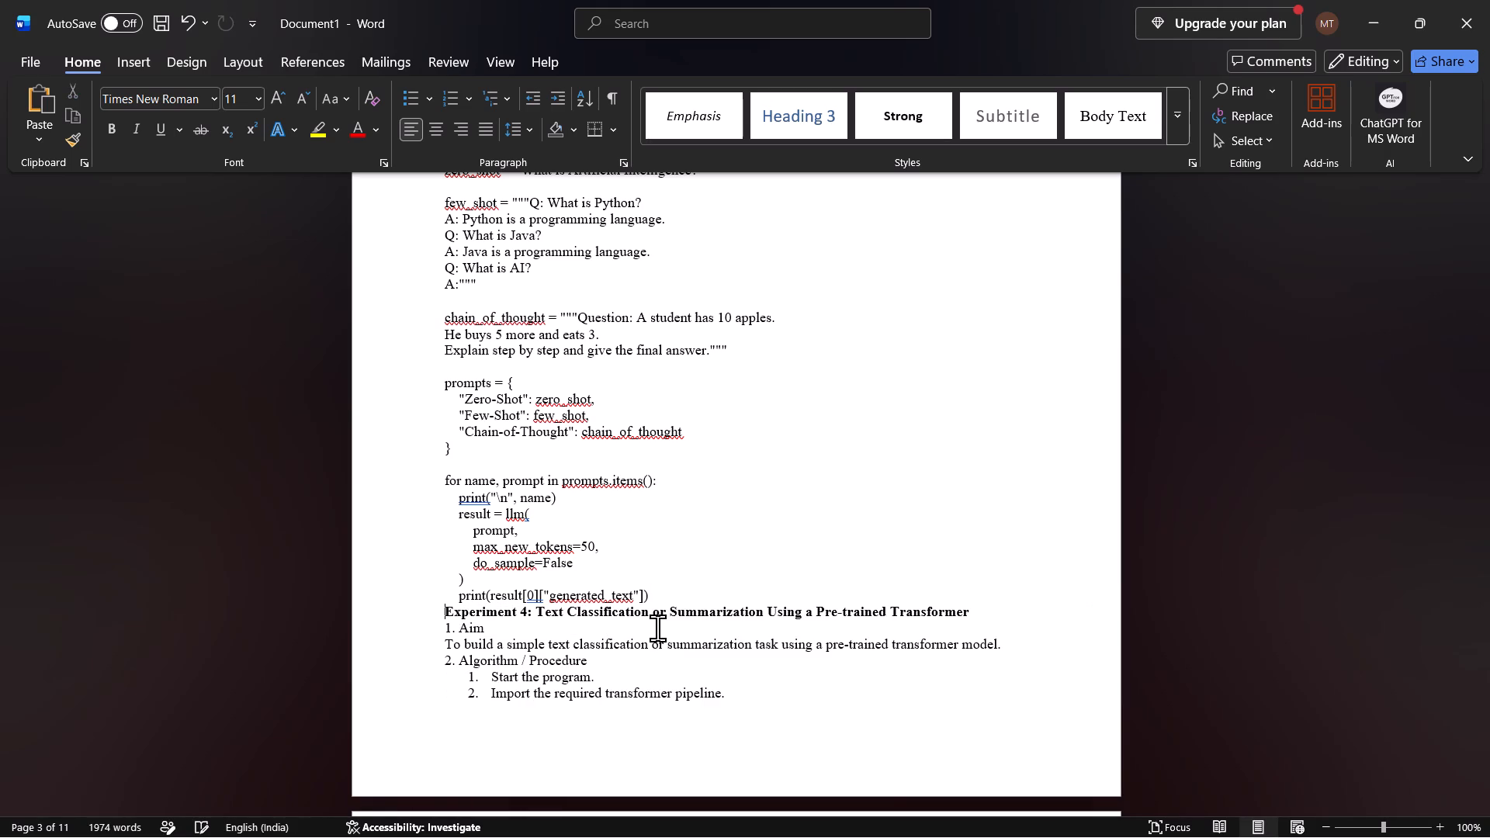
# Paste the copied output below the final print line of Experiment 3's program, with several blank lines separating it from Experiment 4.
pyautogui.click(680, 602)
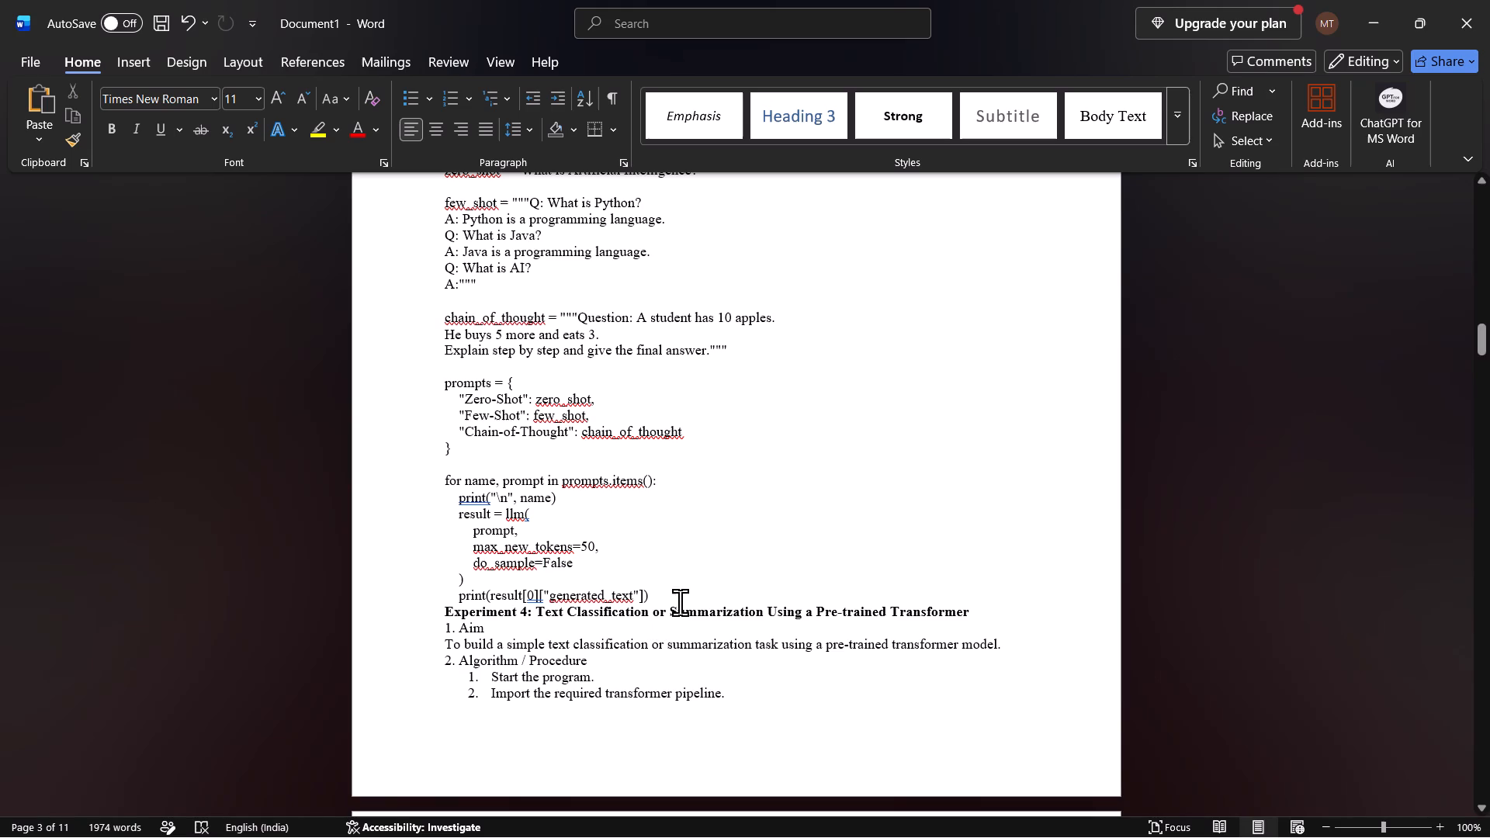
pyautogui.press('Return')
pyautogui.press('Return')
pyautogui.press('Return')
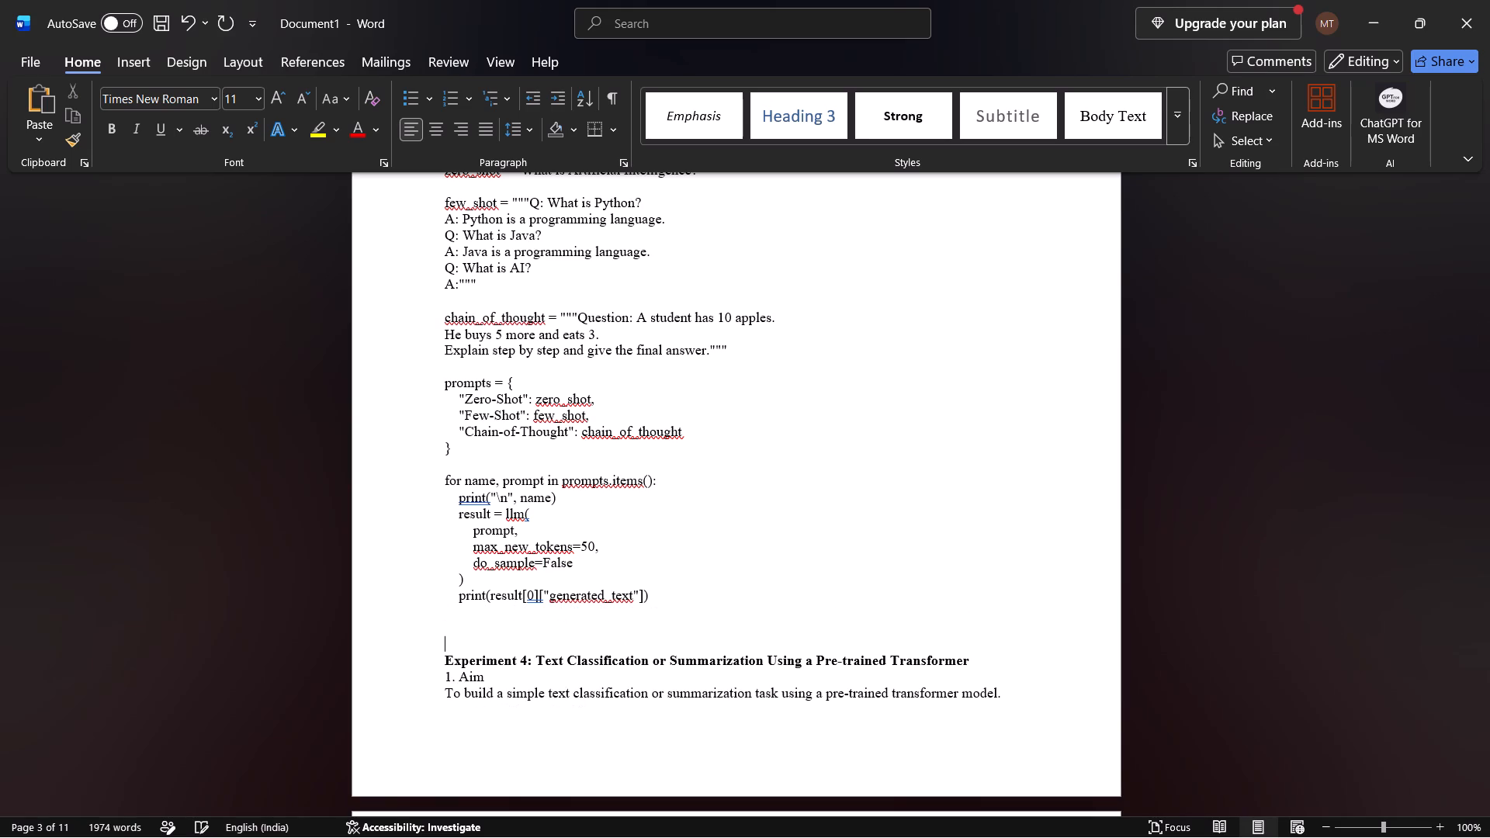
pyautogui.press('Return')
pyautogui.press('Return')
pyautogui.press('Return')
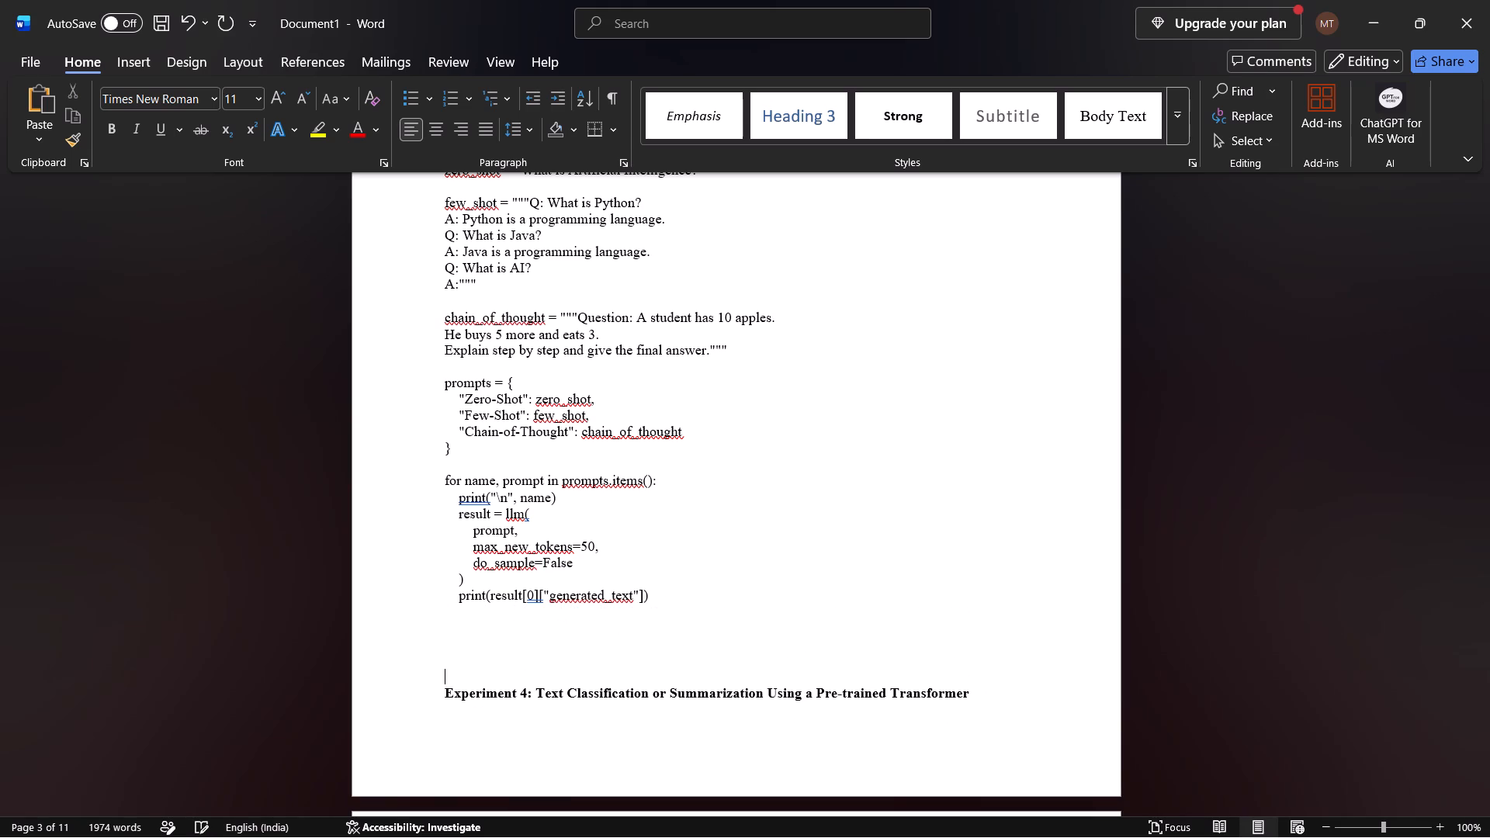
pyautogui.click(670, 589)
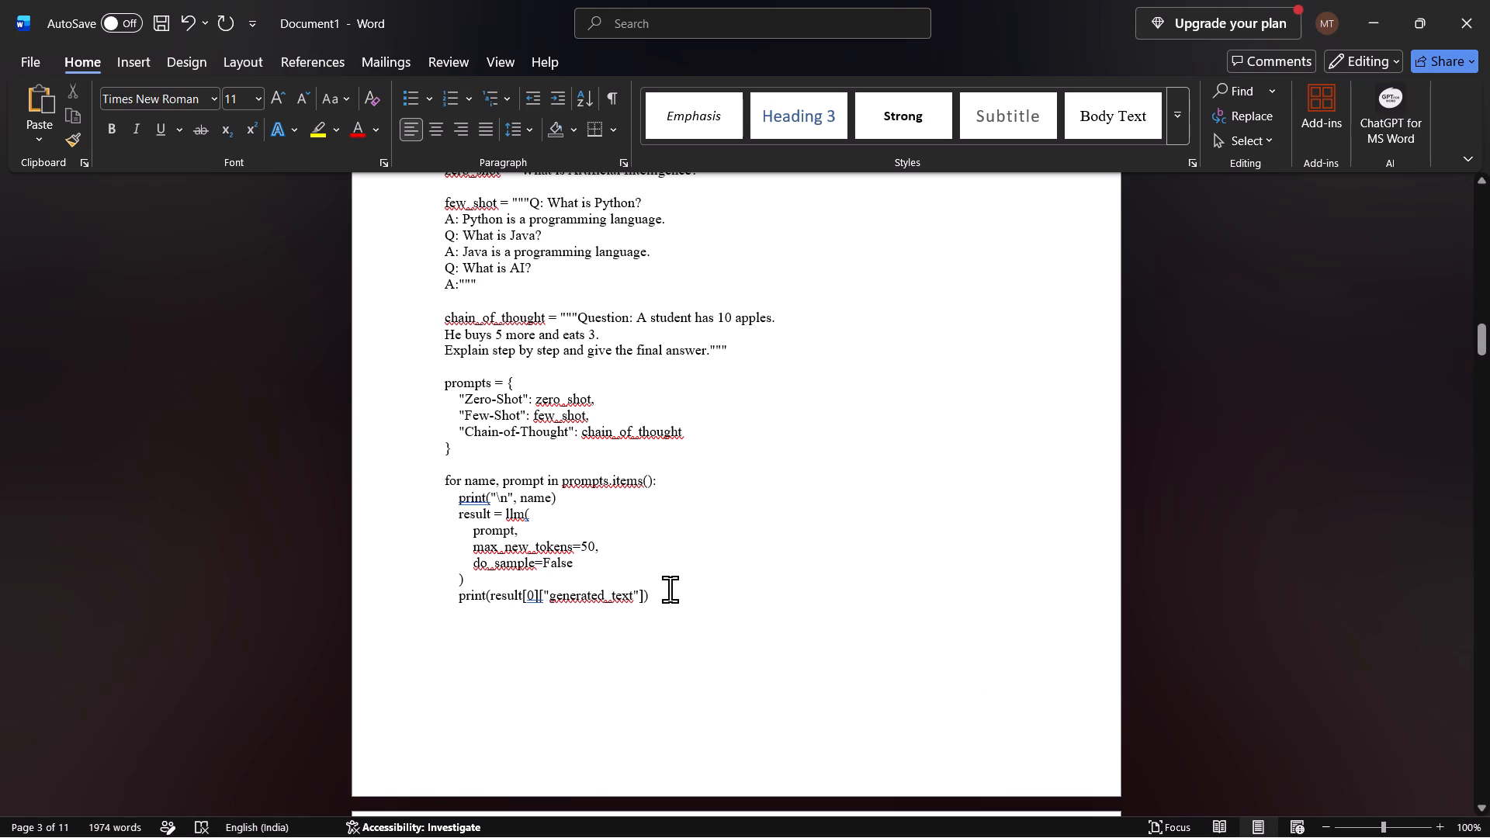
pyautogui.press('Return')
pyautogui.hotkey('ctrl', 'v')
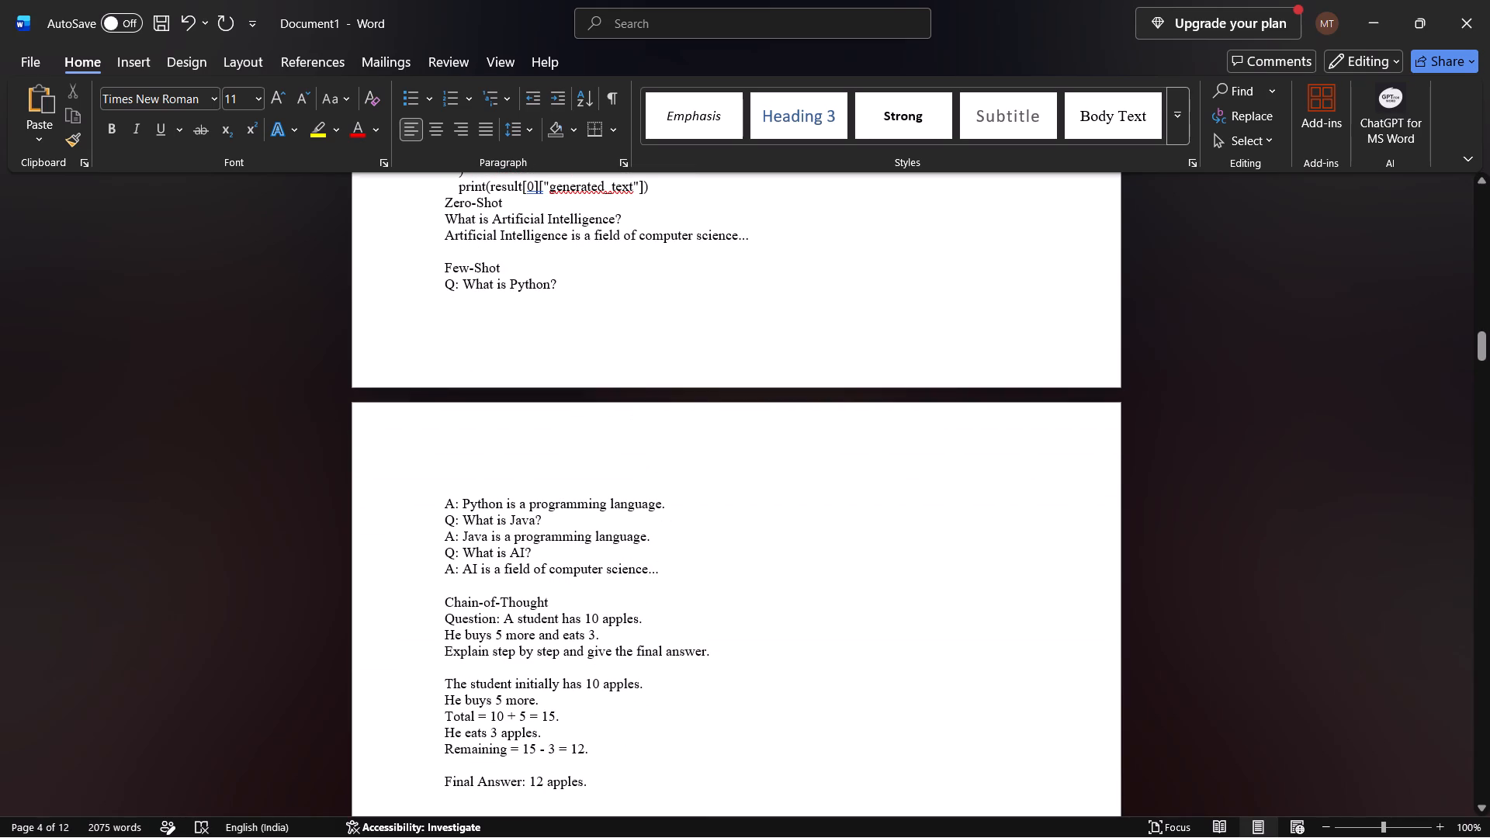
# Add the line "Expected output:" directly above the pasted Zero-Shot text.
pyautogui.scroll(1, 553, 261)
pyautogui.click(687, 230)
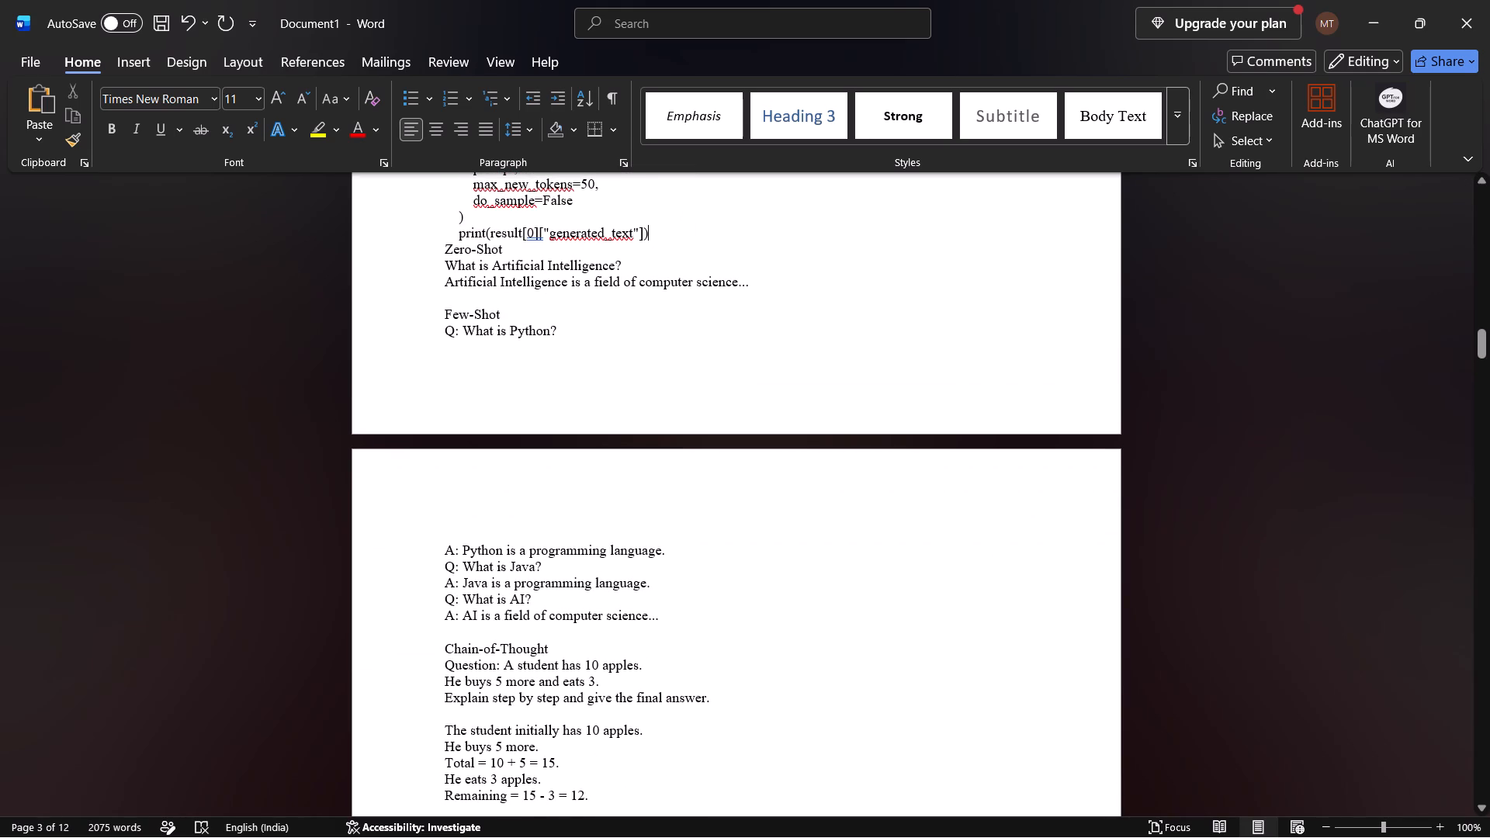
pyautogui.press('Return')
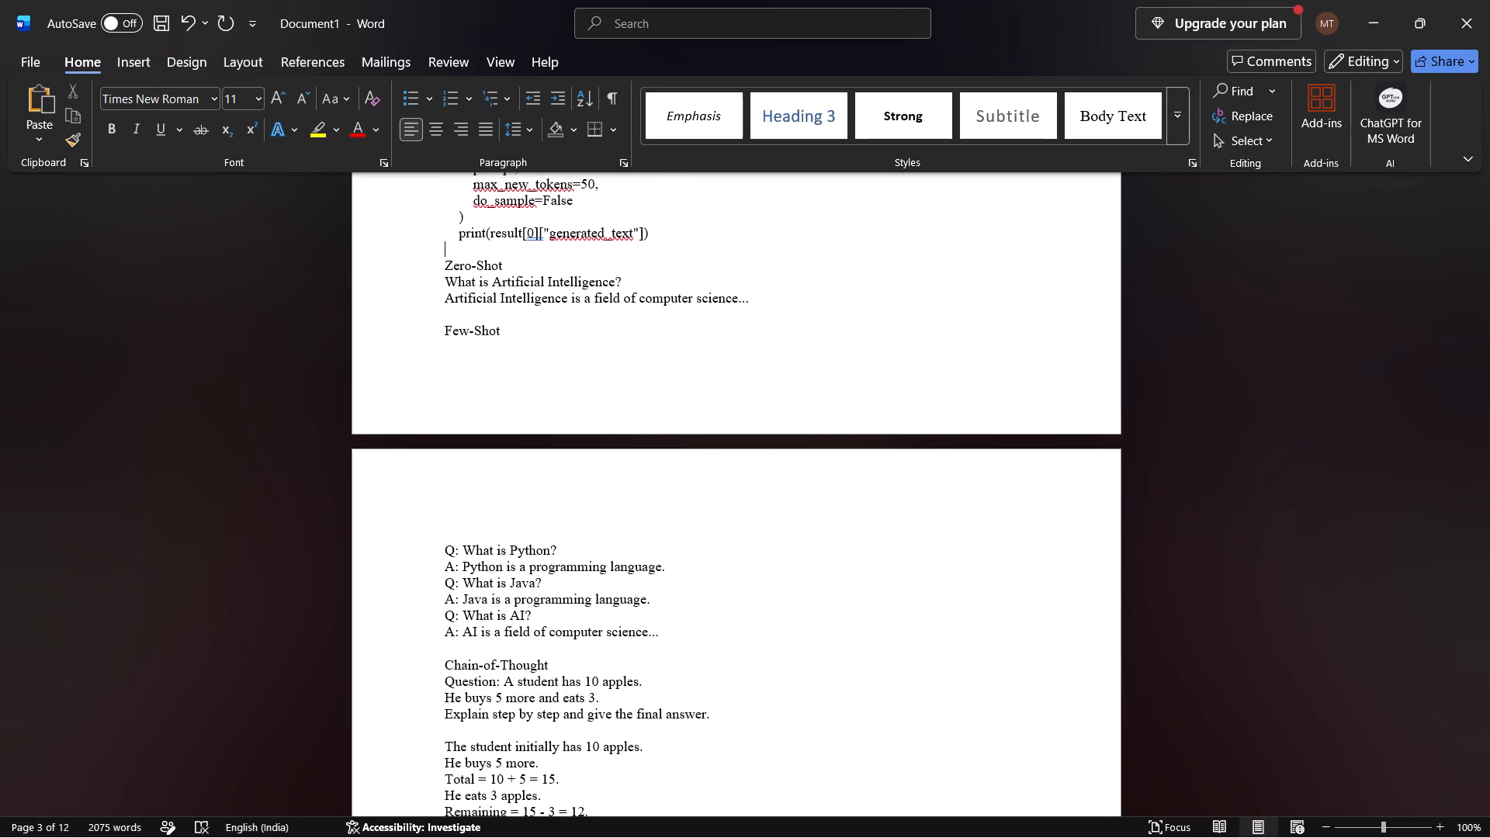
pyautogui.hotkey('shift', 'e')
pyautogui.write('xpected output')
pyautogui.hotkey('shift', ':')
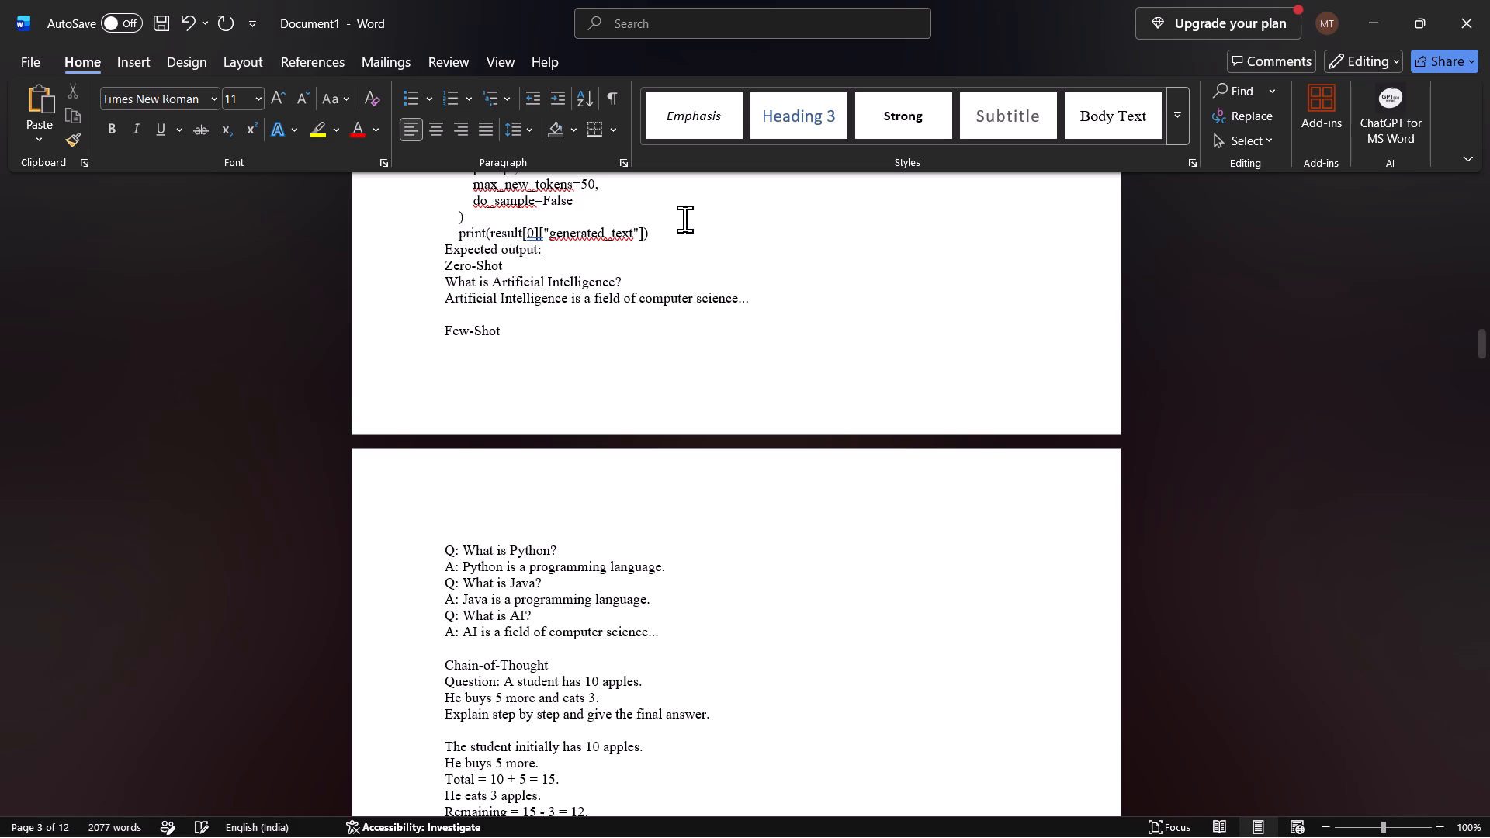
# Make the words "Expected output" above the Zero-Shot text bold.
pyautogui.doubleClick(556, 248)
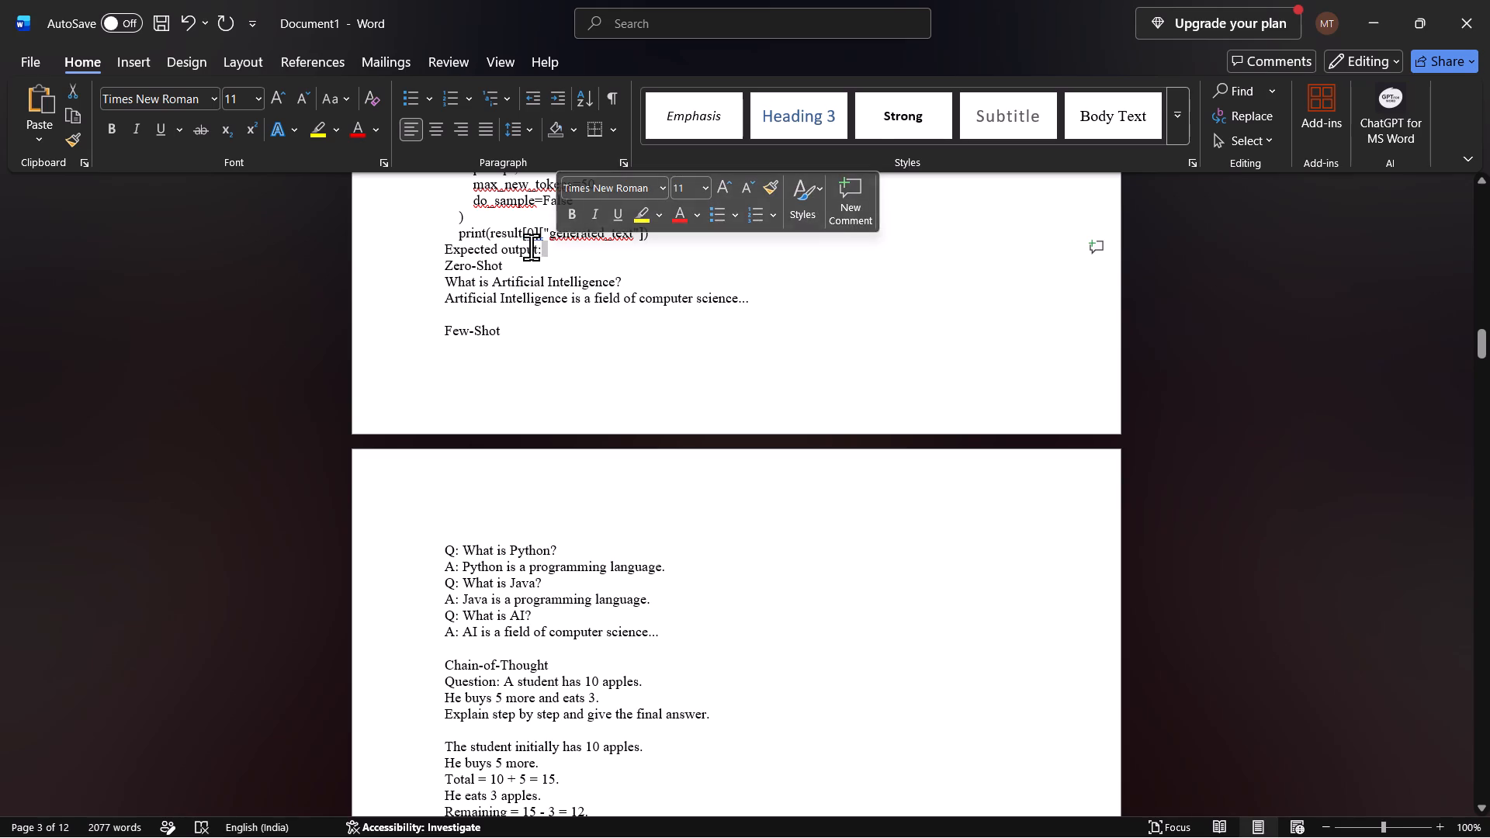
pyautogui.doubleClick(531, 247)
pyautogui.doubleClick(453, 243)
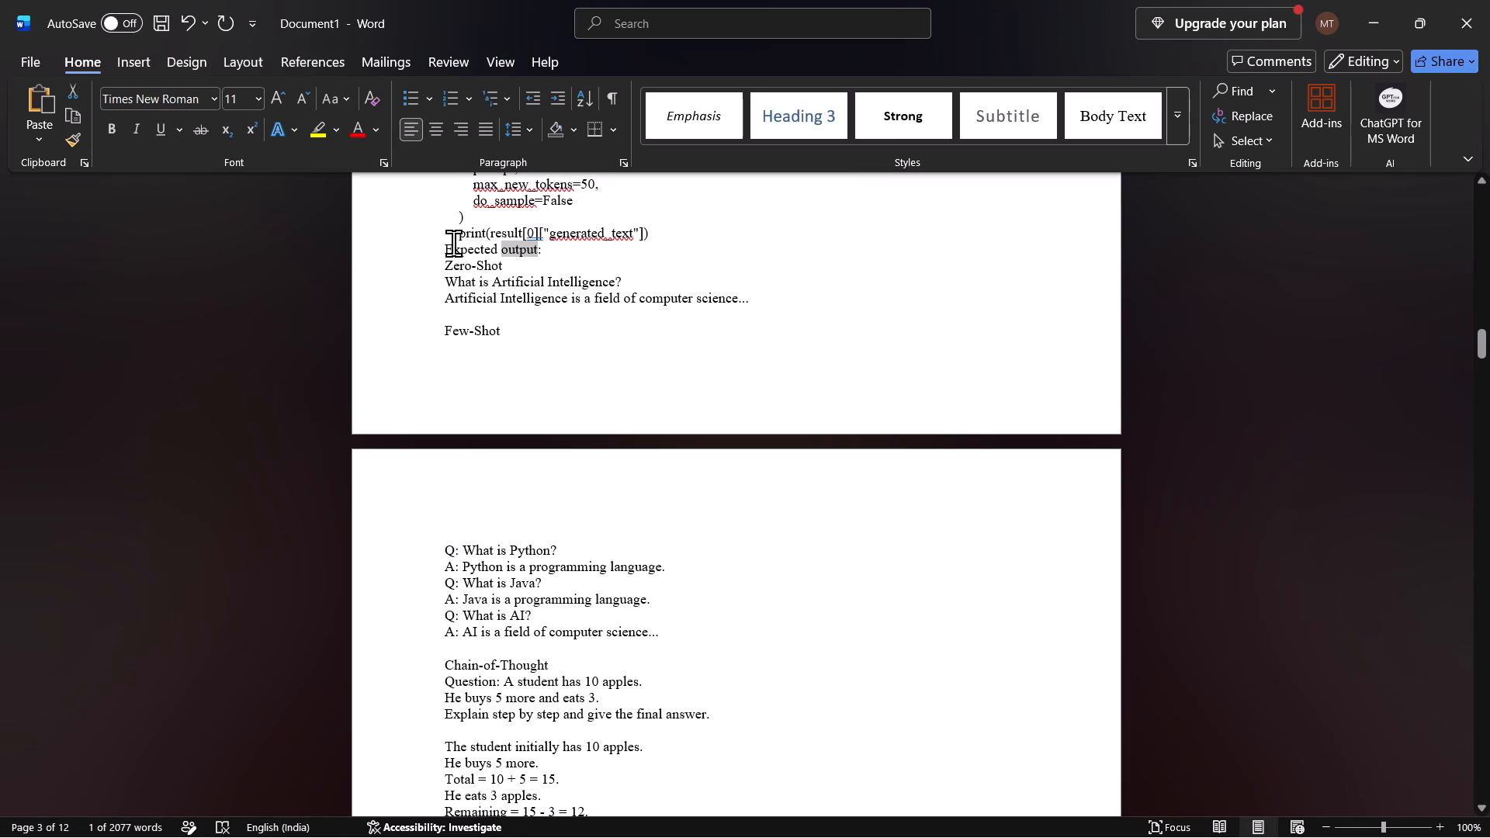
pyautogui.click(438, 243)
pyautogui.moveTo(438, 243); pyautogui.dragTo(539, 247)
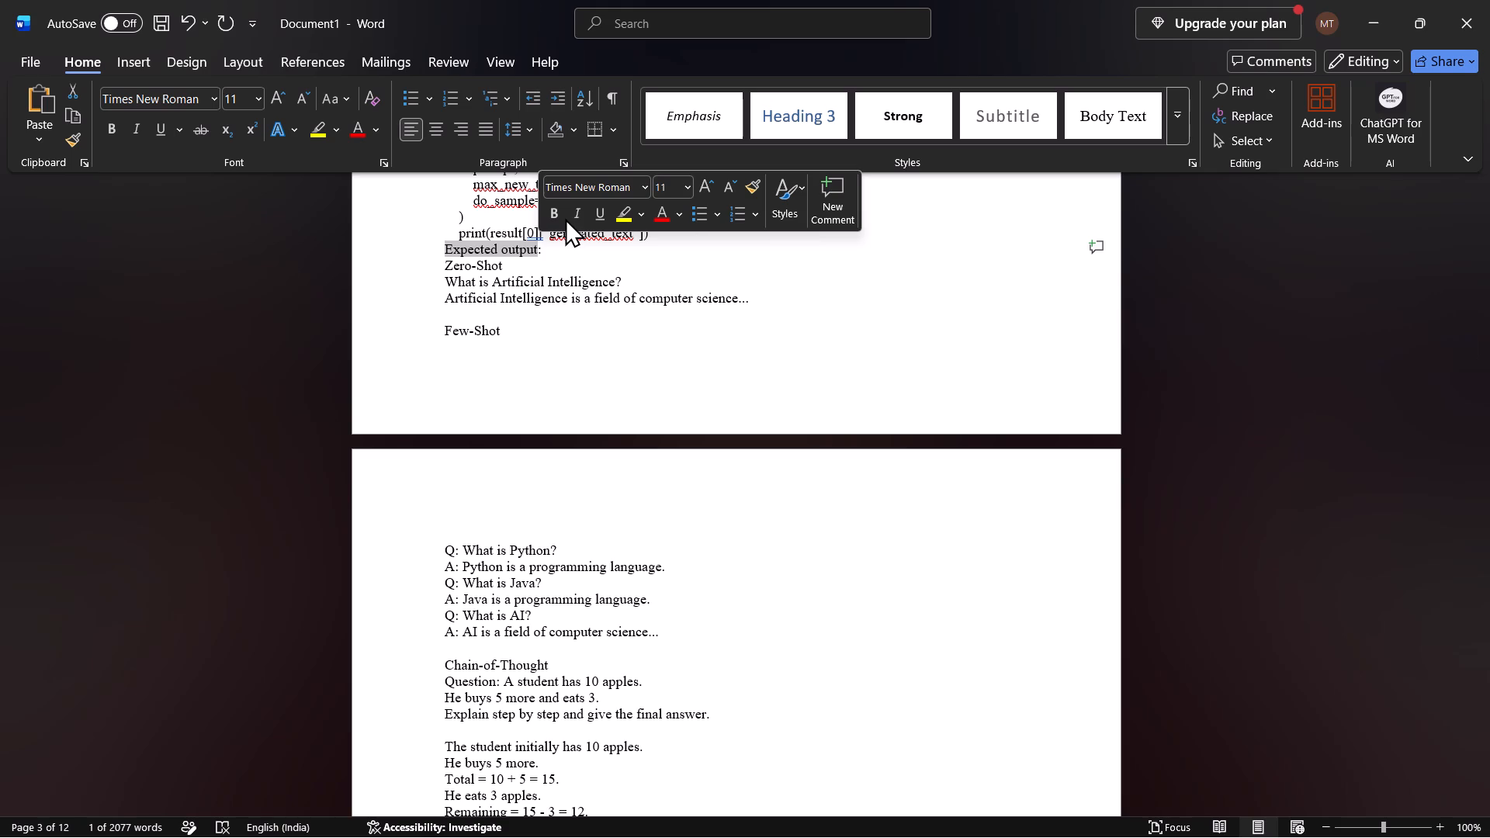
pyautogui.click(565, 218)
pyautogui.click(561, 217)
pyautogui.click(665, 253)
# Insert a blank line between Experiment 3's final print line and the "Expected output" heading.
pyautogui.click(675, 234)
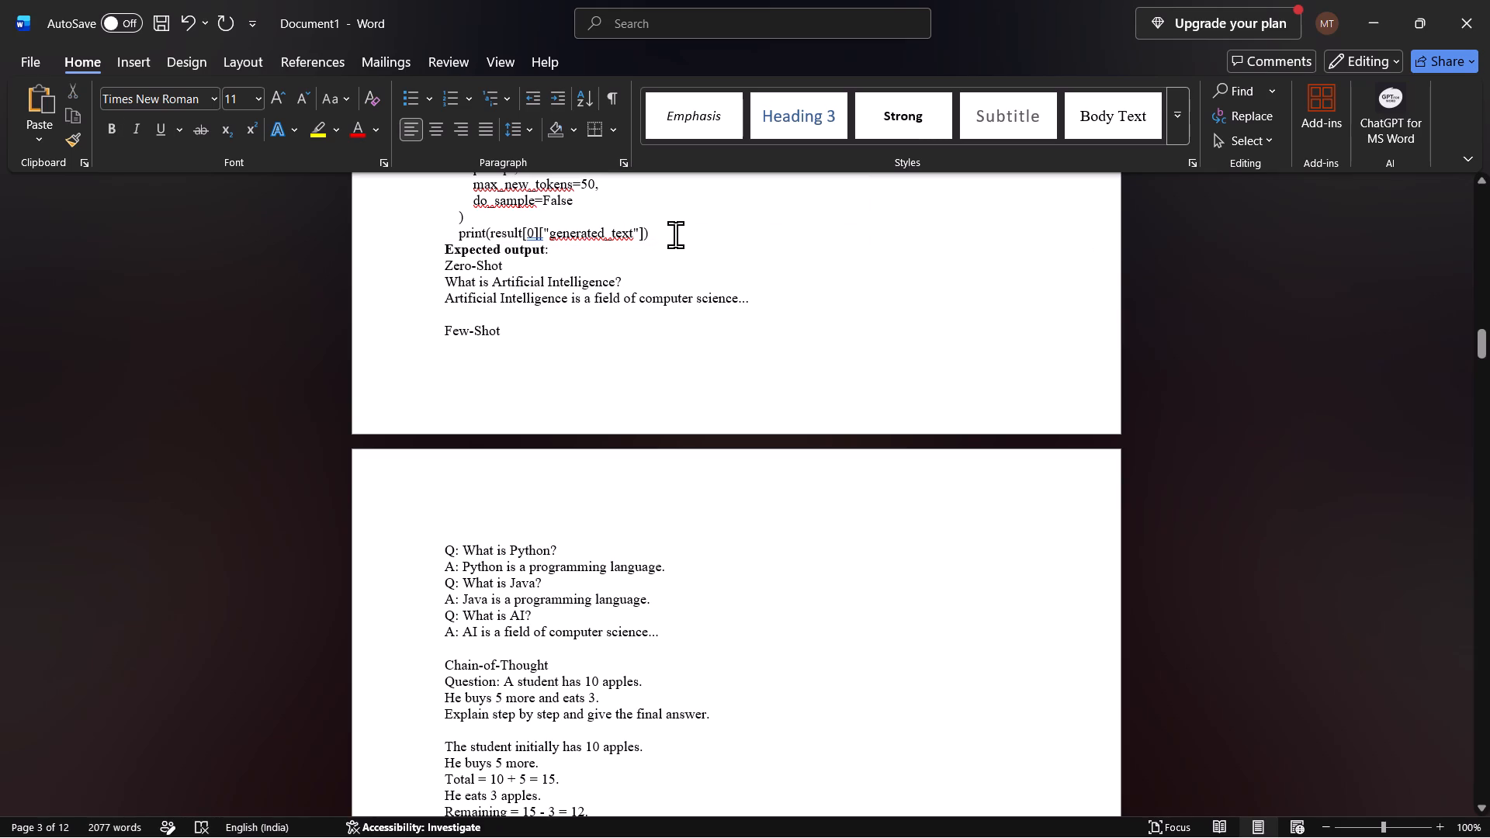
pyautogui.press('Return')
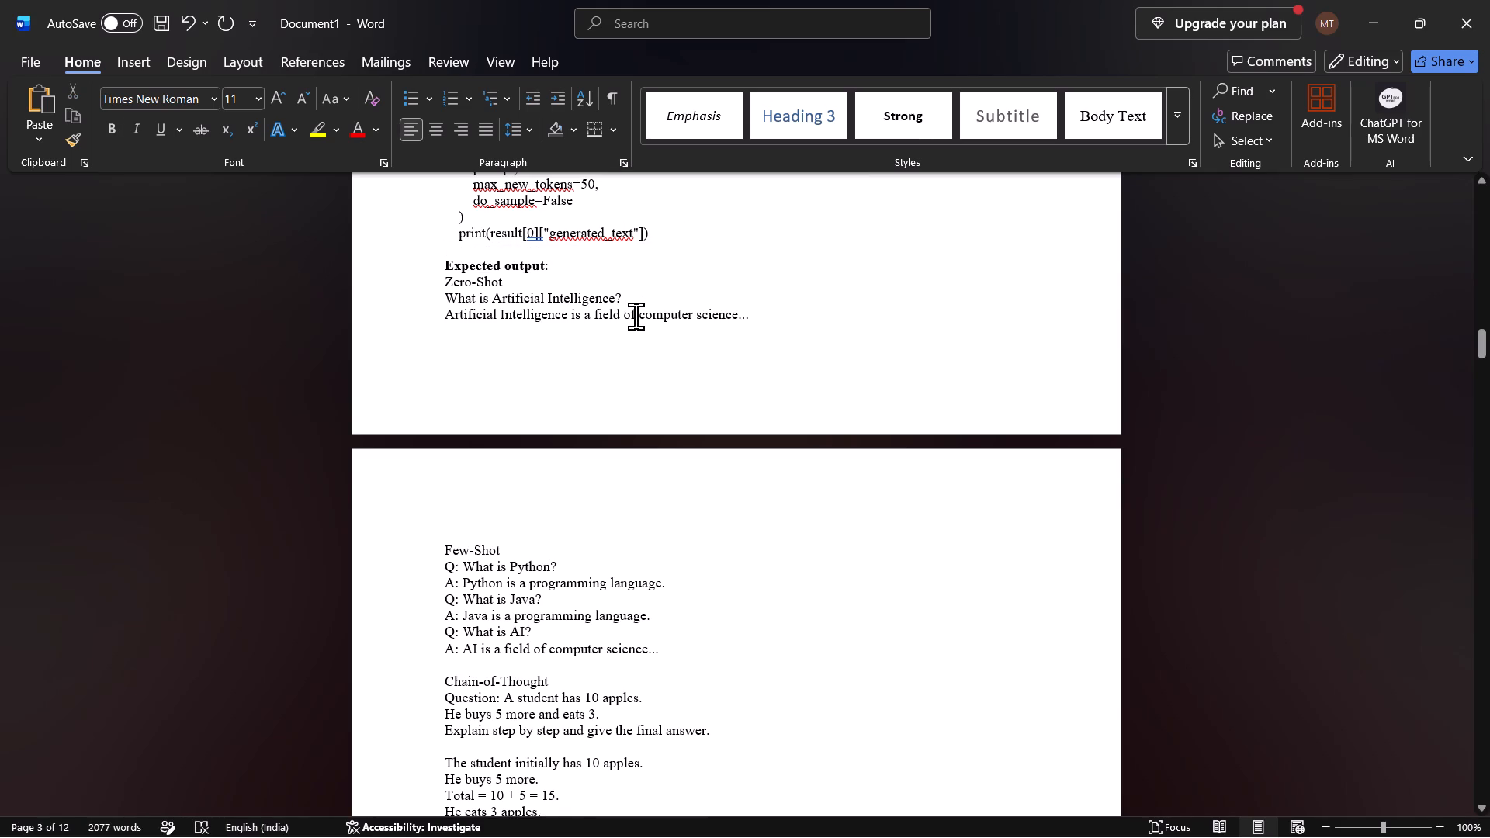
# Insert a blank line between Experiment 4's "Confidence: 0.99" line and the Experiment 5 heading.
pyautogui.scroll(-1, 636, 316)
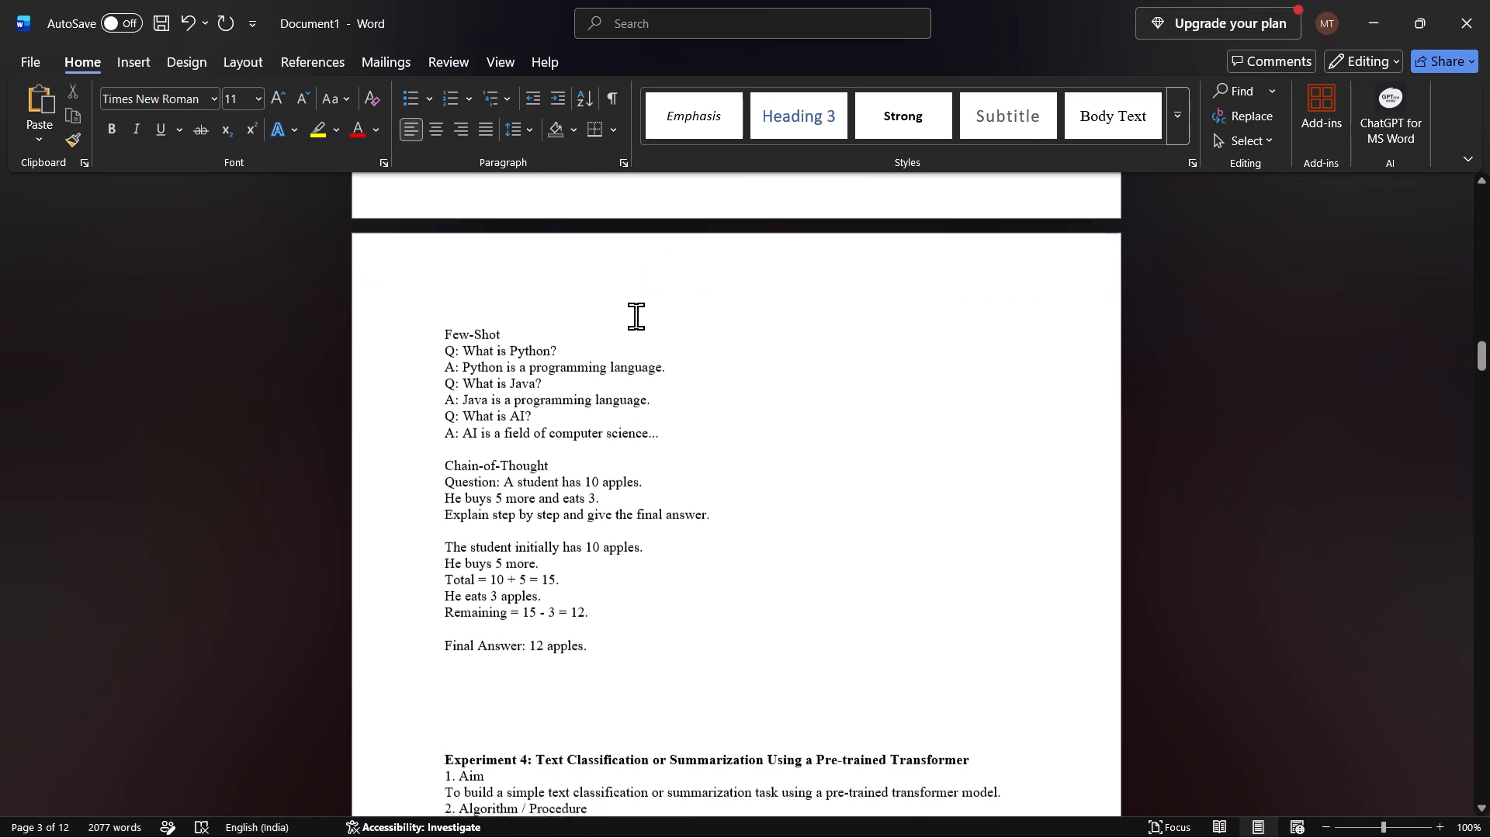
pyautogui.scroll(-1, 636, 316)
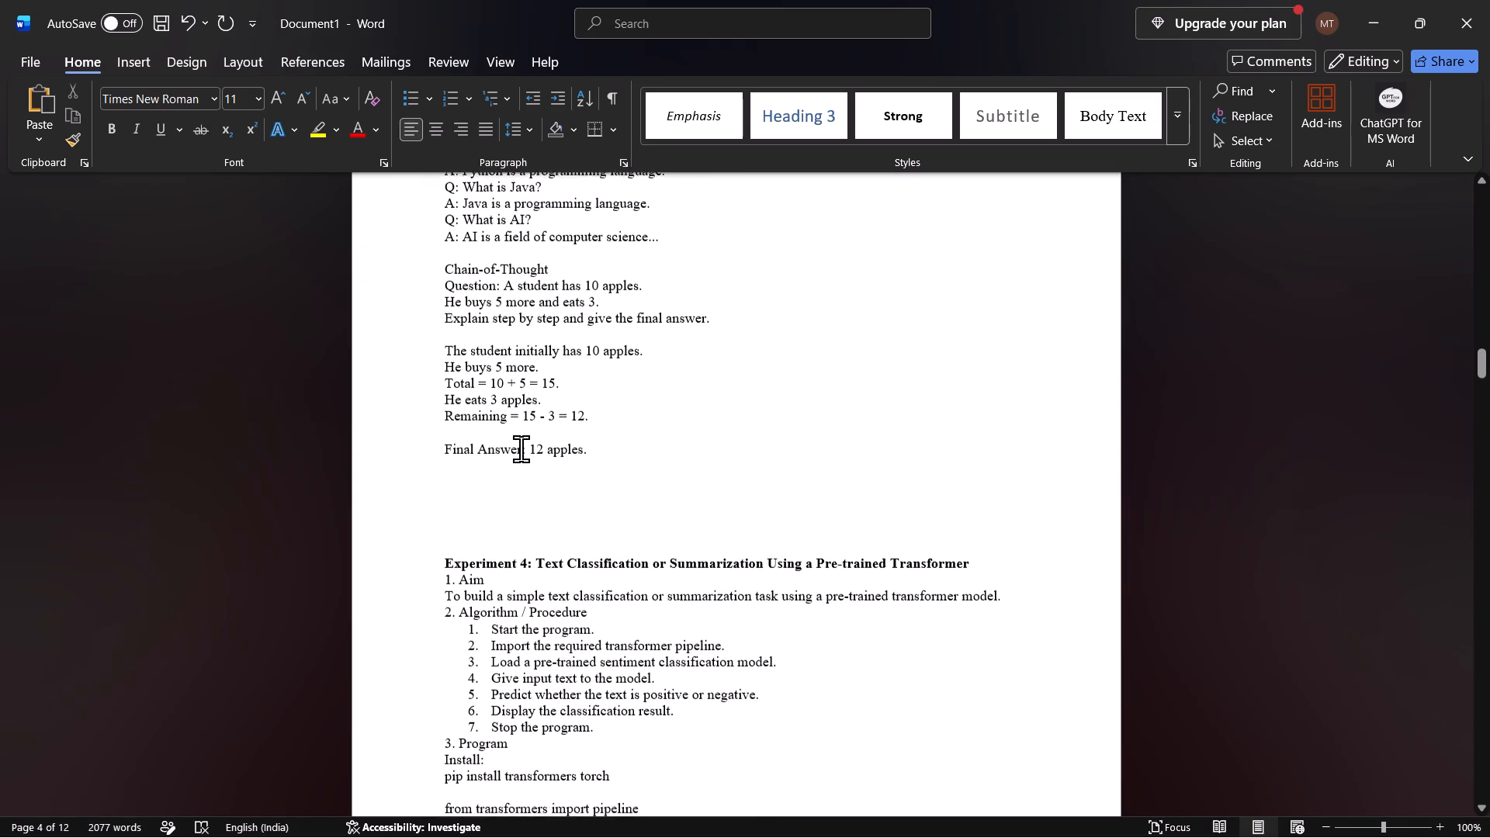
pyautogui.scroll(-1, 521, 448)
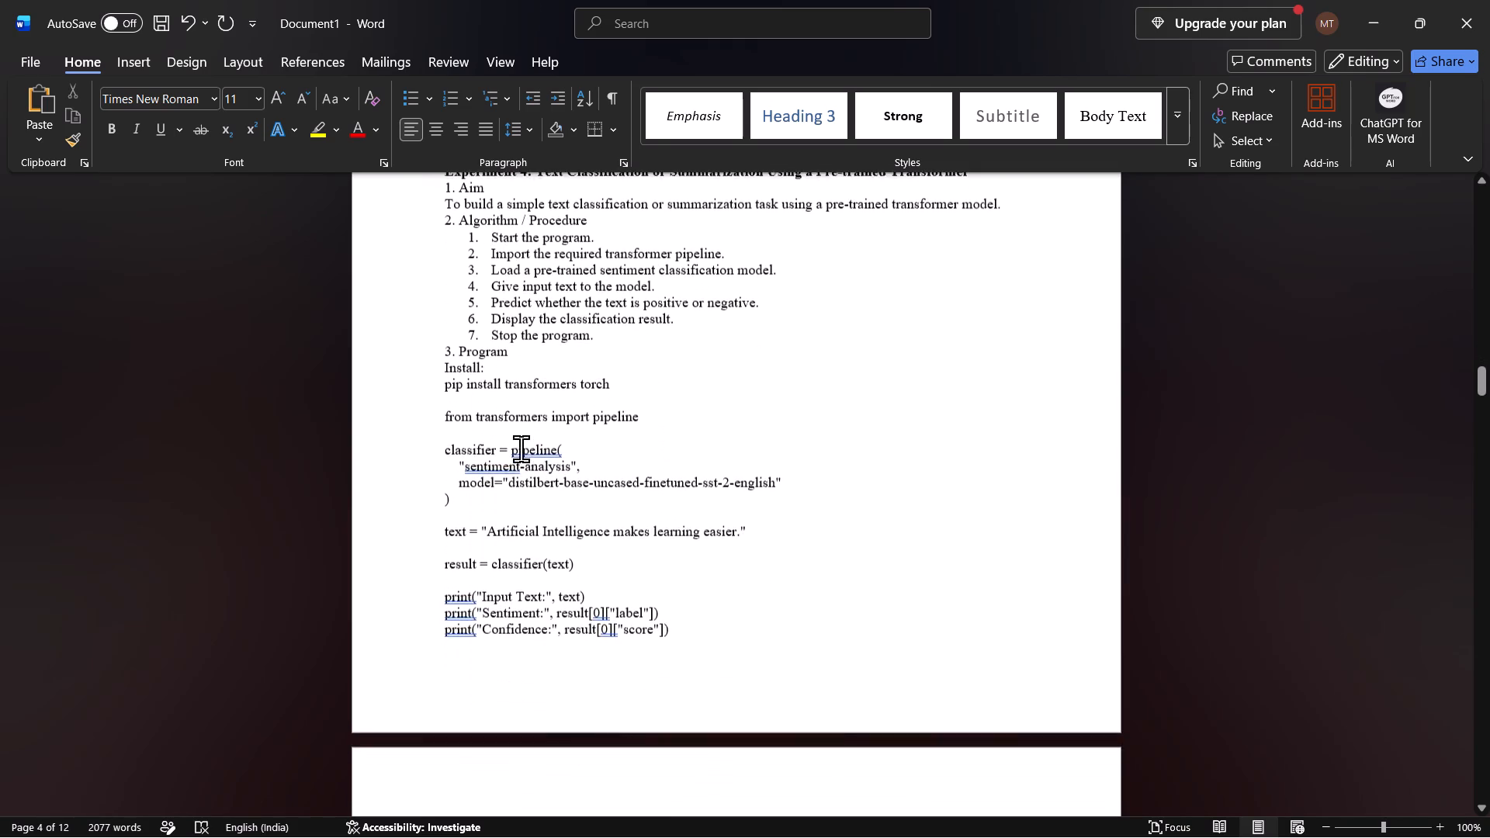
pyautogui.scroll(-1, 521, 448)
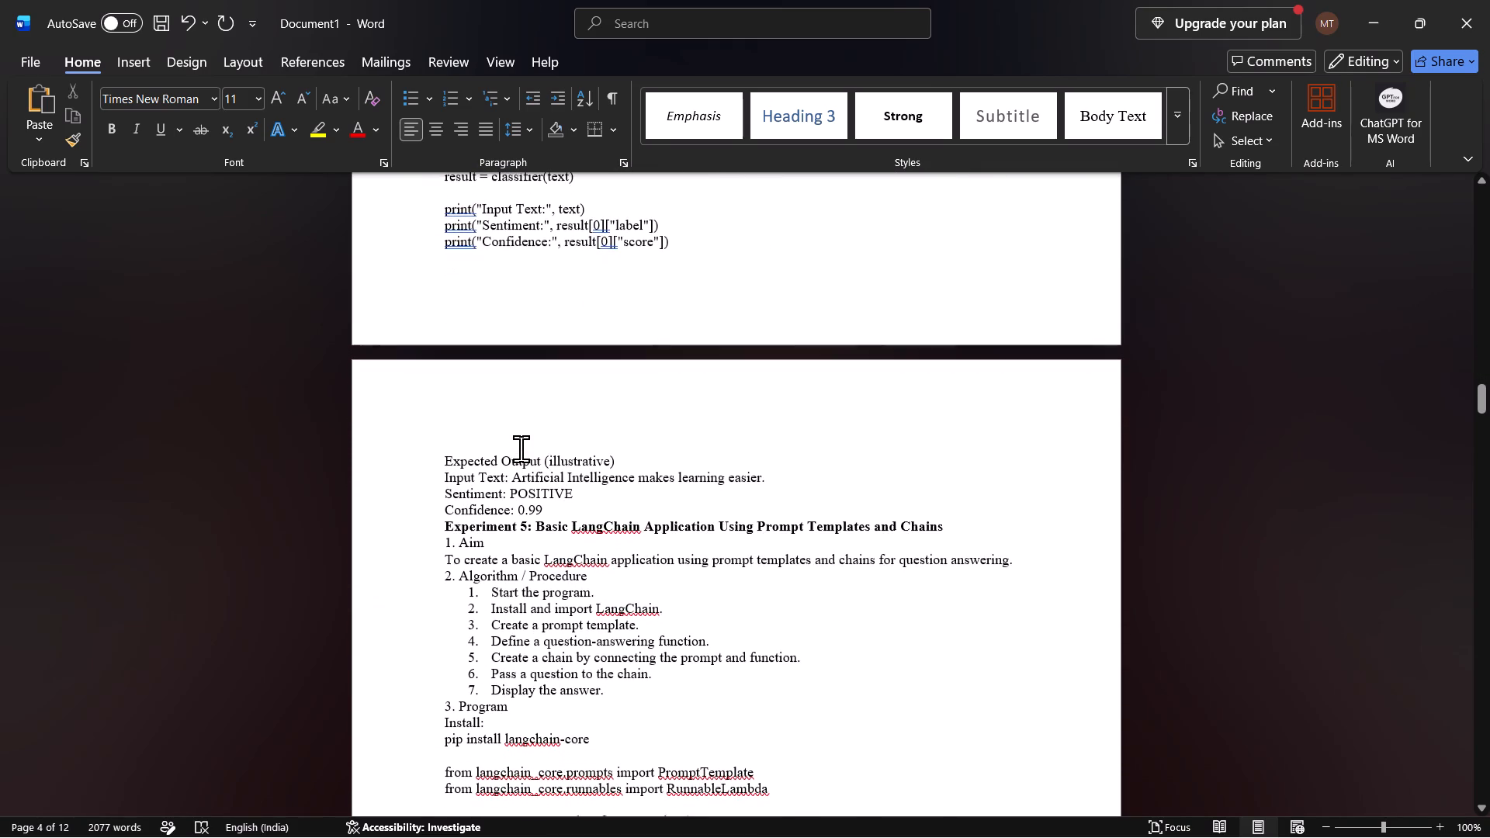
pyautogui.click(585, 510)
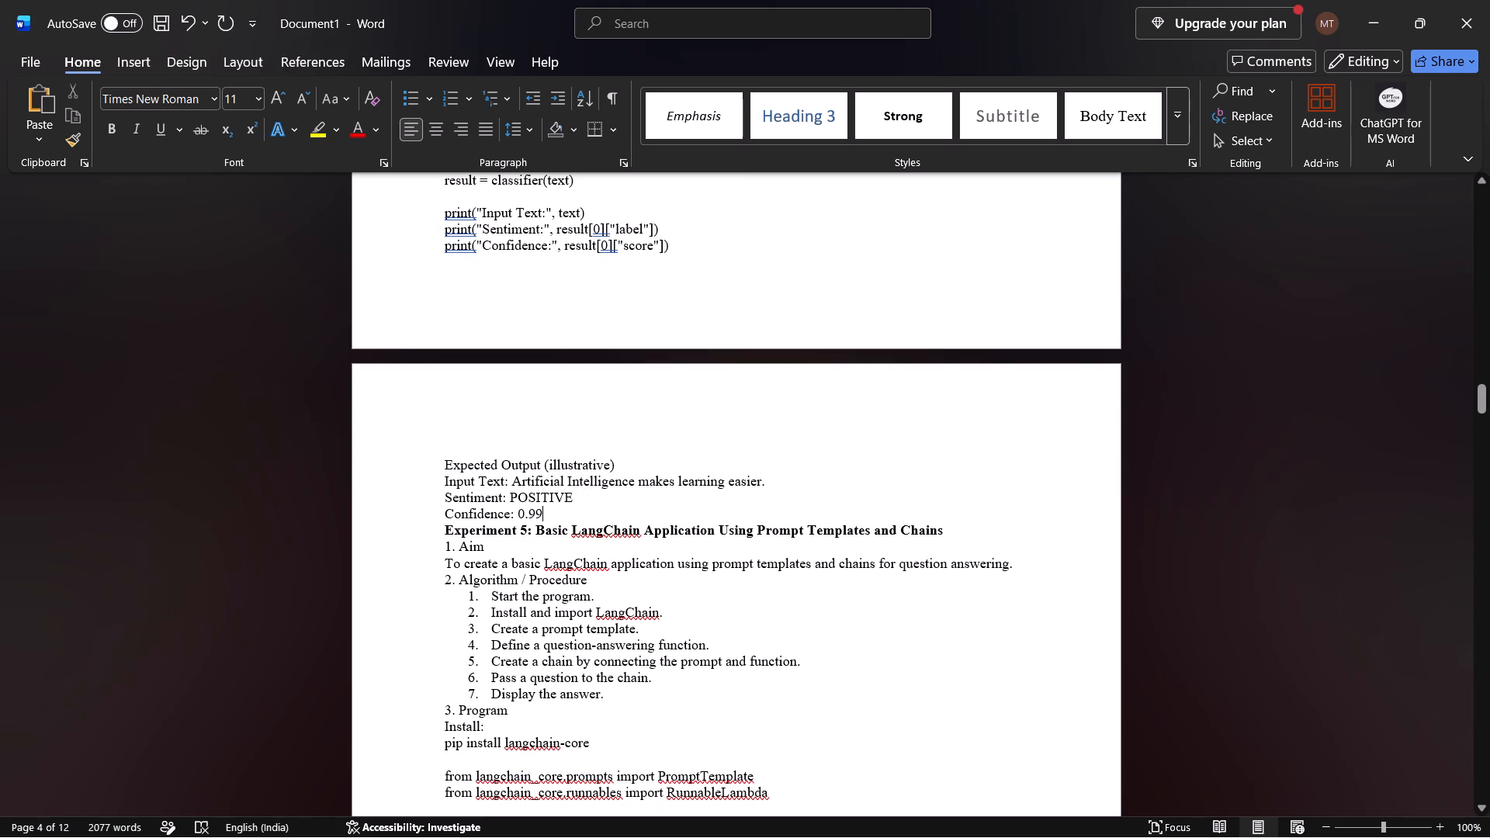
pyautogui.press('Return')
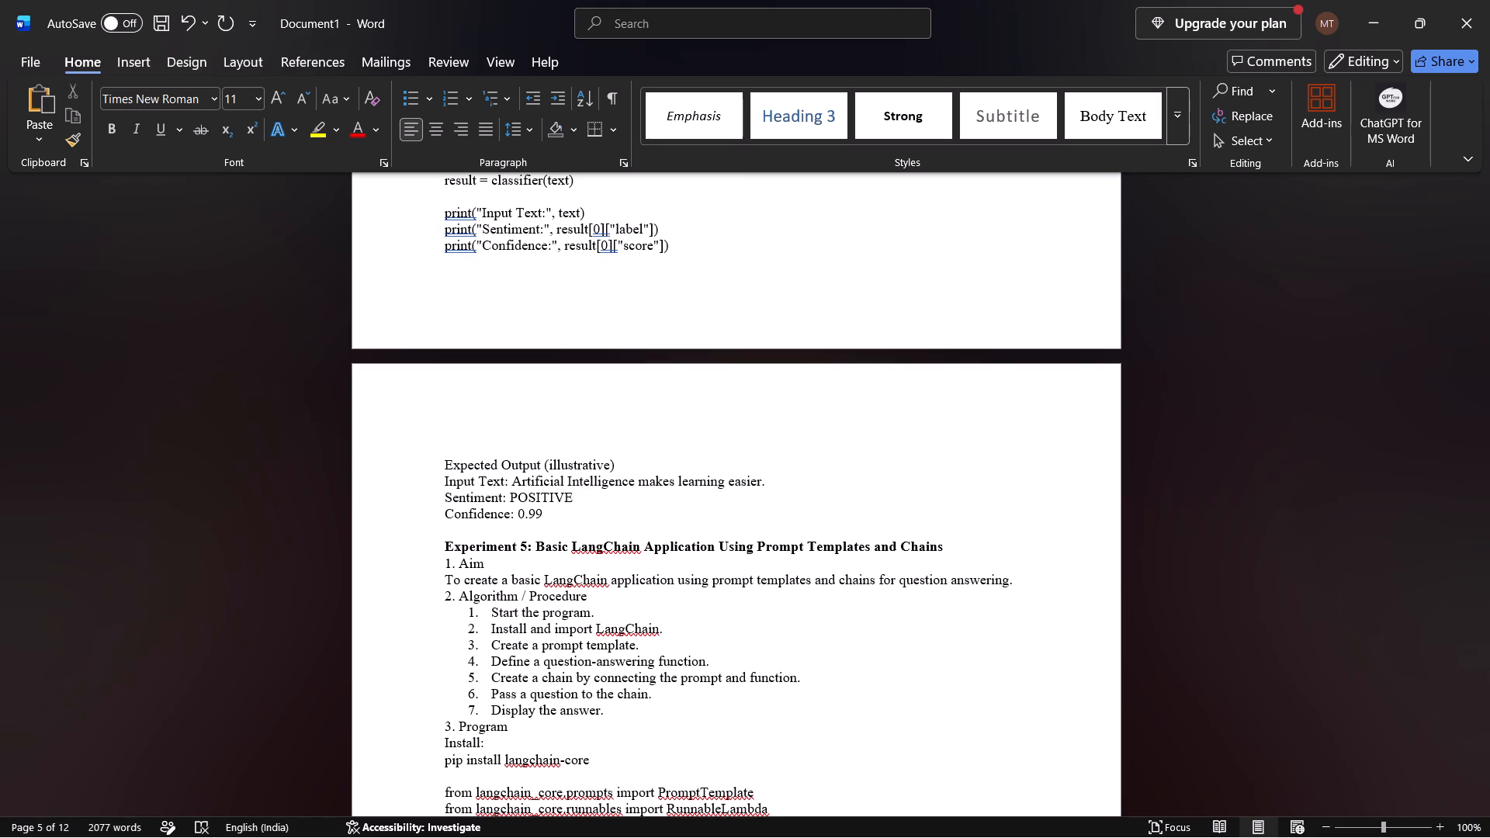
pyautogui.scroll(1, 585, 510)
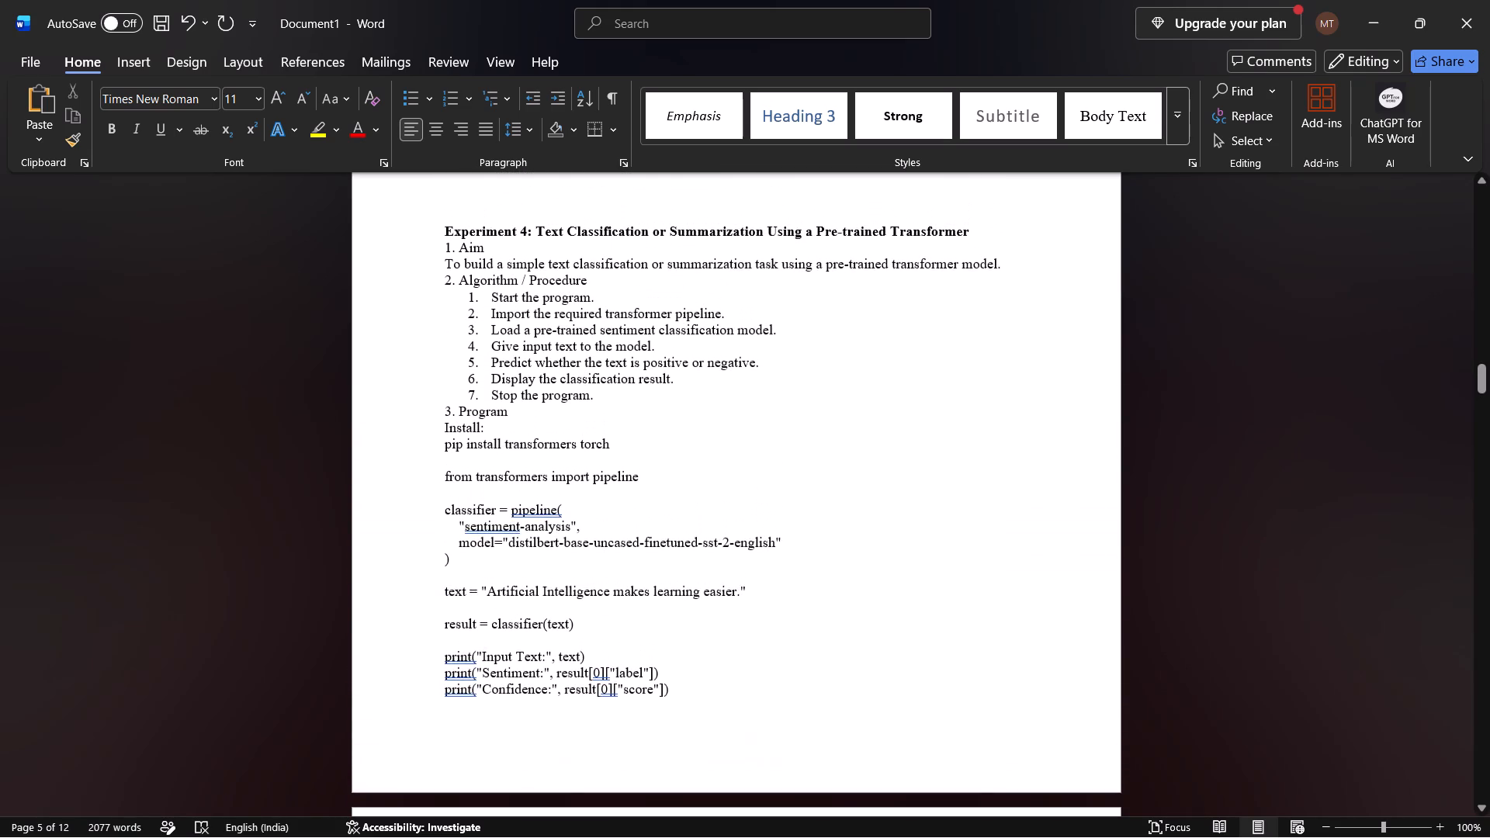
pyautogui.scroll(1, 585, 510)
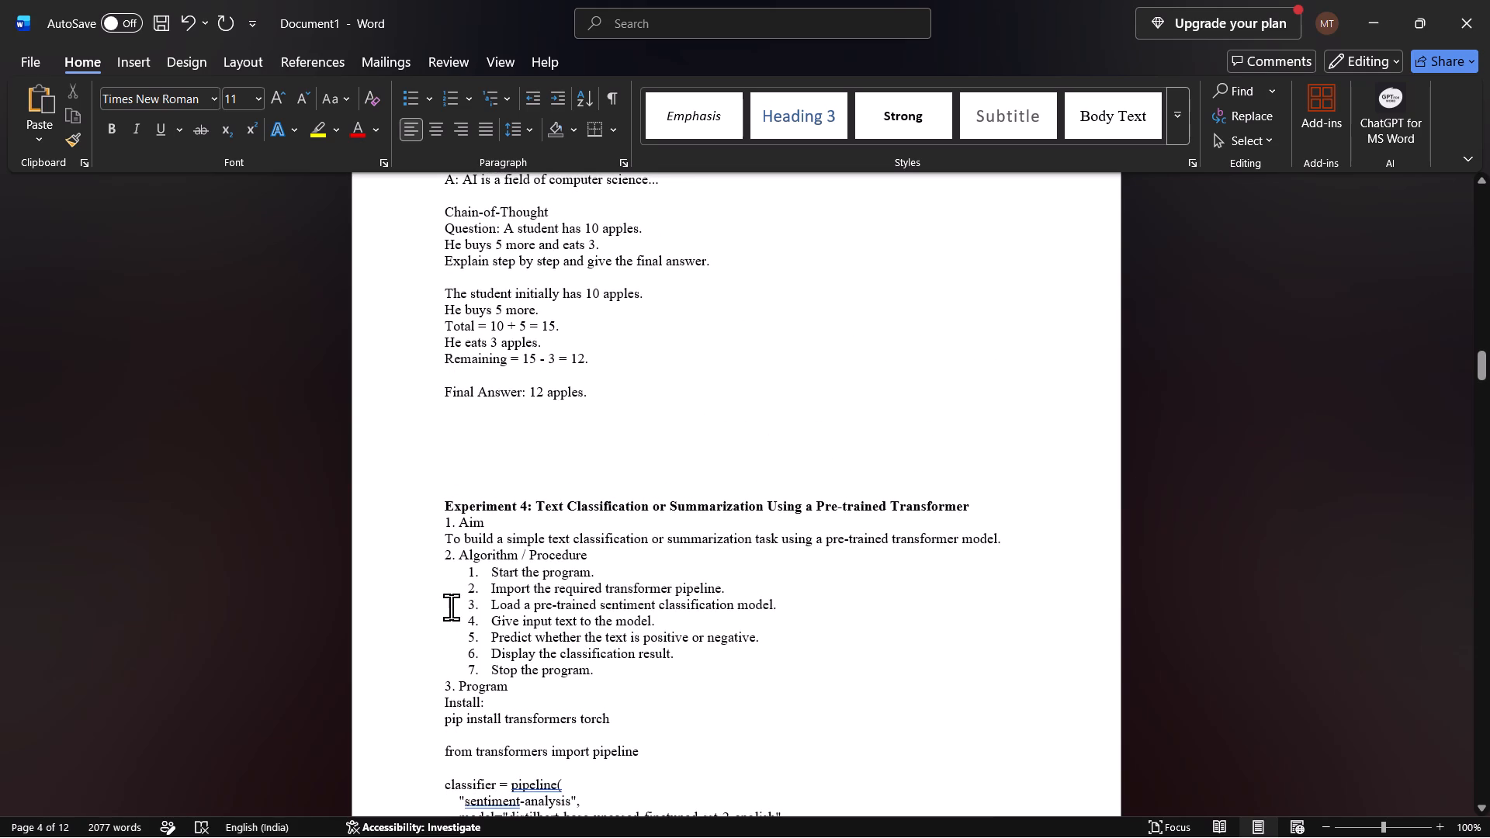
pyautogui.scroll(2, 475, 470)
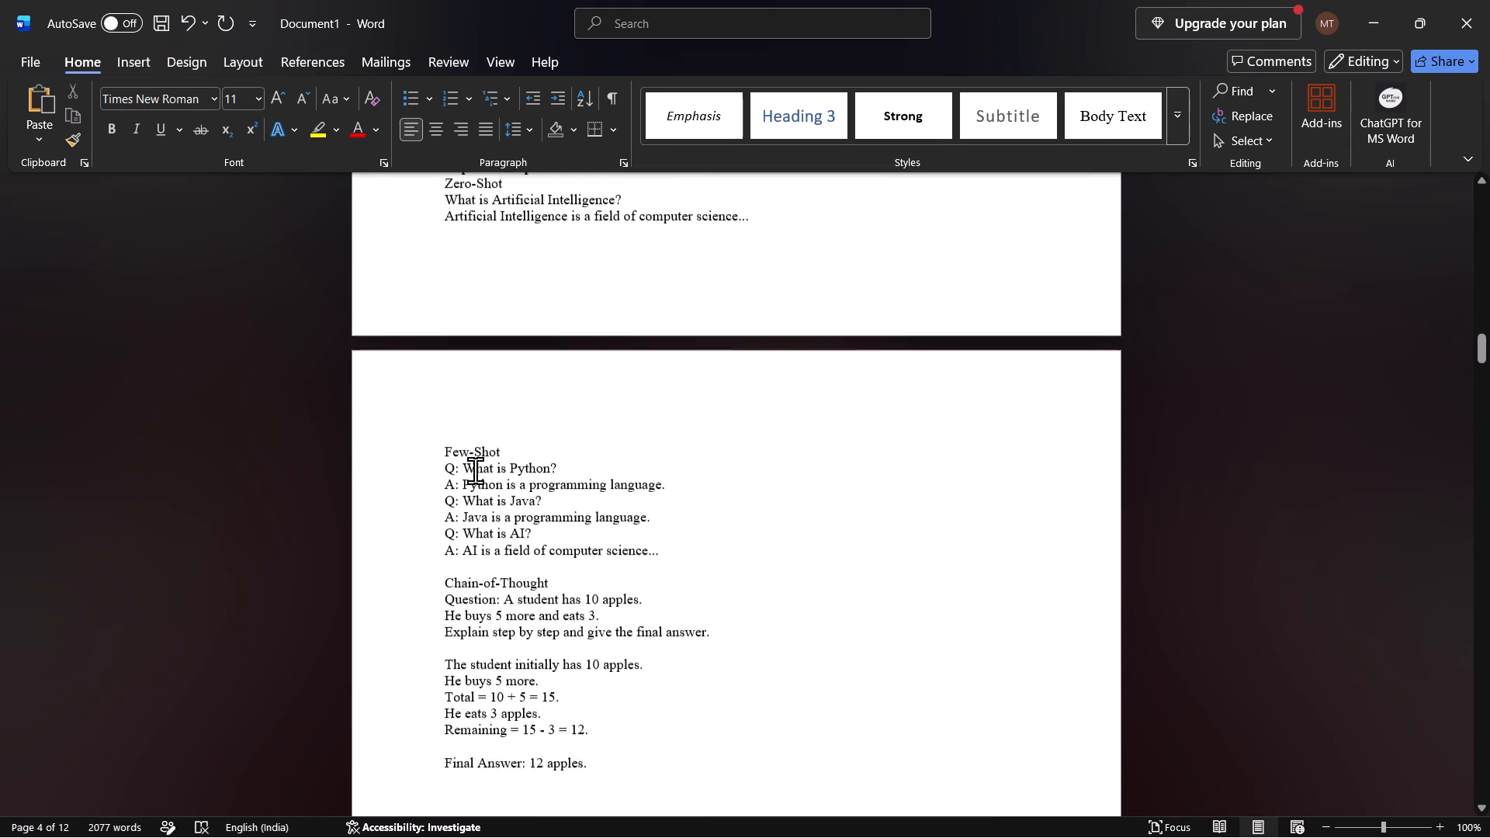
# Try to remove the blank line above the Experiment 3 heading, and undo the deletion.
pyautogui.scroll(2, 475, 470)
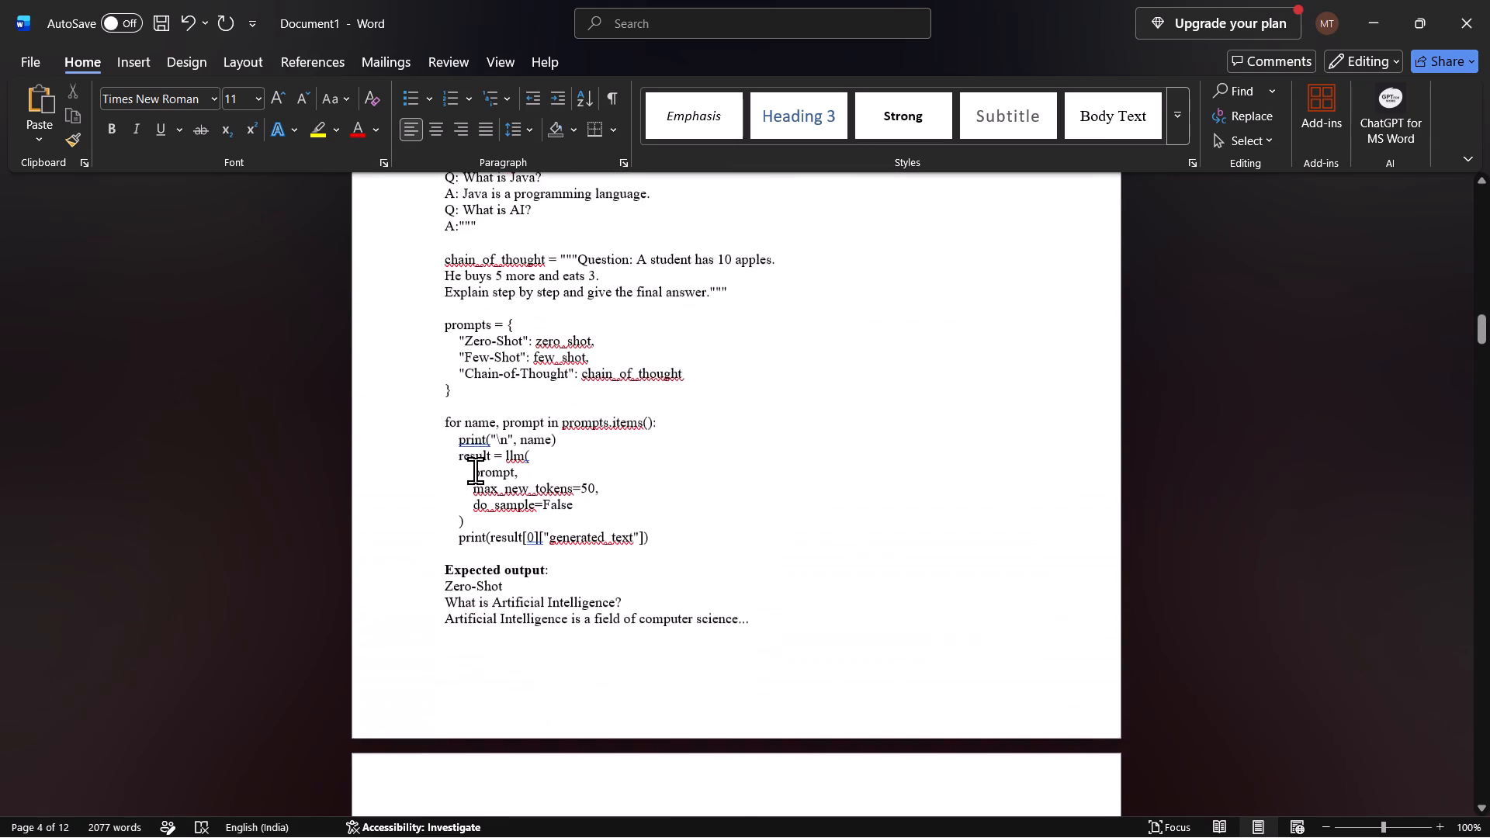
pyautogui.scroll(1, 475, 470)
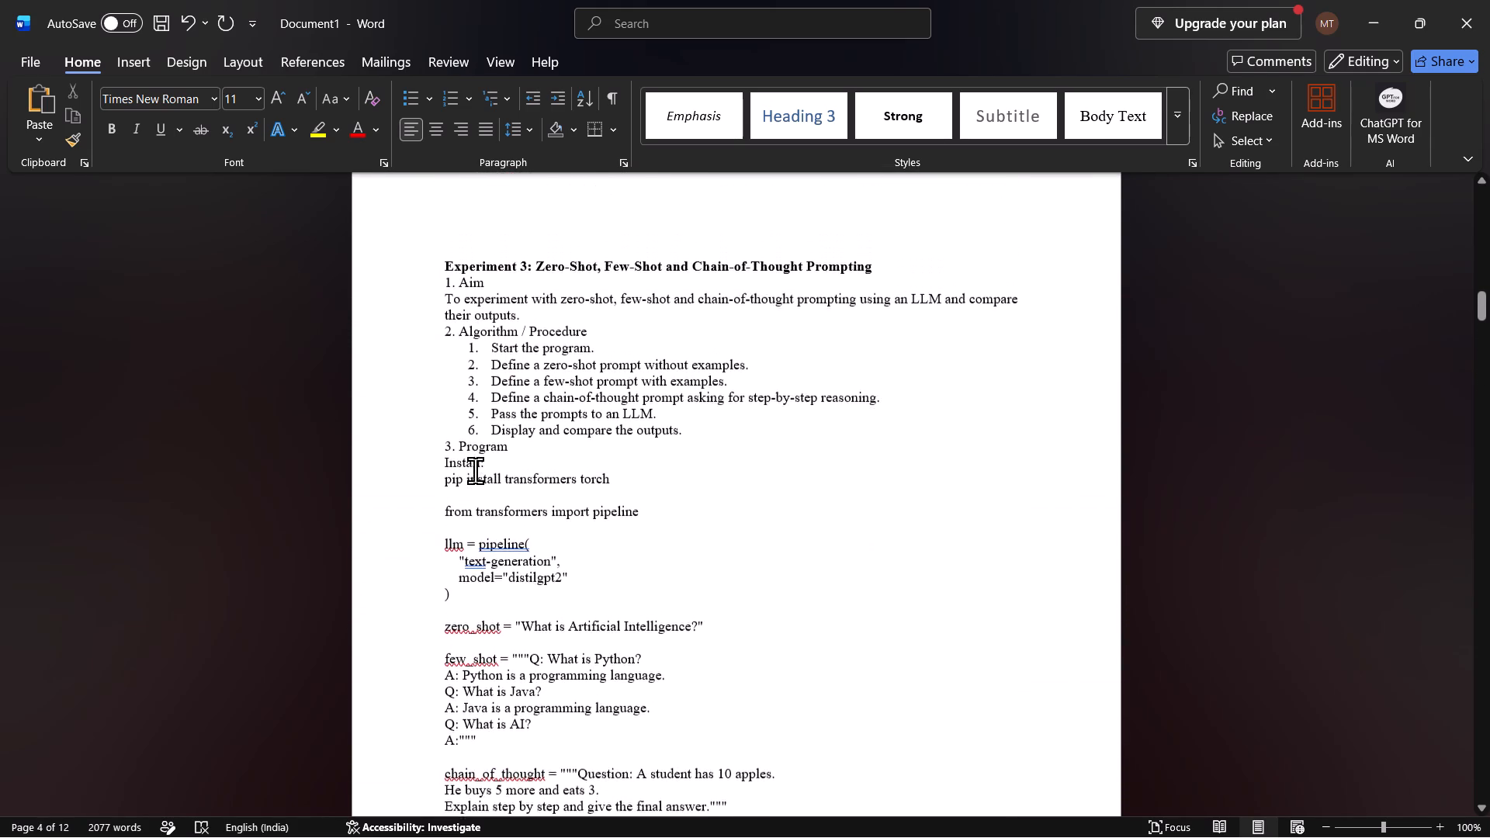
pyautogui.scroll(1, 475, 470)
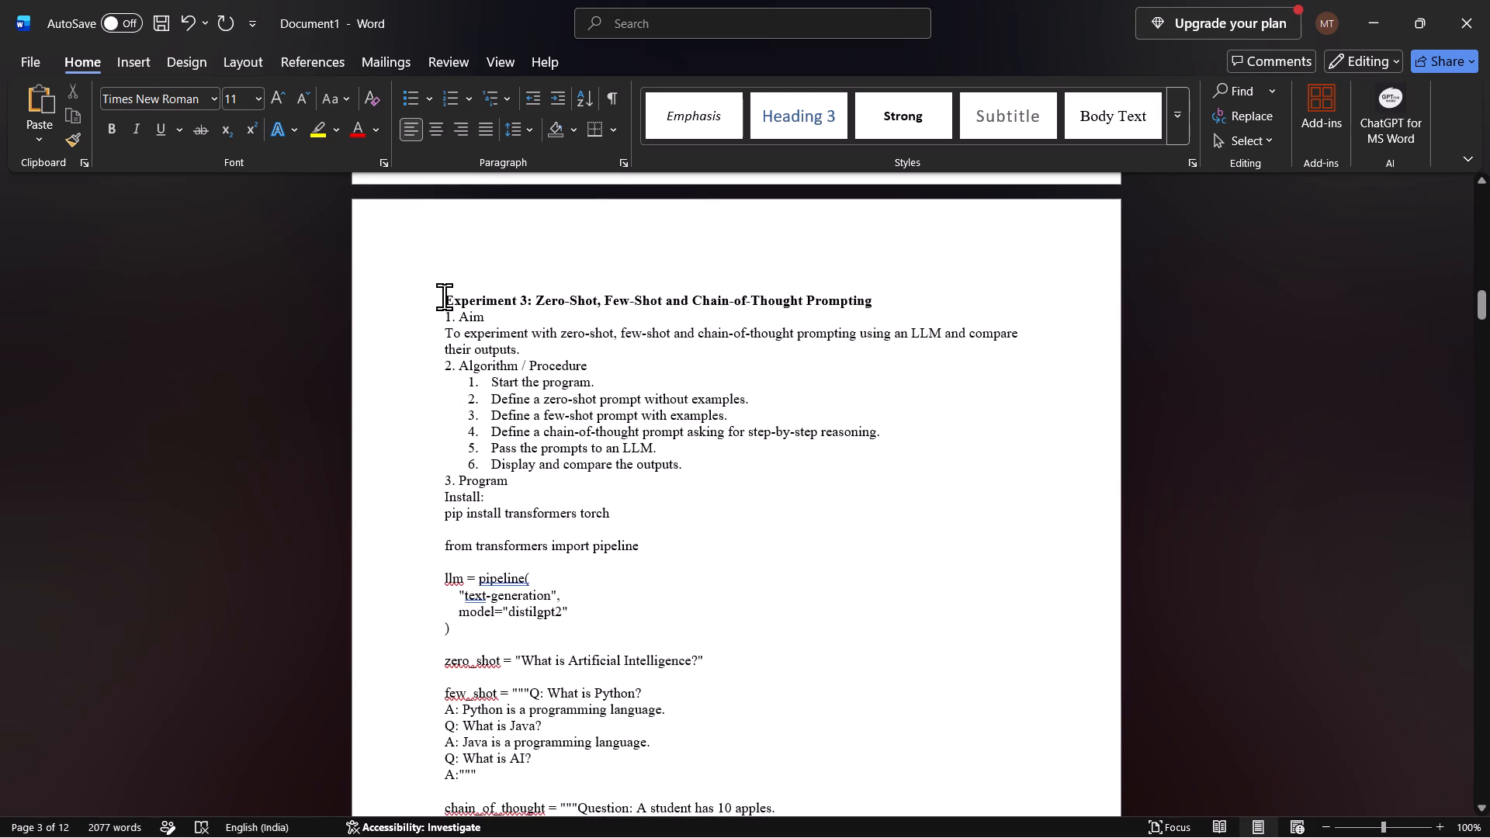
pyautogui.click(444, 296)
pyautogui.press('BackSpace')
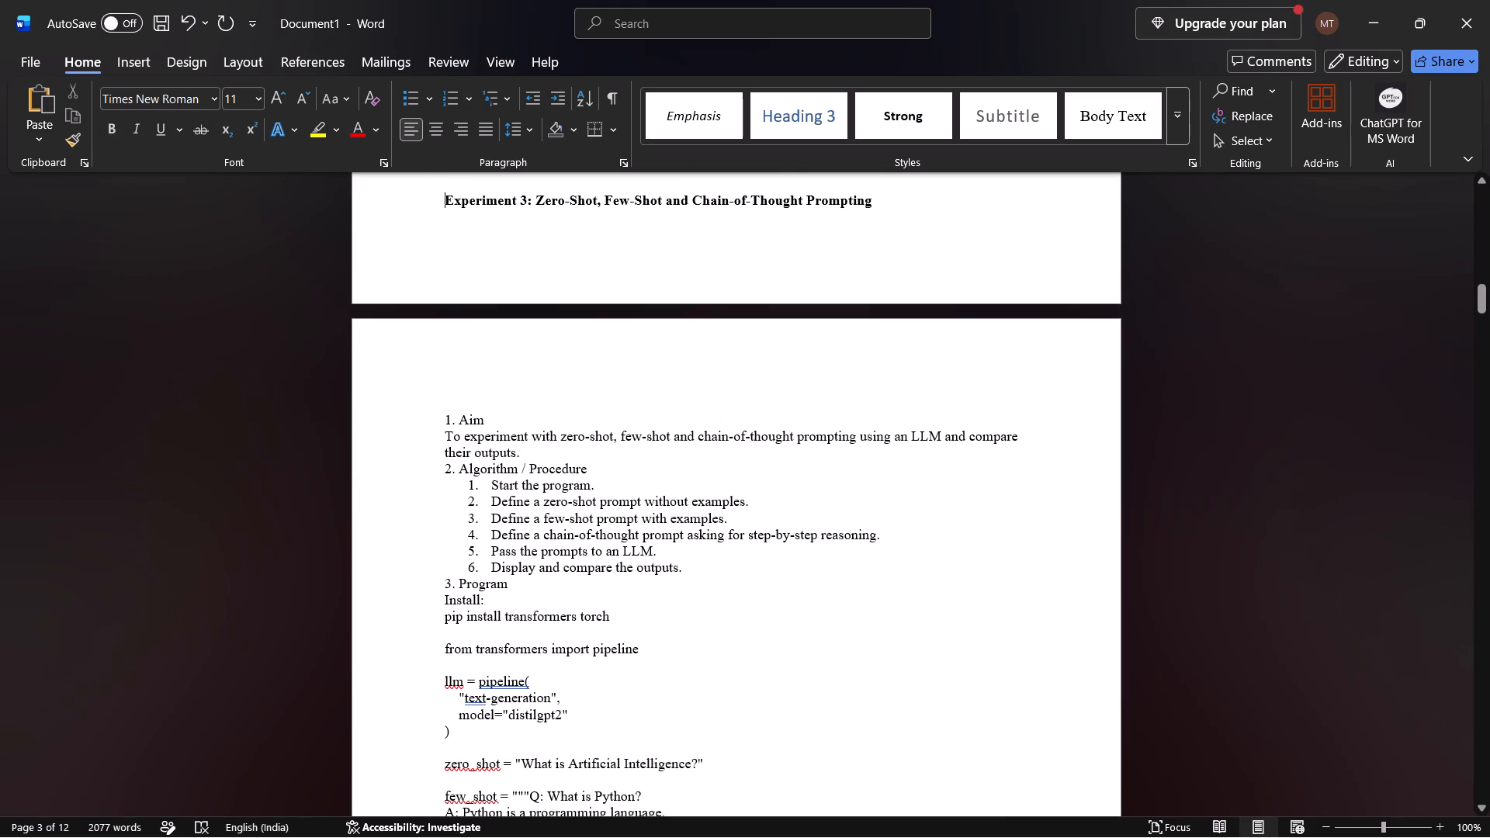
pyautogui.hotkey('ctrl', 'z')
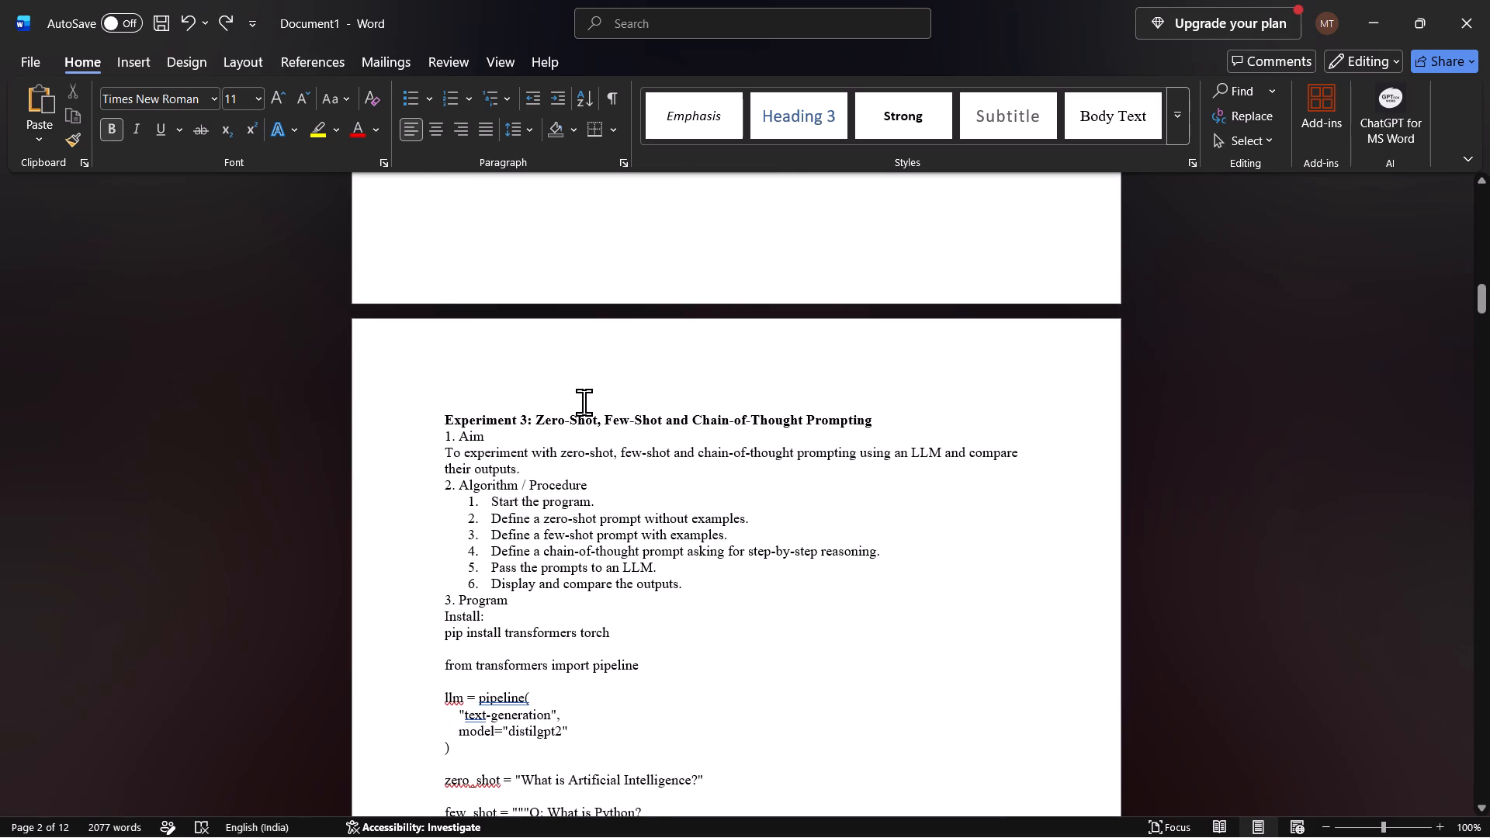
# Delete four of the blank lines between "Final Answer: 12 apples." and the Experiment 4 heading.
pyautogui.scroll(-3, 584, 402)
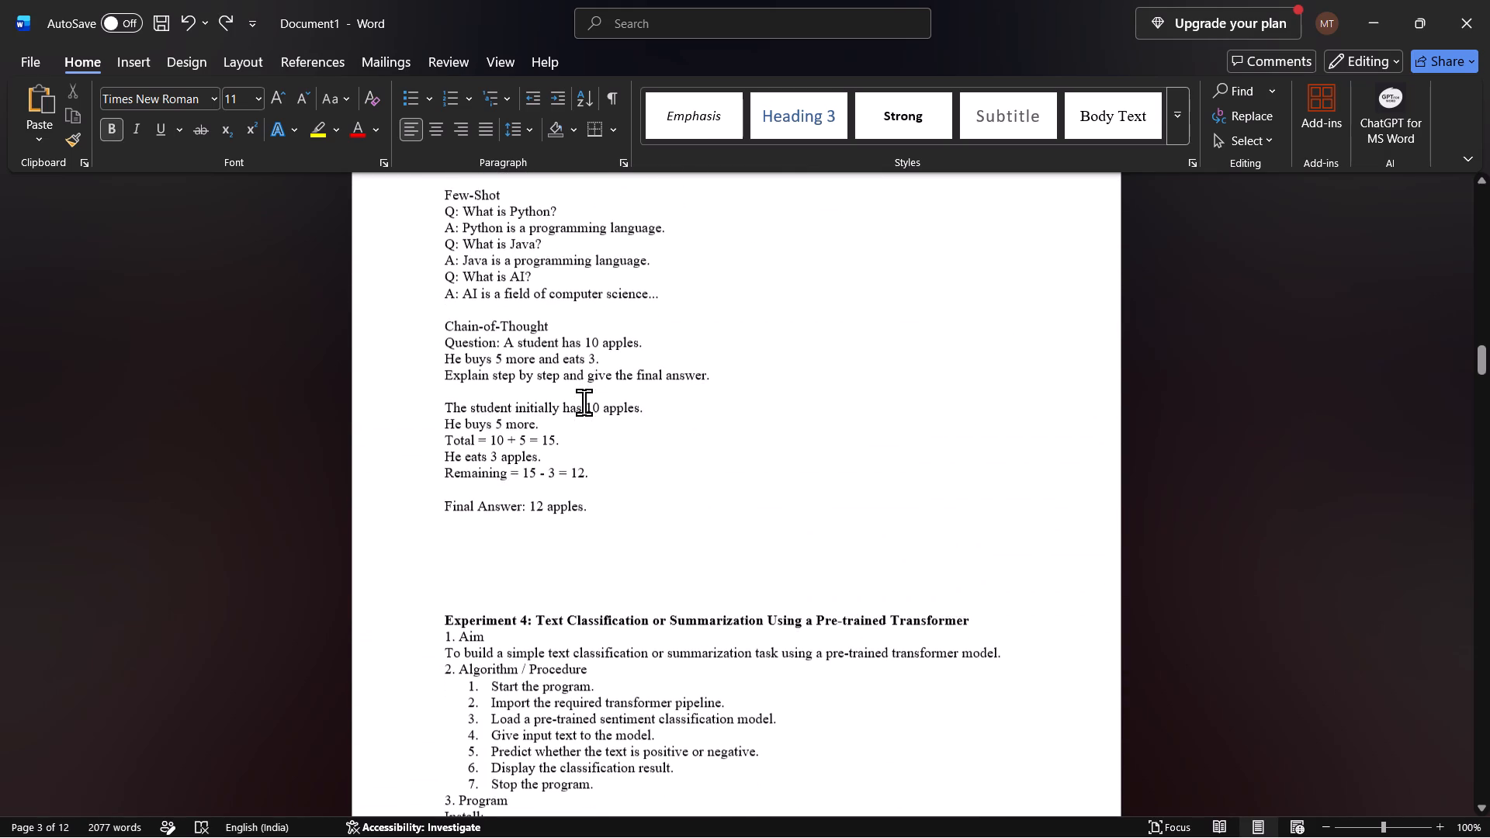
pyautogui.scroll(-1, 584, 402)
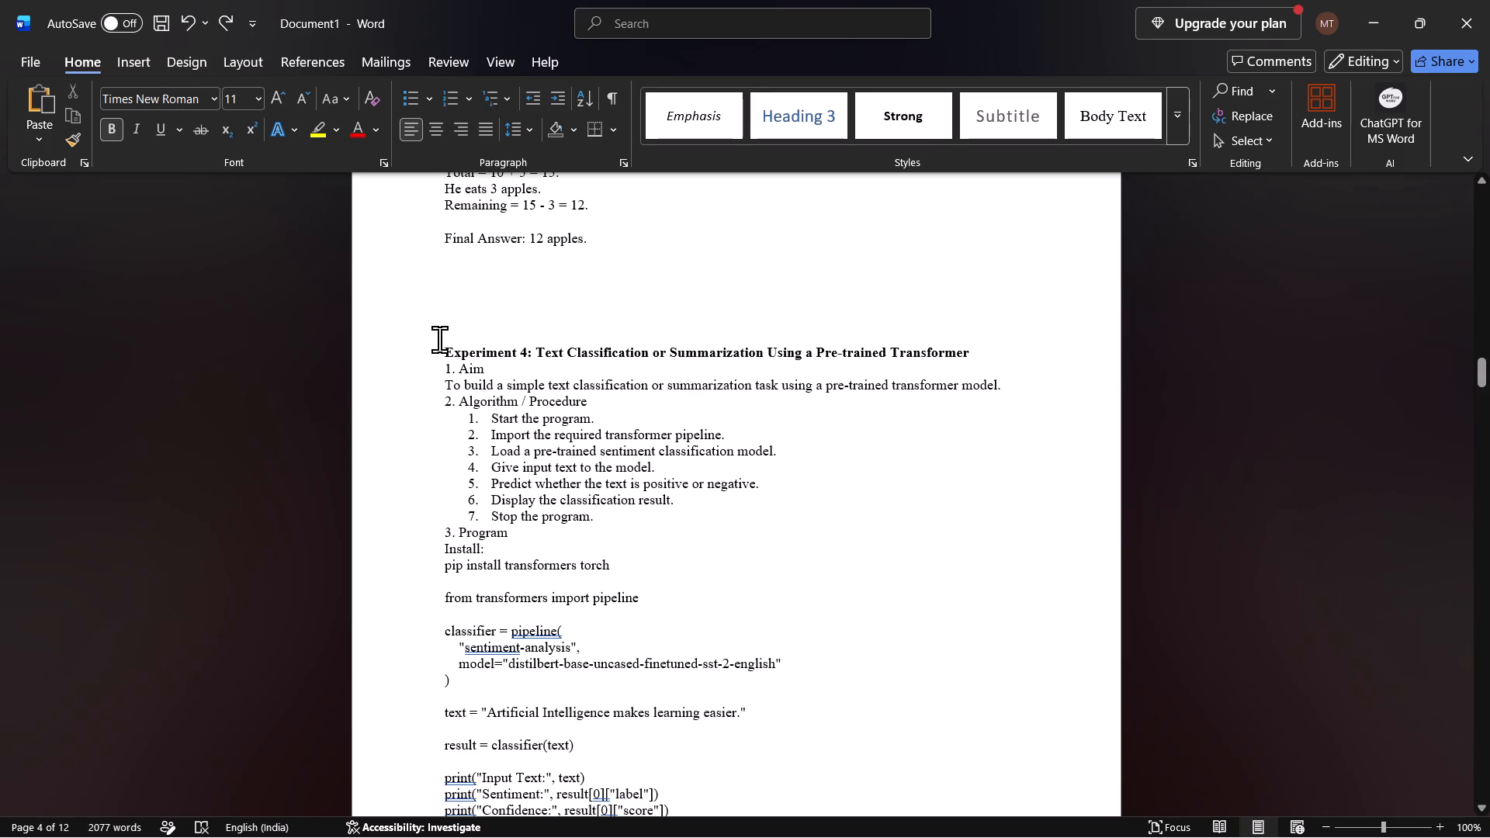
pyautogui.click(439, 339)
pyautogui.press('Down')
pyautogui.press('BackSpace')
pyautogui.press('BackSpace')
pyautogui.press('BackSpace')
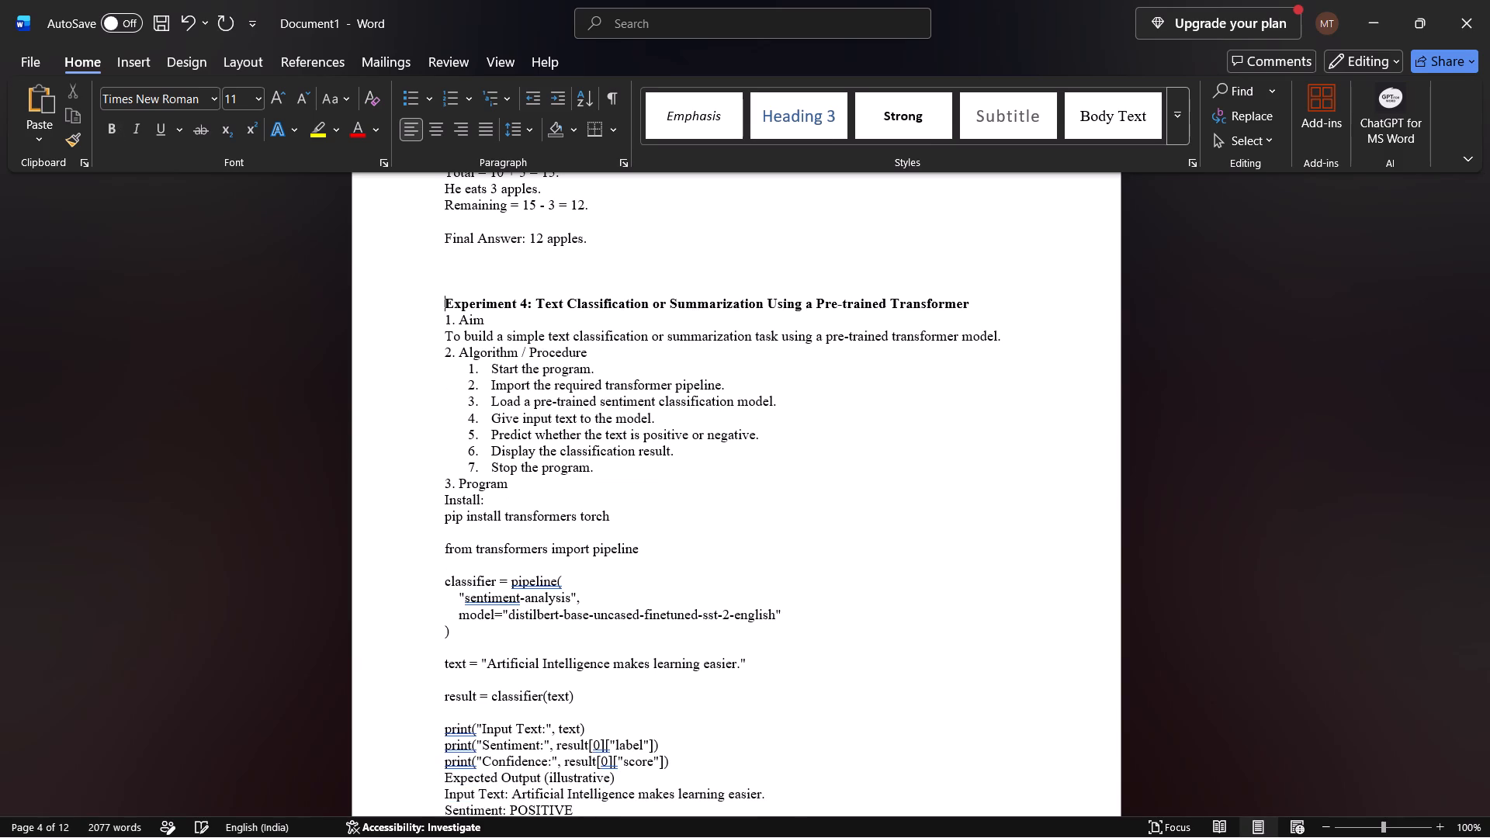
pyautogui.press('BackSpace')
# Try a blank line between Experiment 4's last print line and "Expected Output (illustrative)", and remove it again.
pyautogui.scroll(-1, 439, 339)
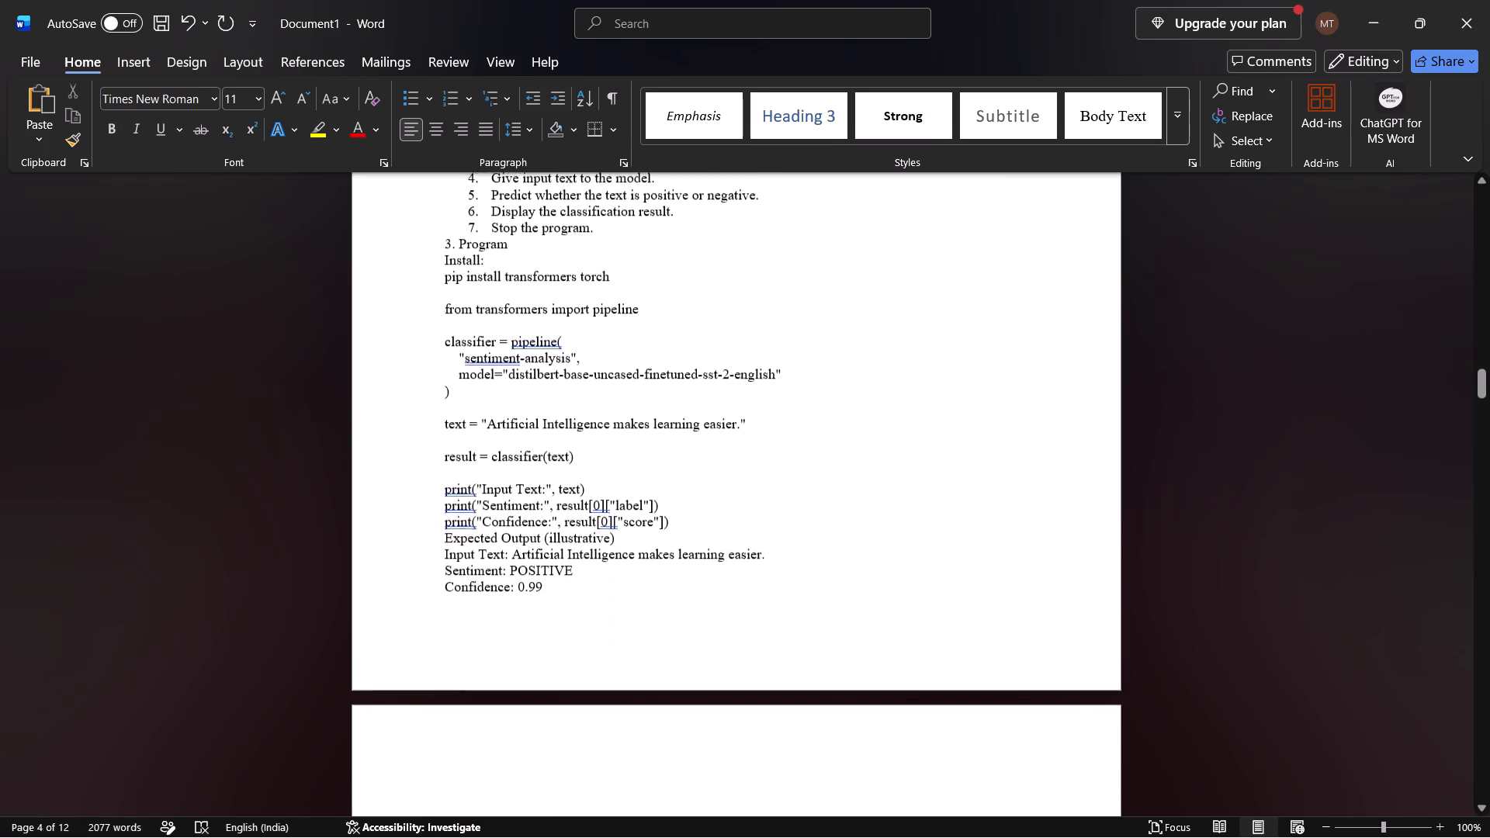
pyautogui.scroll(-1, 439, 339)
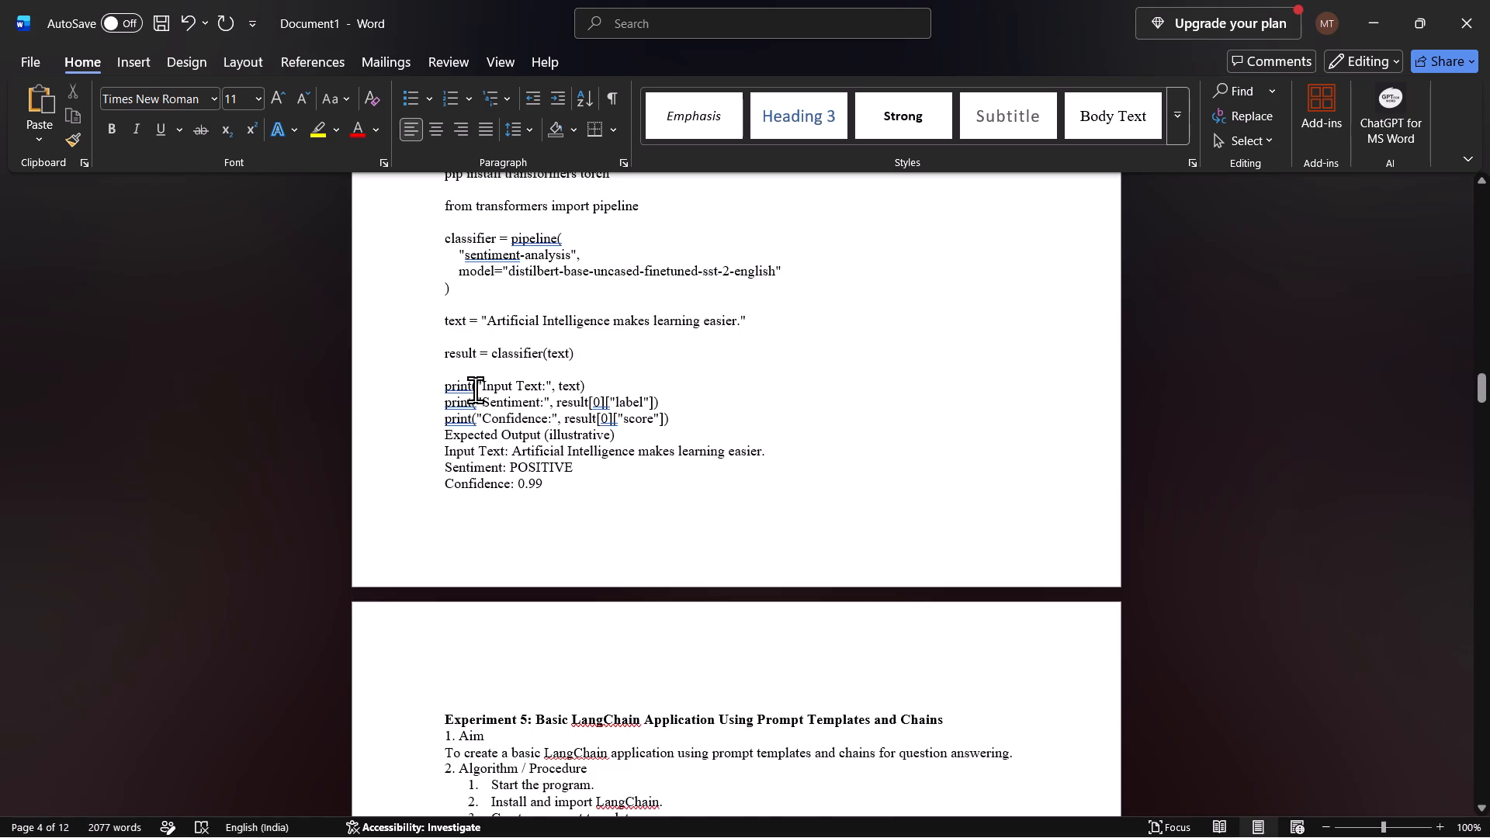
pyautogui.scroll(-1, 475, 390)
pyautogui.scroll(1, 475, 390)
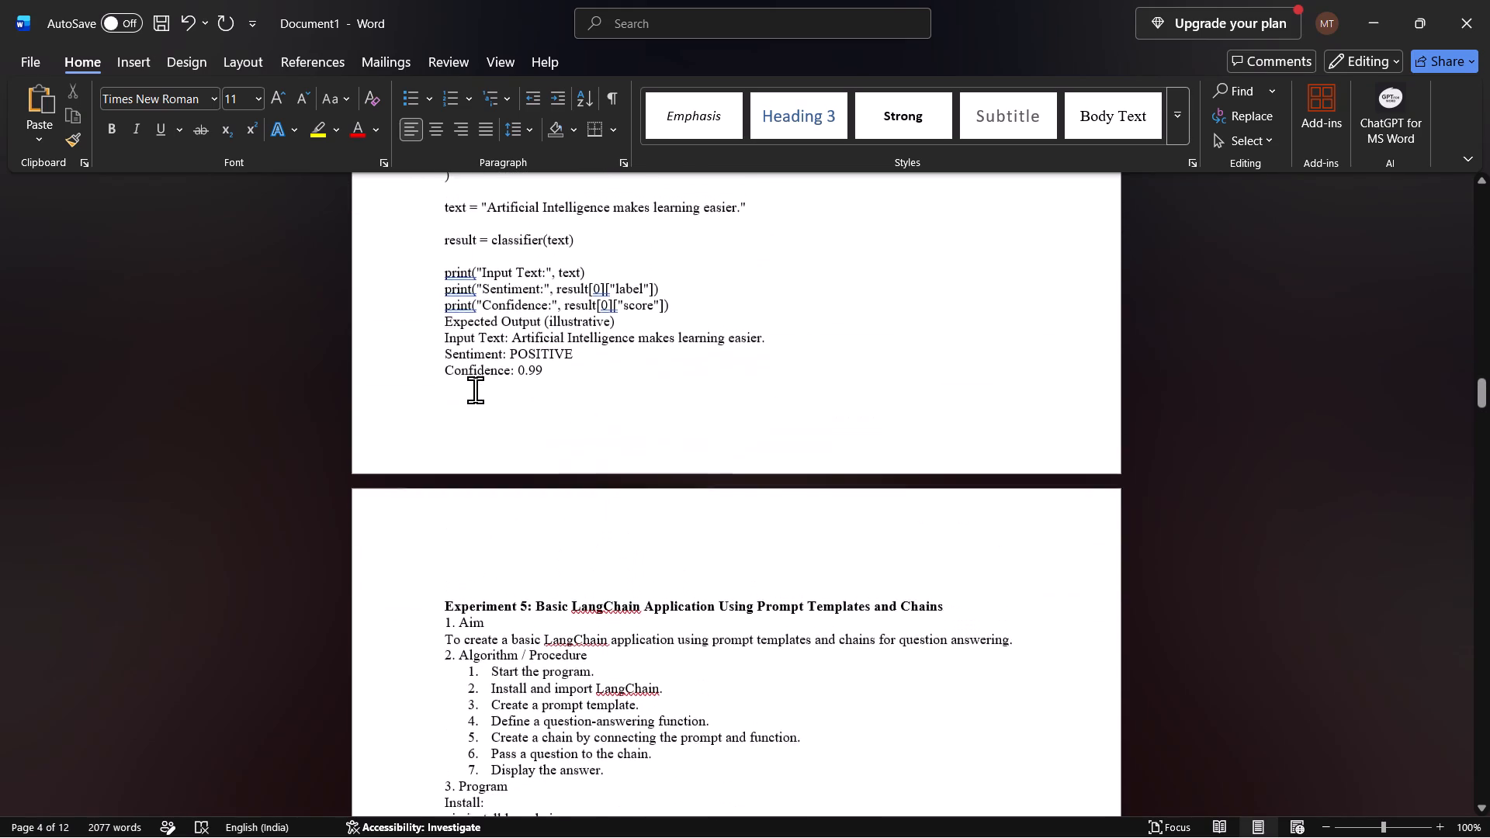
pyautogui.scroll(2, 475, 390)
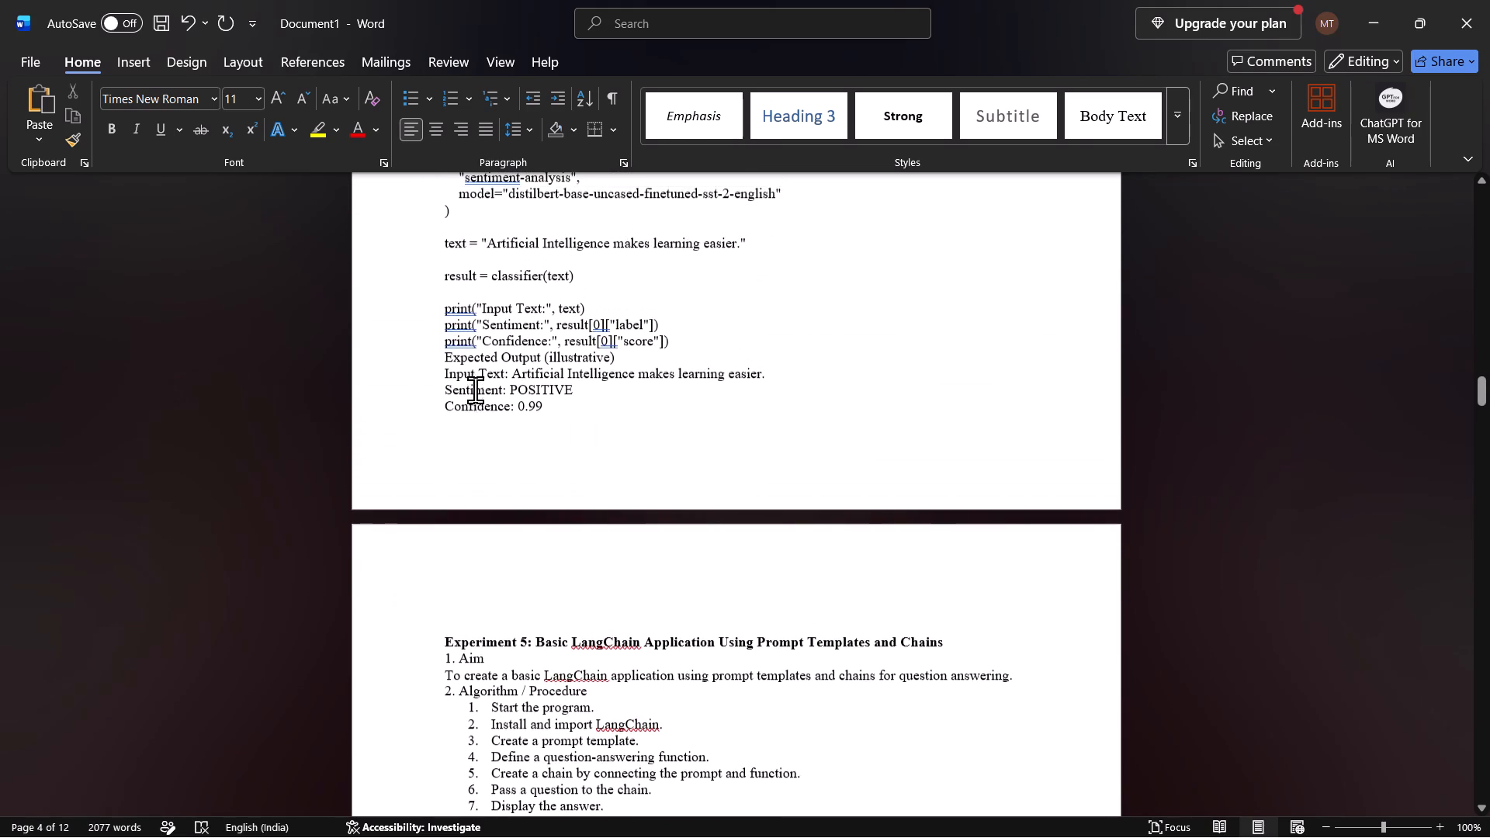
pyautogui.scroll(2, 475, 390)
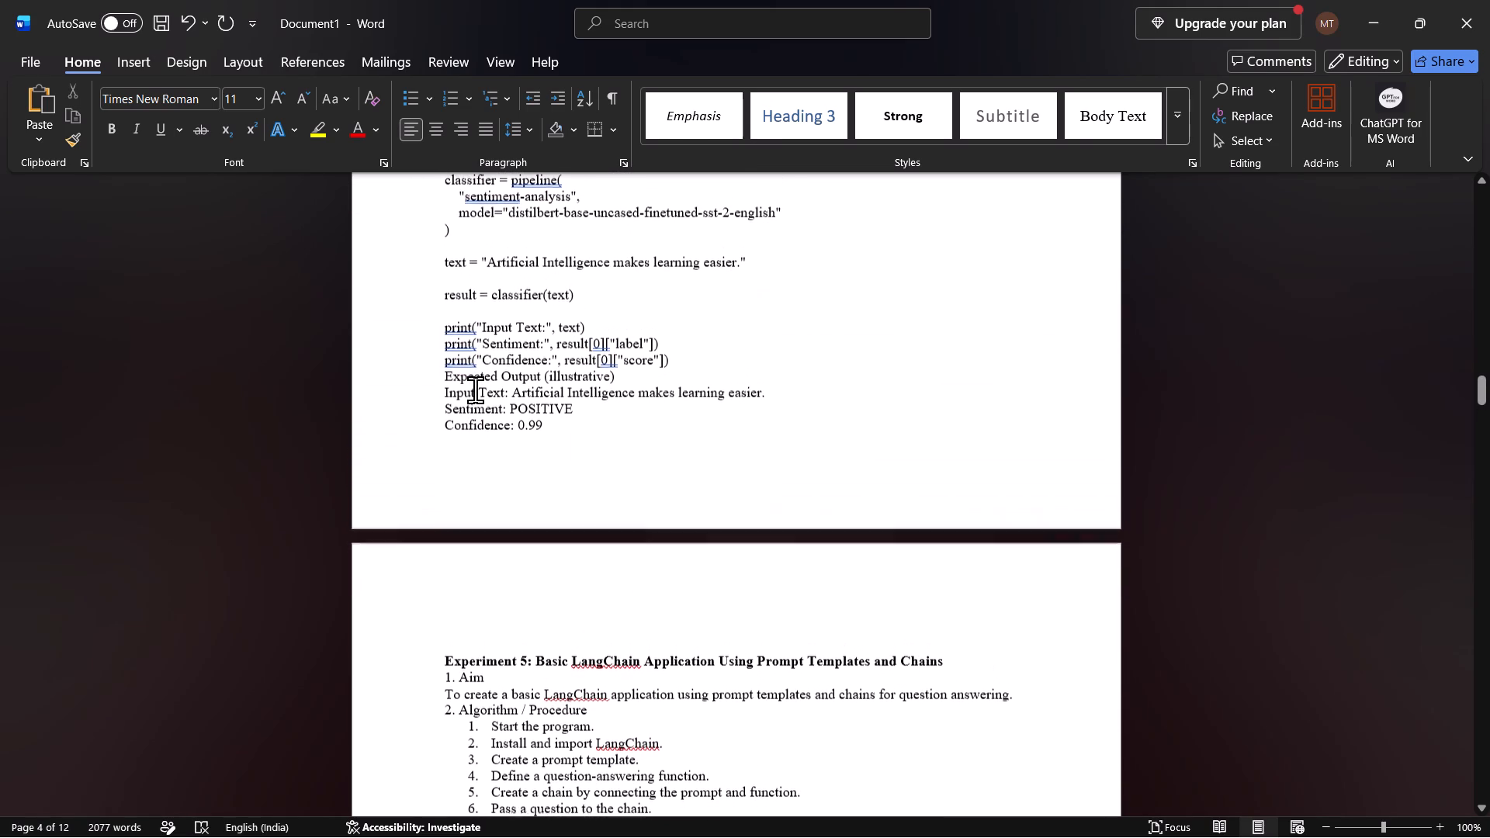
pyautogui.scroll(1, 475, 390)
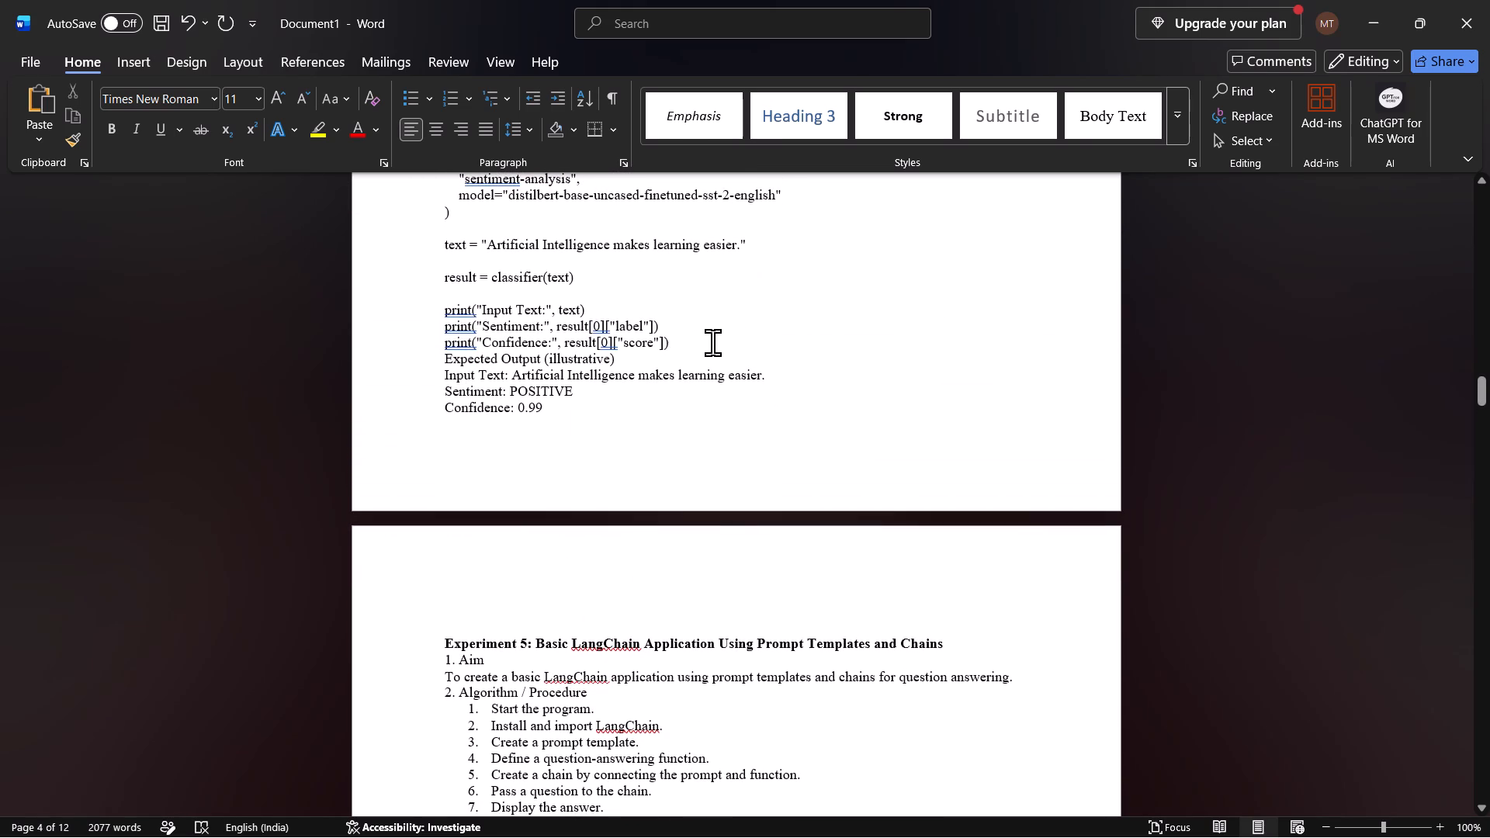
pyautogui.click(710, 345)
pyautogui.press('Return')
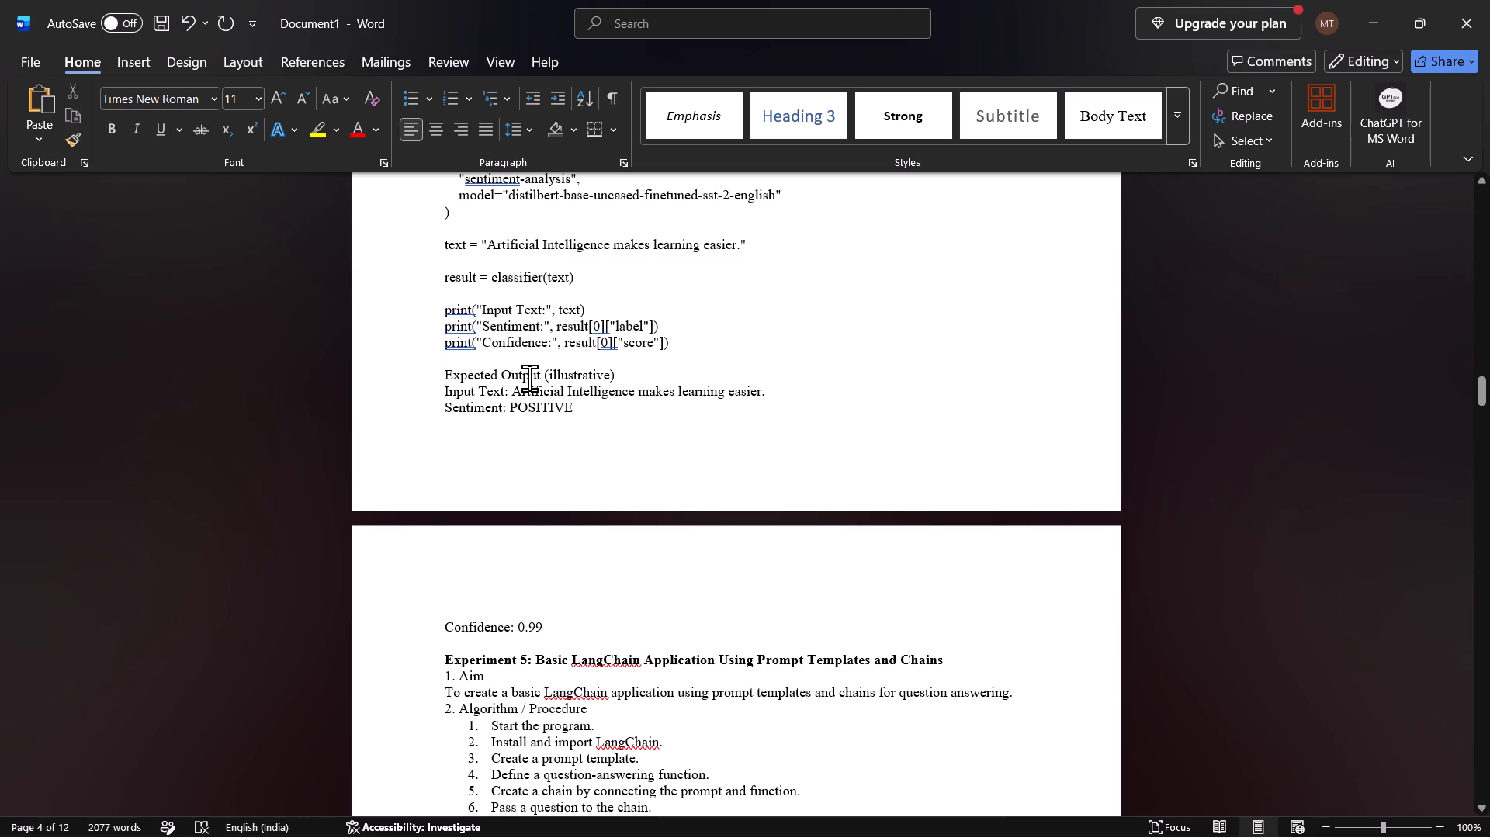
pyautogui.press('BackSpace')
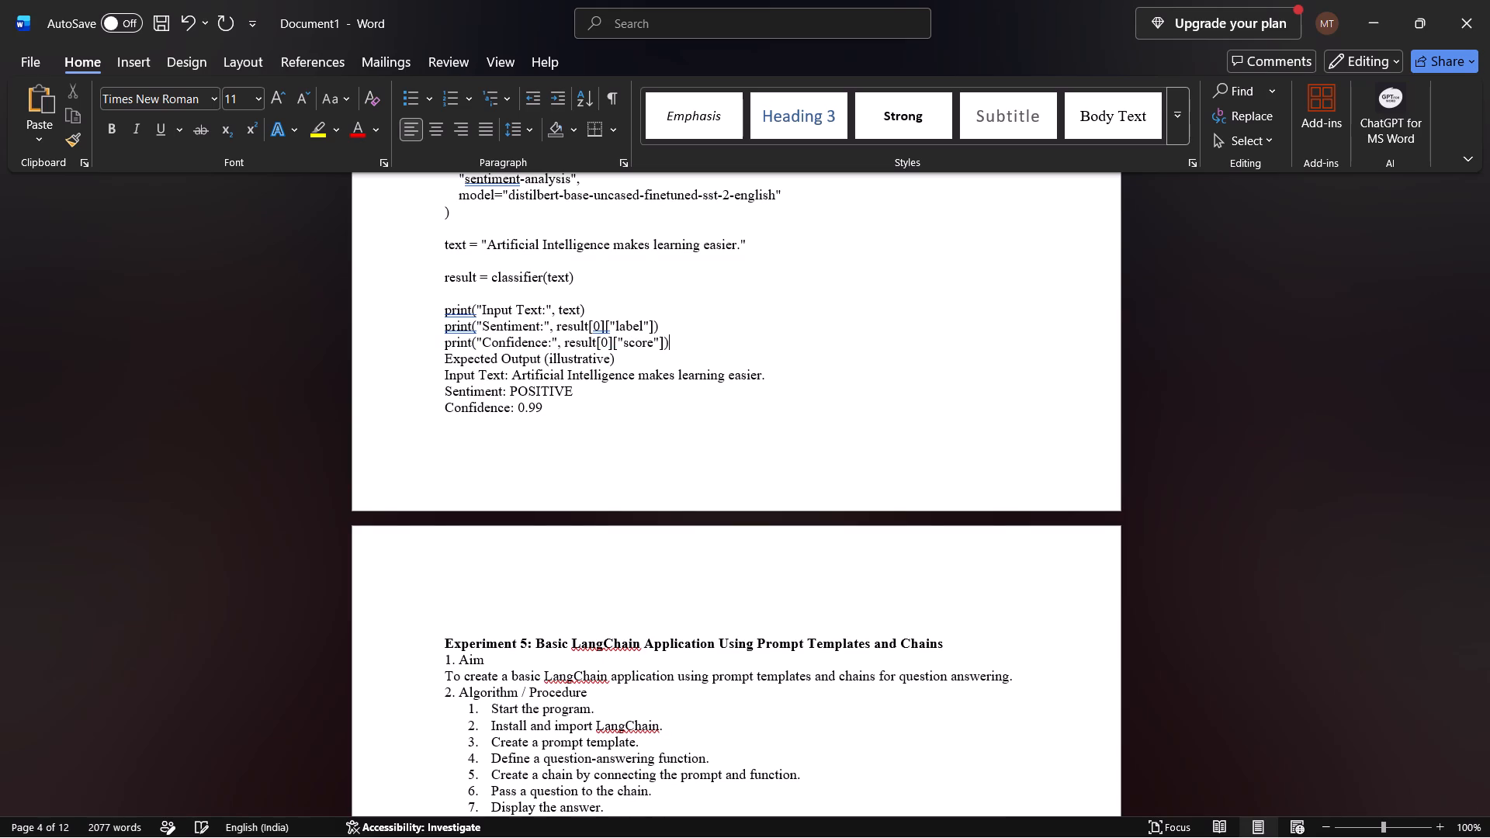
# Make the words "Expected Output" in Experiment 4 bold, leaving out "(illustrative)".
pyautogui.moveTo(543, 363); pyautogui.dragTo(472, 364)
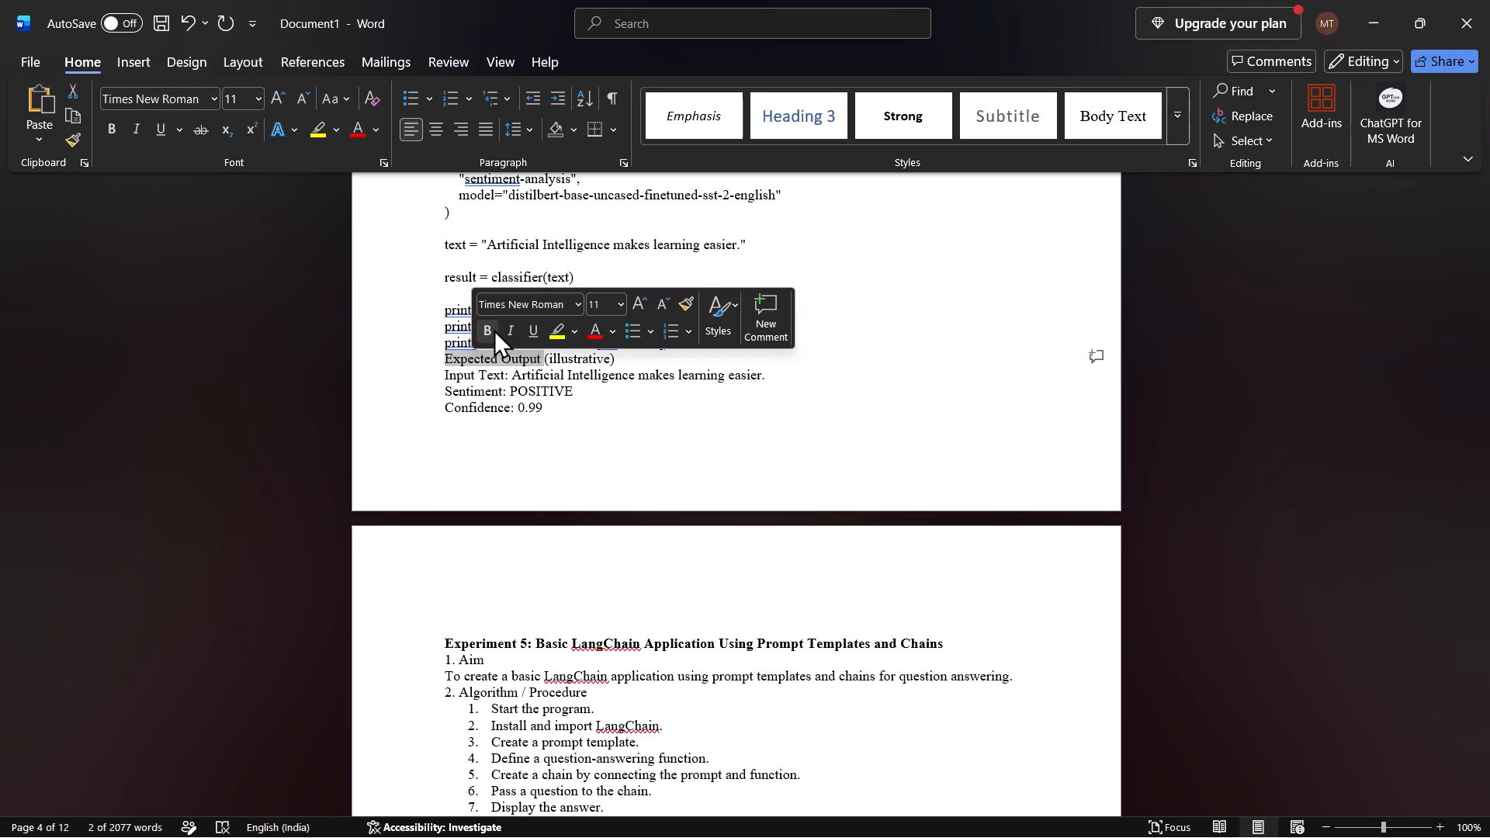
pyautogui.click(494, 329)
pyautogui.click(694, 480)
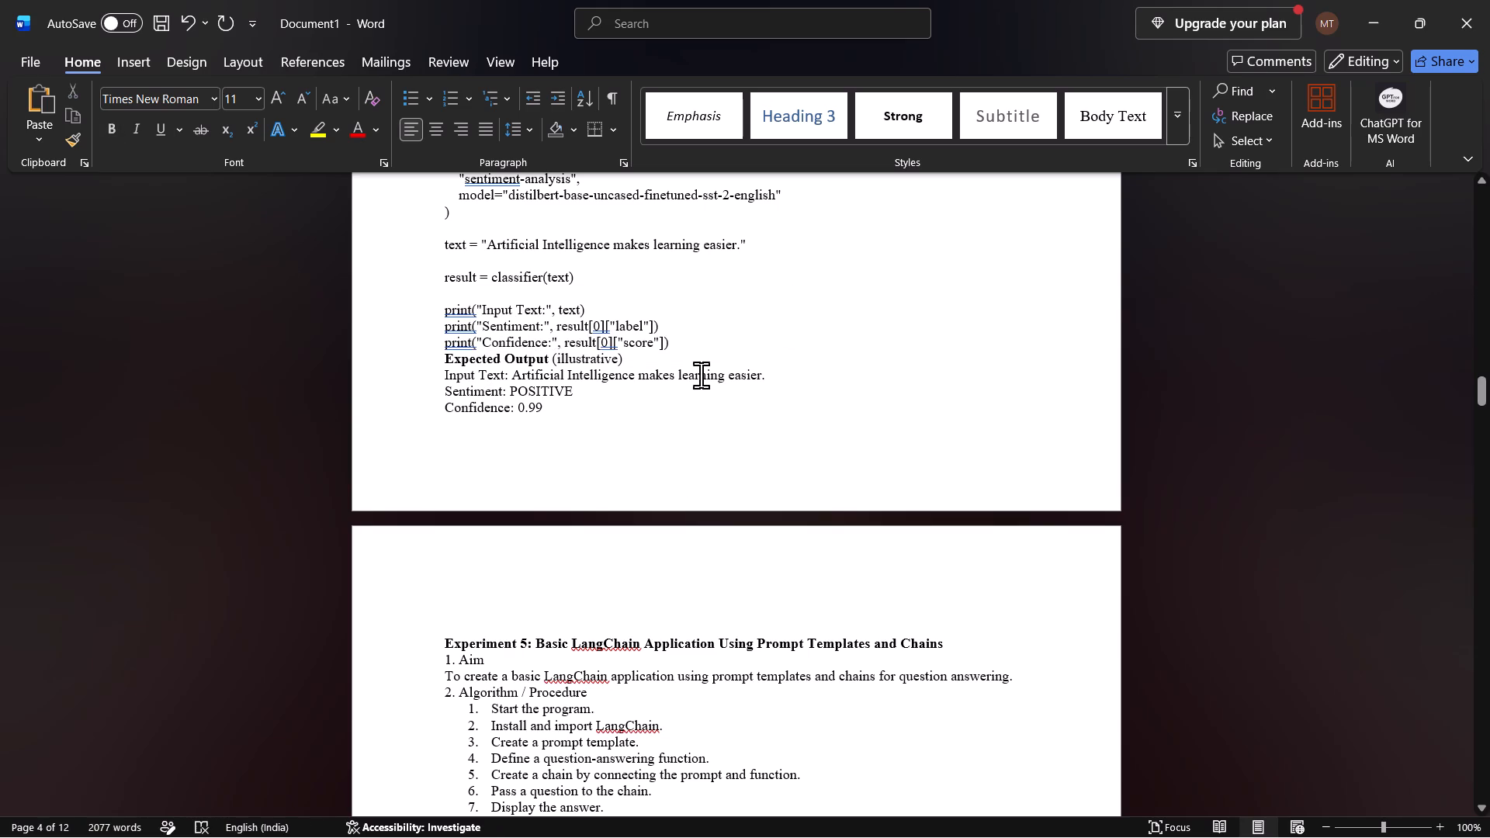
# Make the "Expected Output" line in Experiment 5 bold.
pyautogui.scroll(-1, 643, 445)
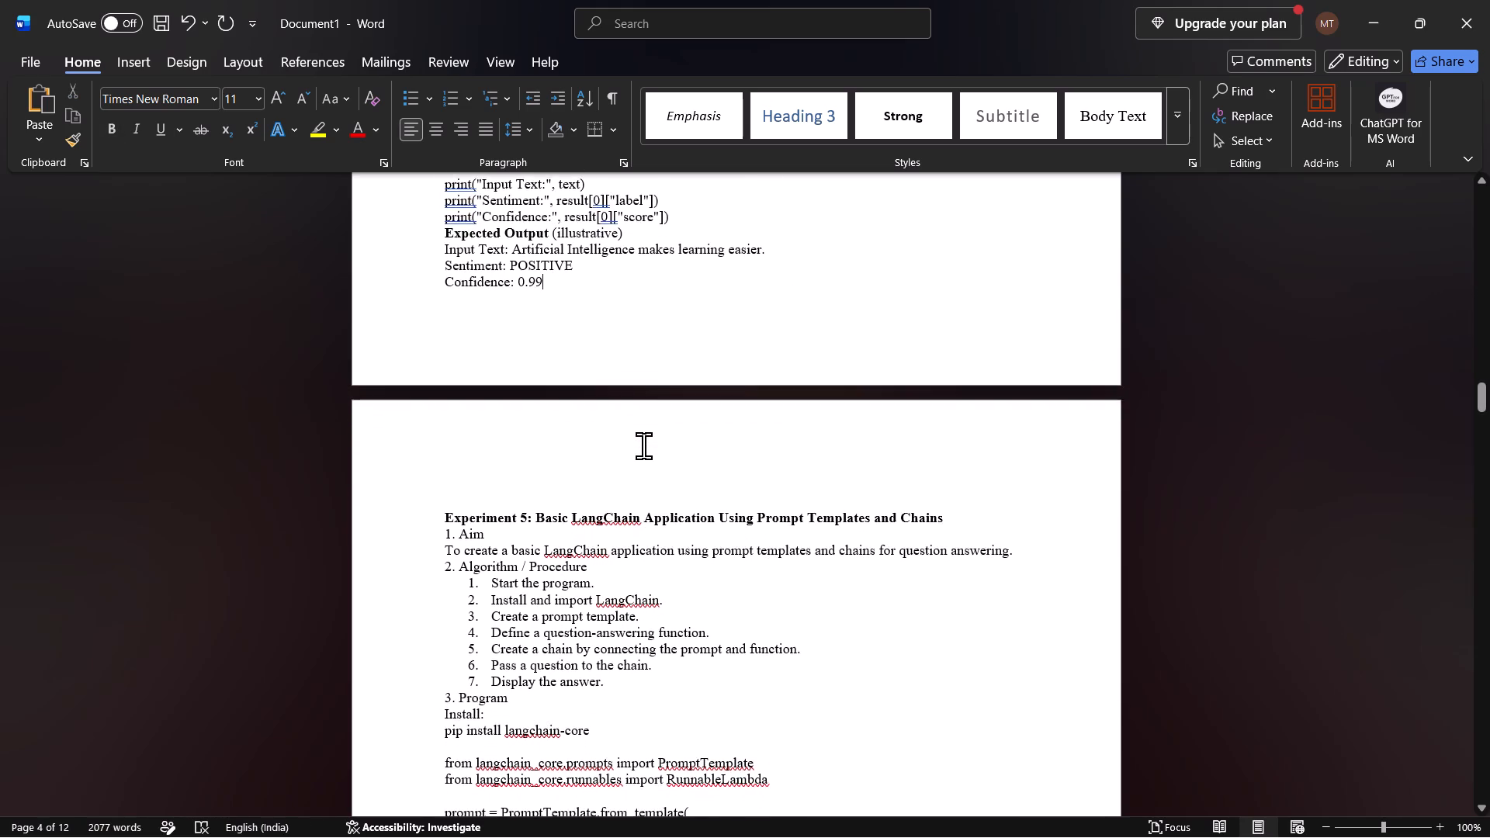
pyautogui.scroll(-2, 643, 445)
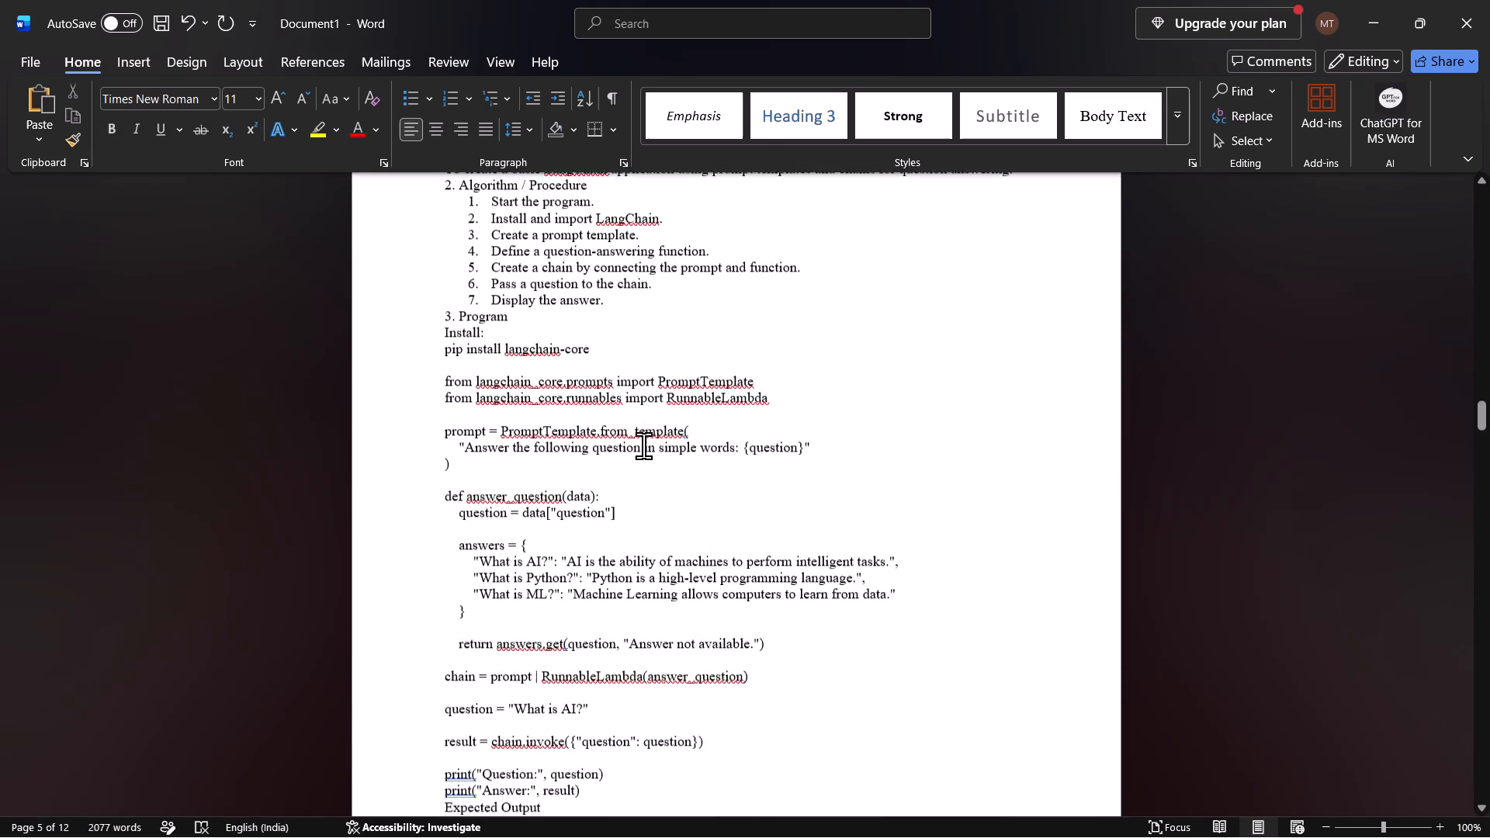
pyautogui.scroll(-3, 643, 445)
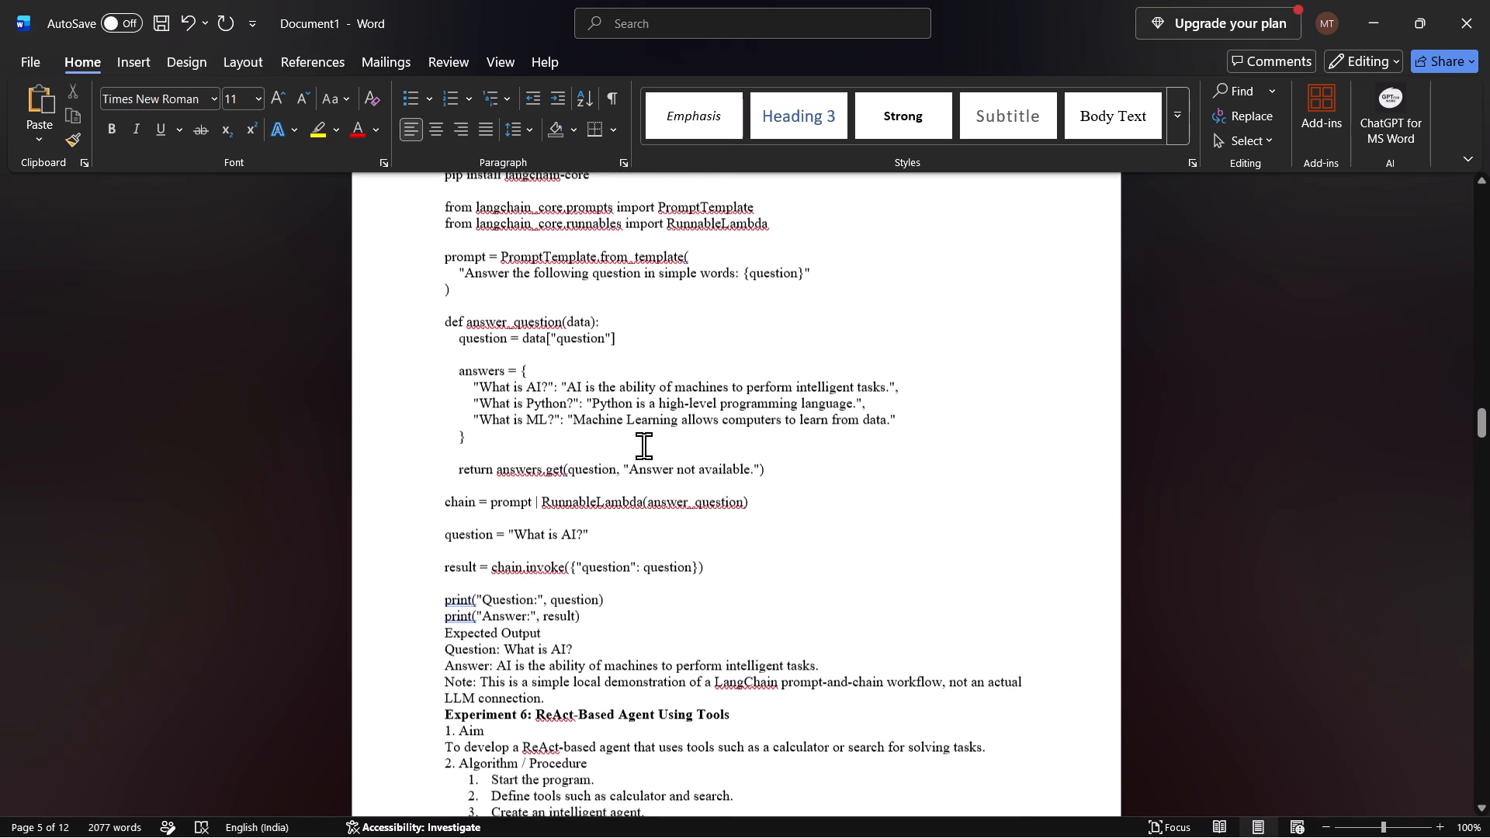
pyautogui.scroll(-1, 643, 445)
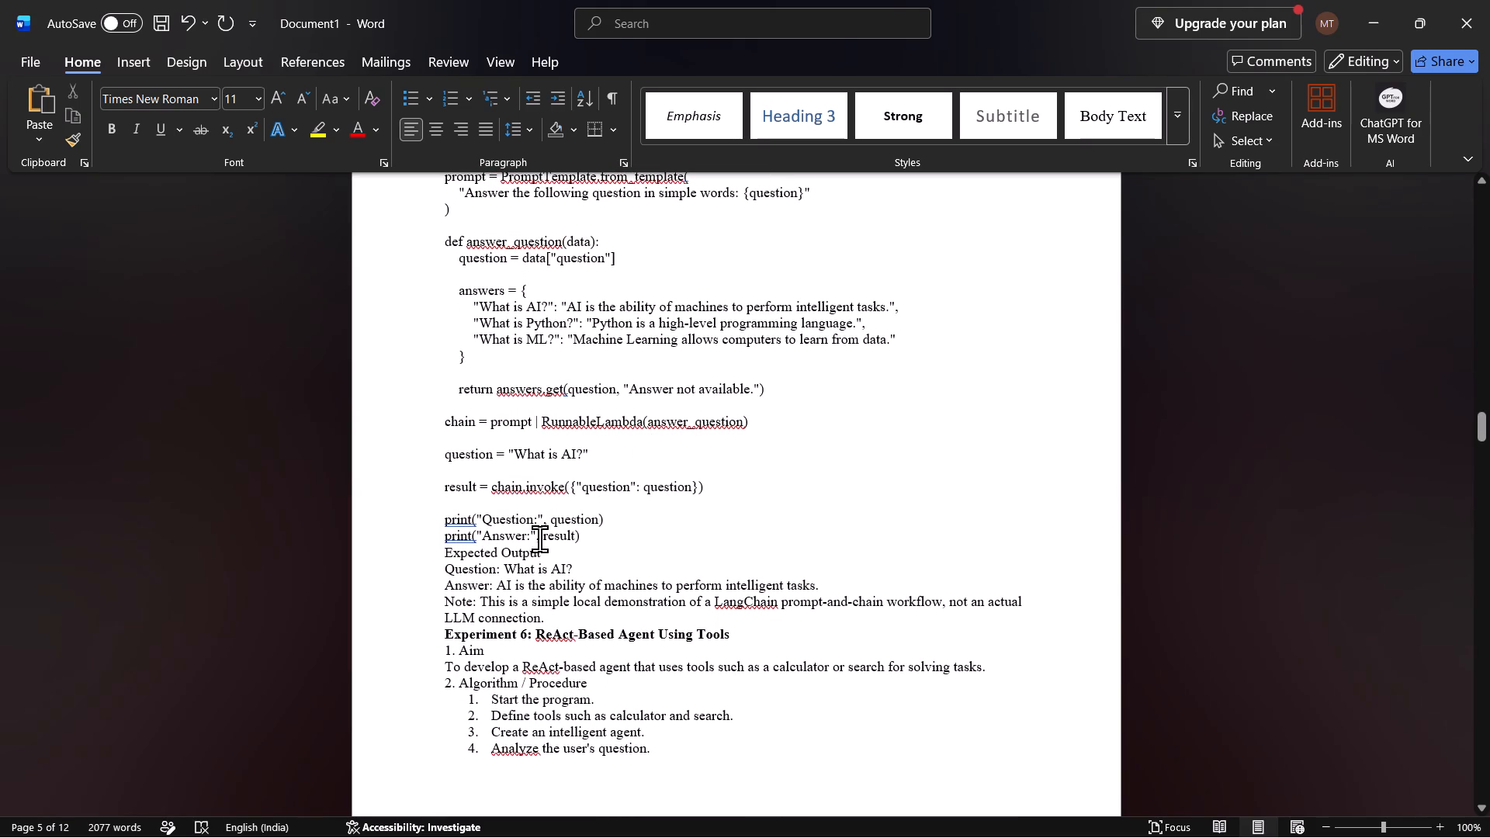
pyautogui.scroll(-1, 539, 538)
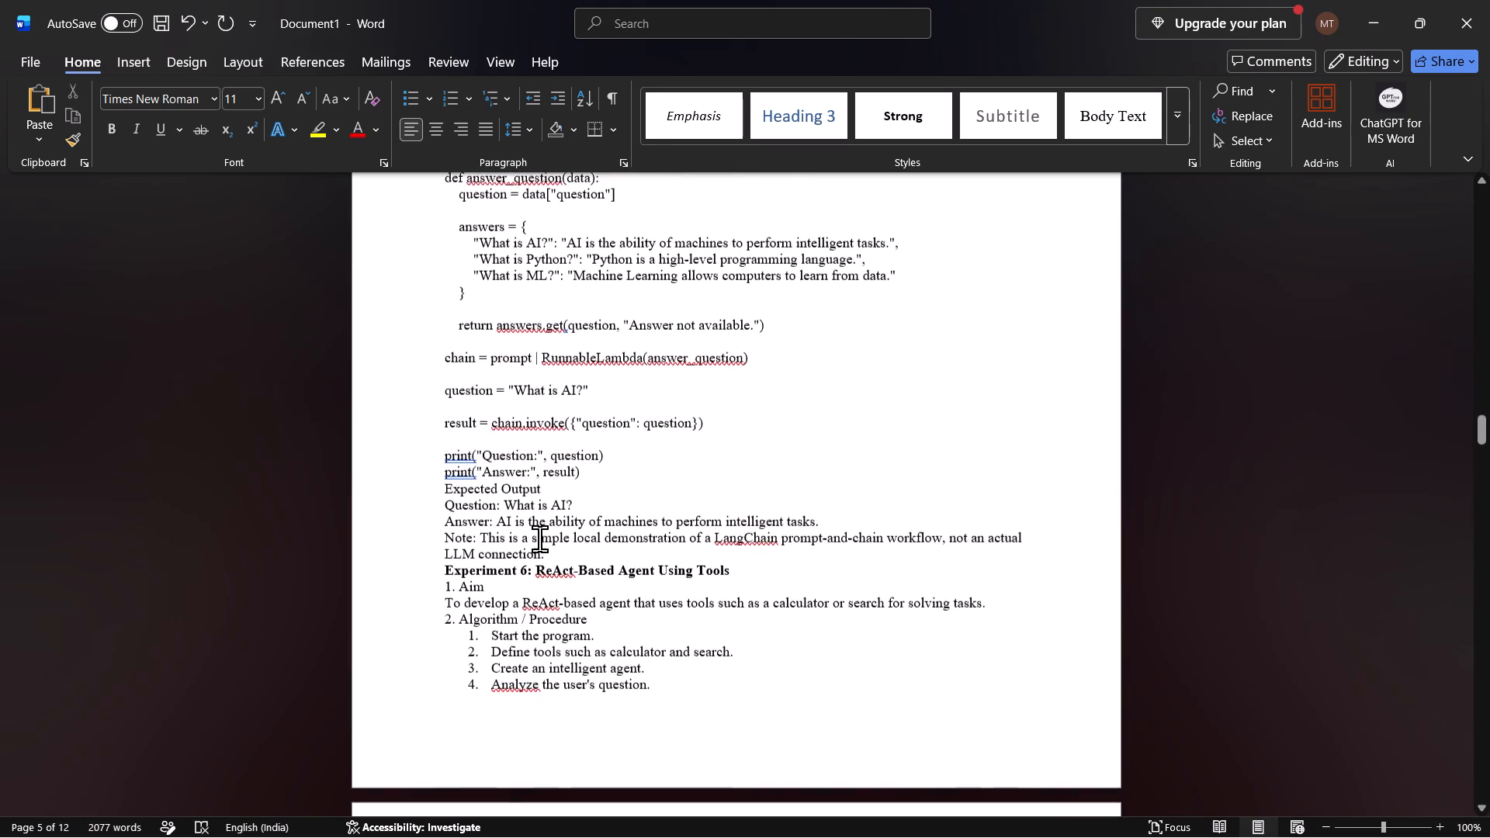
pyautogui.moveTo(563, 469); pyautogui.dragTo(502, 478)
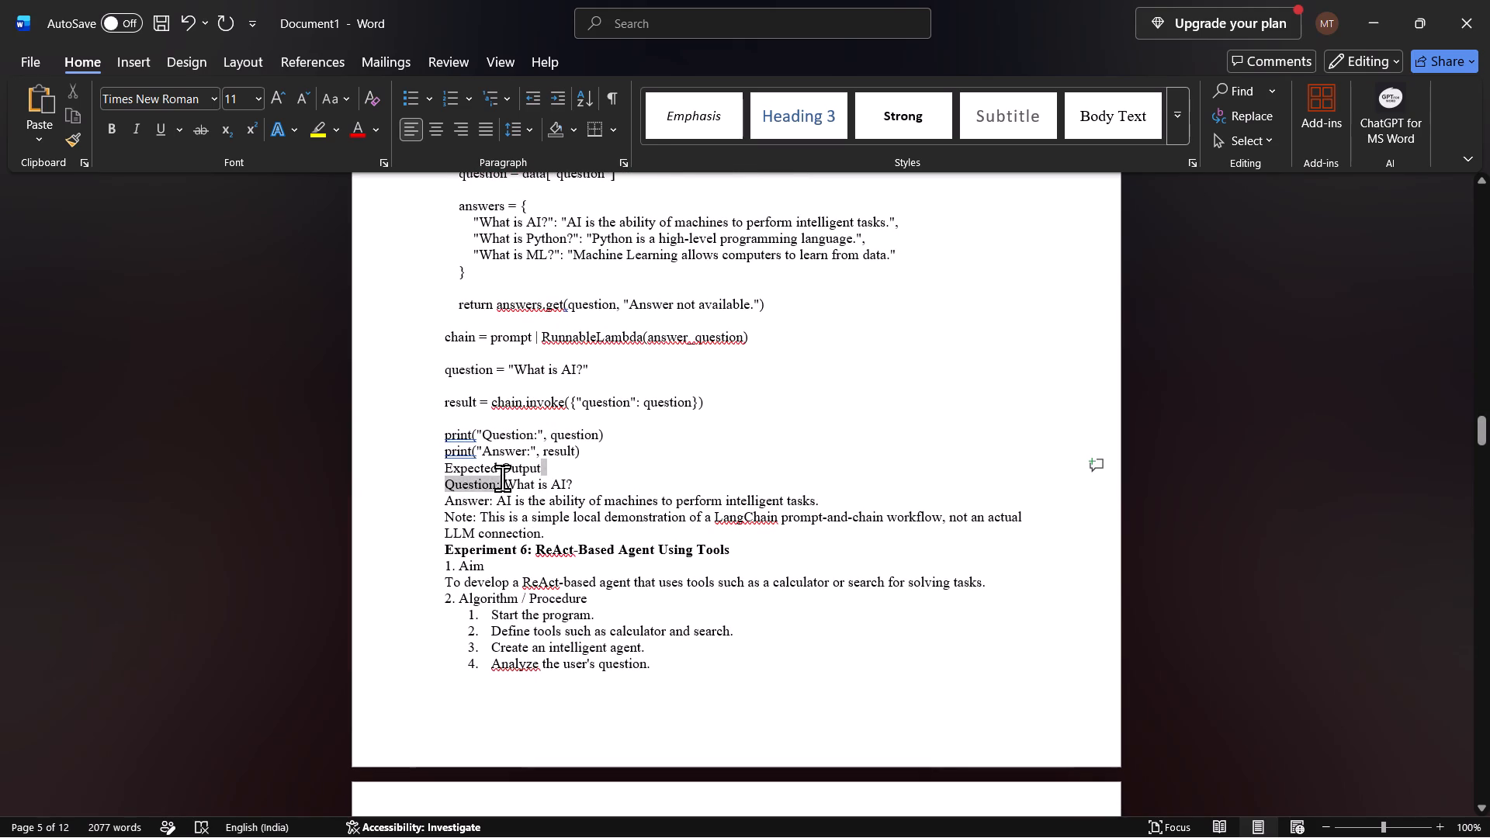
pyautogui.moveTo(502, 478); pyautogui.dragTo(445, 469)
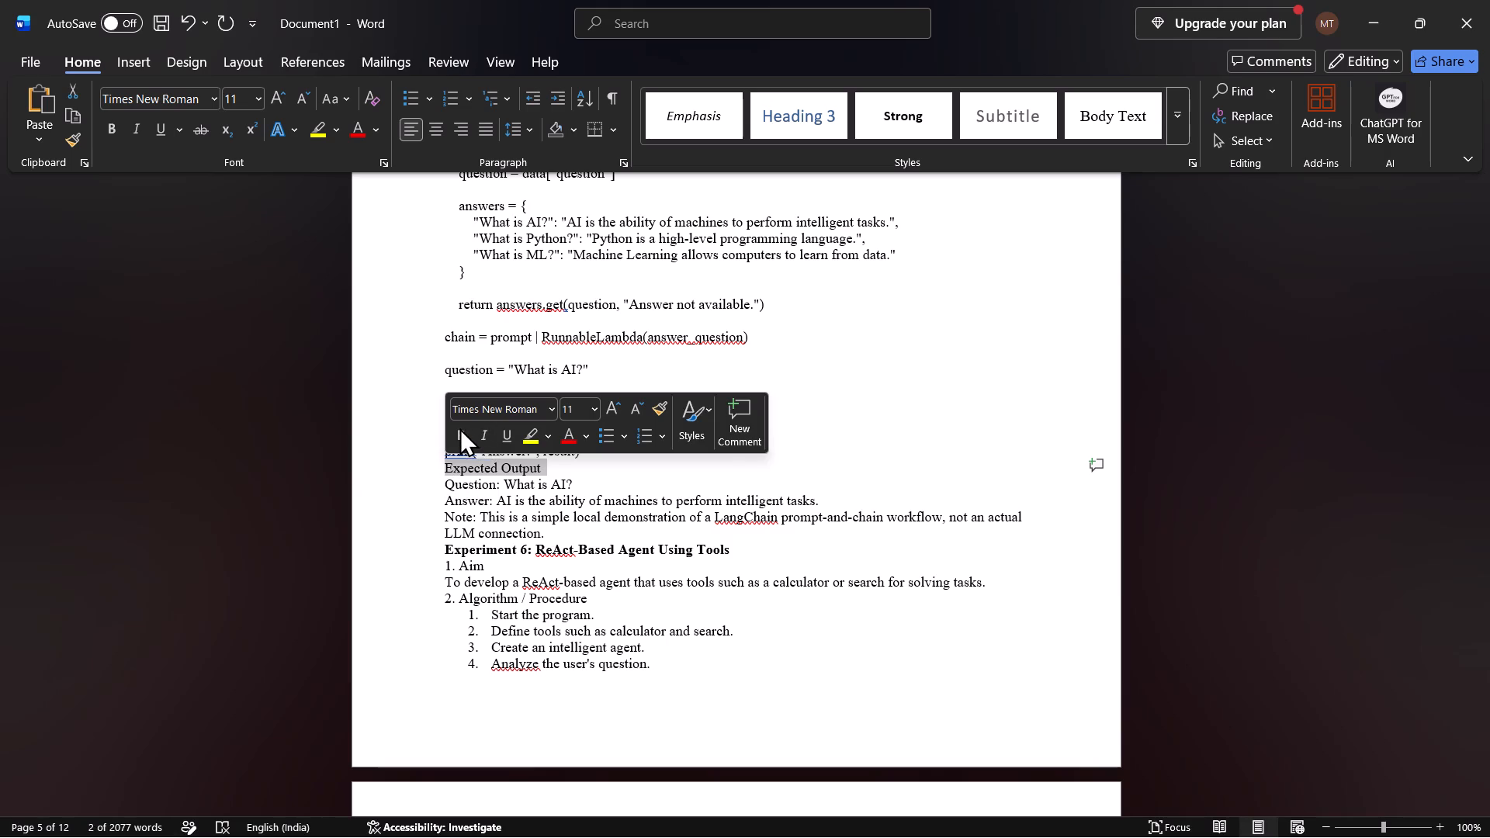
pyautogui.click(459, 428)
pyautogui.click(587, 490)
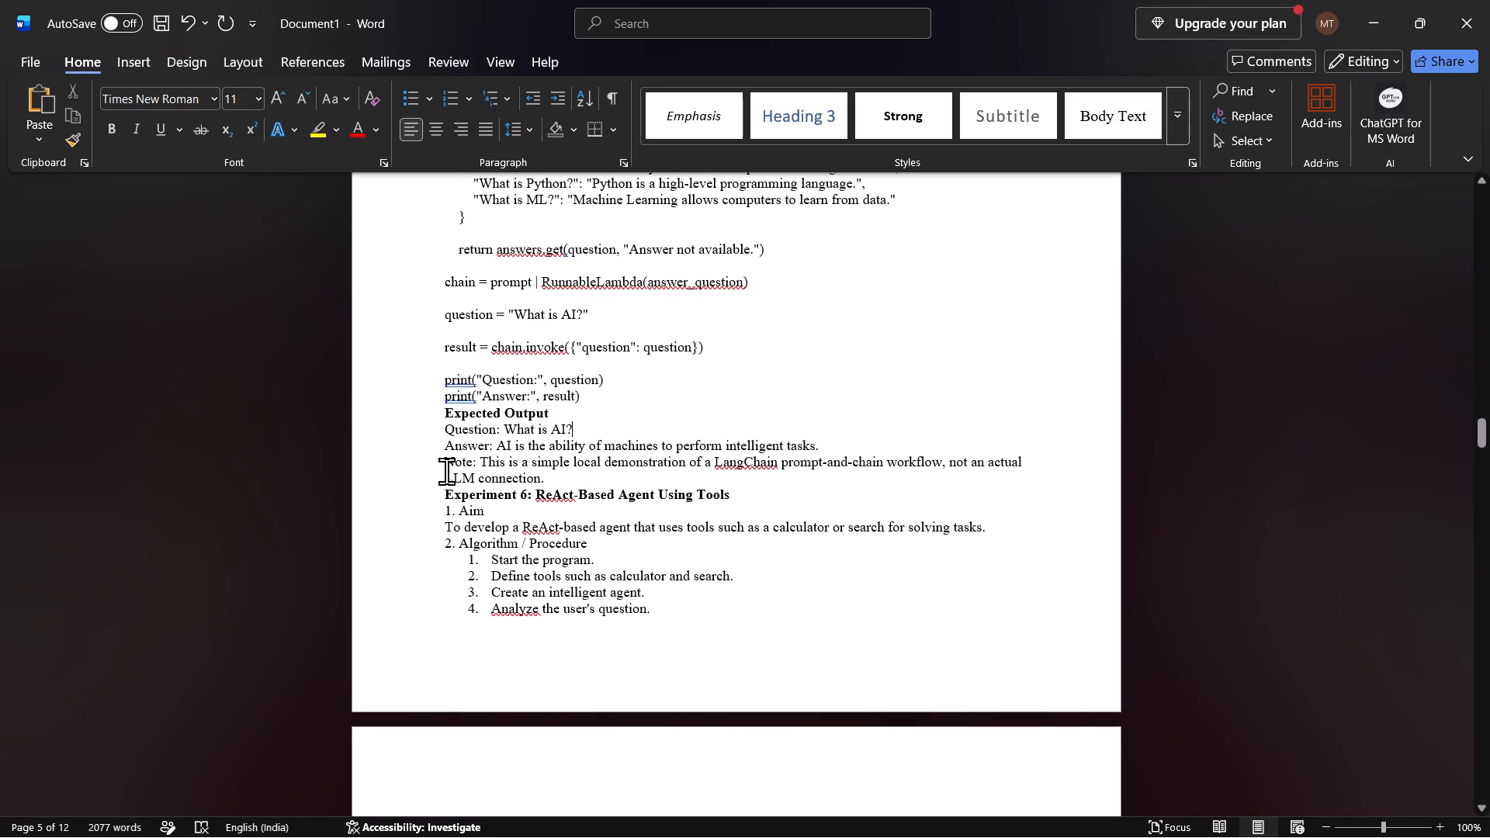
# Delete the note text about the simple local LangChain demonstration, from "Note:" through "LLM connection", below Experiment 5's expected output.
pyautogui.moveTo(438, 469); pyautogui.dragTo(519, 472)
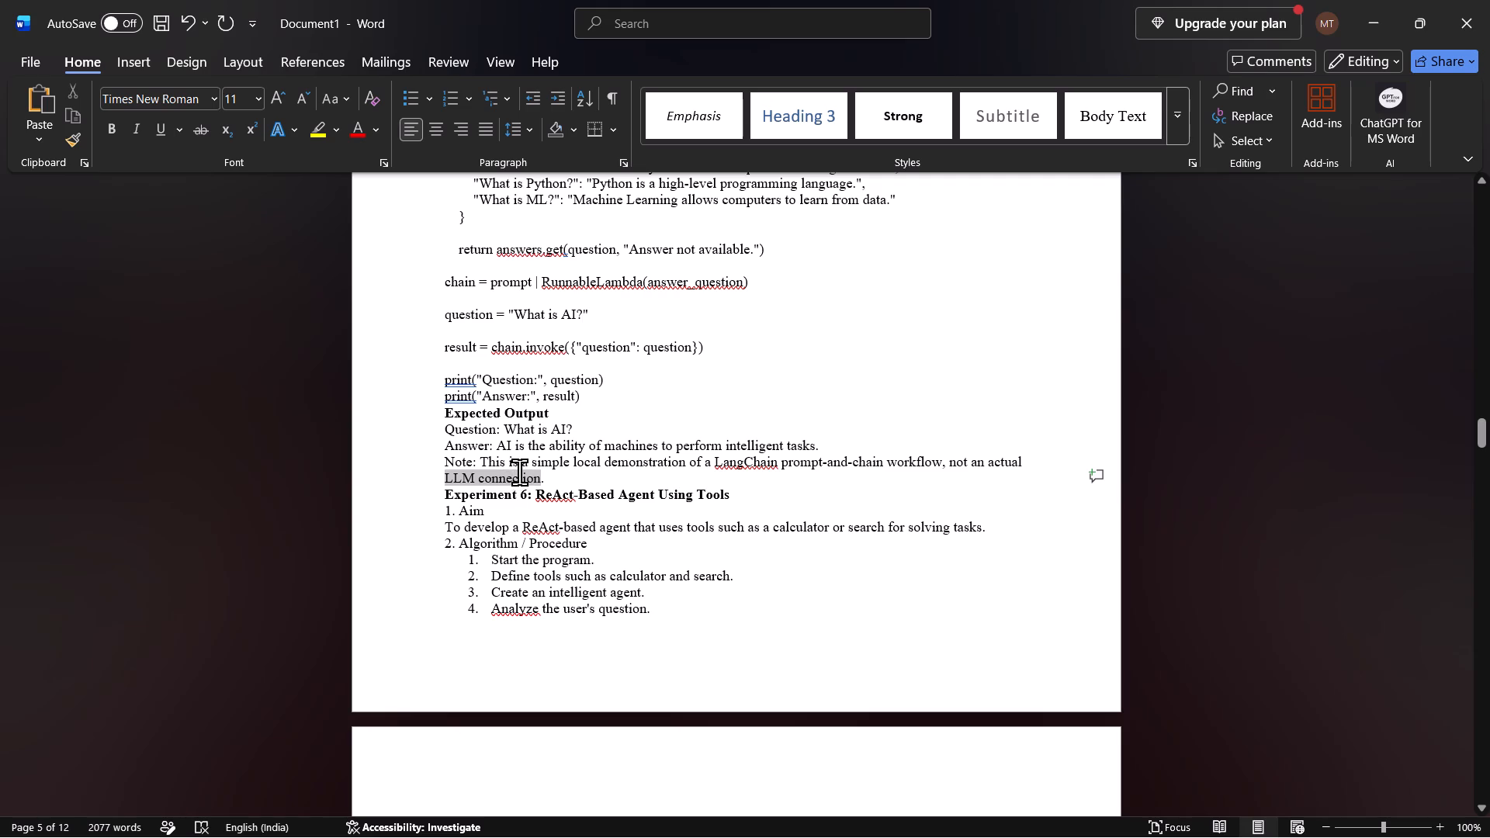
pyautogui.moveTo(519, 472); pyautogui.dragTo(483, 464)
pyautogui.click(441, 457)
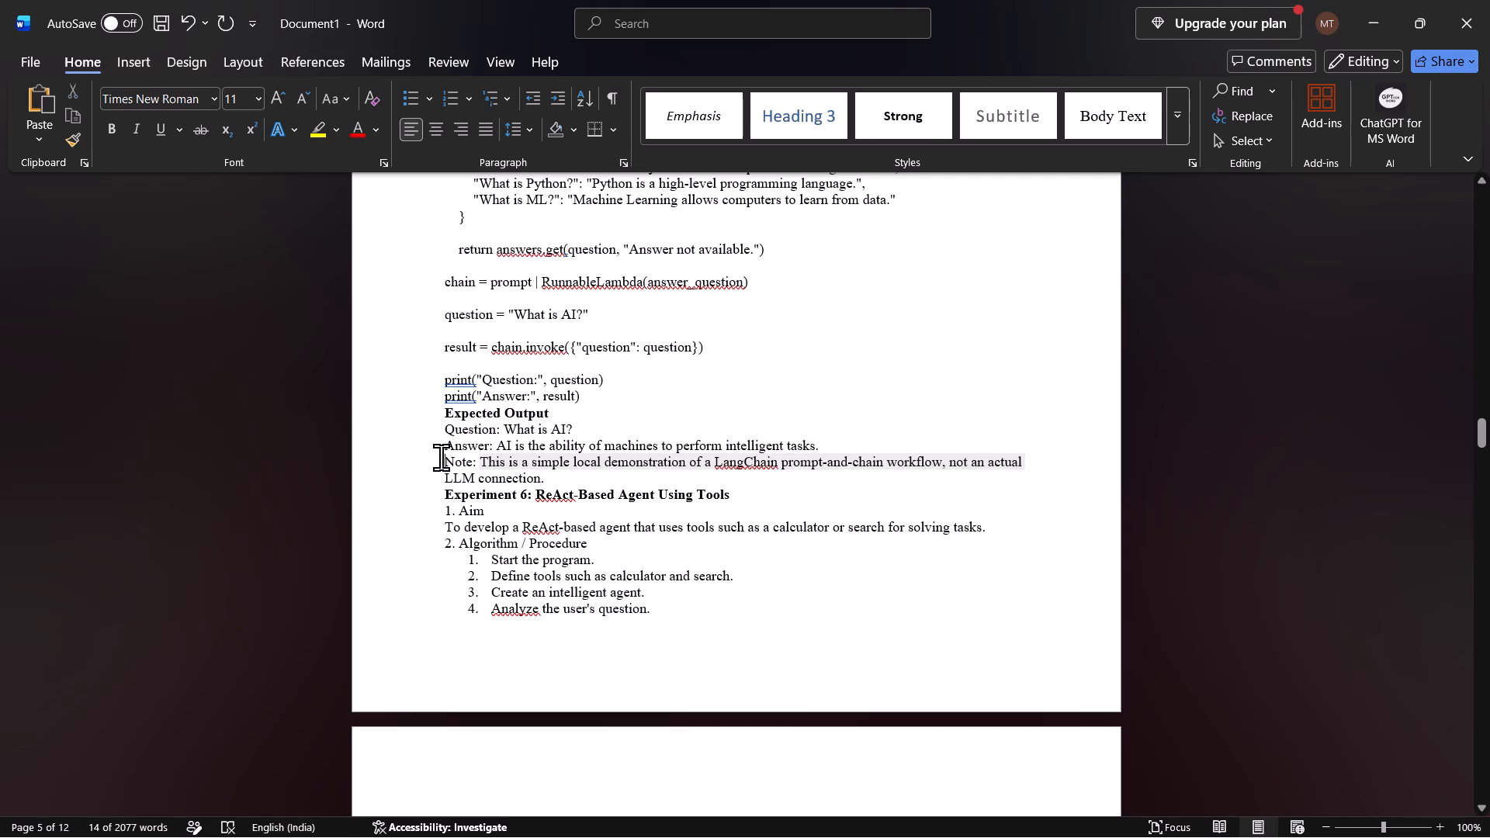
pyautogui.moveTo(441, 457); pyautogui.dragTo(539, 481)
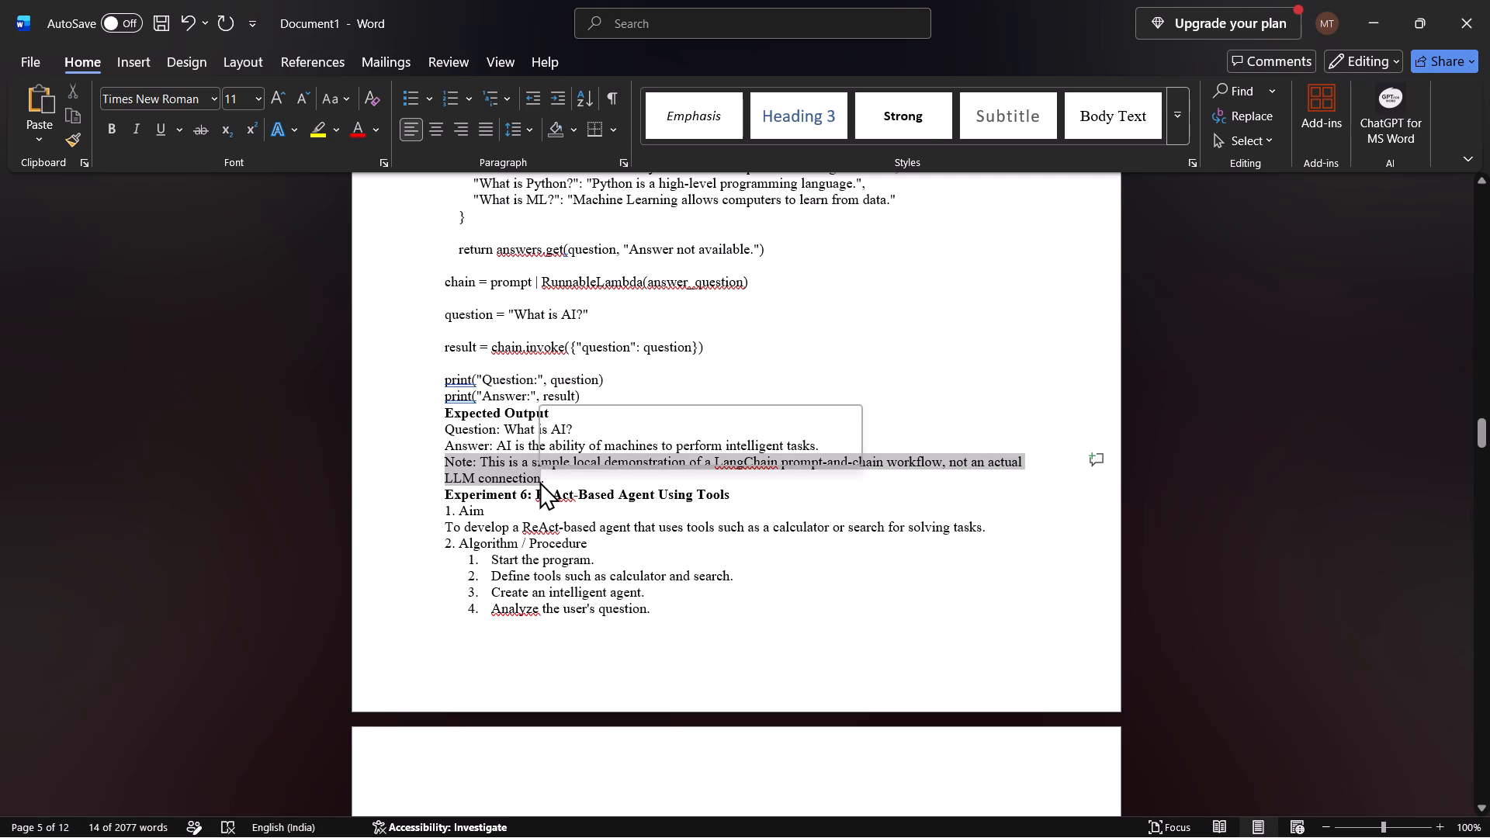
pyautogui.press('BackSpace')
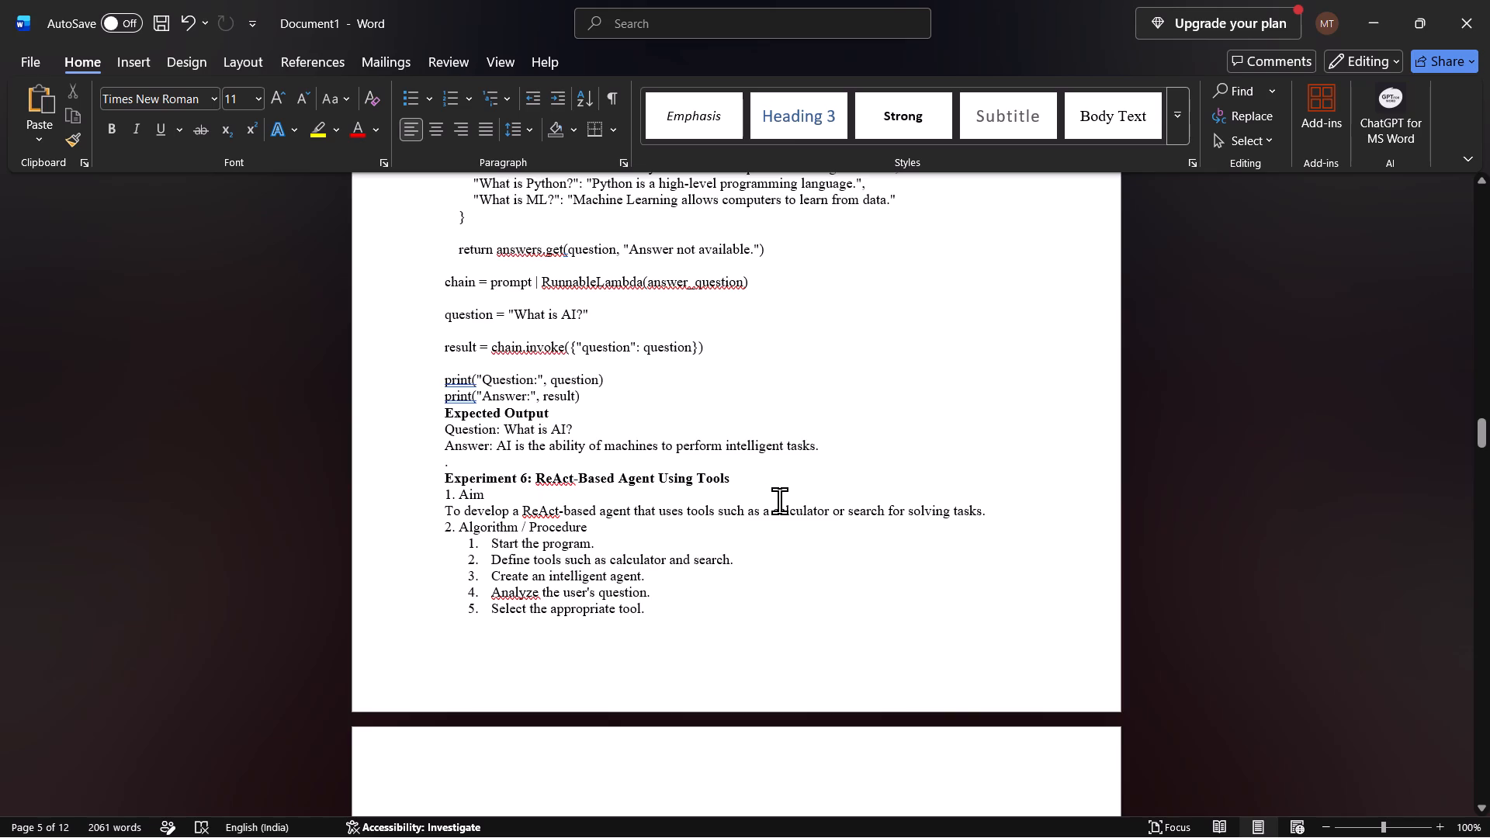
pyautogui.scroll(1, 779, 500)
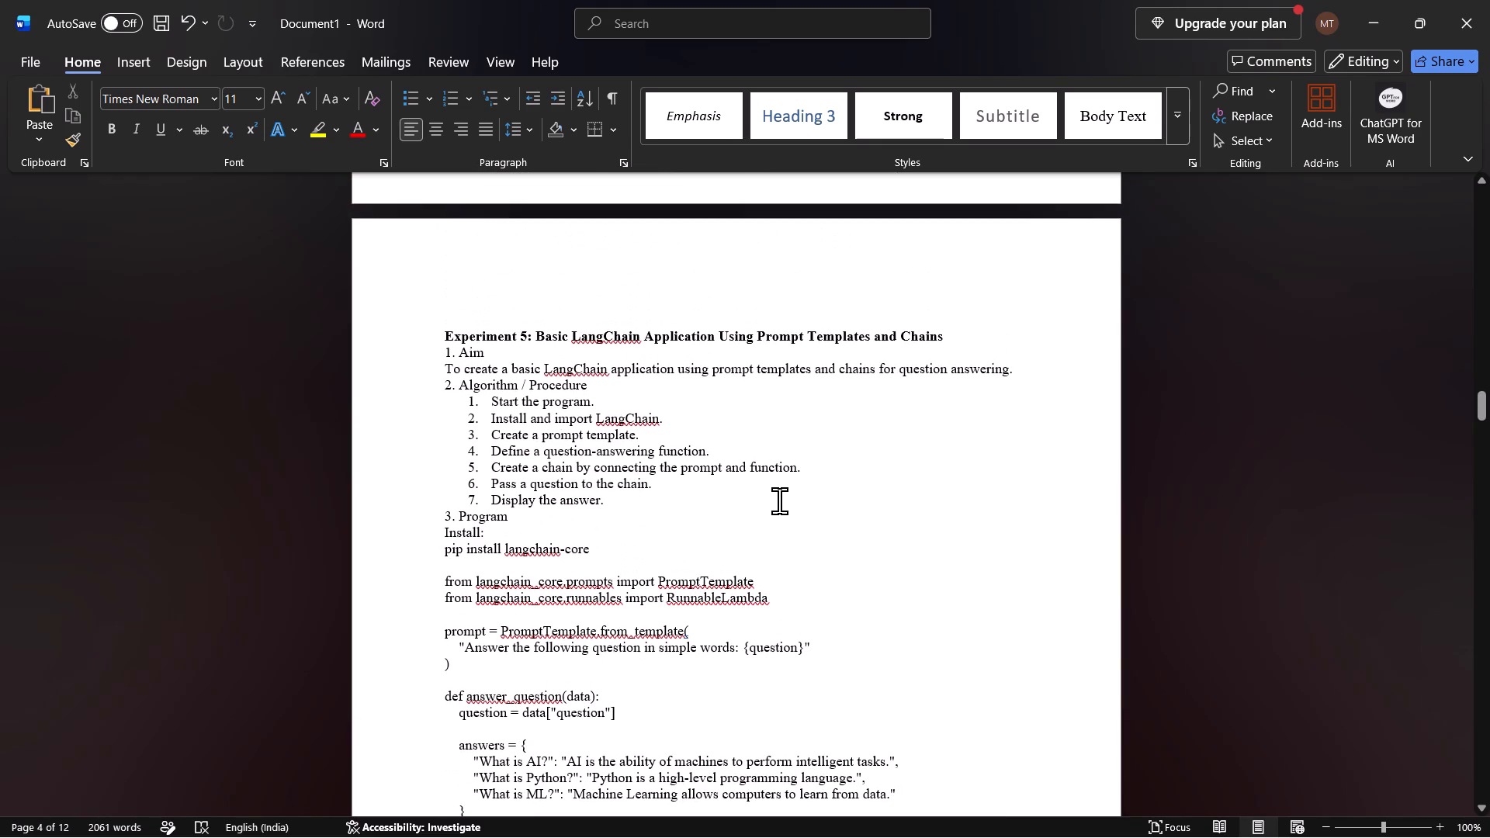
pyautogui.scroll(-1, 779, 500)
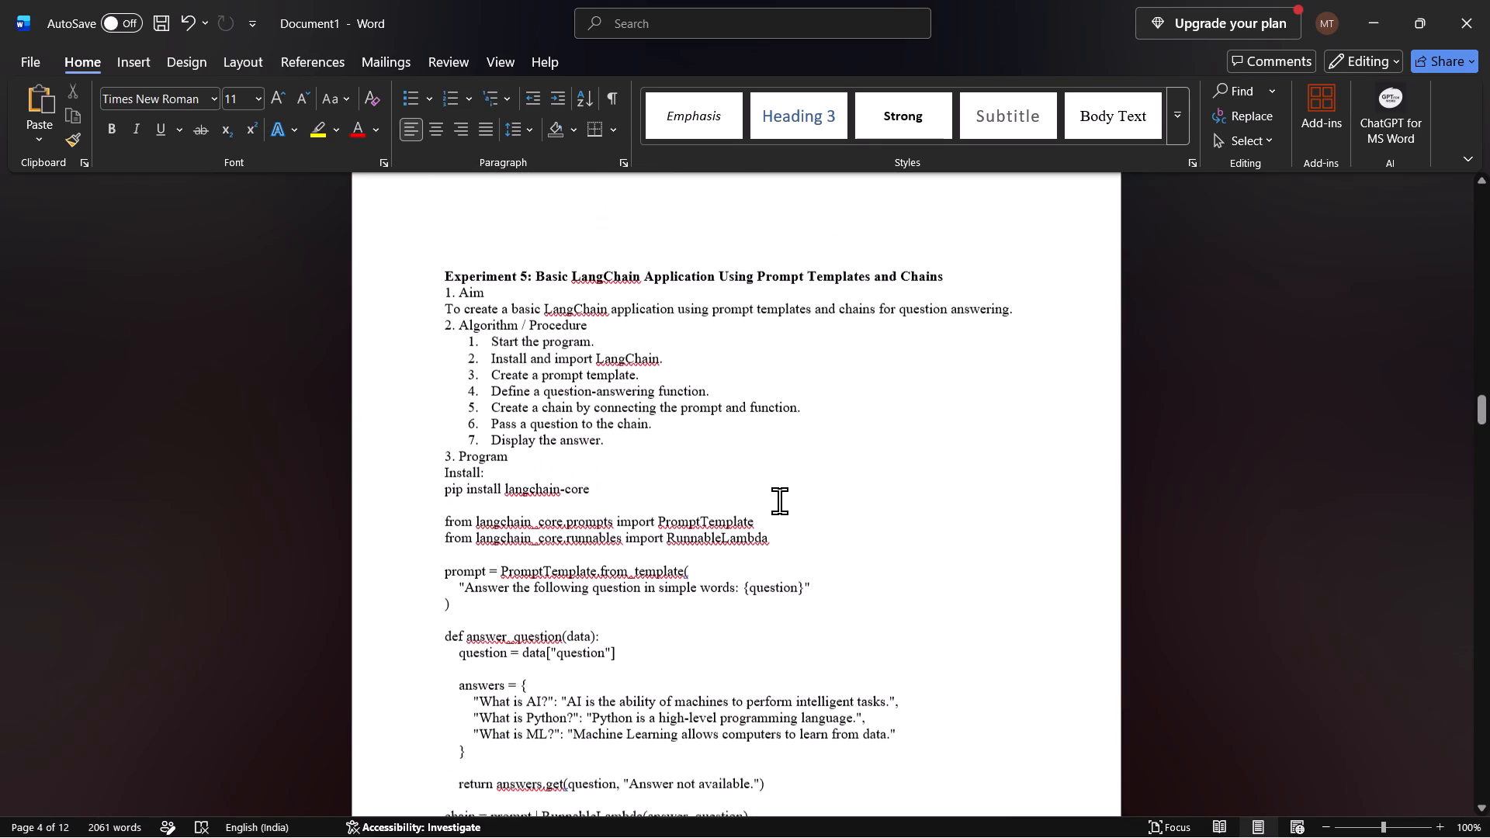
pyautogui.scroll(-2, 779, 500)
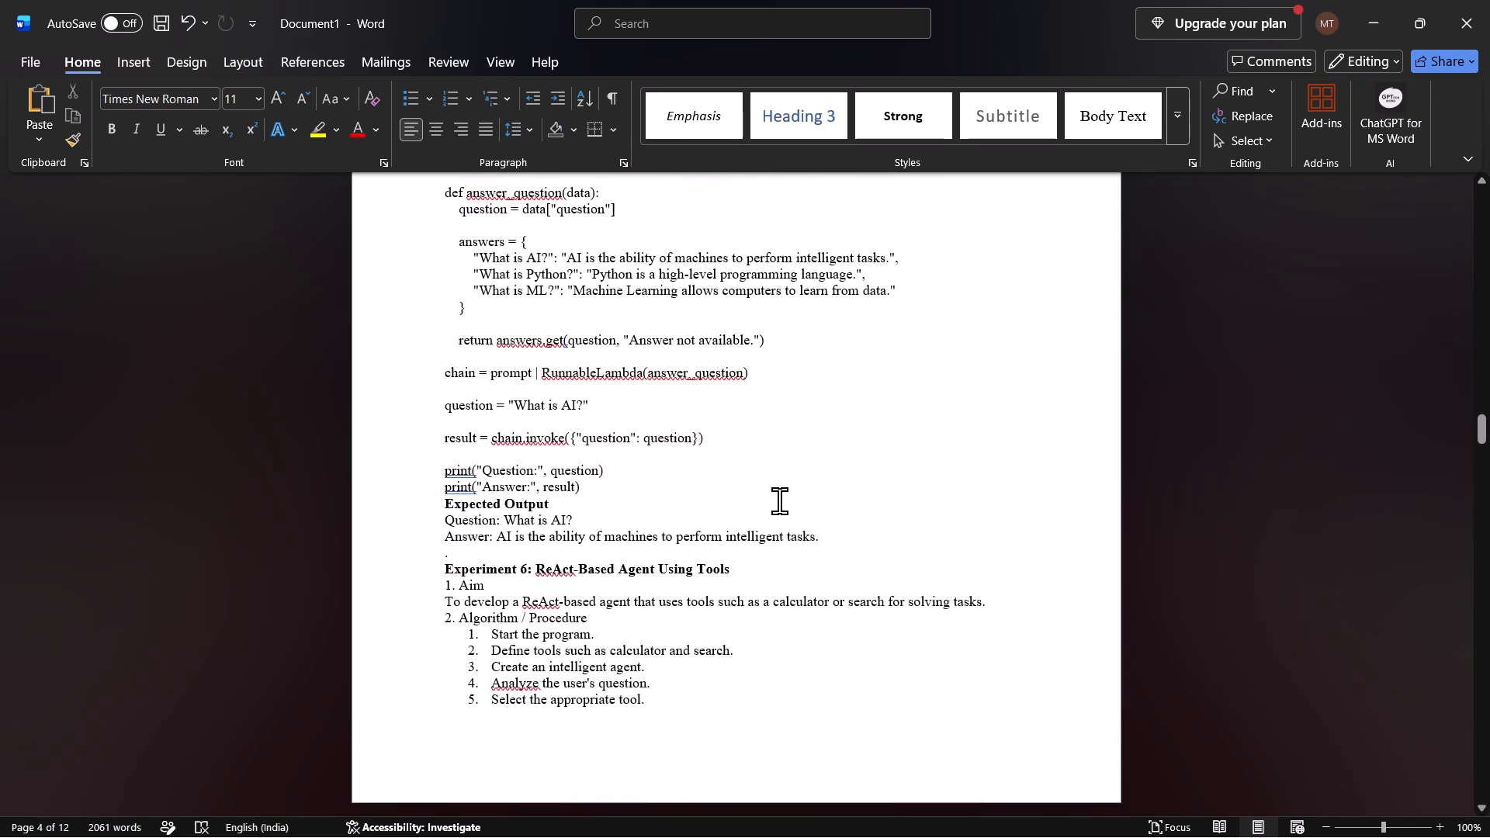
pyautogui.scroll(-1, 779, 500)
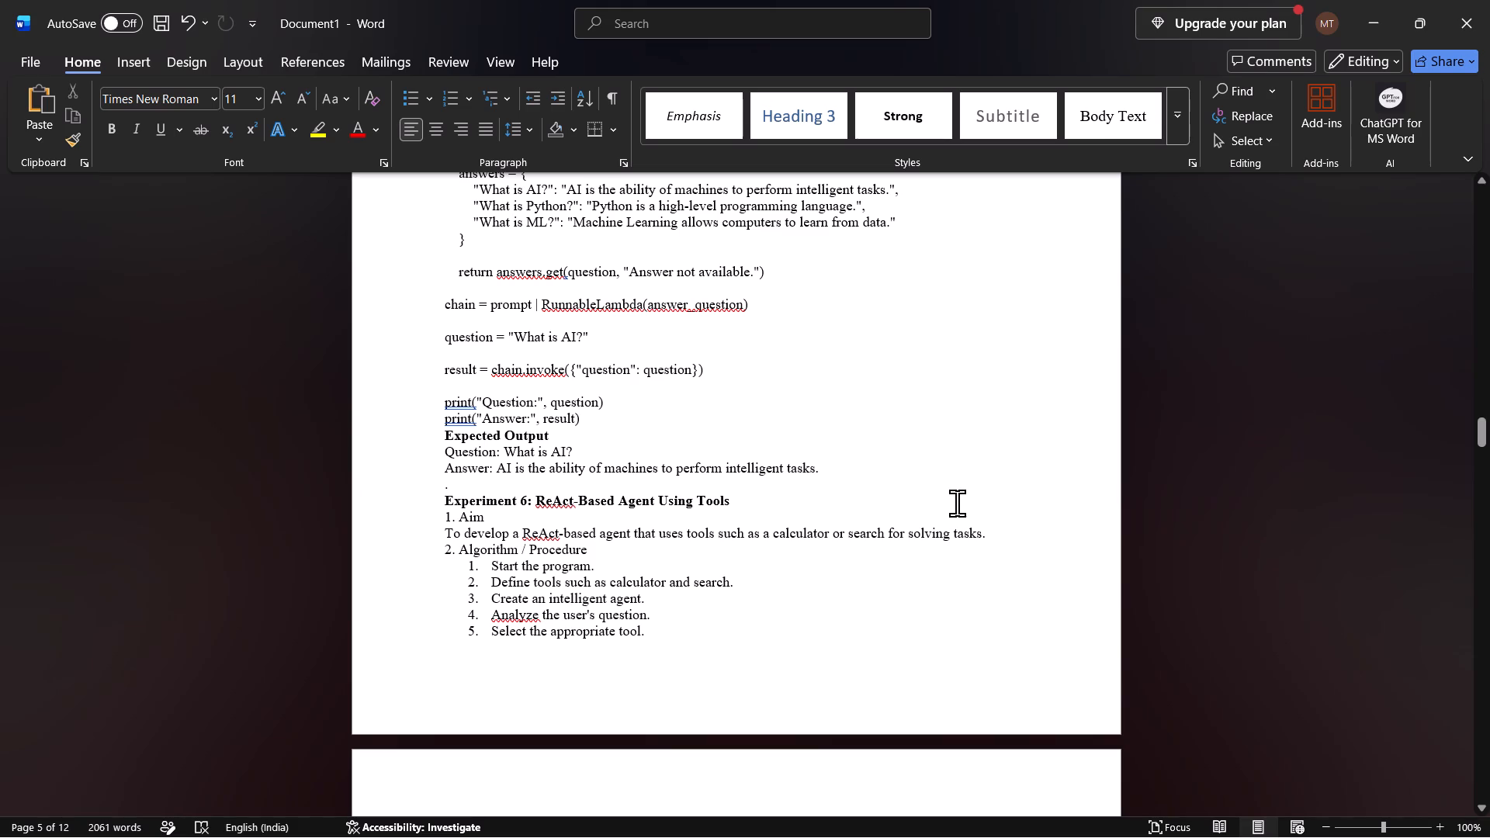
# Insert nine line breaks after Experiment 5's expected output to move the Experiment 6 heading to the top of the following page.
pyautogui.scroll(-1, 957, 503)
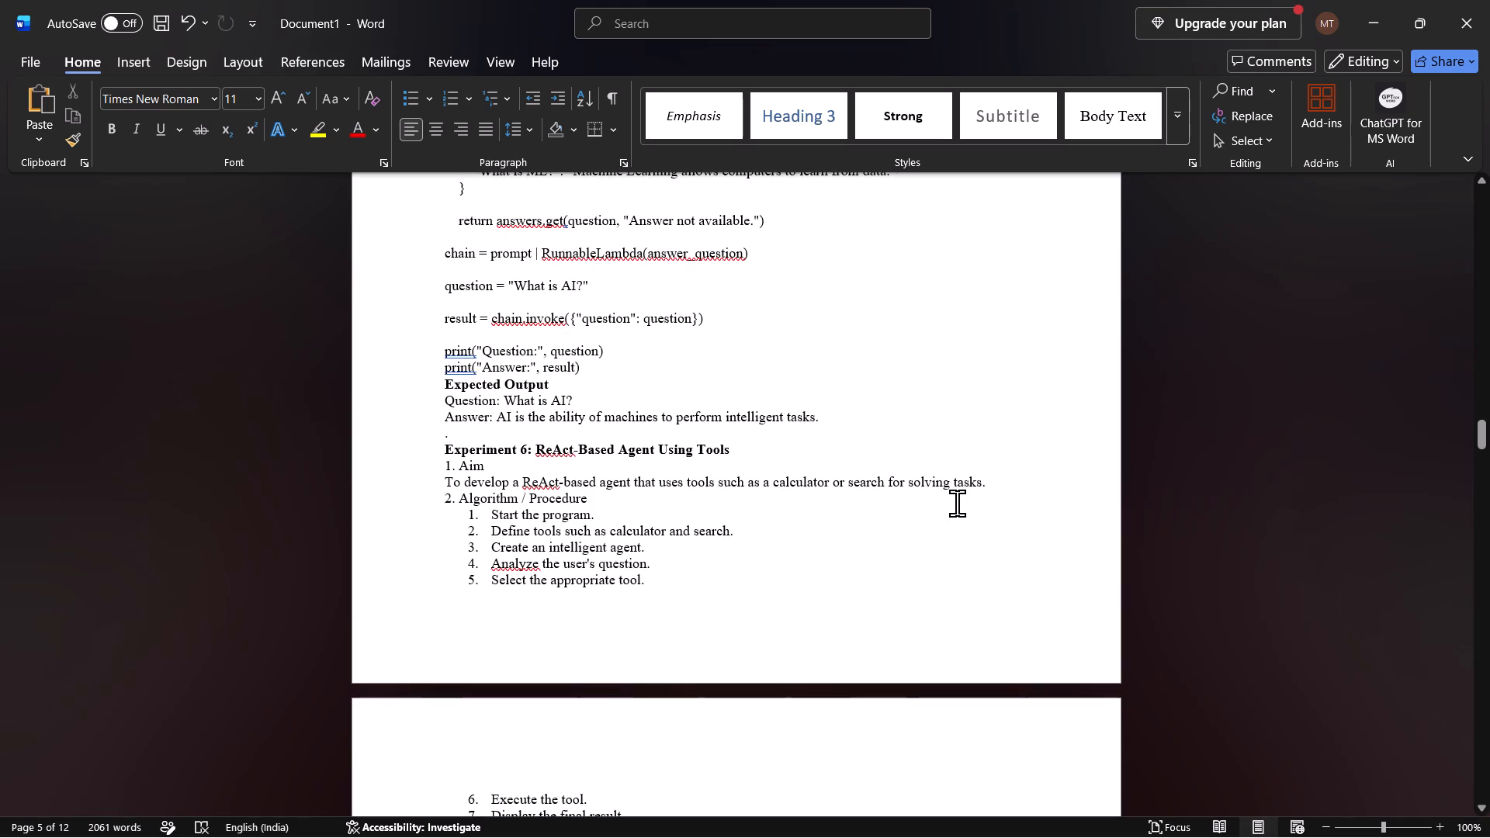
pyautogui.scroll(-1, 437, 455)
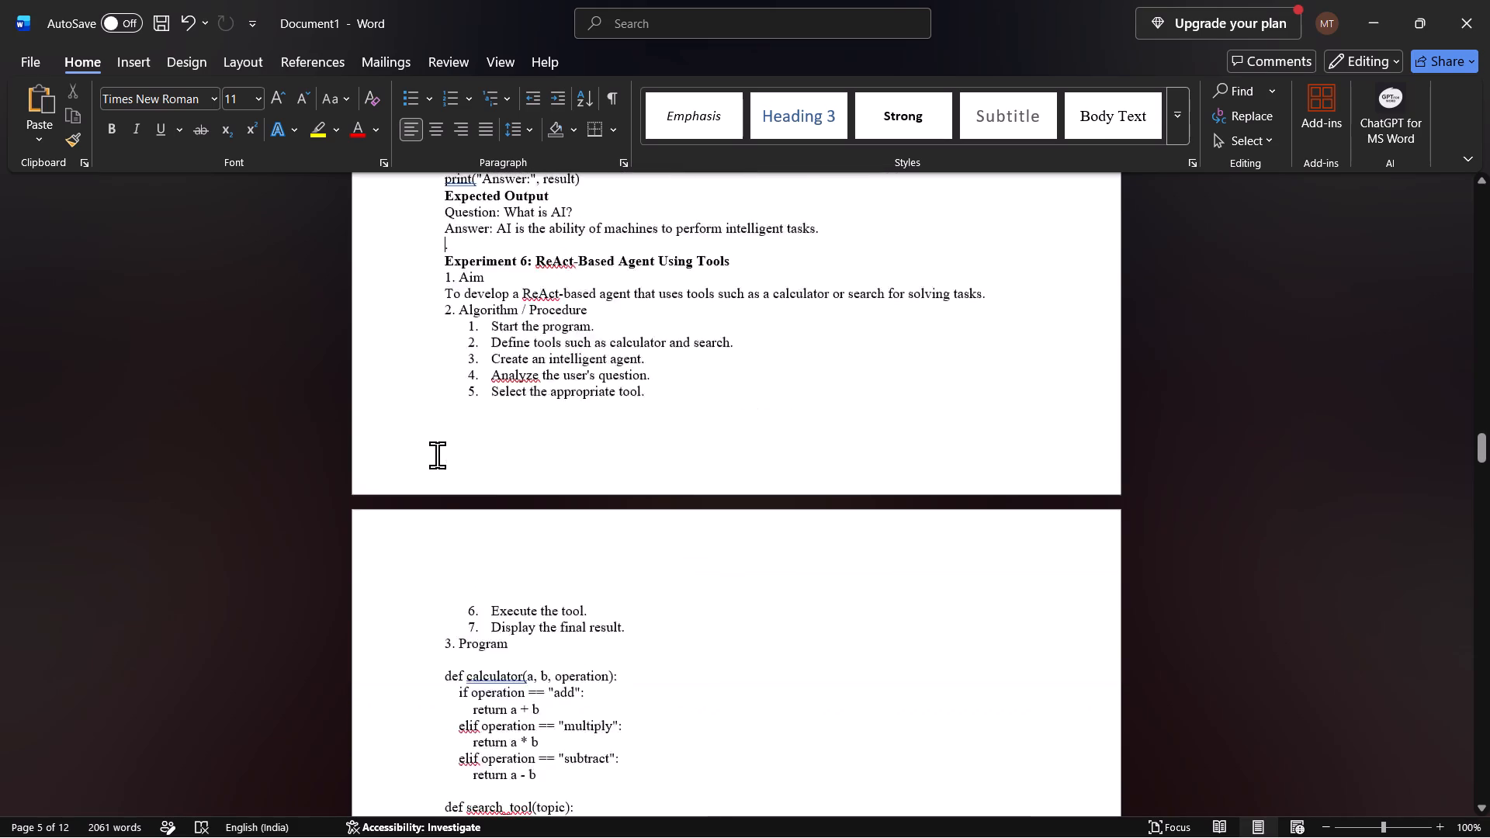
pyautogui.scroll(-3, 437, 455)
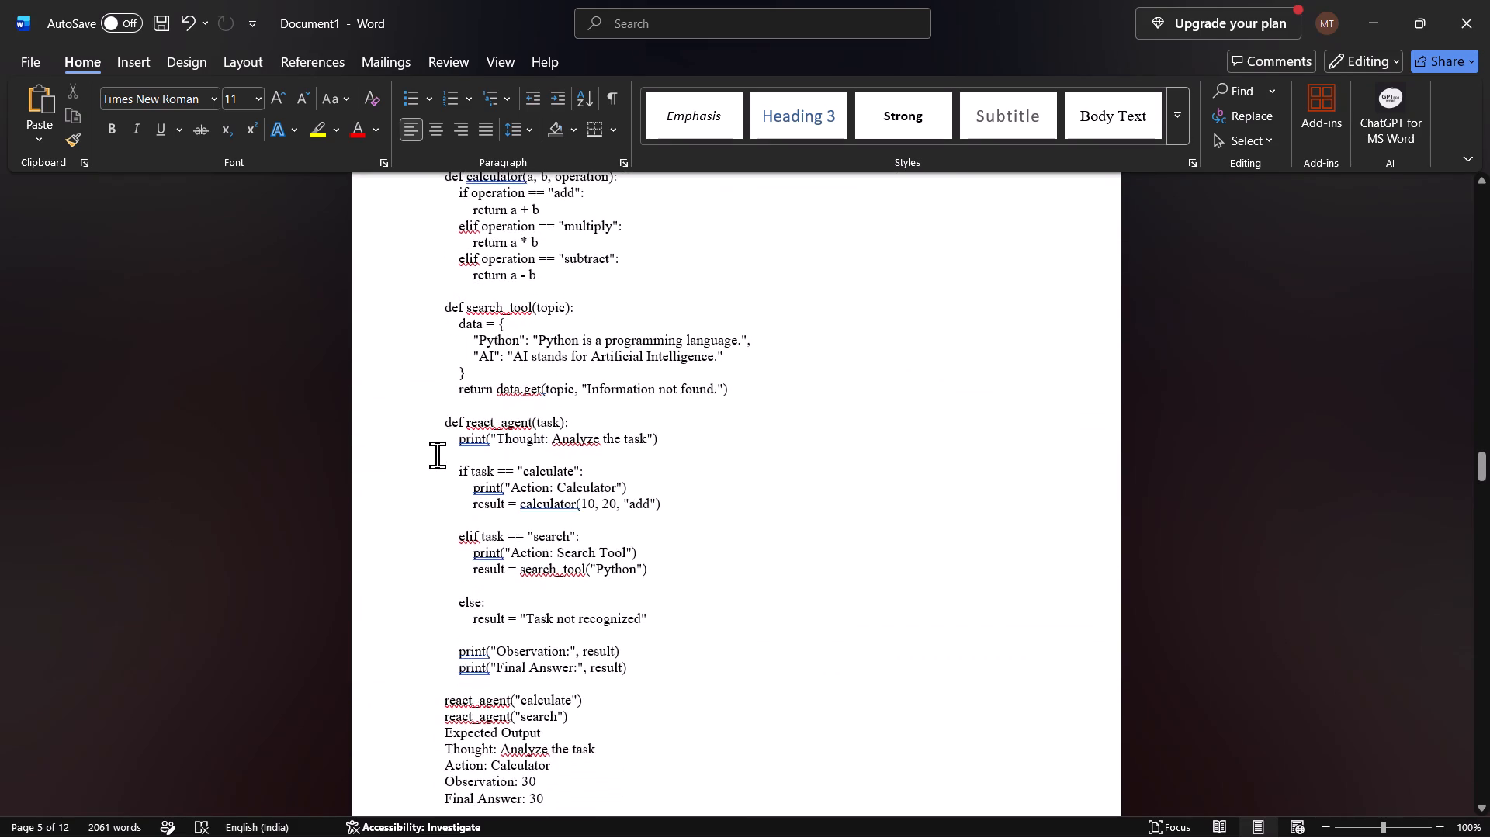
pyautogui.scroll(-1, 437, 455)
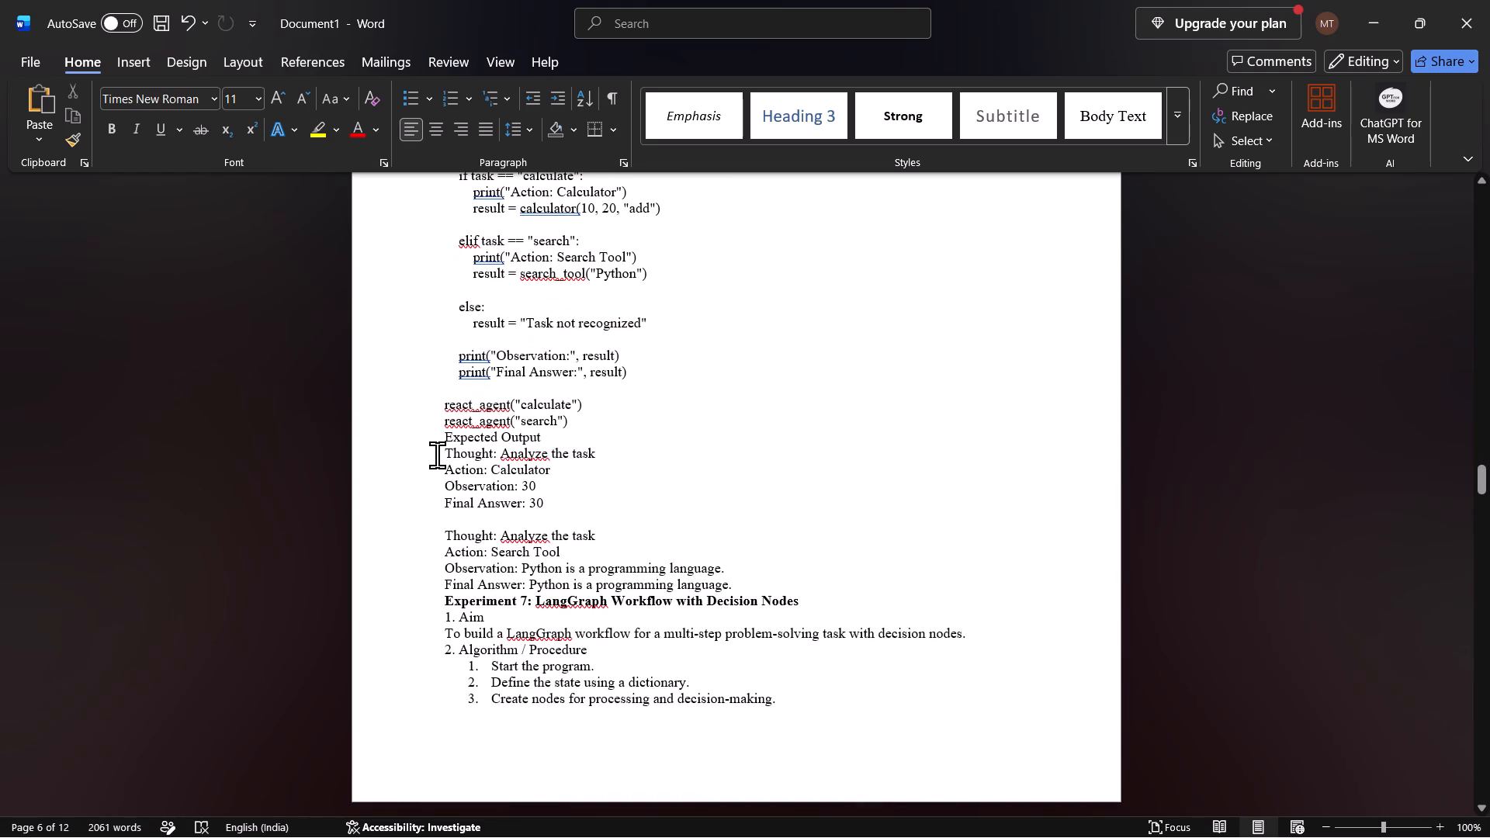
pyautogui.scroll(2, 437, 455)
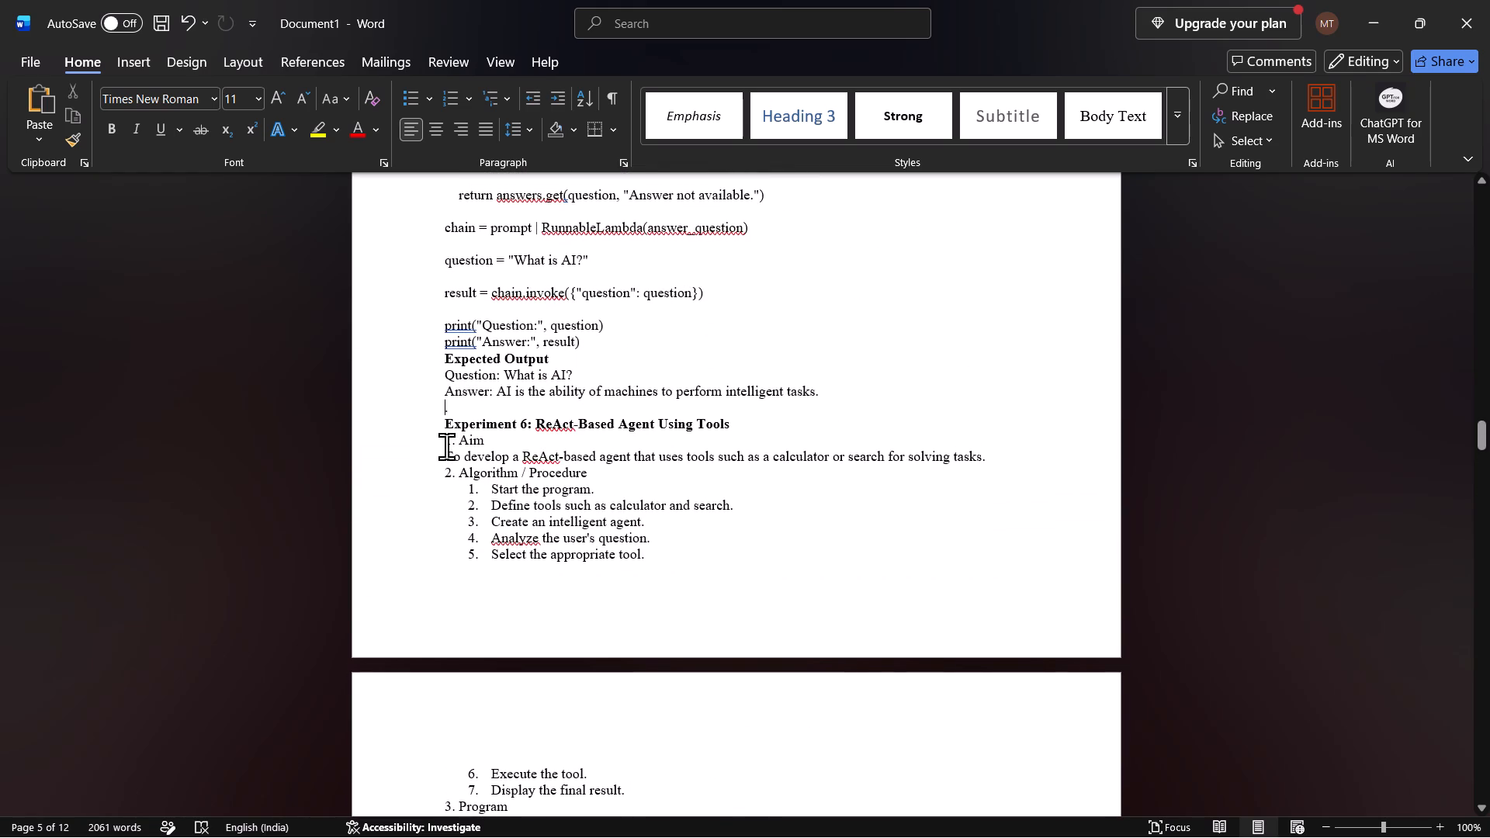
pyautogui.press('Return')
pyautogui.press('Return')
pyautogui.press('Return')
pyautogui.press('Return')
pyautogui.press('Return')
pyautogui.press('Return')
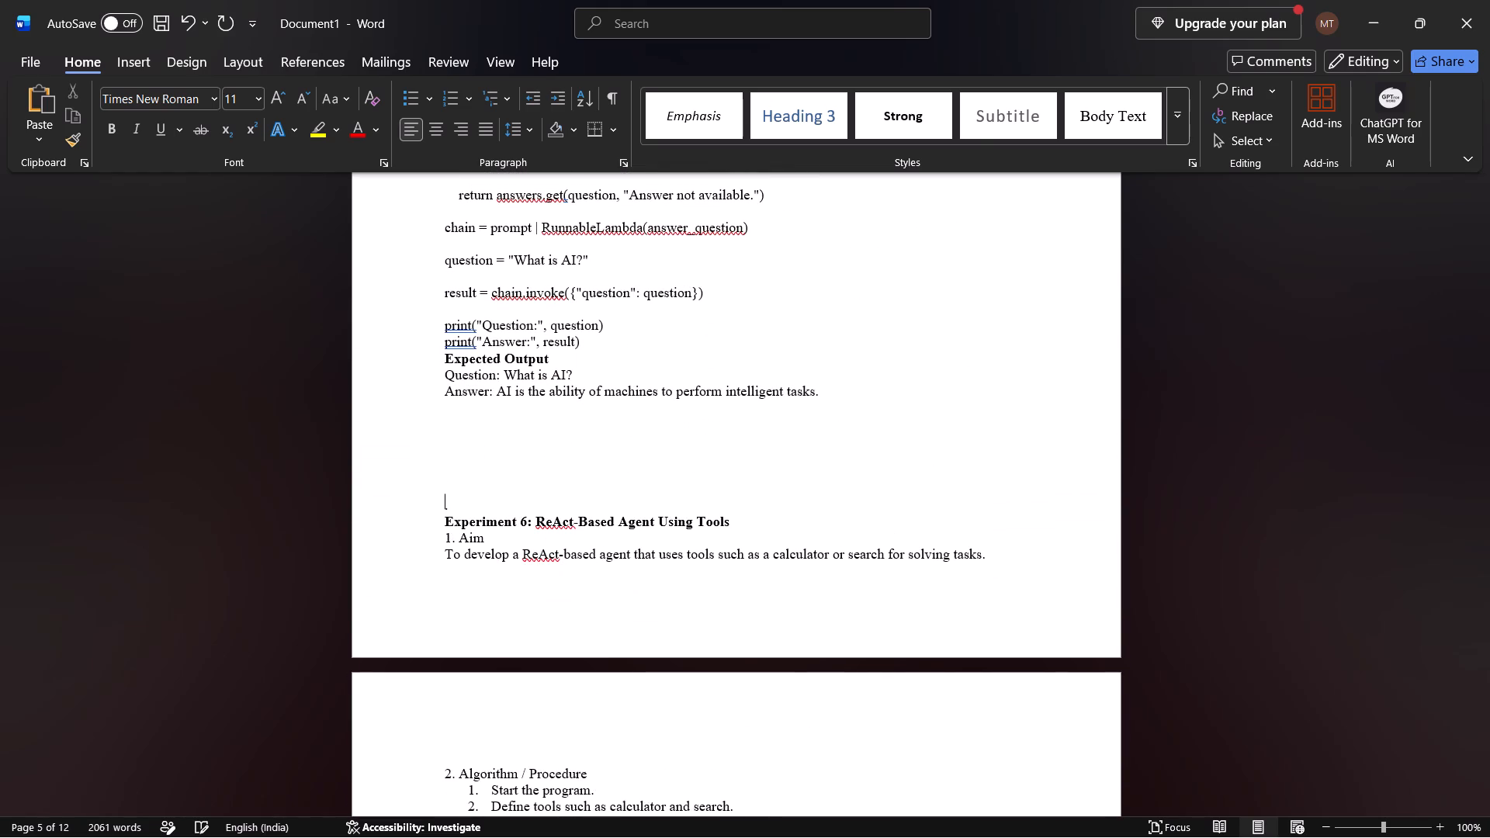
pyautogui.press('Return')
pyautogui.press('Return')
pyautogui.press('Return')
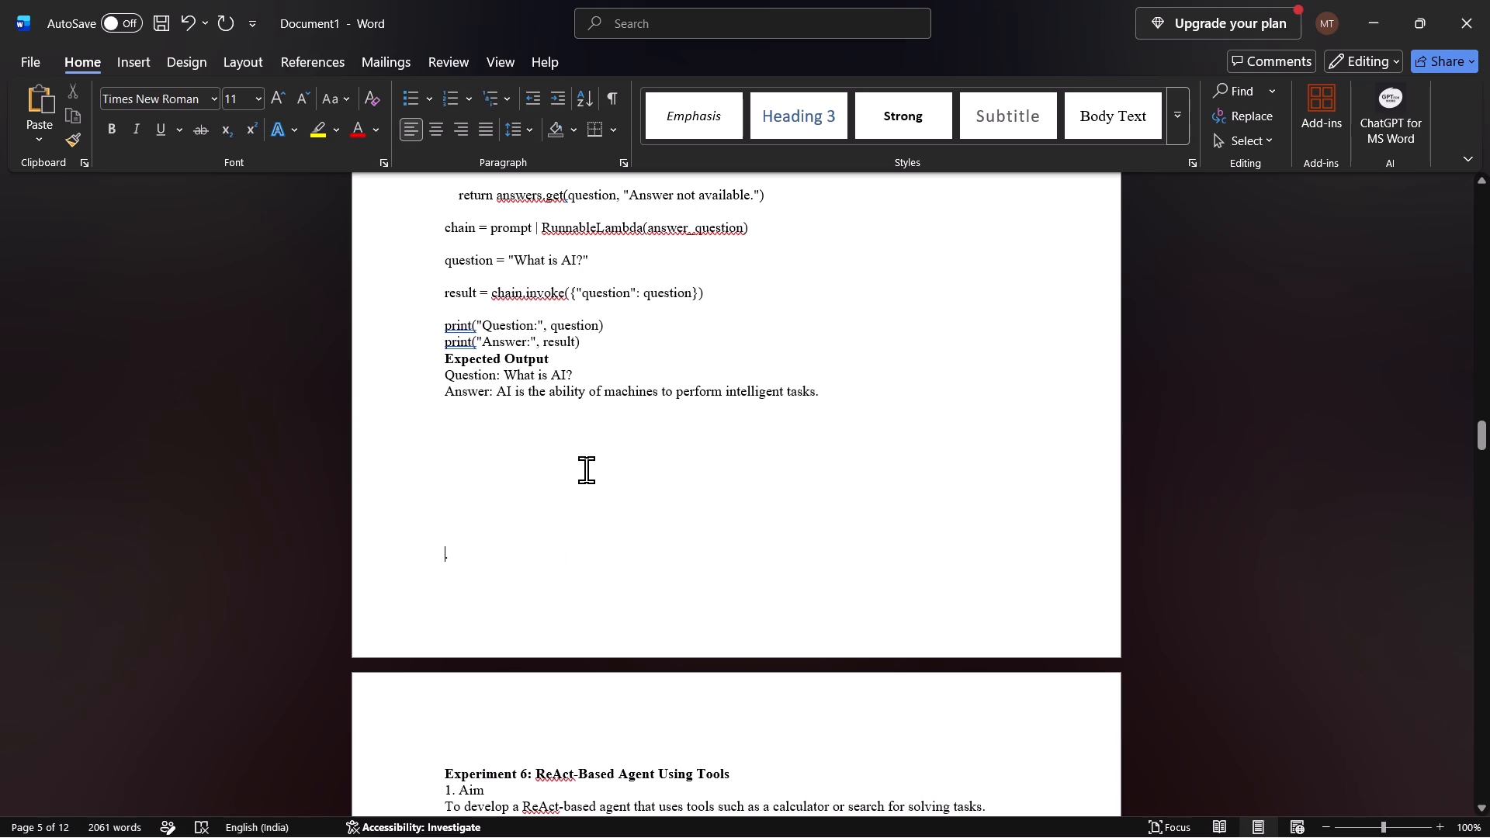
# Add a blank line between react_agent("search") and the "Expected Output" line in Experiment 6.
pyautogui.scroll(-1, 586, 469)
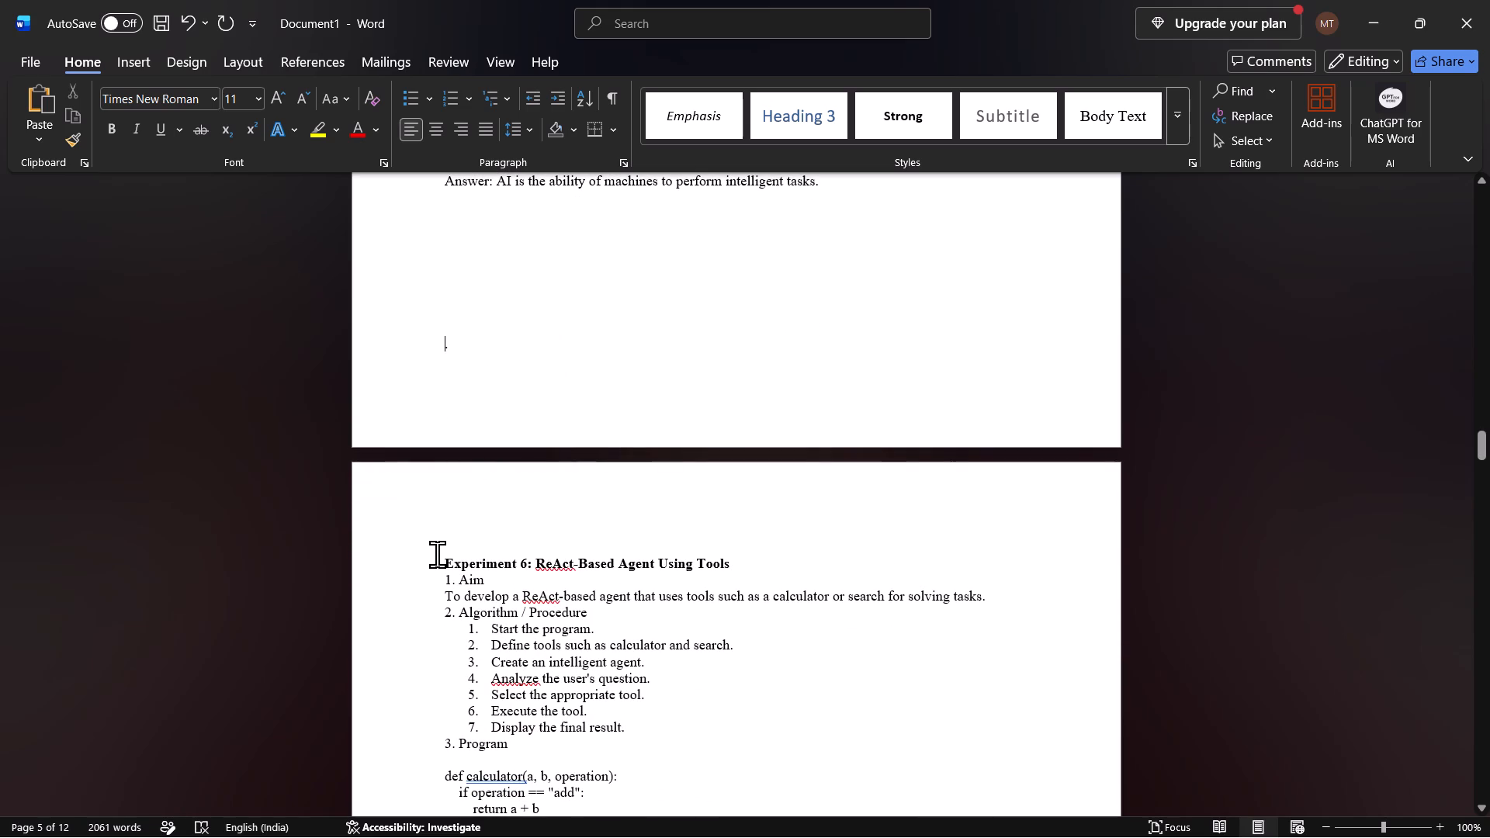
pyautogui.scroll(-1, 517, 566)
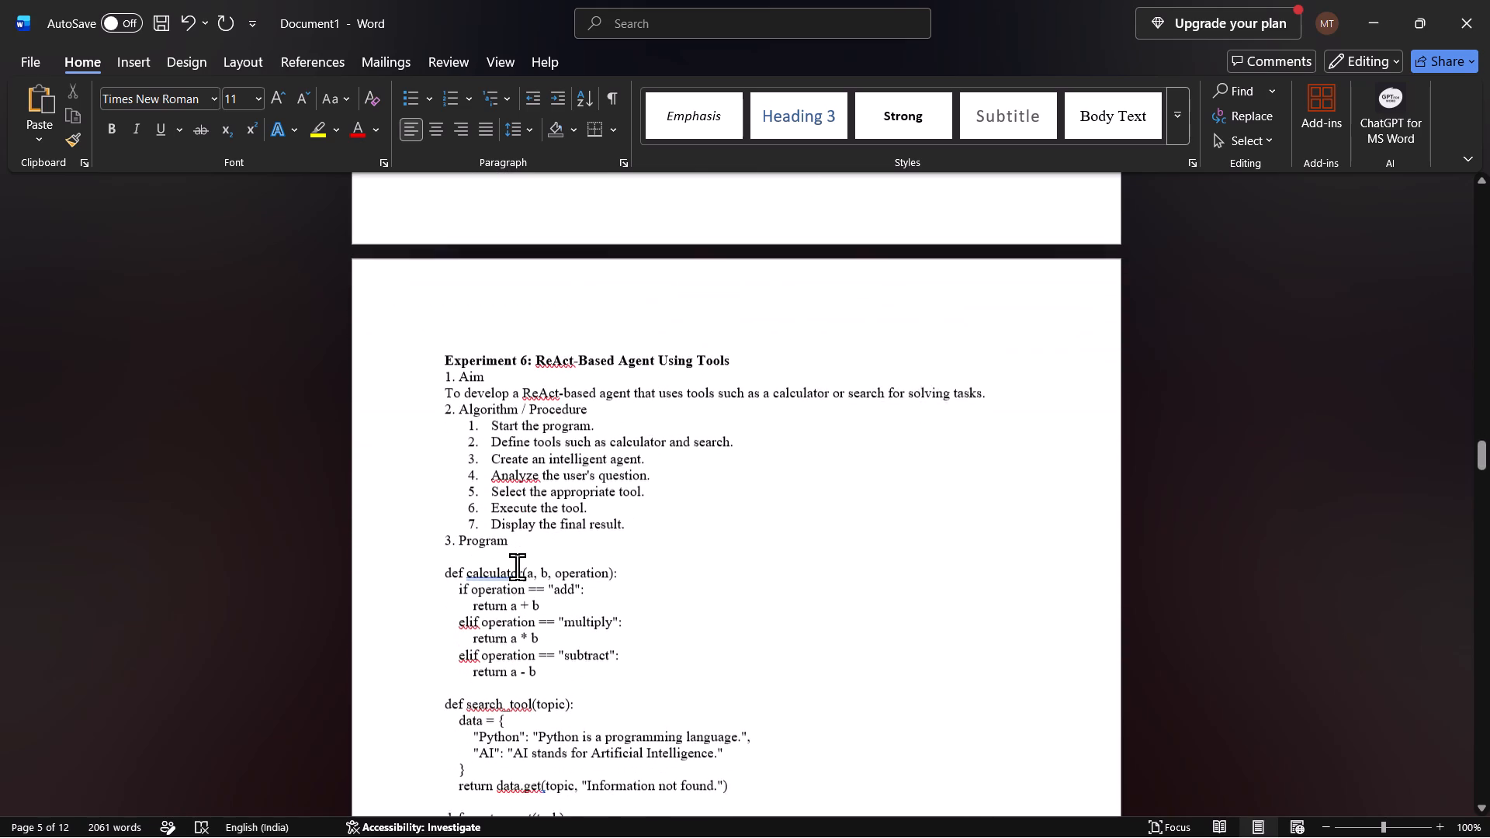
pyautogui.scroll(-2, 517, 566)
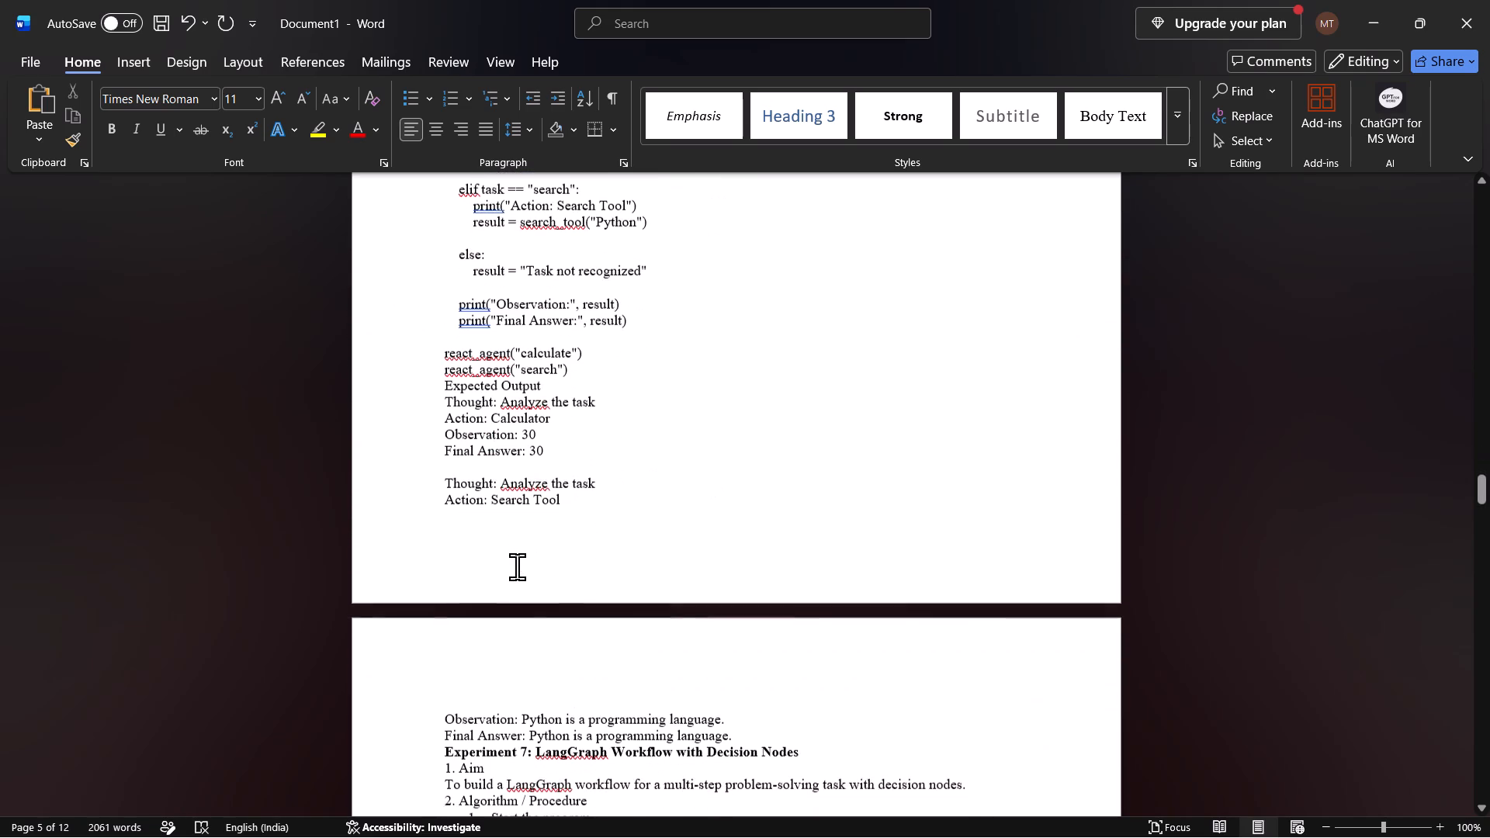
pyautogui.scroll(-2, 517, 566)
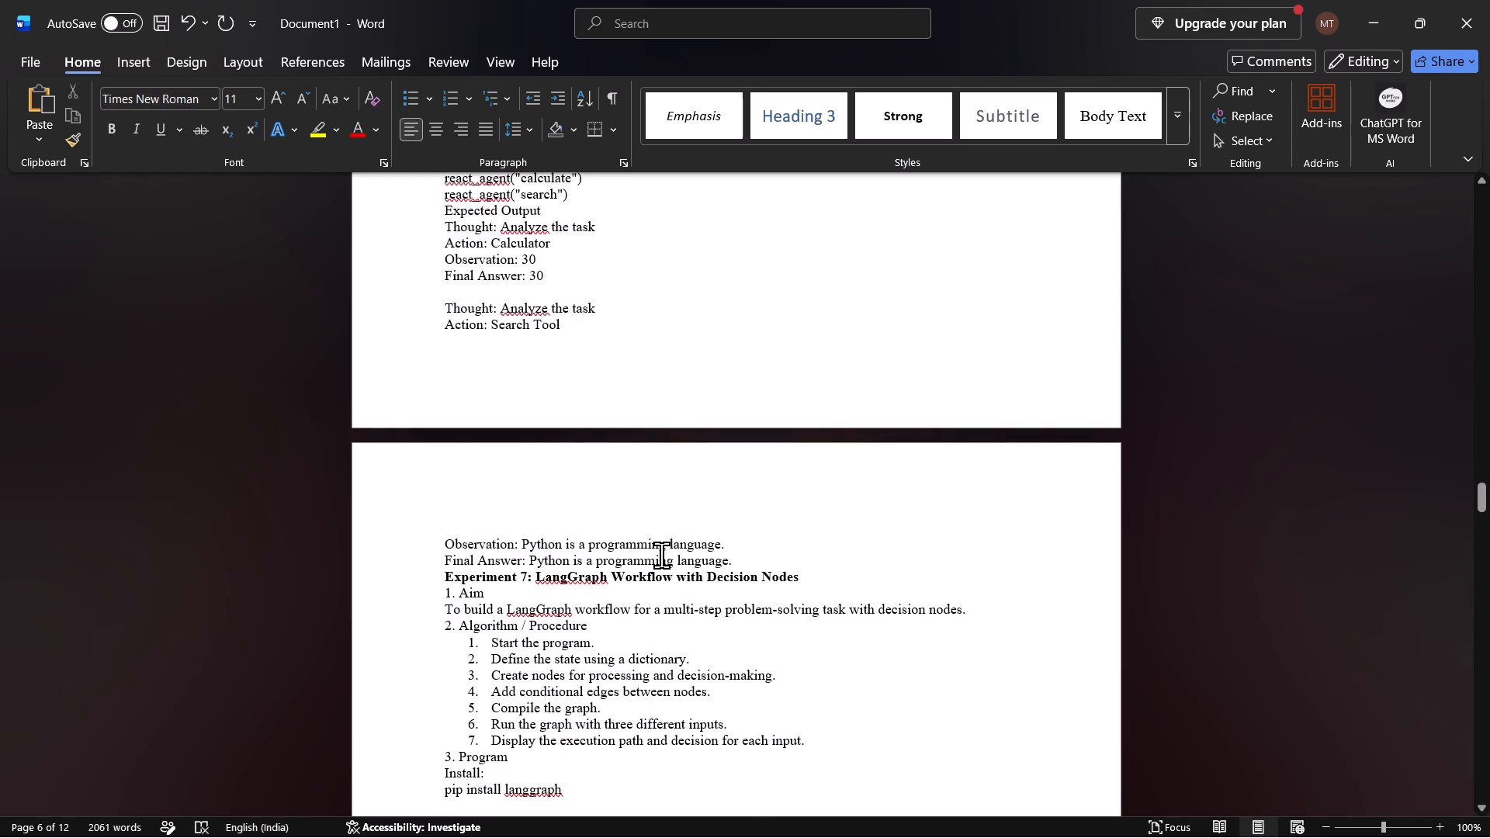
pyautogui.scroll(2, 511, 327)
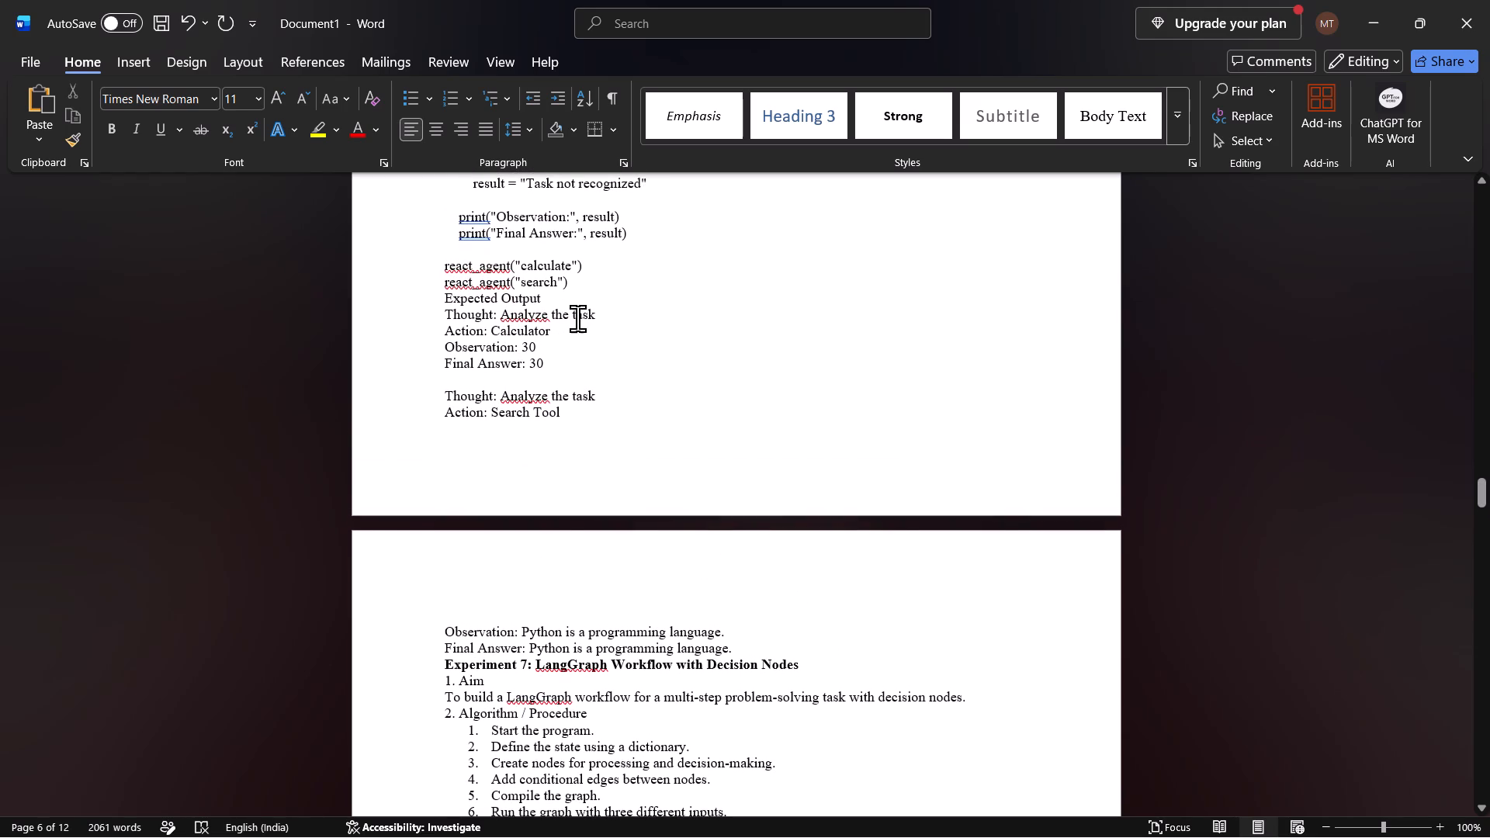
pyautogui.click(591, 284)
pyautogui.press('Return')
# Make the "Expected Output" line in Experiment 6 bold.
pyautogui.moveTo(570, 316); pyautogui.dragTo(548, 315)
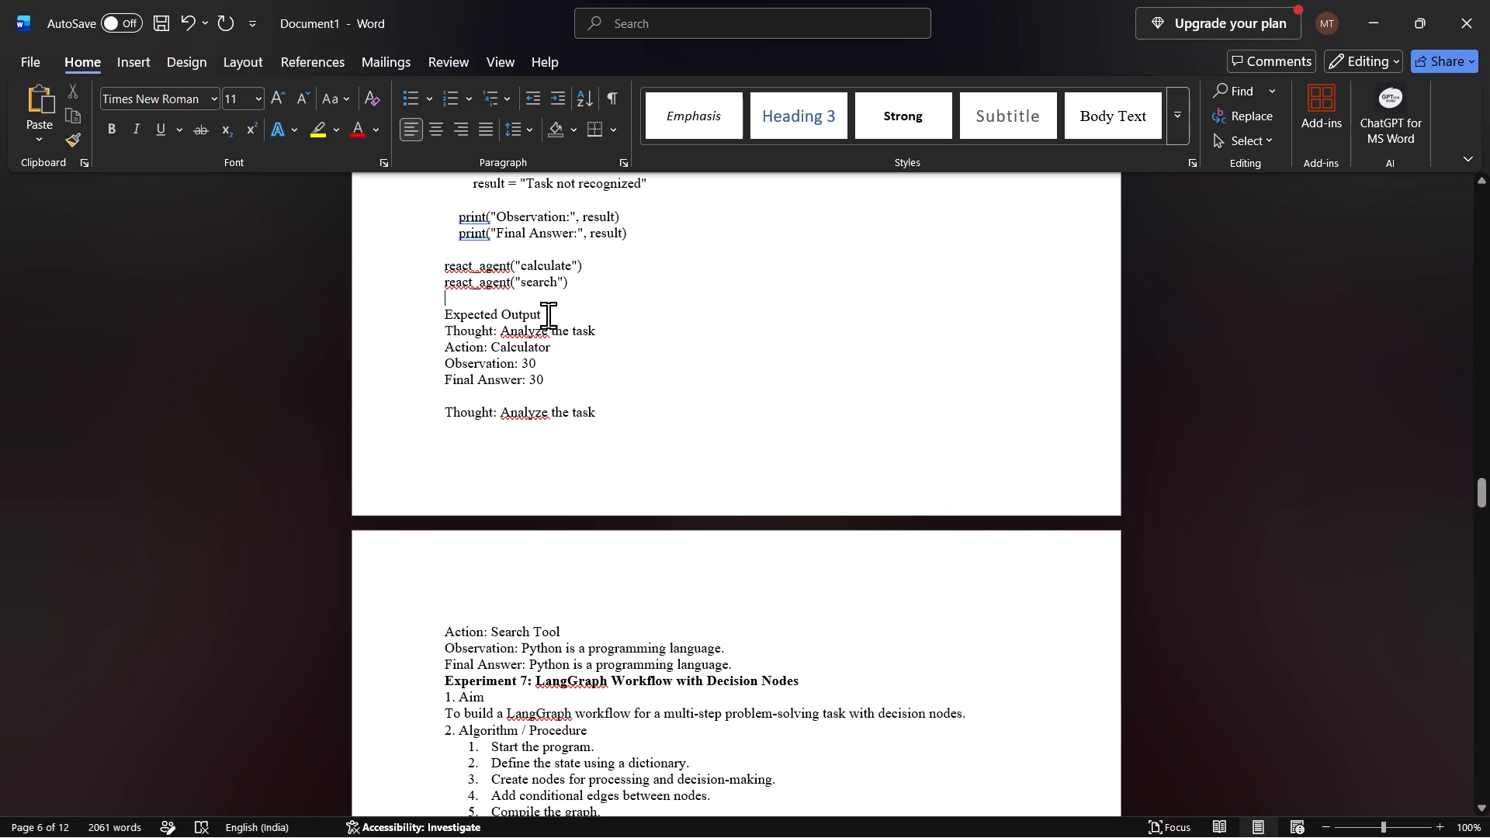
pyautogui.moveTo(548, 315); pyautogui.dragTo(425, 312)
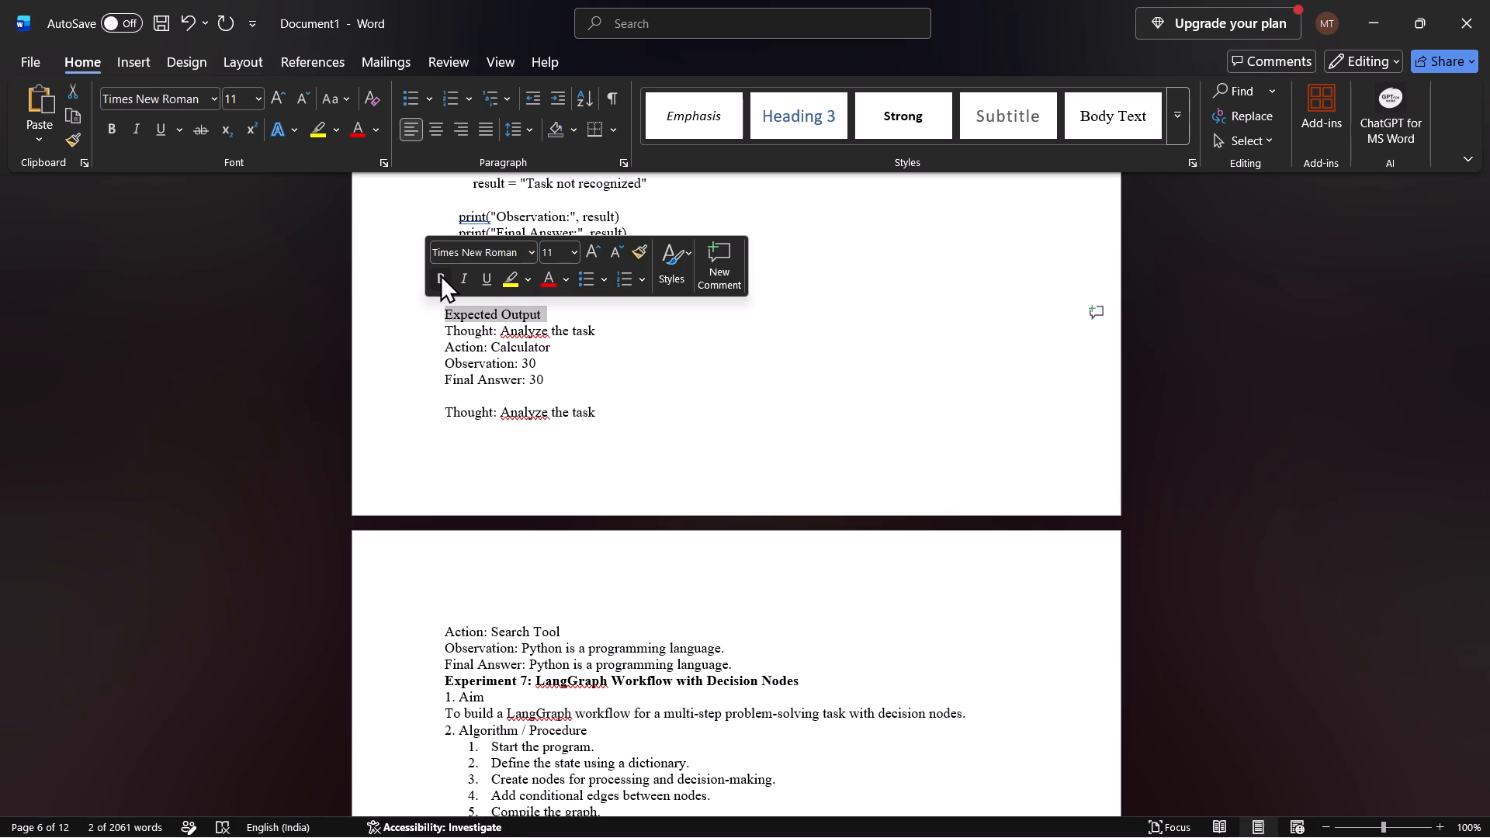
pyautogui.click(440, 274)
pyautogui.click(733, 403)
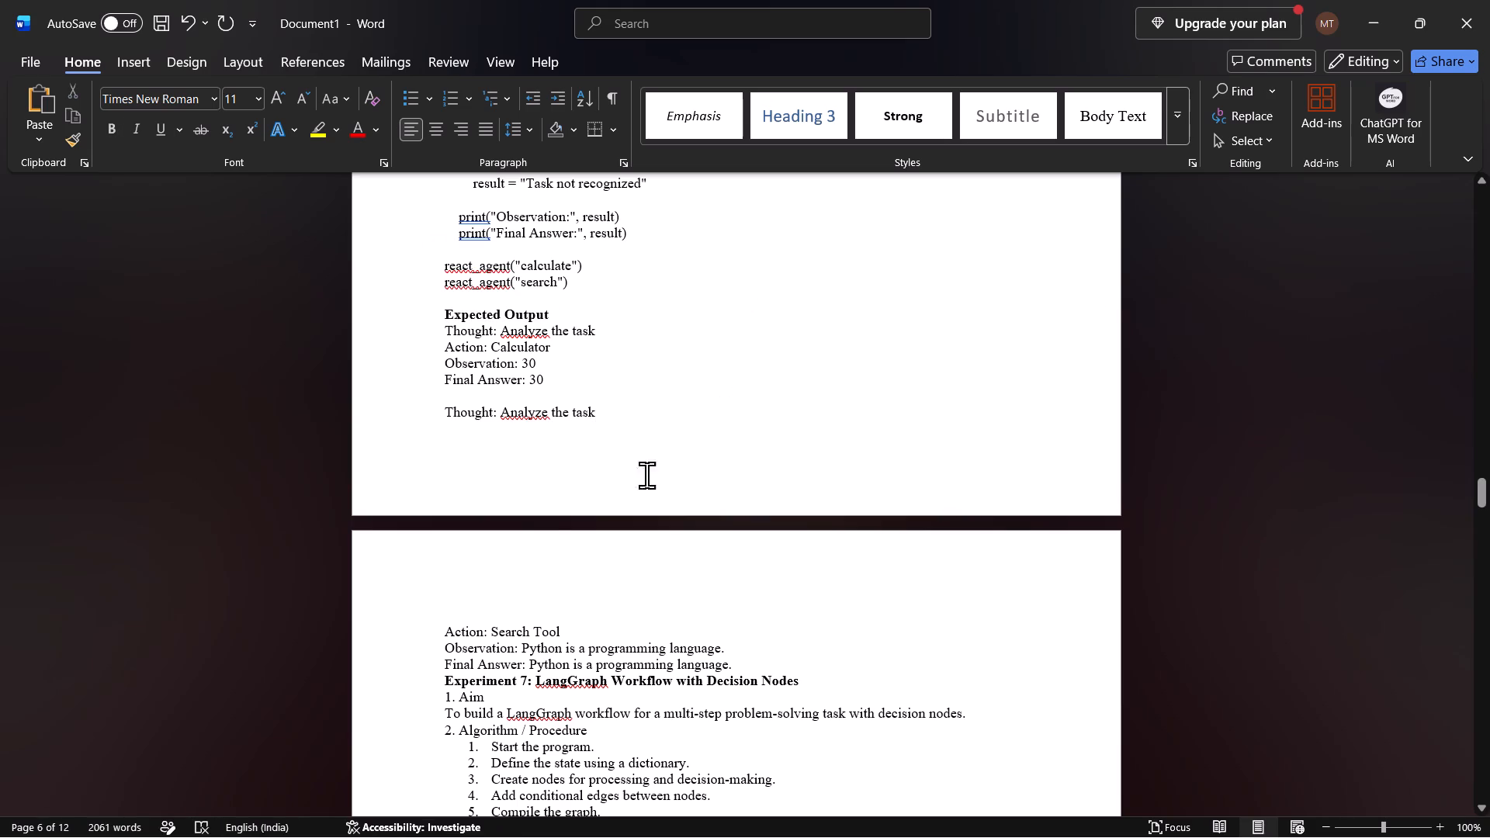
# Make the "Expected Output" line in Experiment 7 bold.
pyautogui.scroll(-1, 478, 623)
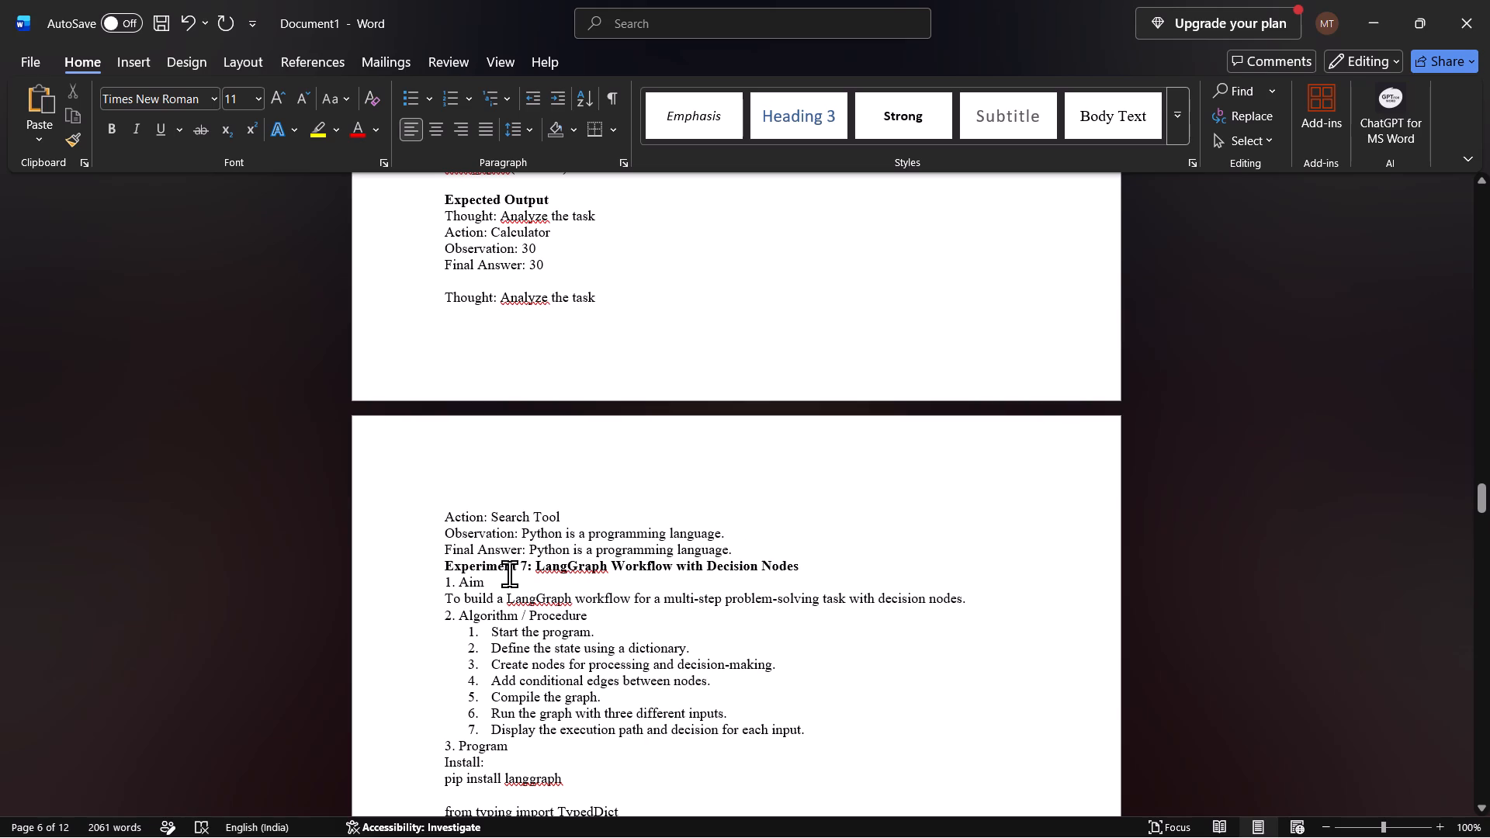
pyautogui.click(745, 547)
pyautogui.scroll(-1, 745, 547)
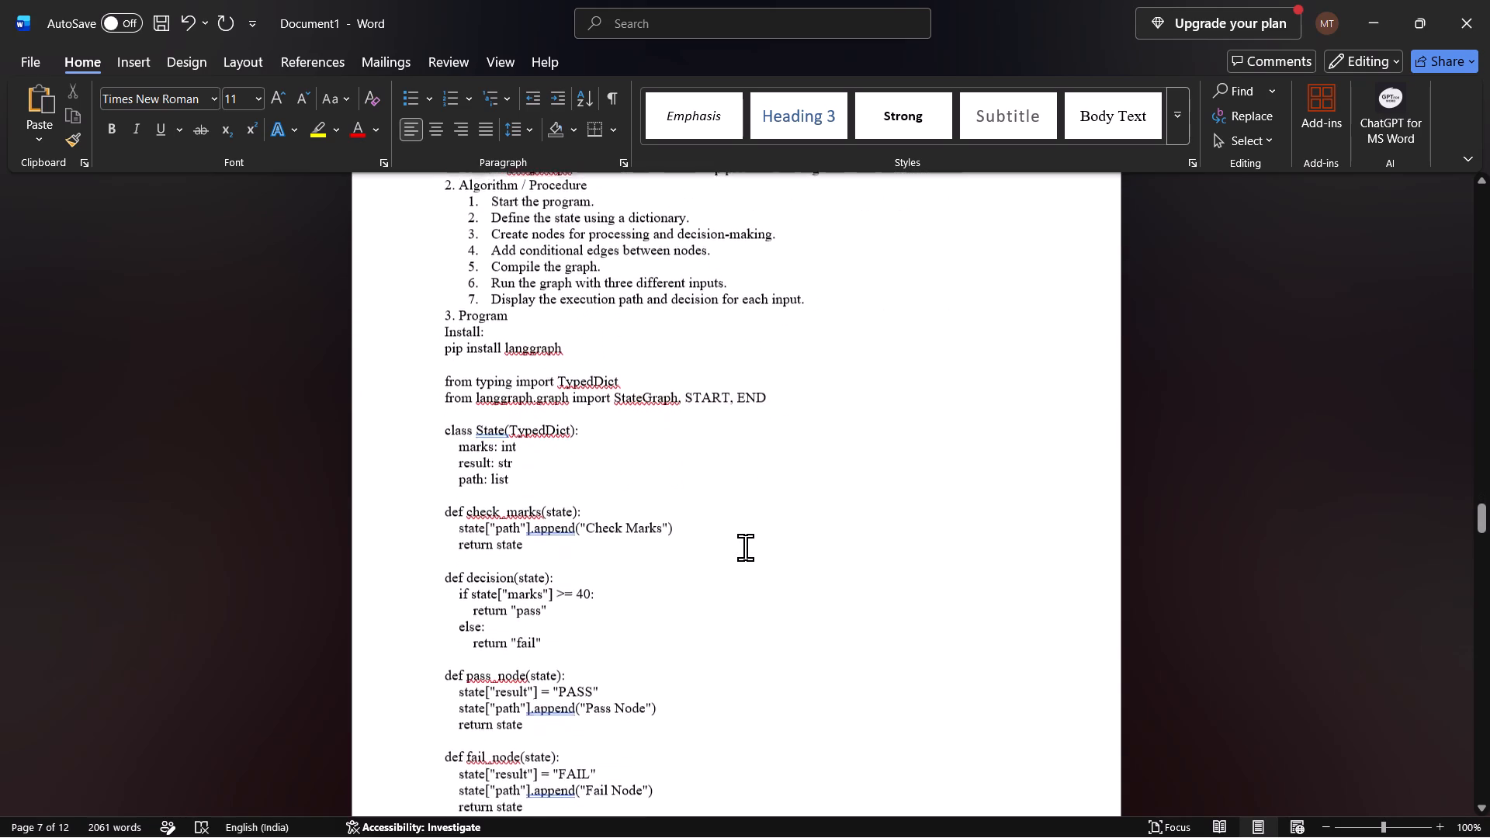
pyautogui.scroll(-1, 745, 547)
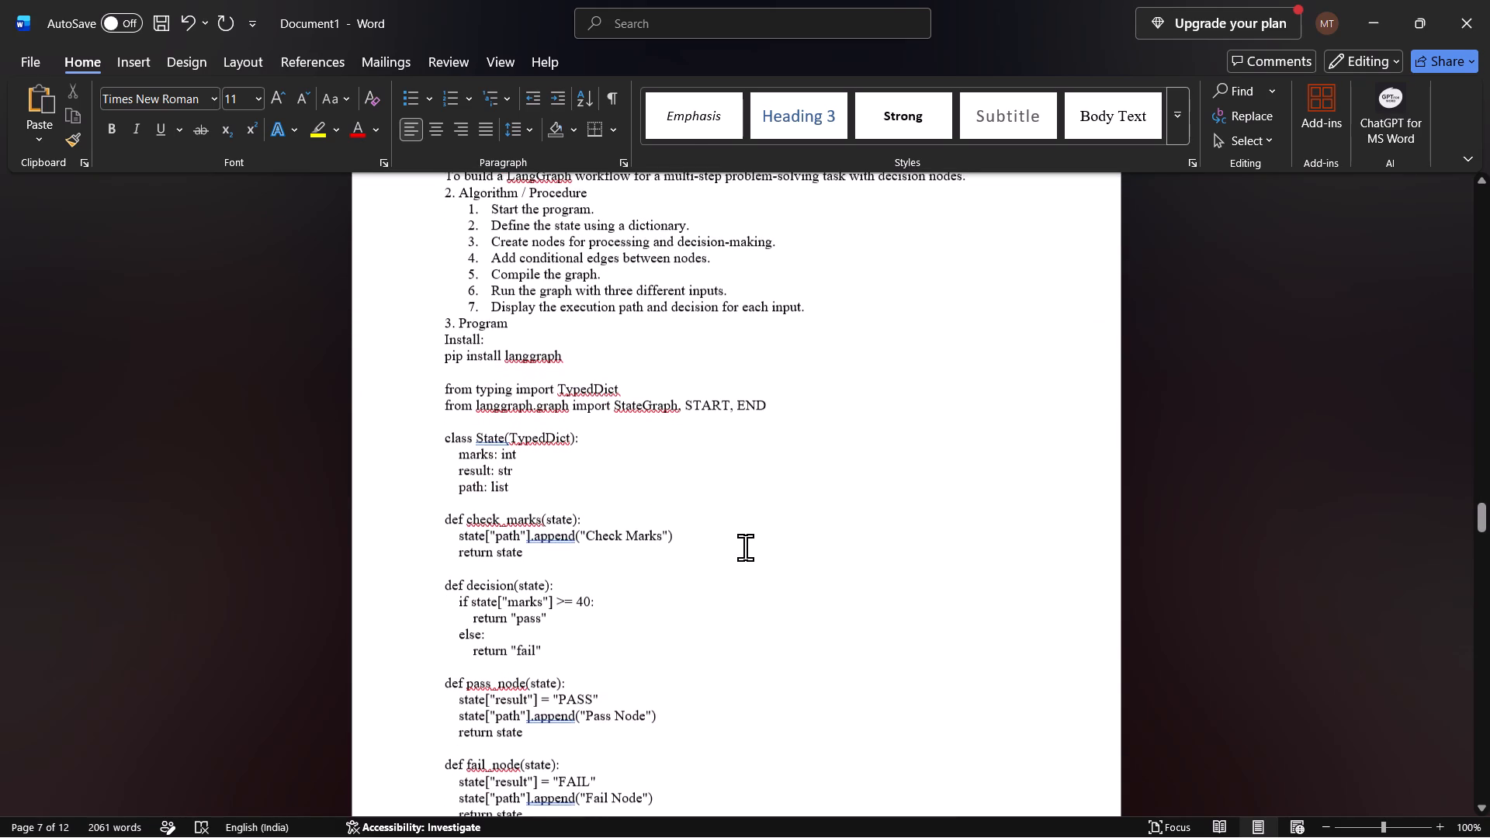
pyautogui.scroll(-3, 745, 547)
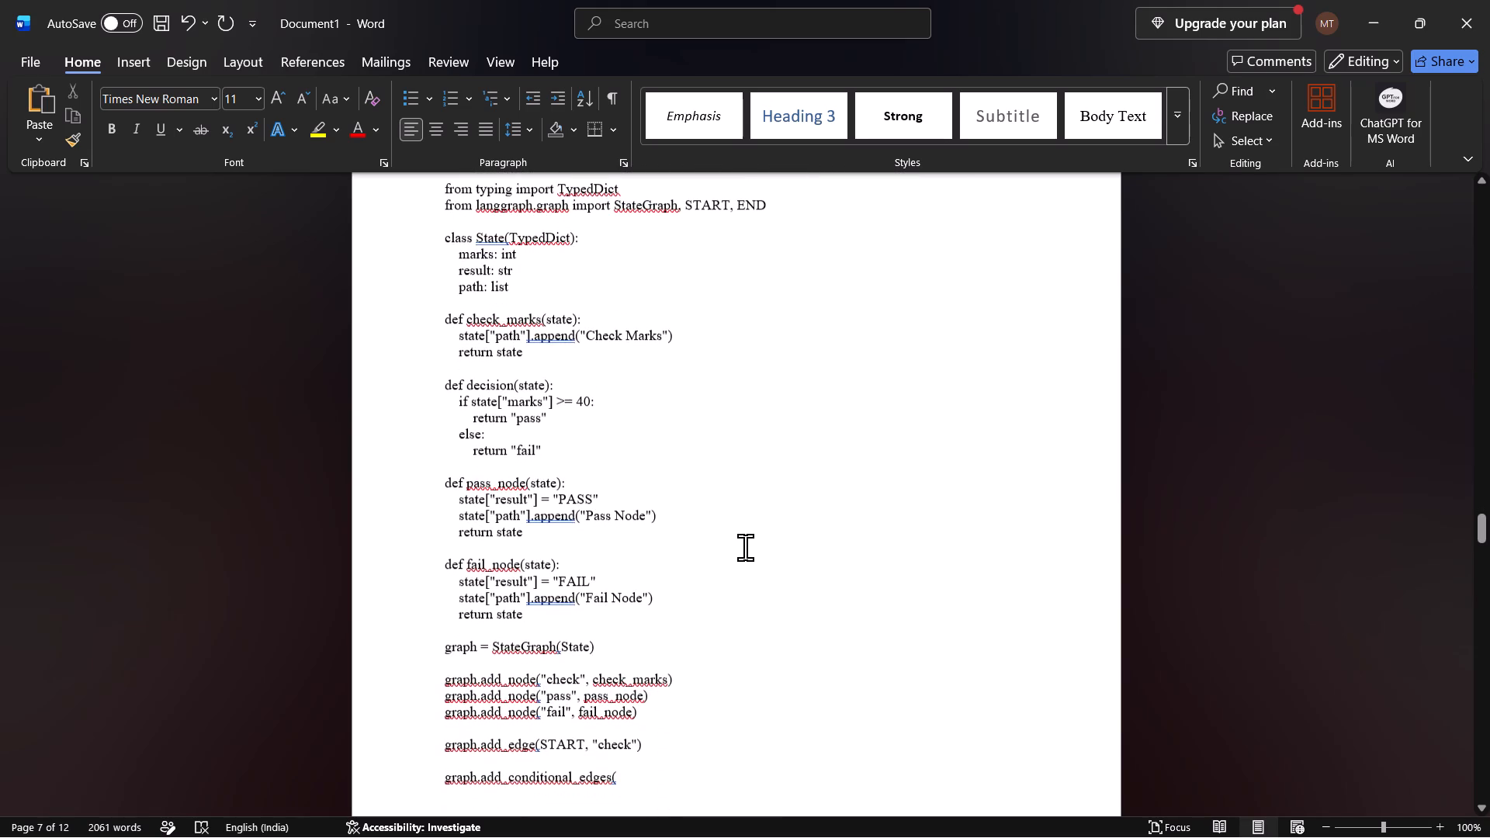
pyautogui.scroll(-2, 745, 547)
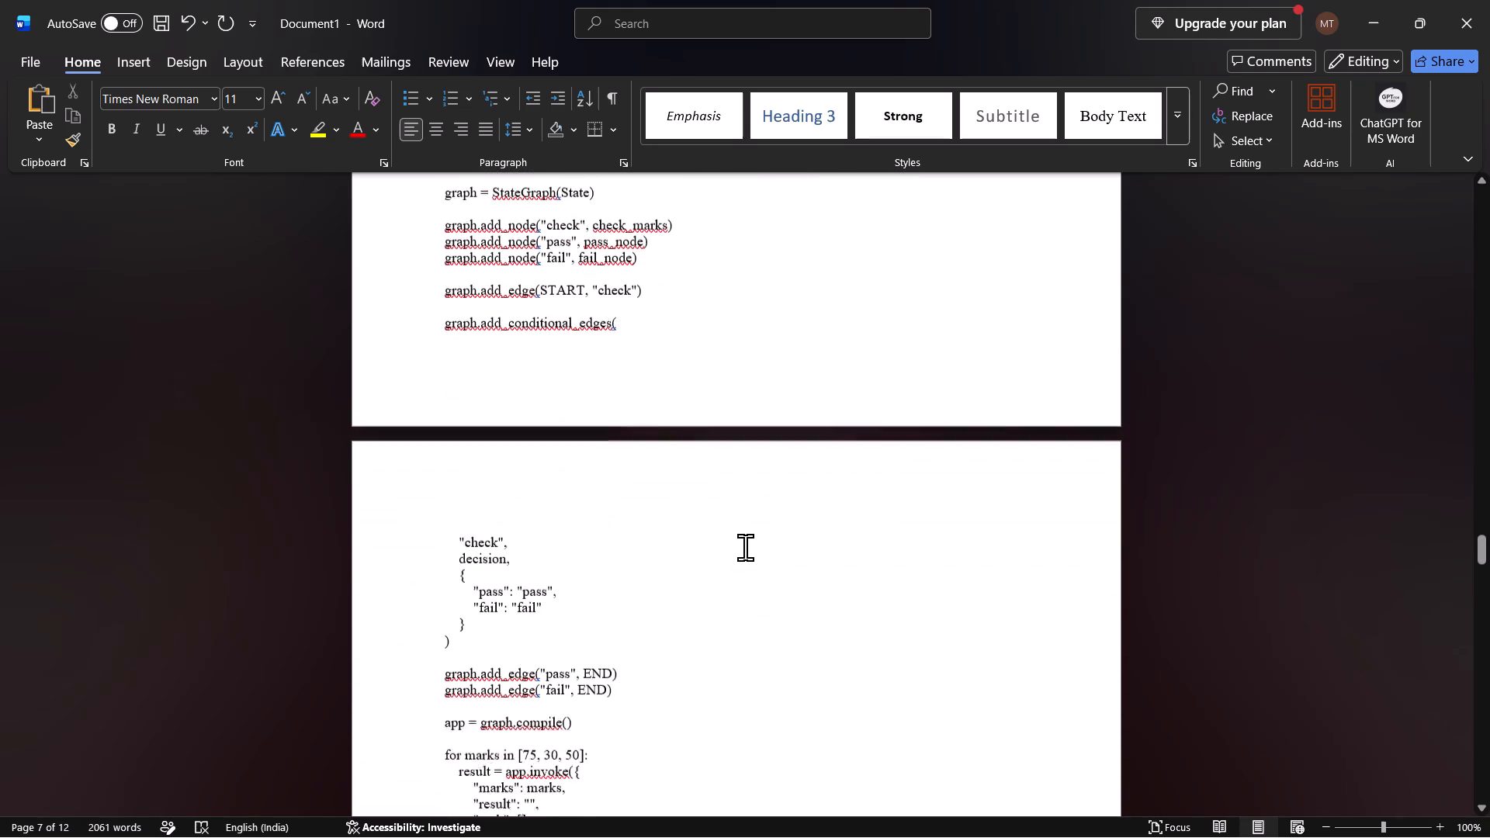
pyautogui.scroll(-3, 745, 547)
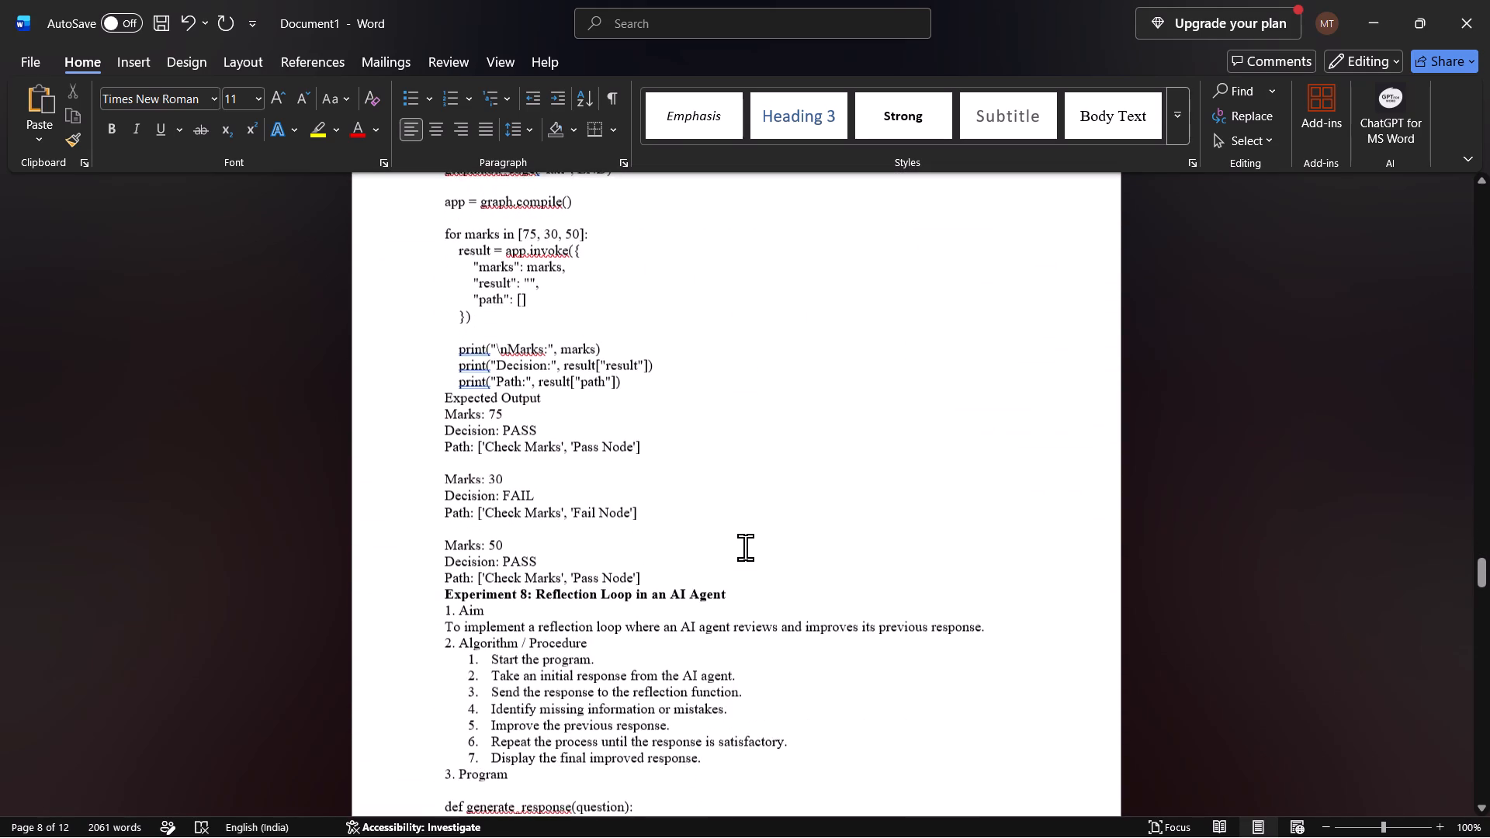
pyautogui.scroll(-1, 745, 547)
pyautogui.moveTo(567, 396); pyautogui.dragTo(456, 390)
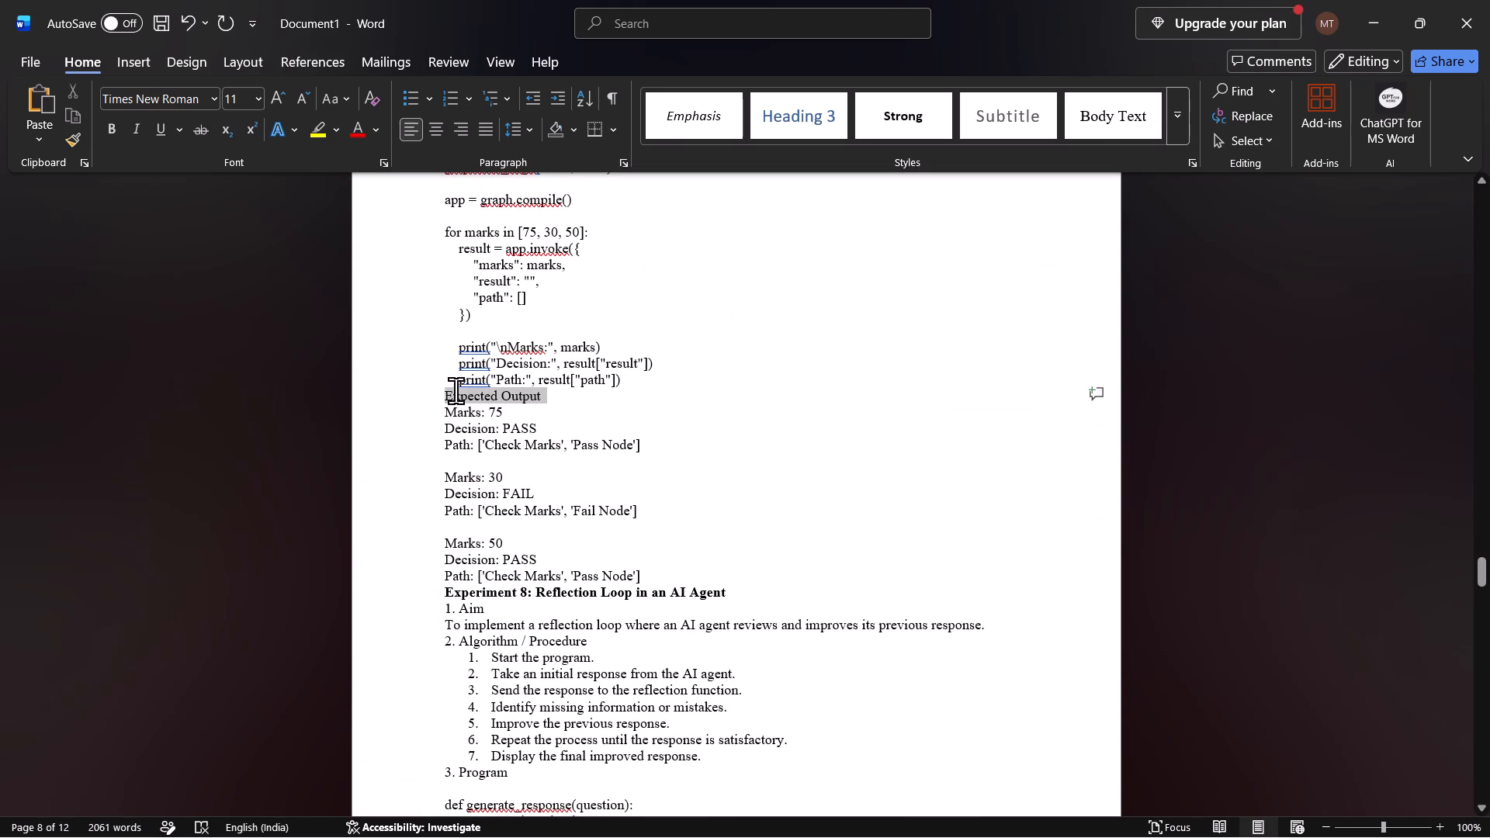
pyautogui.moveTo(456, 390); pyautogui.dragTo(438, 393)
pyautogui.click(461, 354)
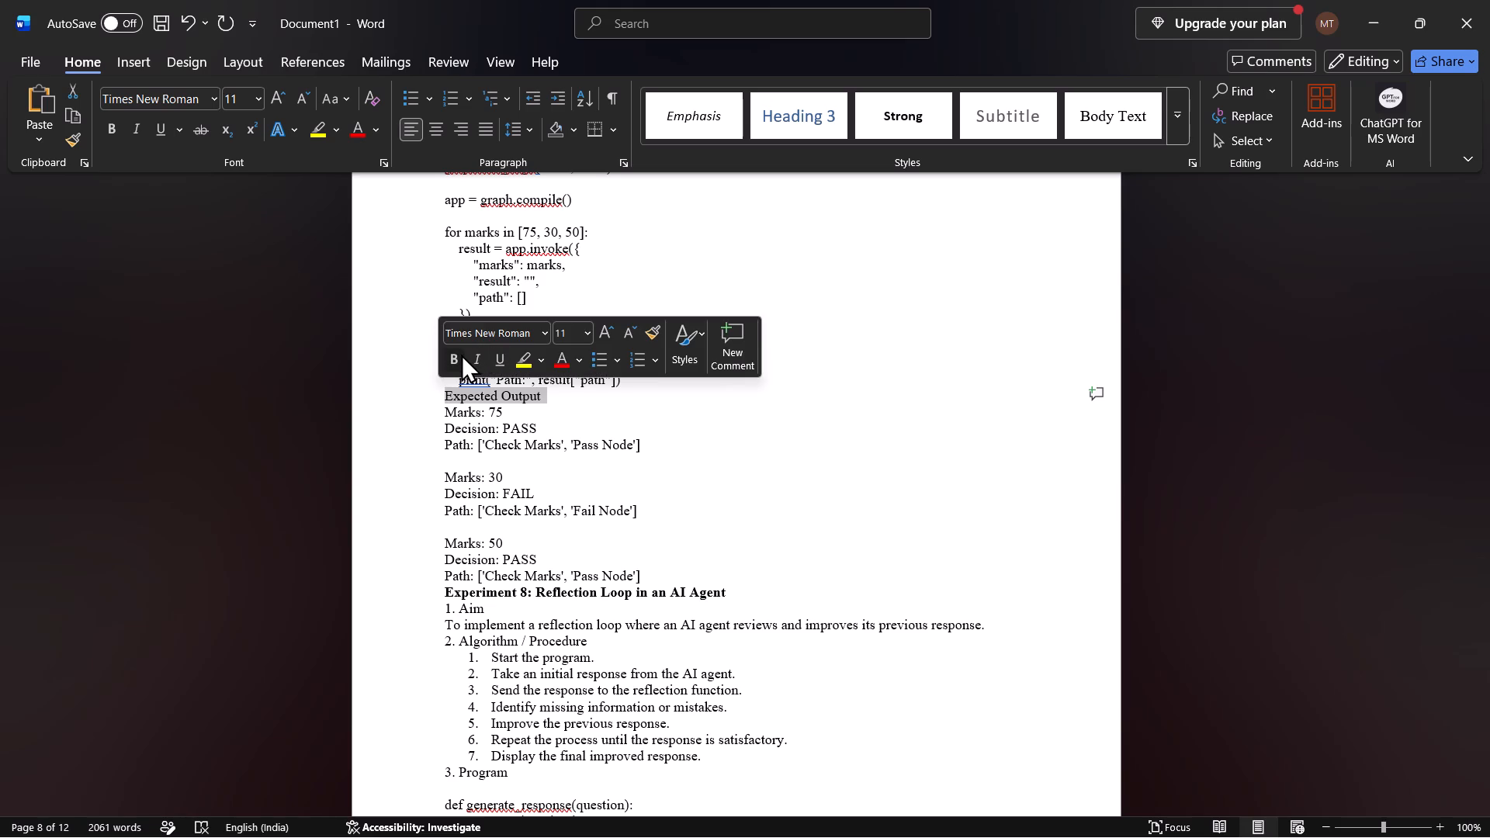
pyautogui.click(637, 441)
# Add a blank line between the last Path line of Experiment 7's output and the Experiment 8 heading.
pyautogui.scroll(-1, 637, 441)
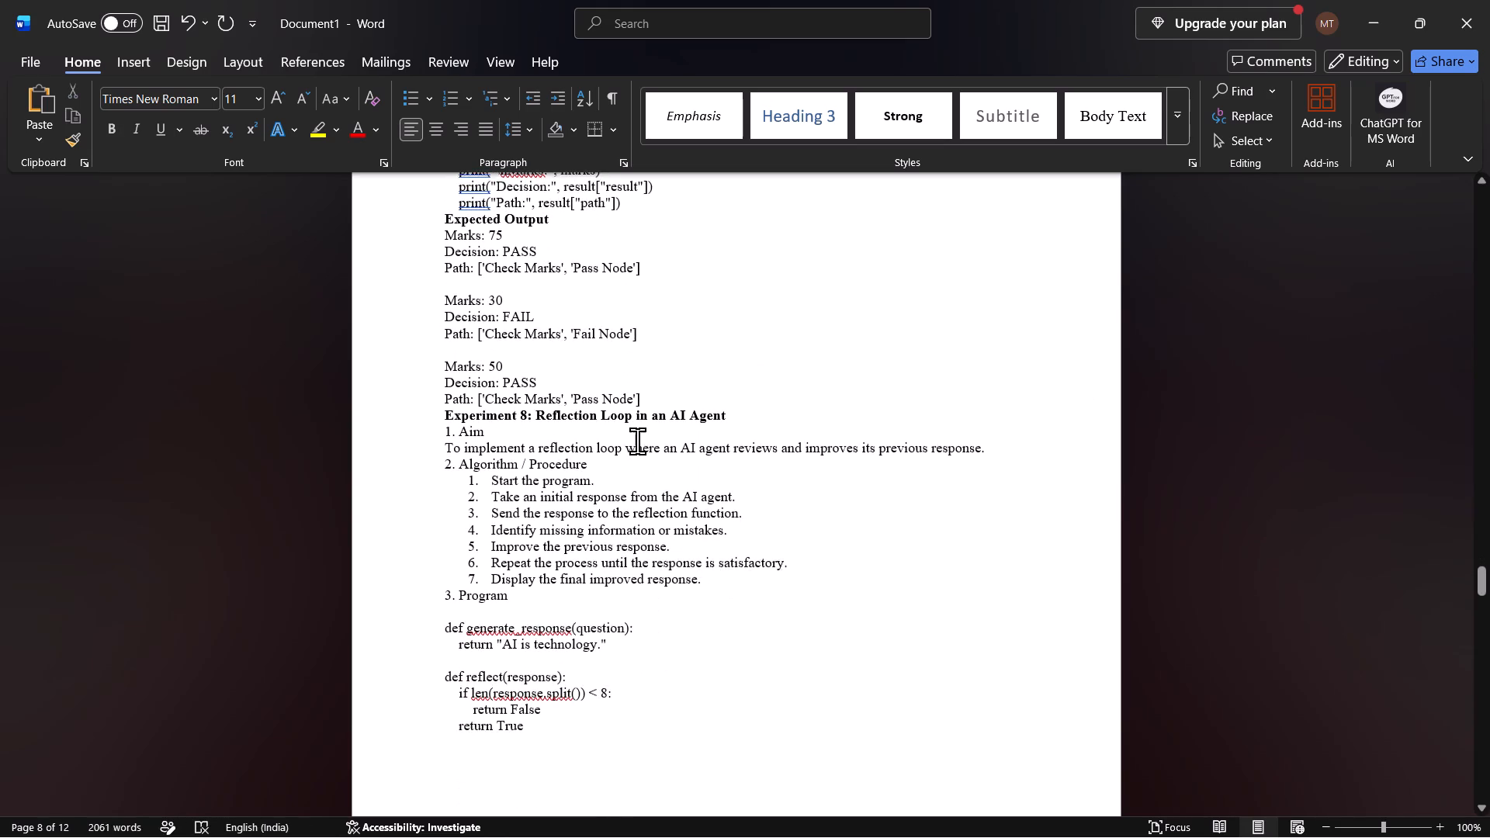
pyautogui.scroll(-1, 637, 441)
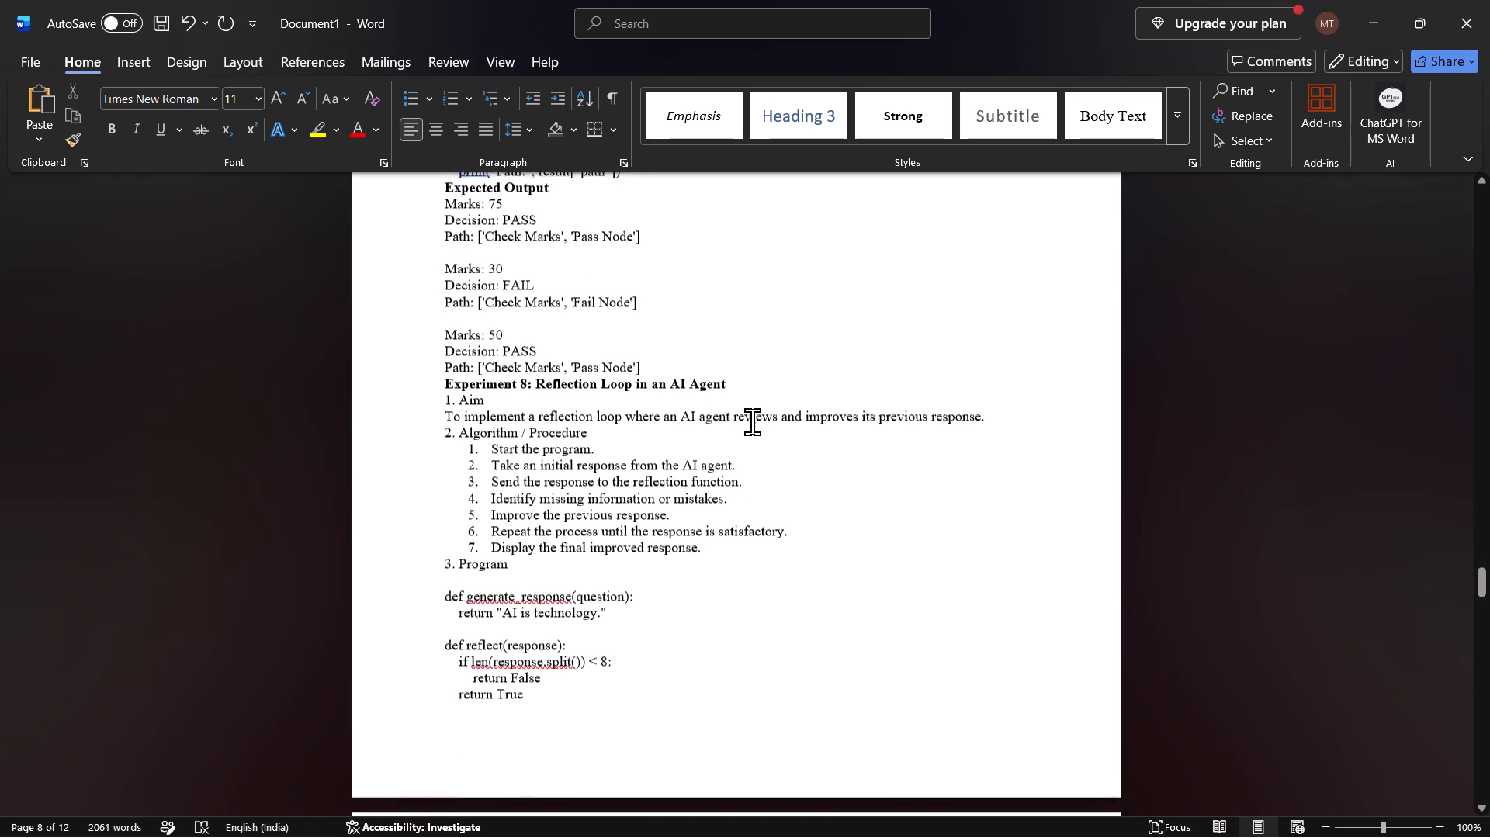
pyautogui.scroll(-1, 752, 421)
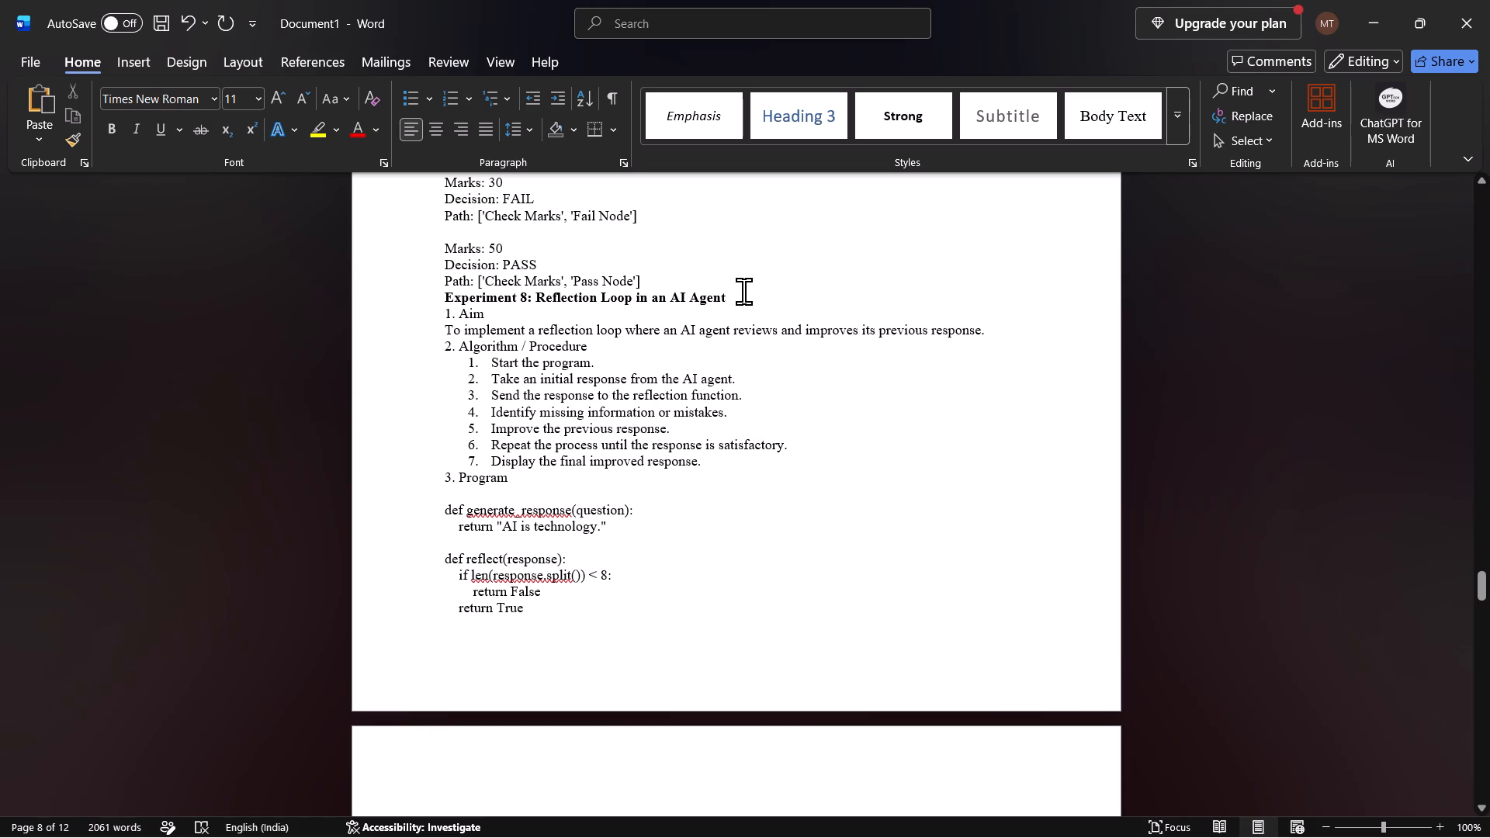
pyautogui.click(689, 275)
pyautogui.press('Return')
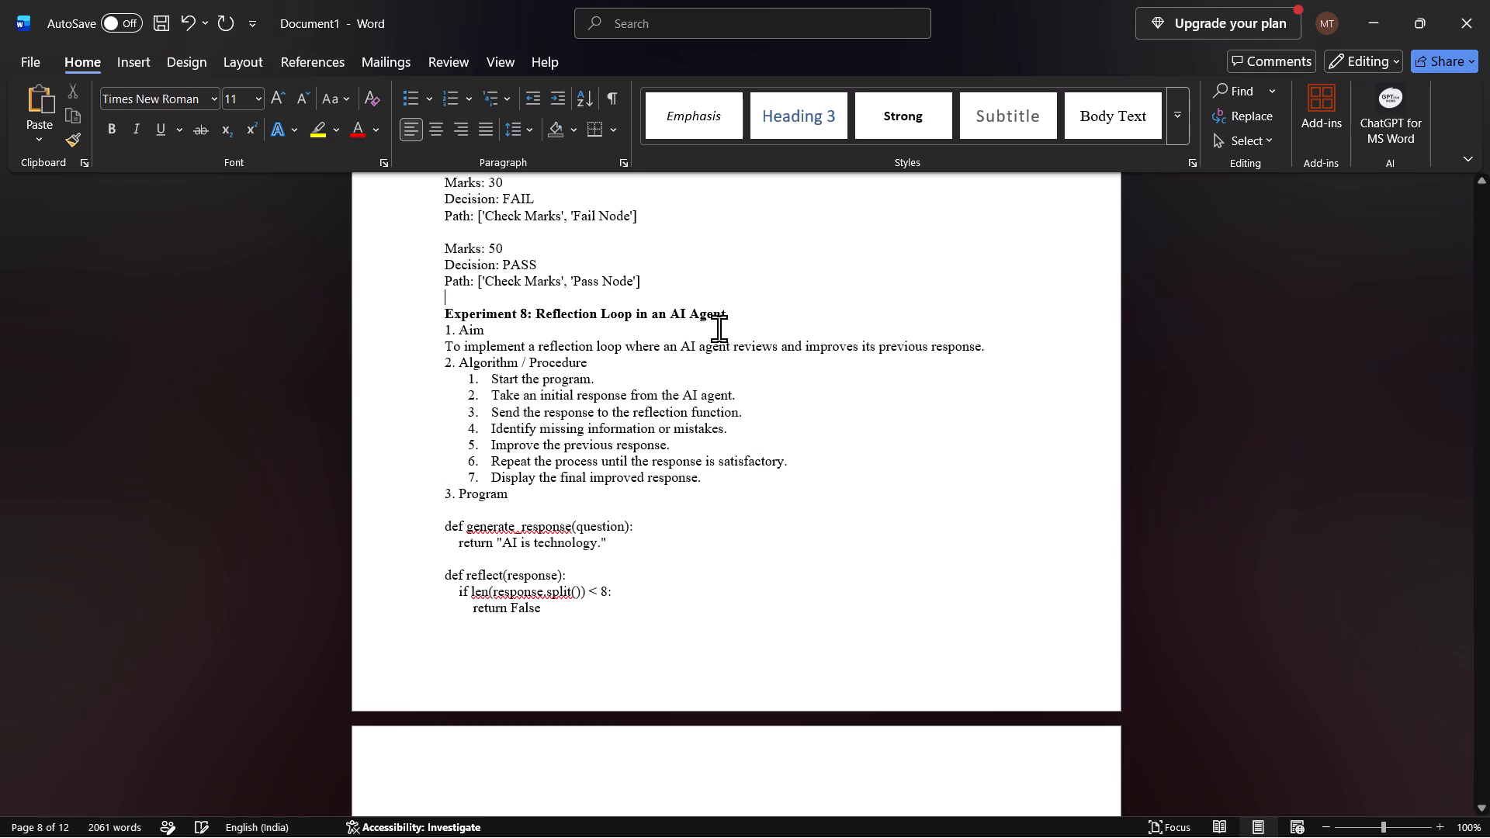
# Make the "Expected Output" line in Experiment 8 bold.
pyautogui.scroll(-2, 757, 368)
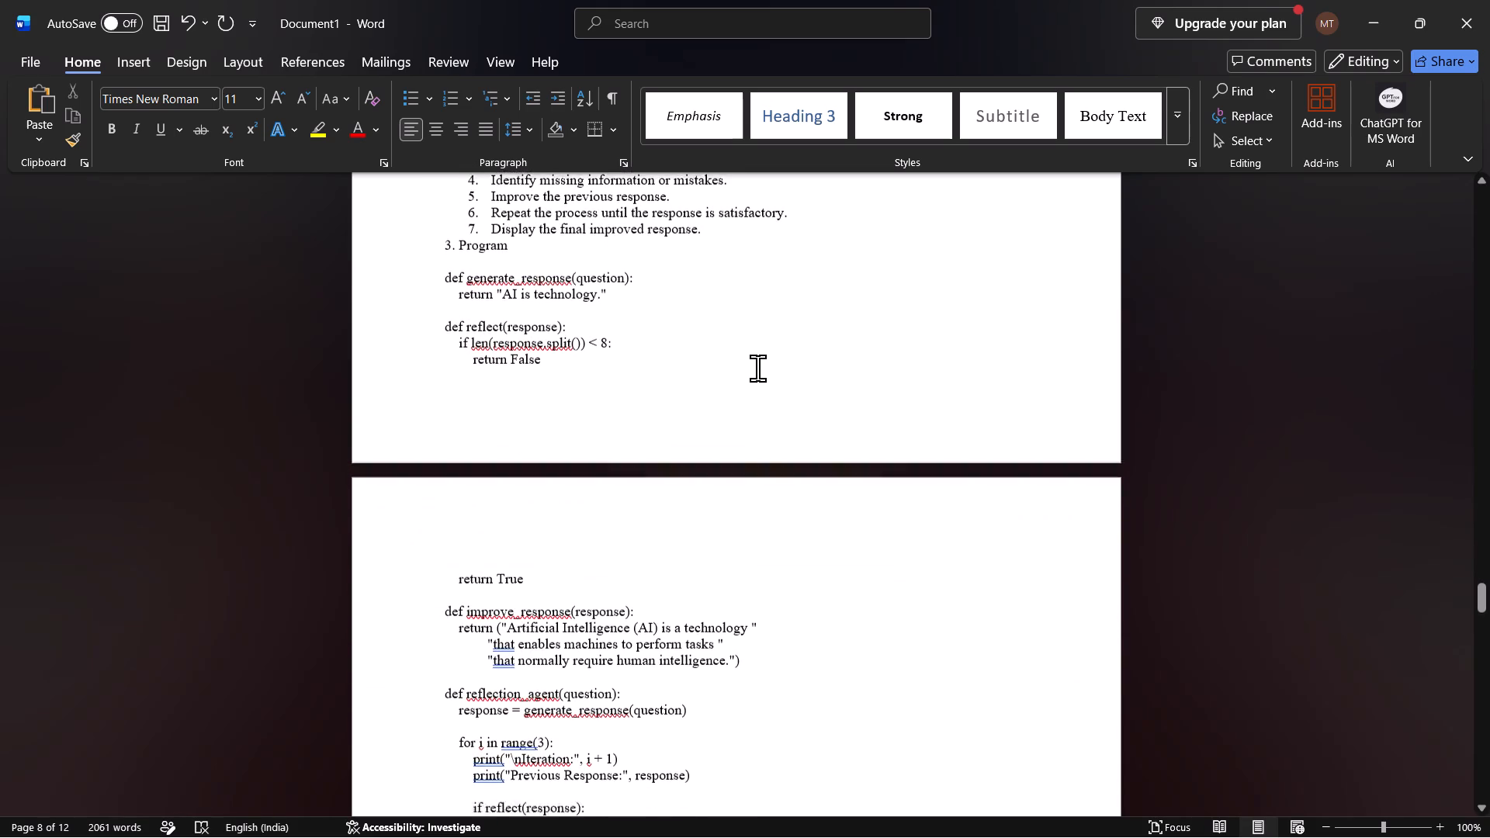
pyautogui.scroll(-2, 757, 368)
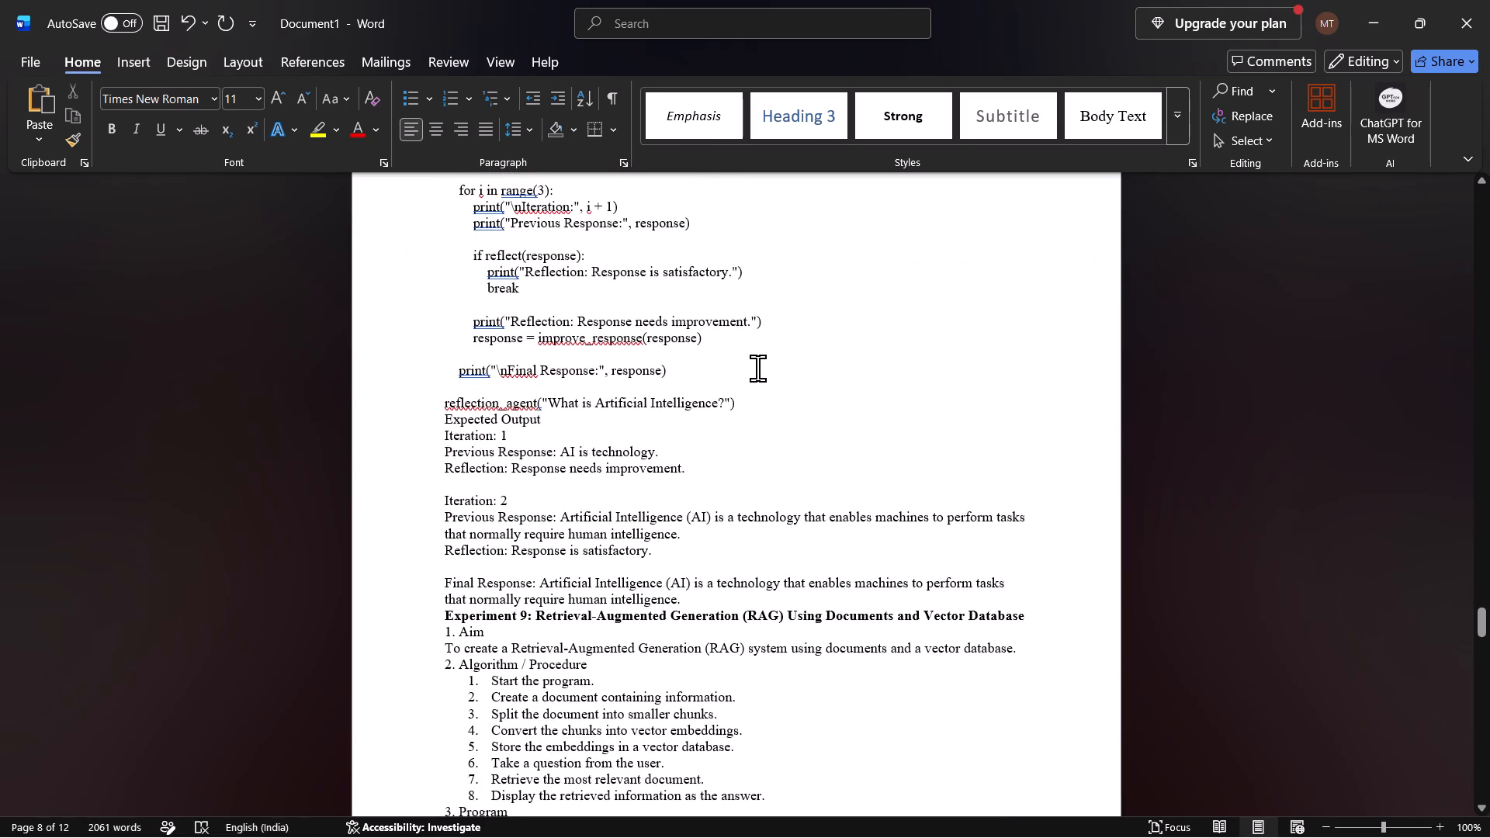
pyautogui.moveTo(548, 423); pyautogui.dragTo(485, 421)
pyautogui.moveTo(485, 421); pyautogui.dragTo(437, 423)
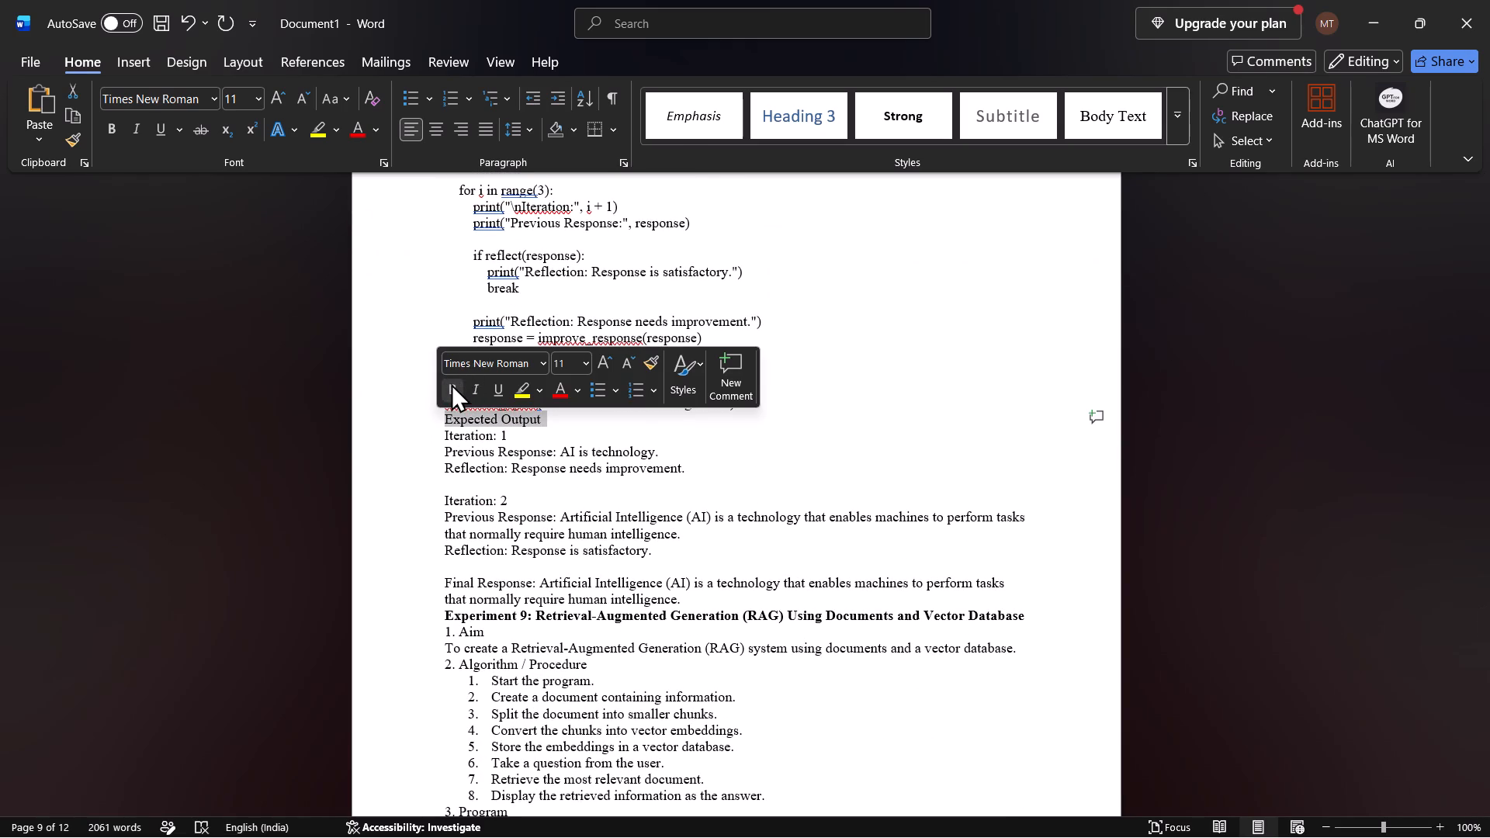
pyautogui.click(454, 384)
pyautogui.click(682, 438)
# Add a blank line between the end of Experiment 8's final response and the Experiment 9 heading.
pyautogui.scroll(-1, 682, 438)
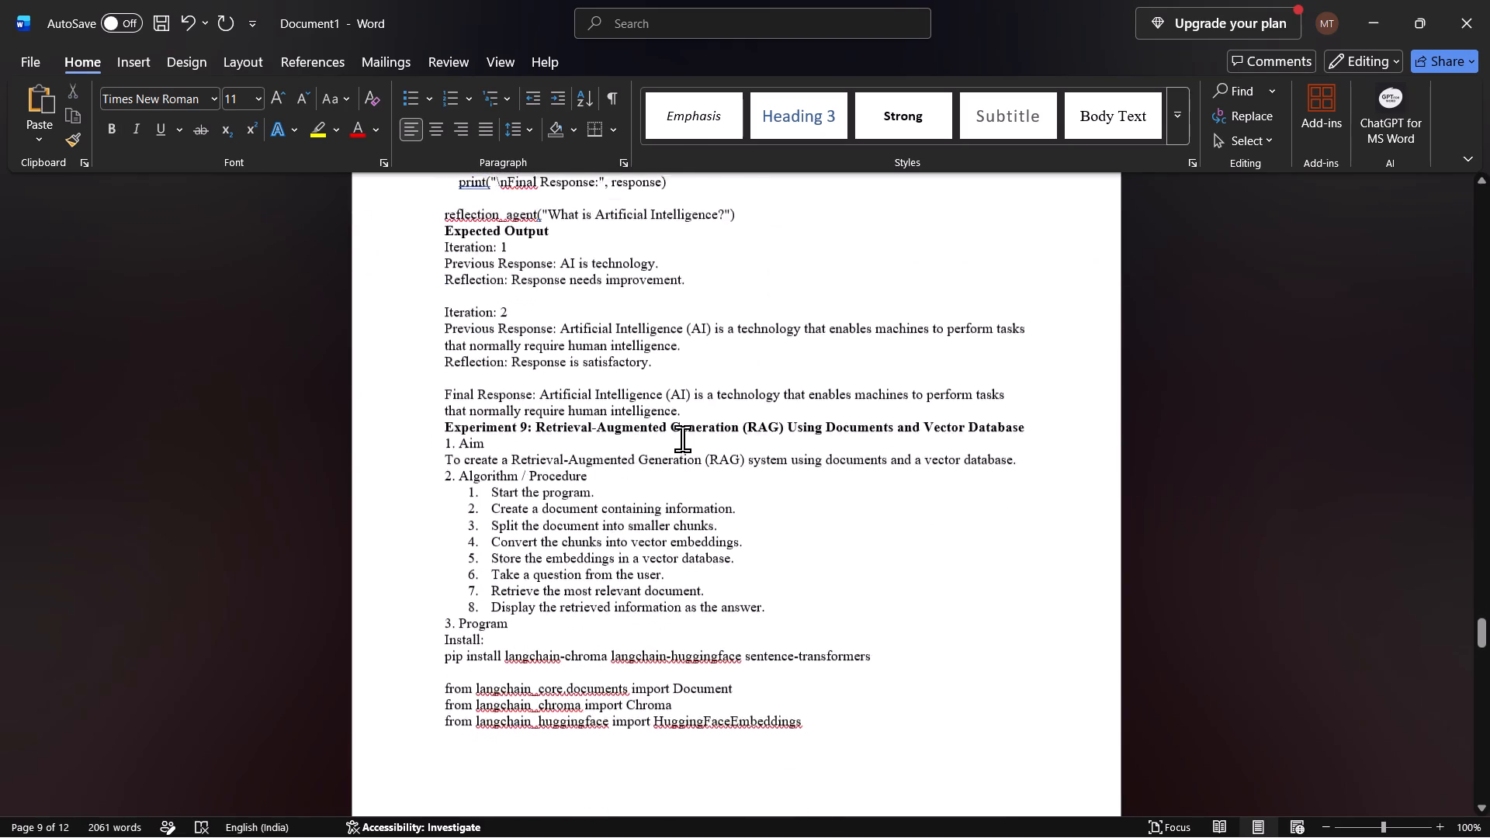
pyautogui.scroll(-1, 682, 438)
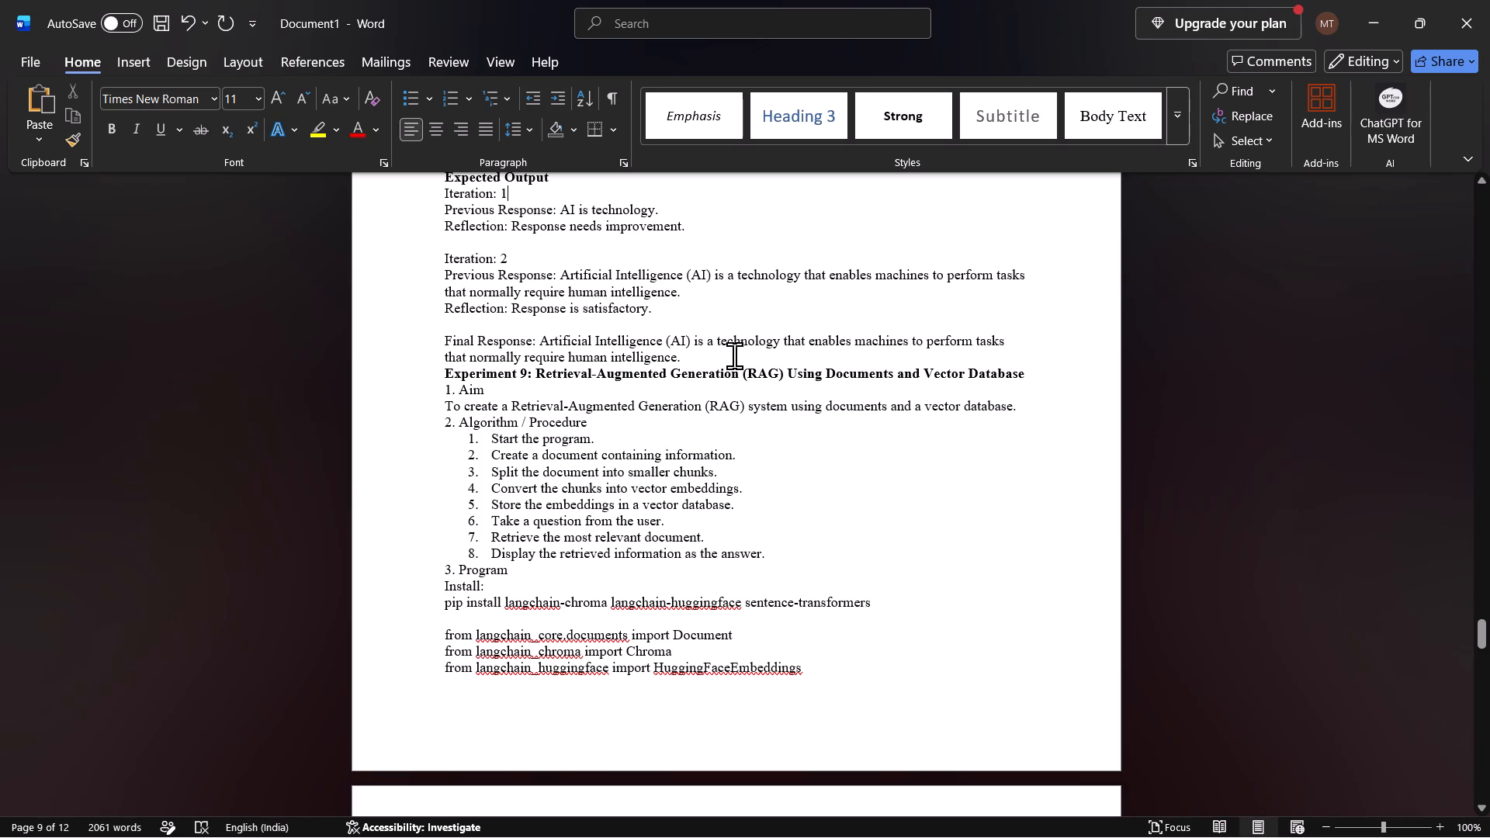
pyautogui.click(736, 355)
pyautogui.press('Return')
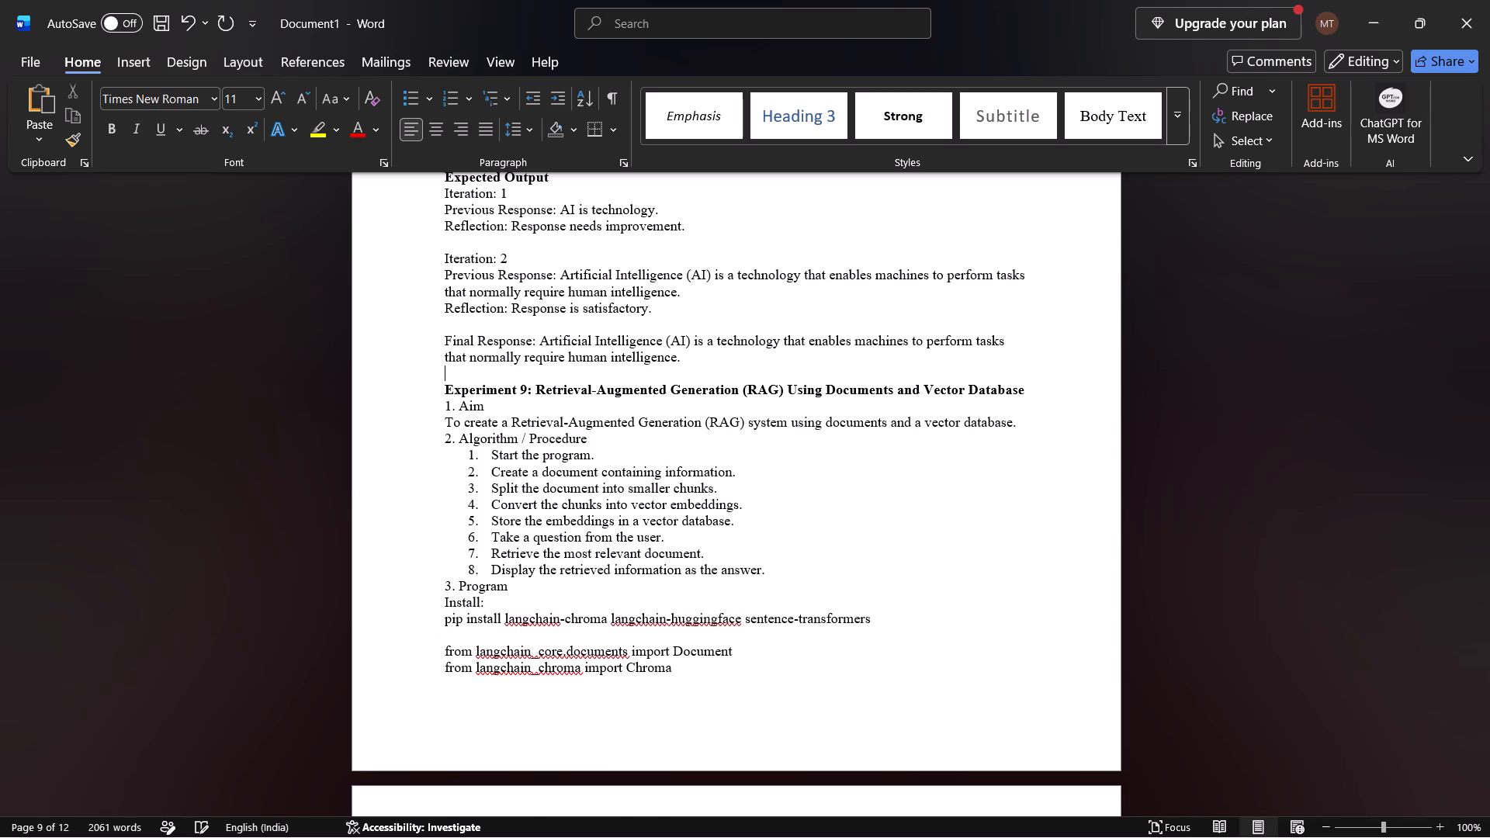
# Make the words "Expected Output" in Experiment 9 bold, leaving "(illustrative)" in regular weight.
pyautogui.scroll(-2, 750, 448)
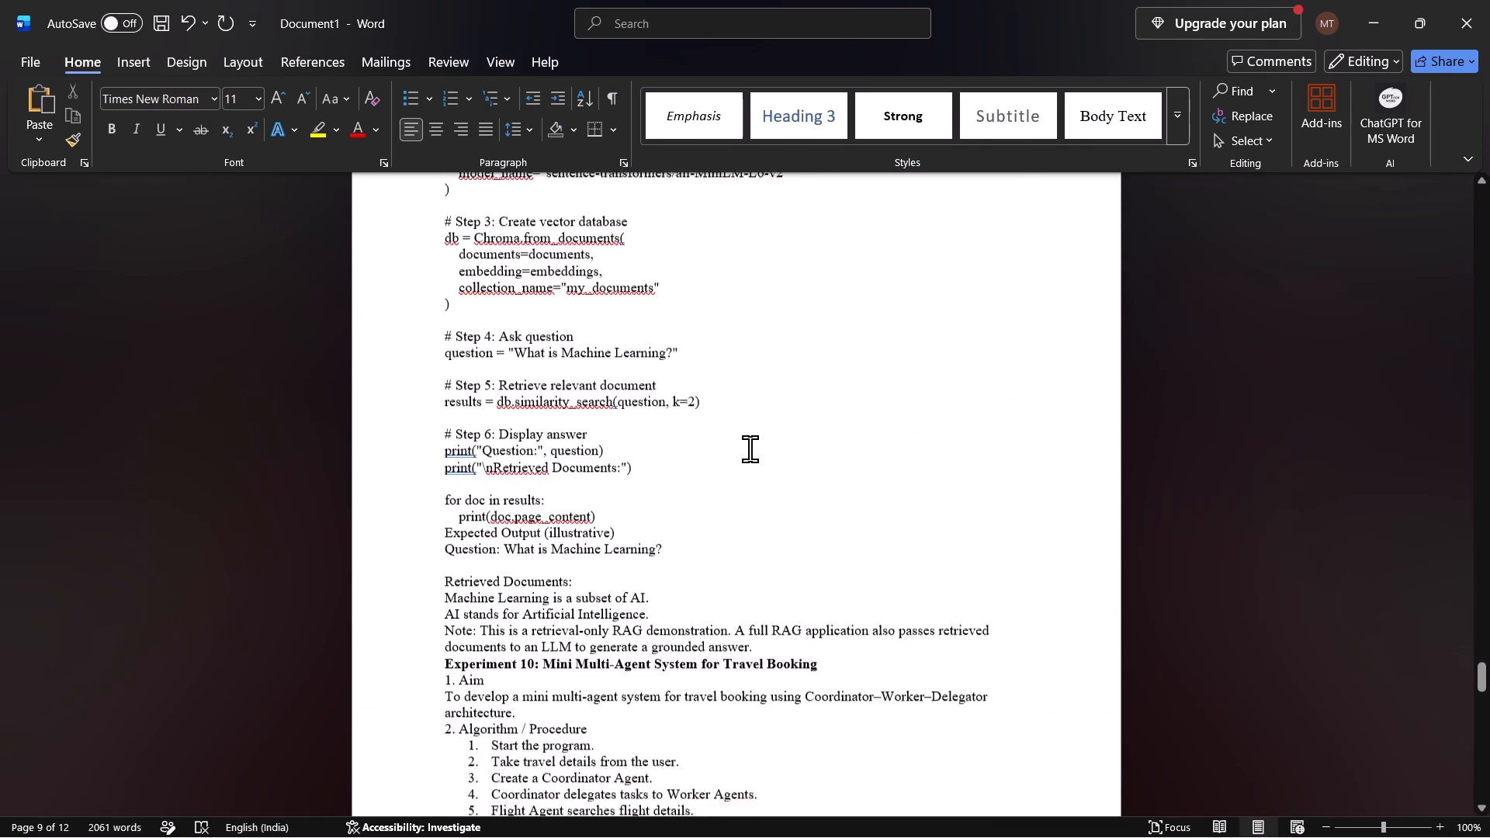
pyautogui.scroll(-1, 750, 448)
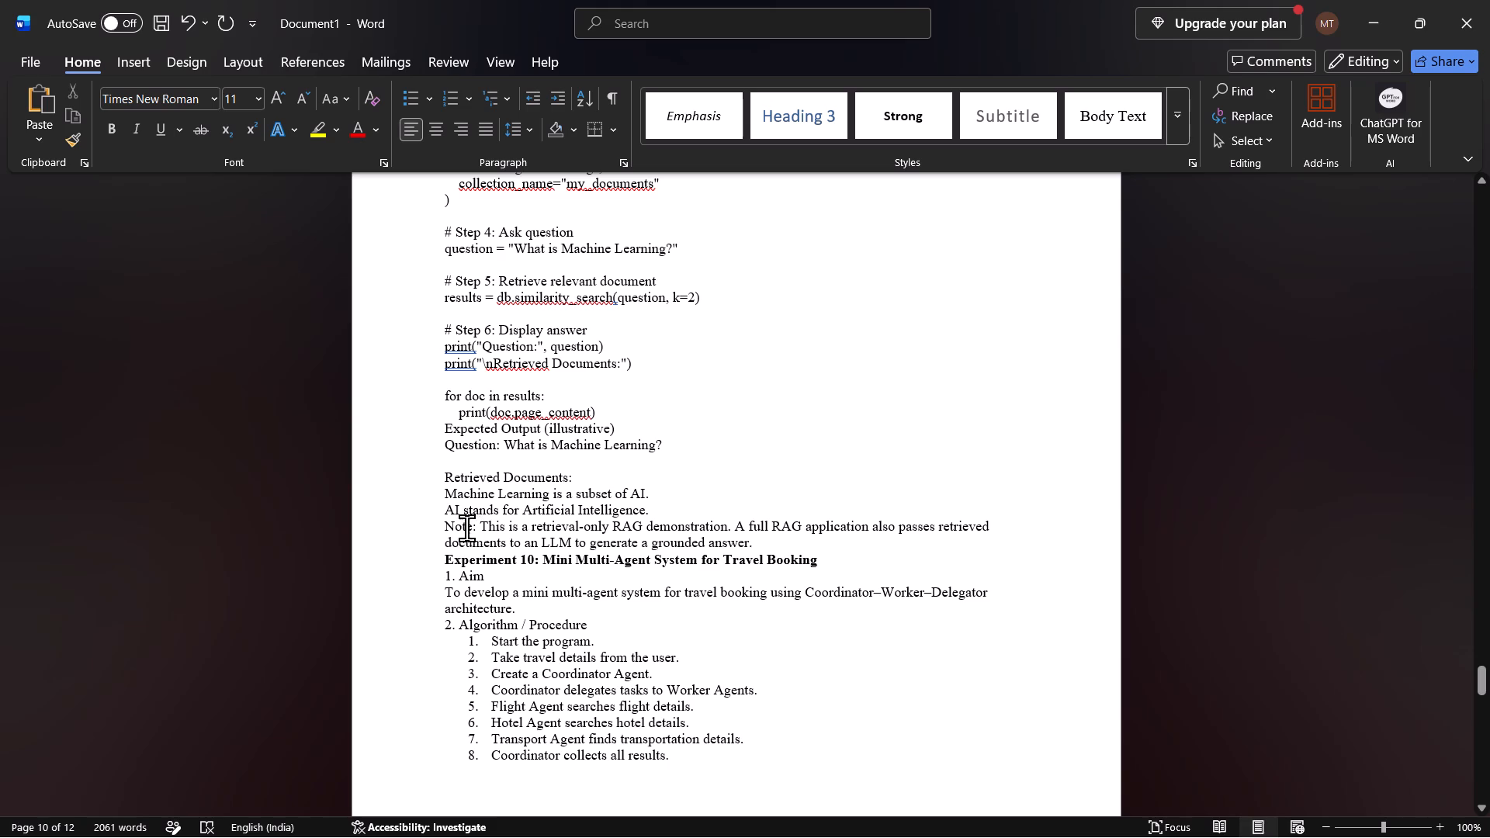
pyautogui.moveTo(444, 535); pyautogui.dragTo(757, 546)
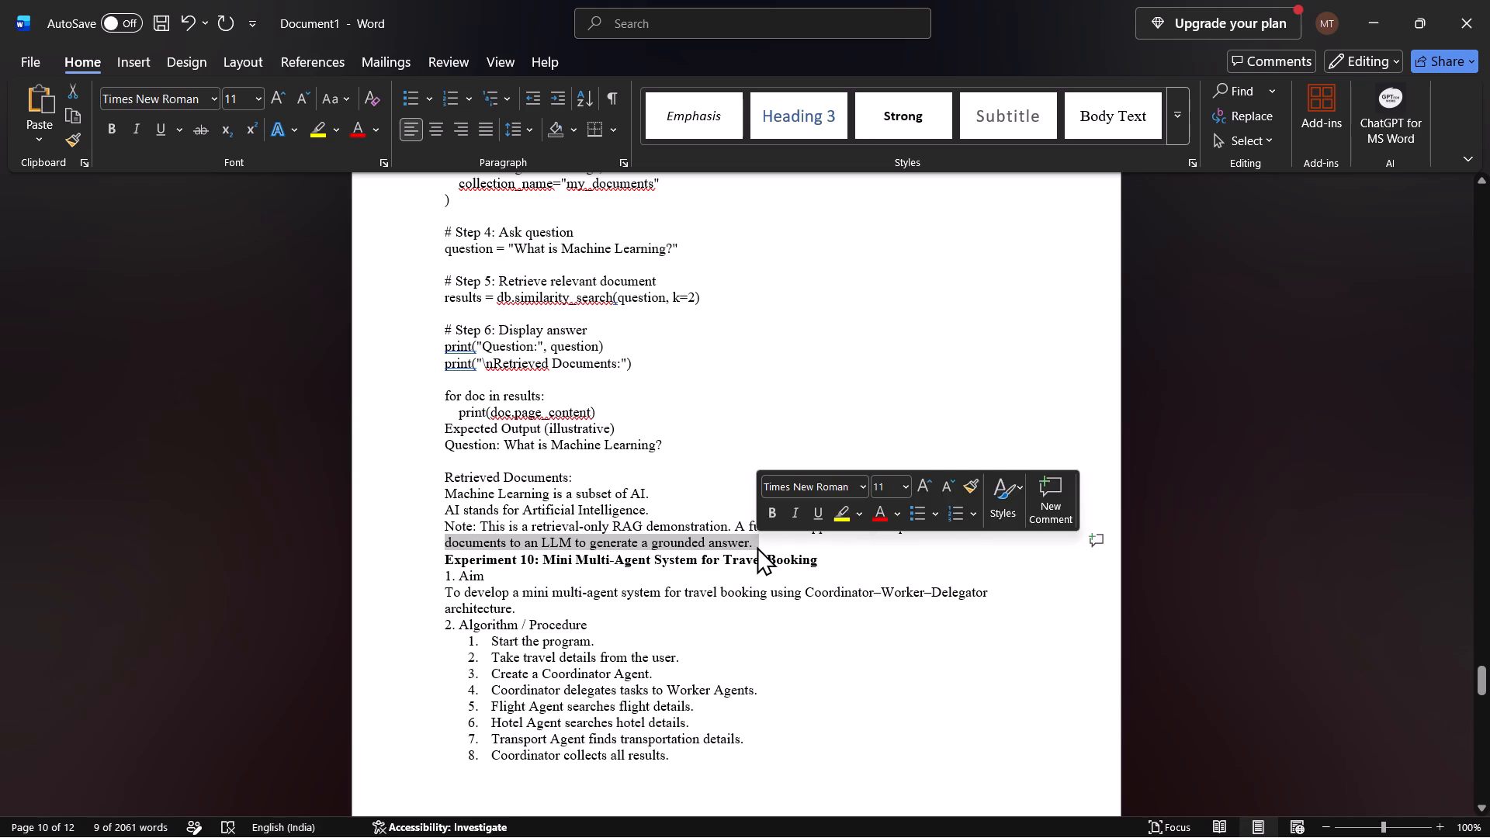
pyautogui.moveTo(447, 430); pyautogui.dragTo(533, 423)
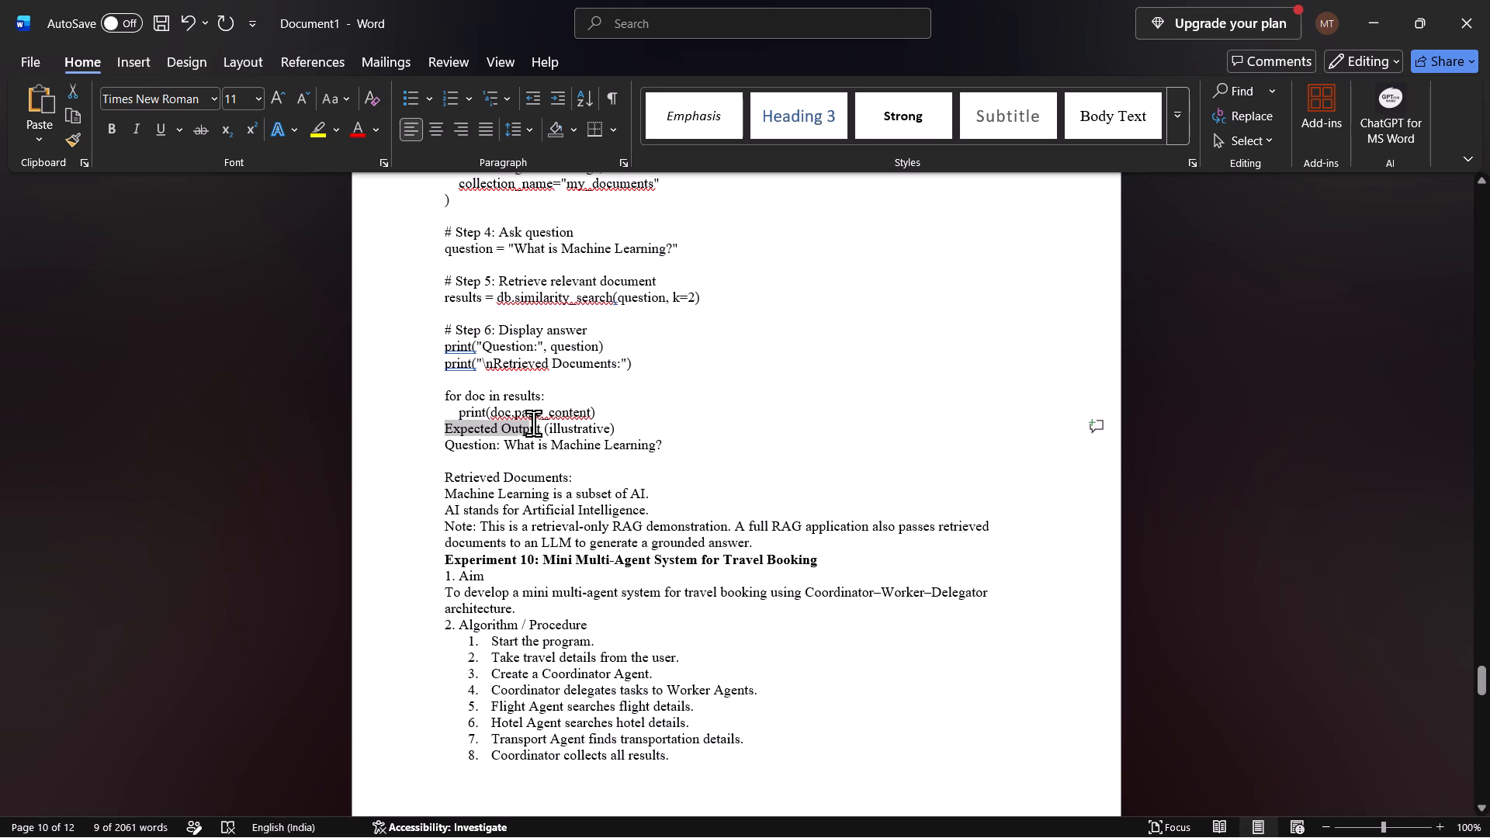
pyautogui.moveTo(533, 423); pyautogui.dragTo(545, 428)
pyautogui.click(560, 390)
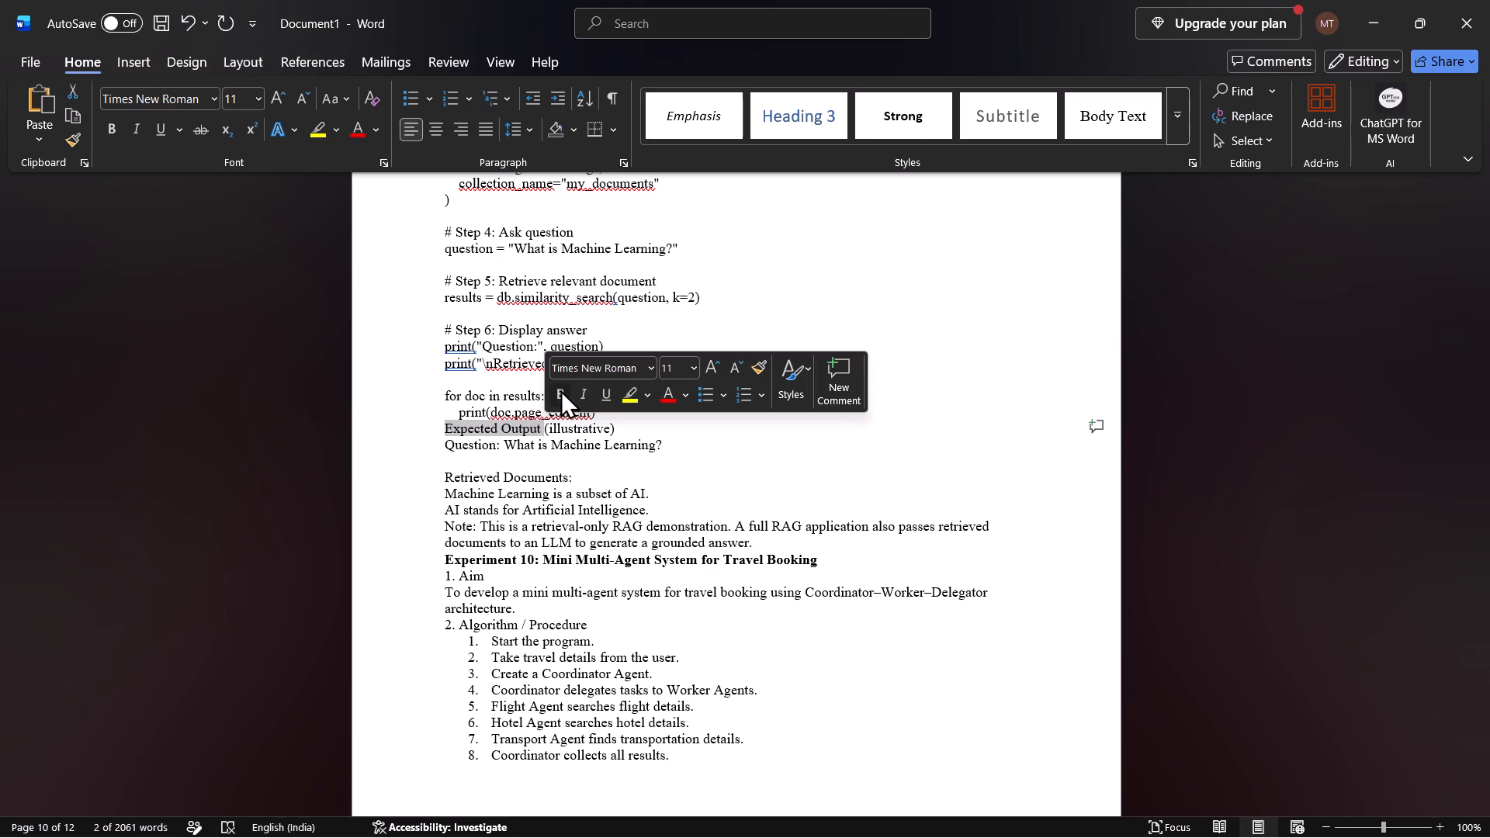
# Add a blank line between print(doc.page_content) and the "Expected Output (illustrative)" line in Experiment 9.
pyautogui.click(643, 428)
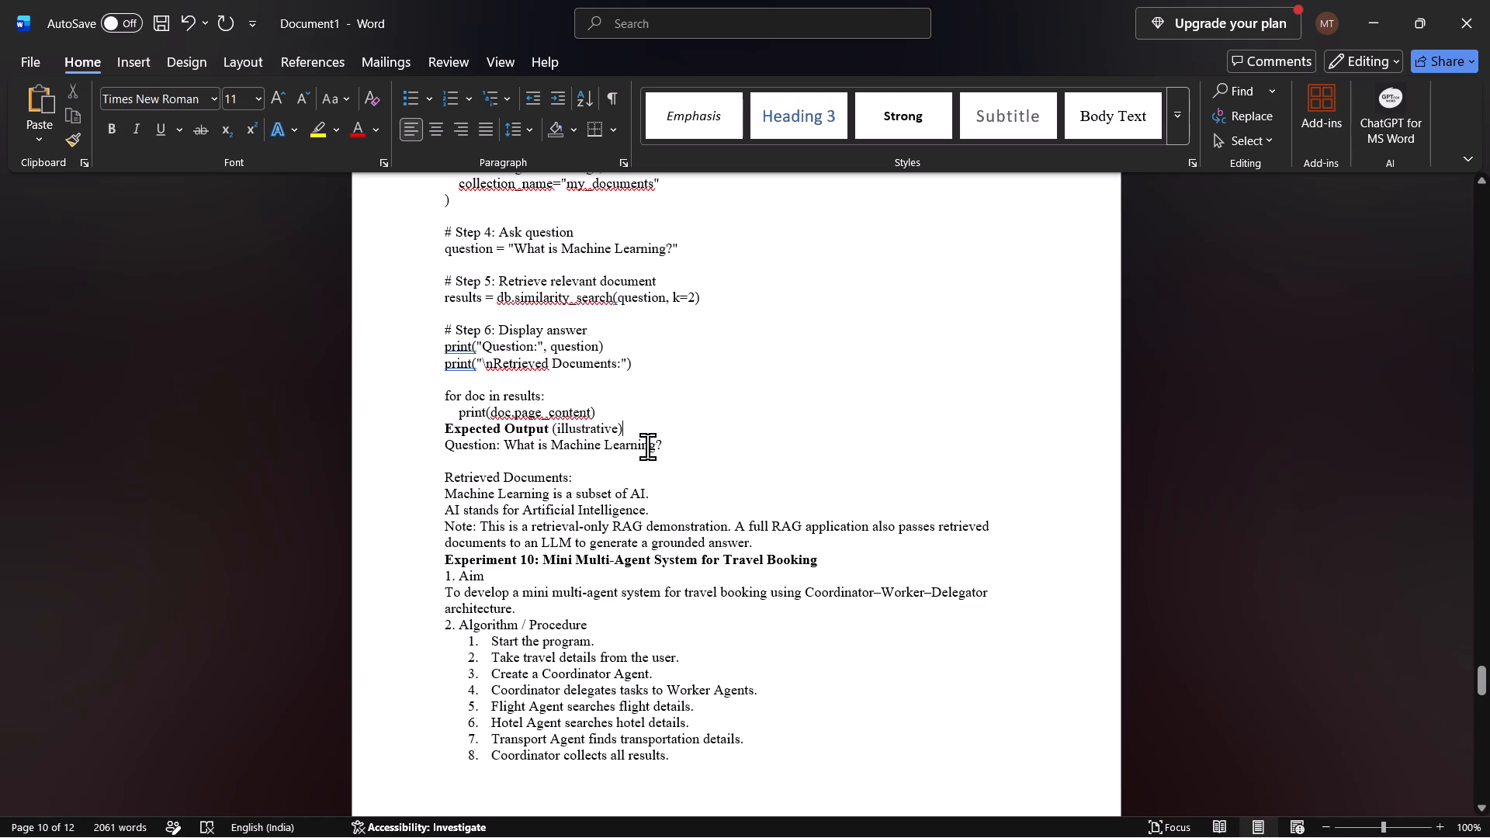
pyautogui.press('Up')
pyautogui.press('Return')
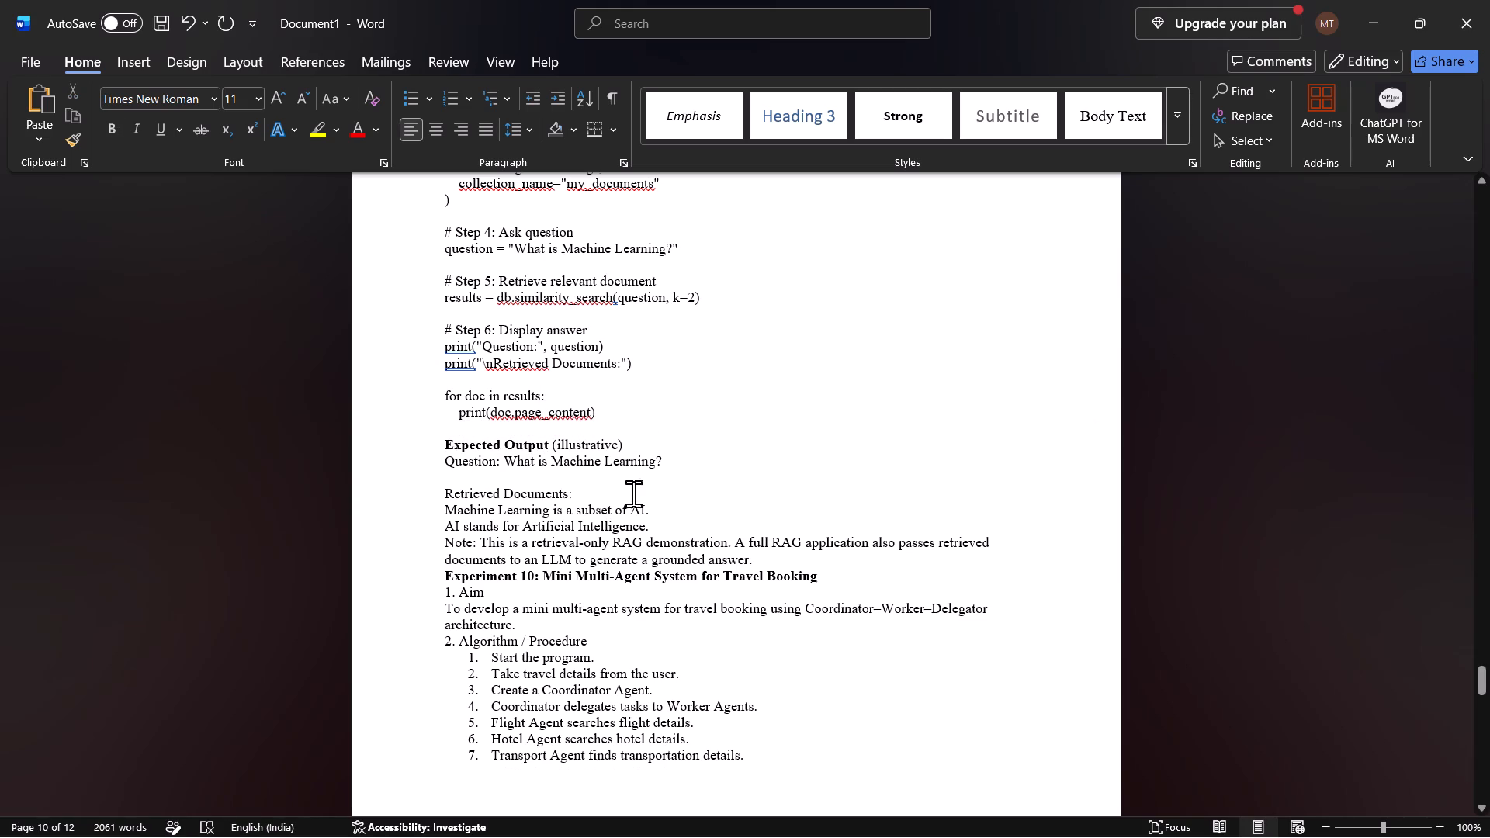
# Remove the blank line above "Retrieved Documents:" in Experiment 9's expected output.
pyautogui.click(448, 488)
pyautogui.press('BackSpace')
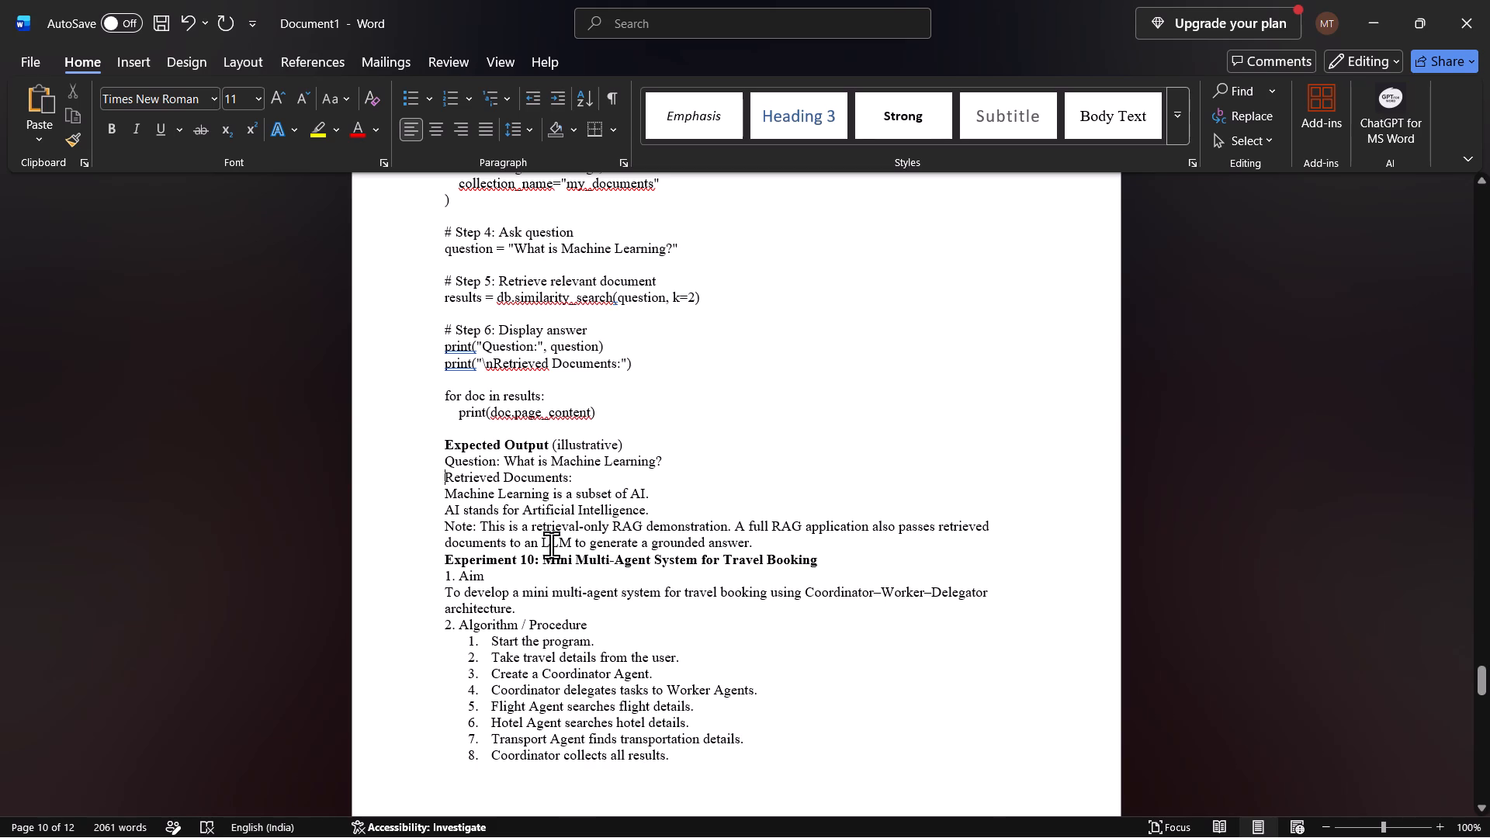
# Delete the two-line note about the retrieval-only RAG demonstration at the end of Experiment 9.
pyautogui.moveTo(450, 525); pyautogui.dragTo(633, 552)
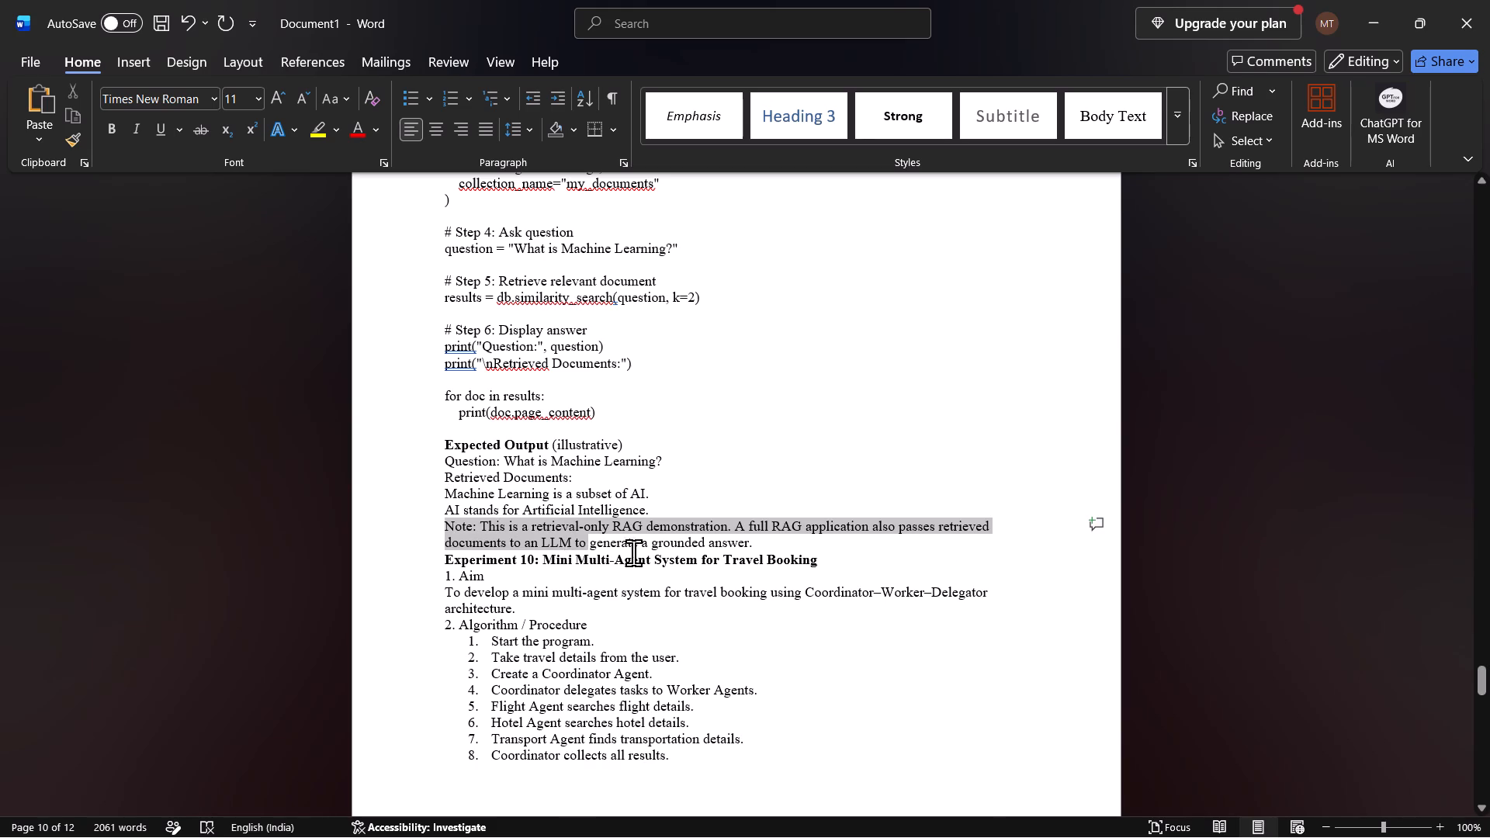
pyautogui.moveTo(633, 552); pyautogui.dragTo(752, 547)
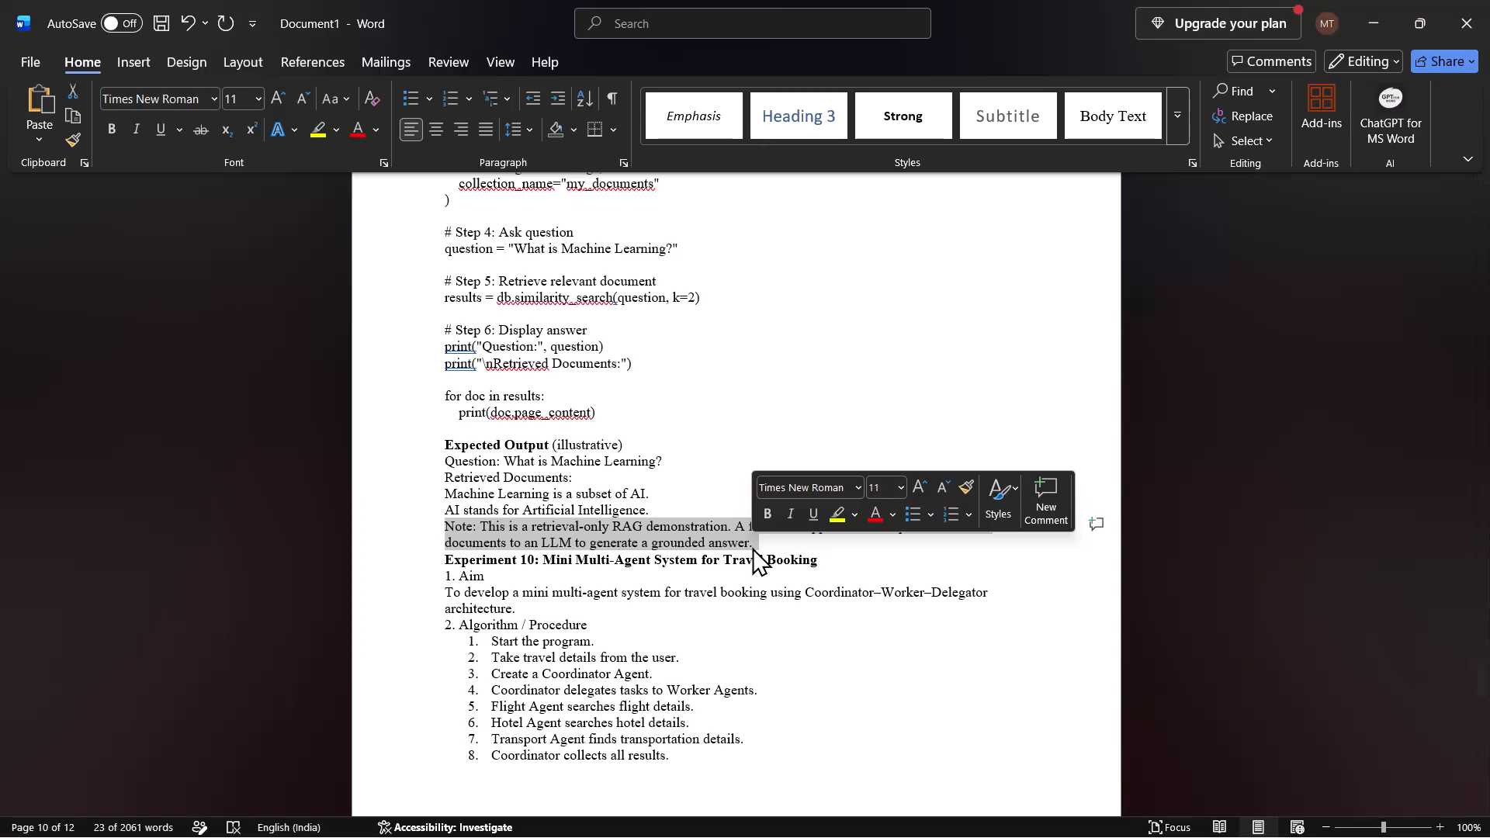
pyautogui.press('BackSpace')
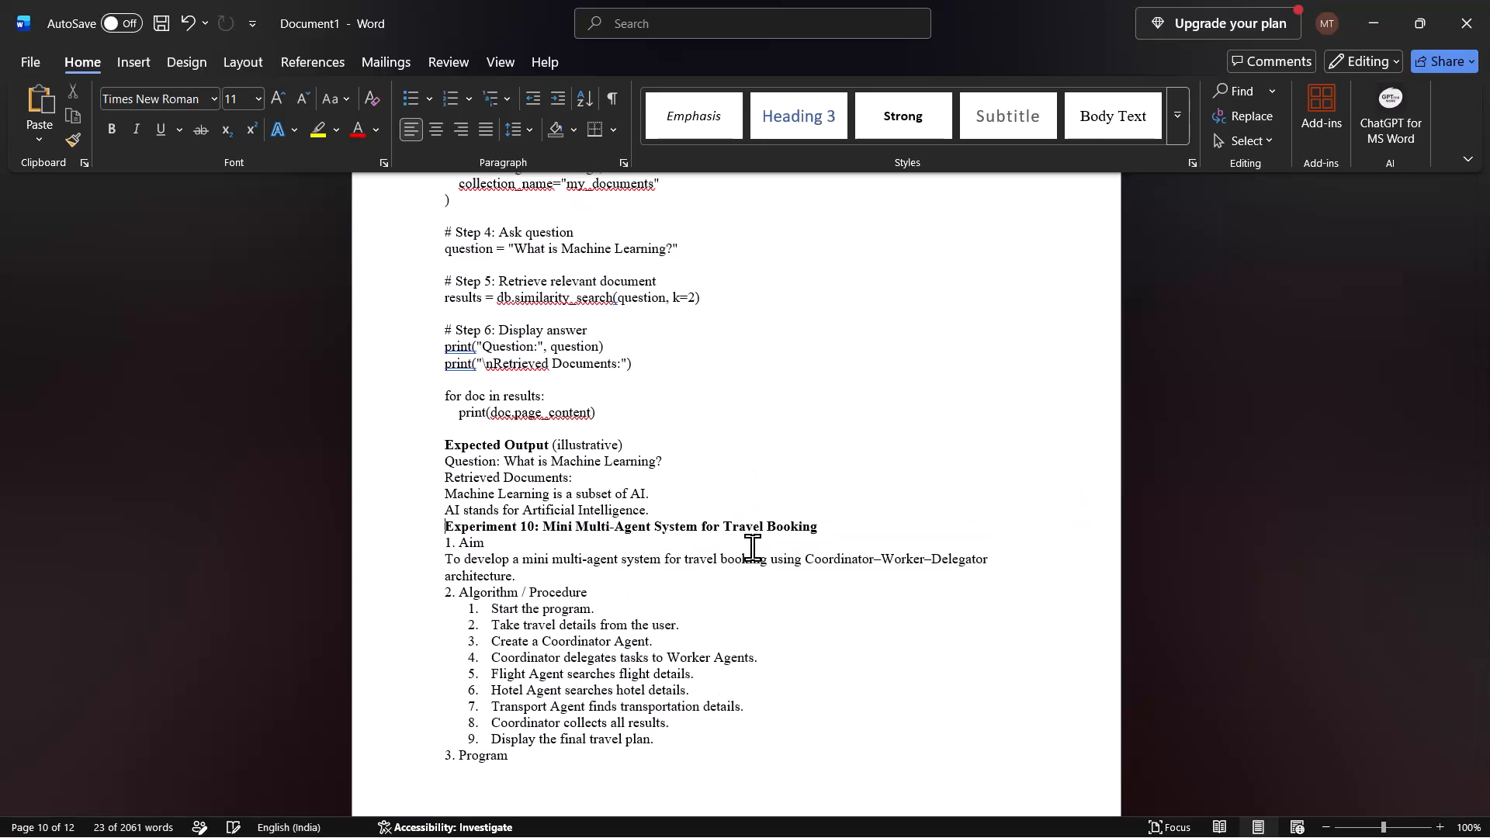
# Add a blank line between "AI stands for Artificial Intelligence." and the Experiment 10 heading.
pyautogui.click(729, 509)
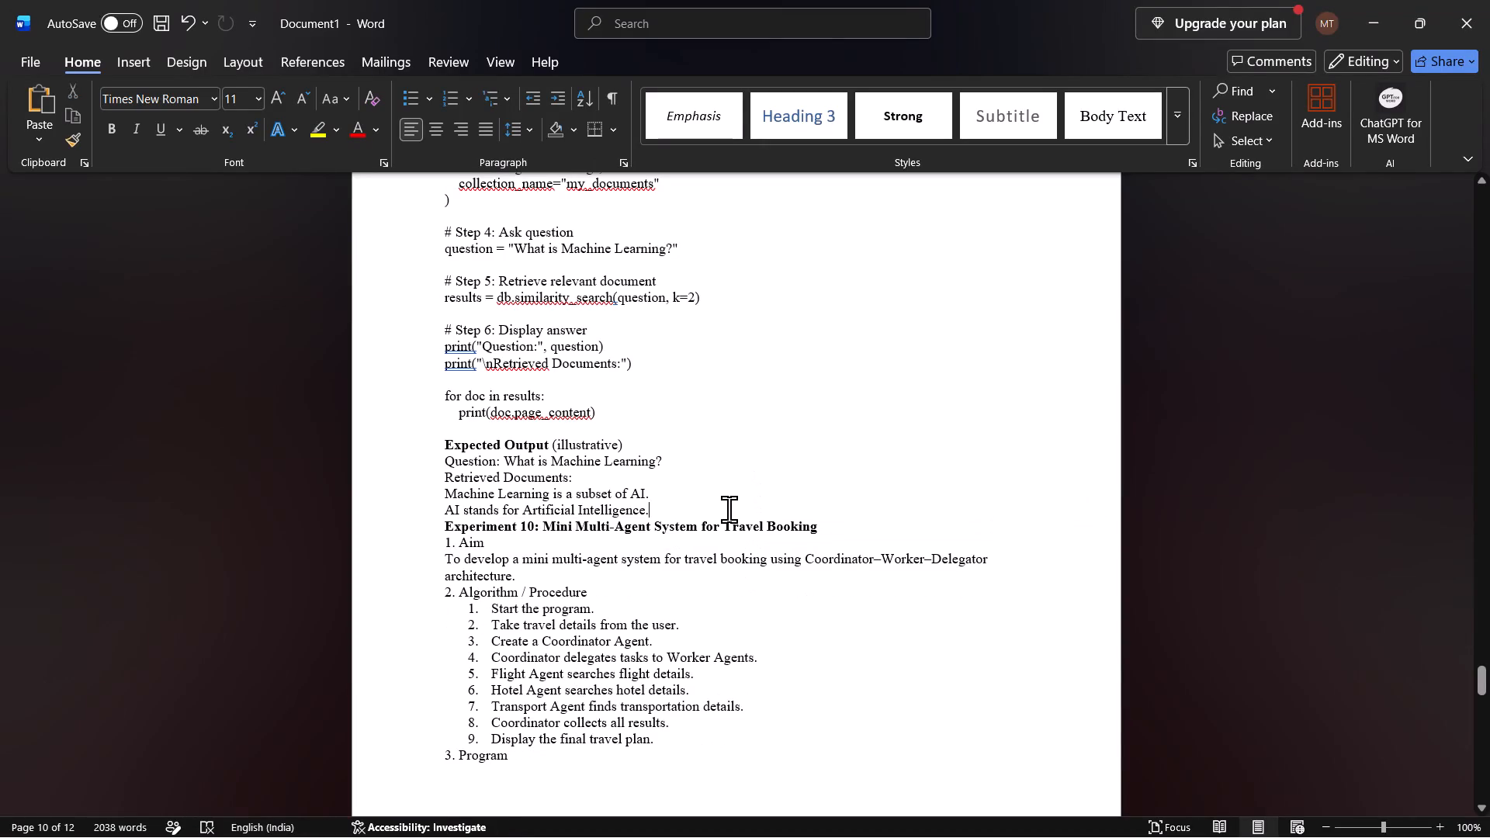
pyautogui.press('Return')
# Delete the "Important points for your practical examination" heading together with the header row and rows 1 to 3 of its table.
pyautogui.scroll(-1, 605, 594)
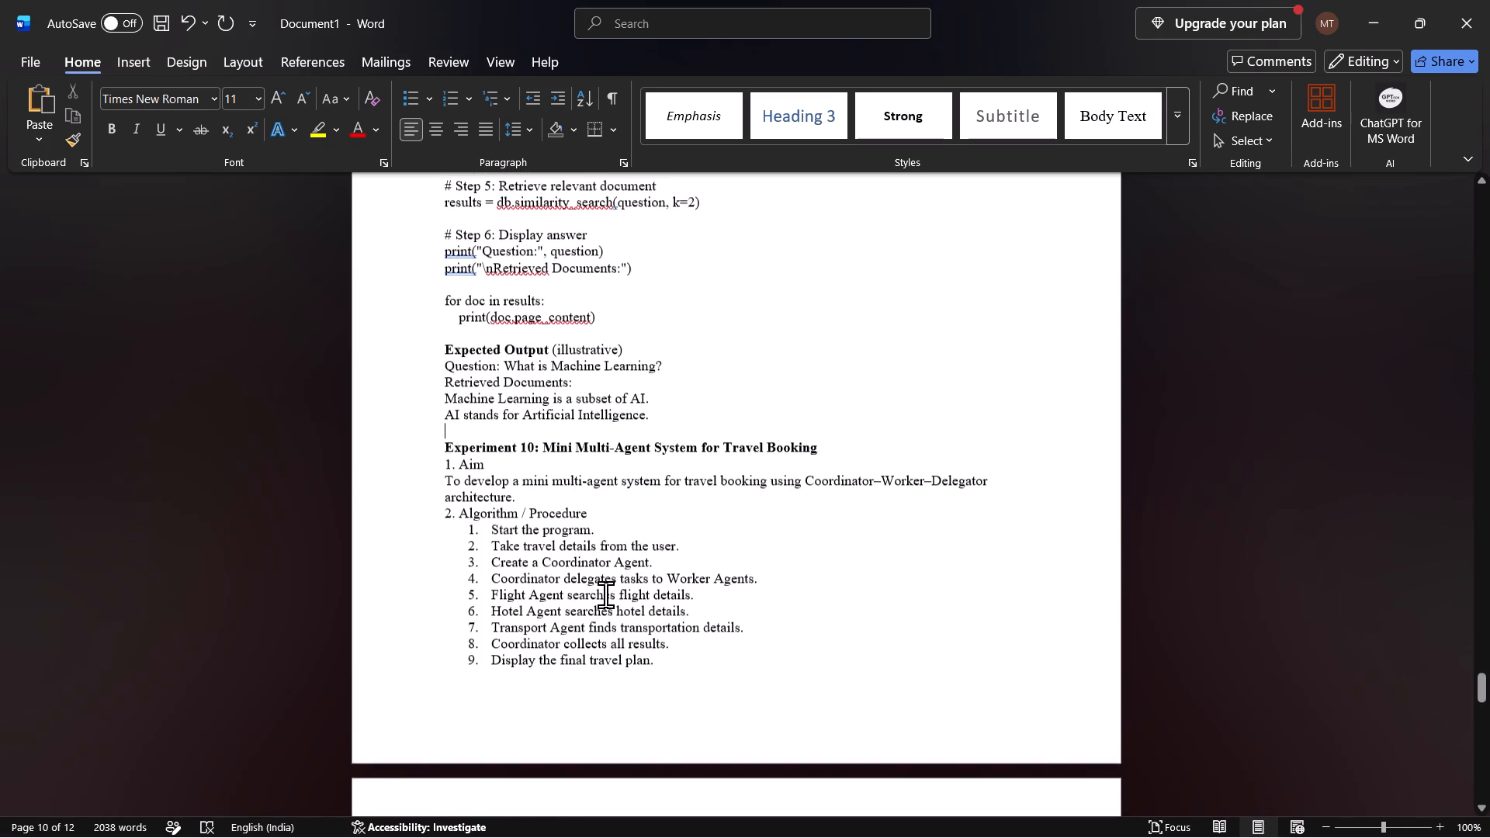
pyautogui.scroll(-3, 605, 594)
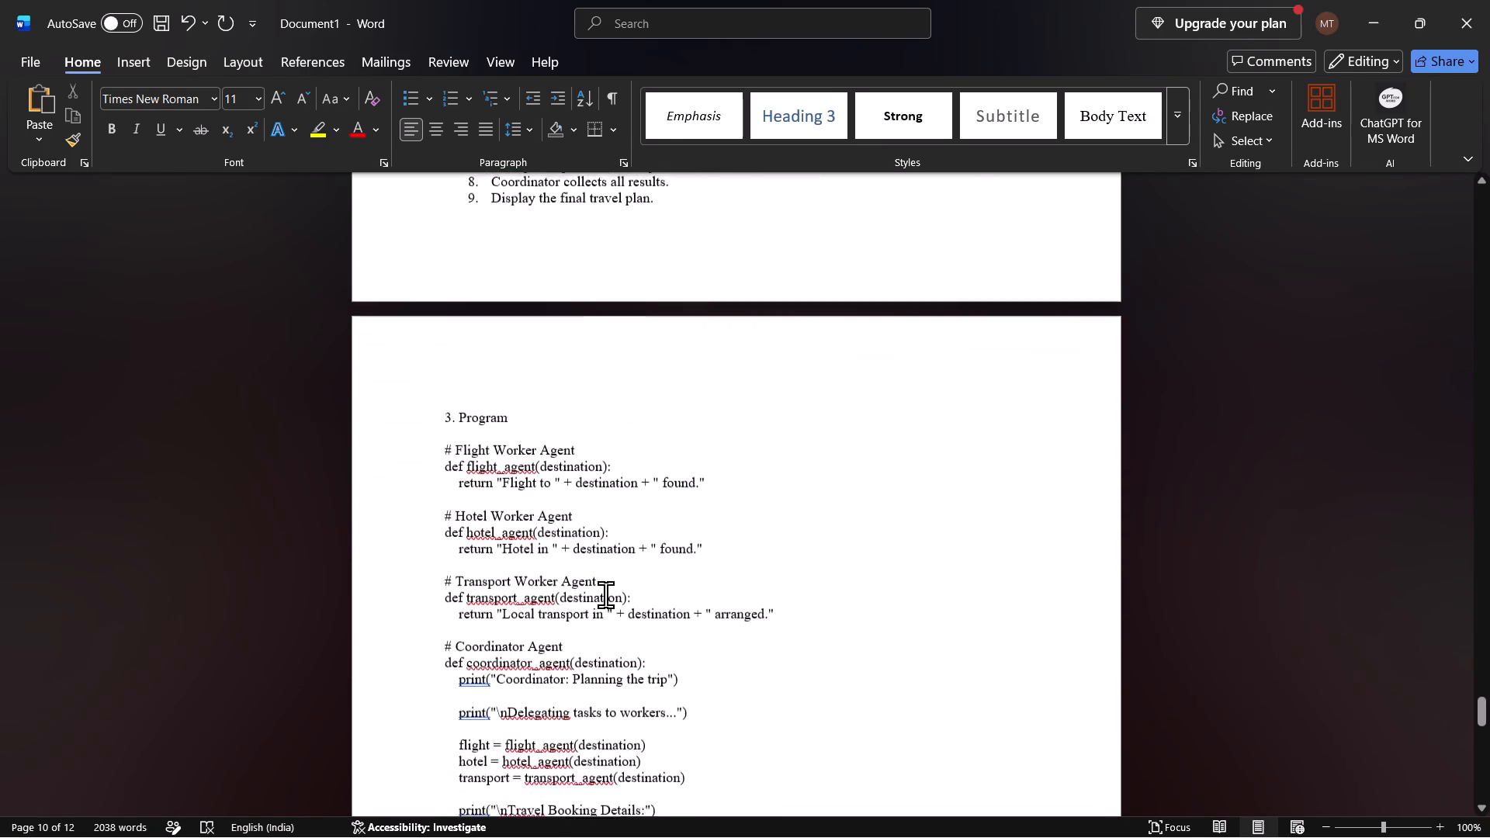
pyautogui.scroll(-2, 605, 594)
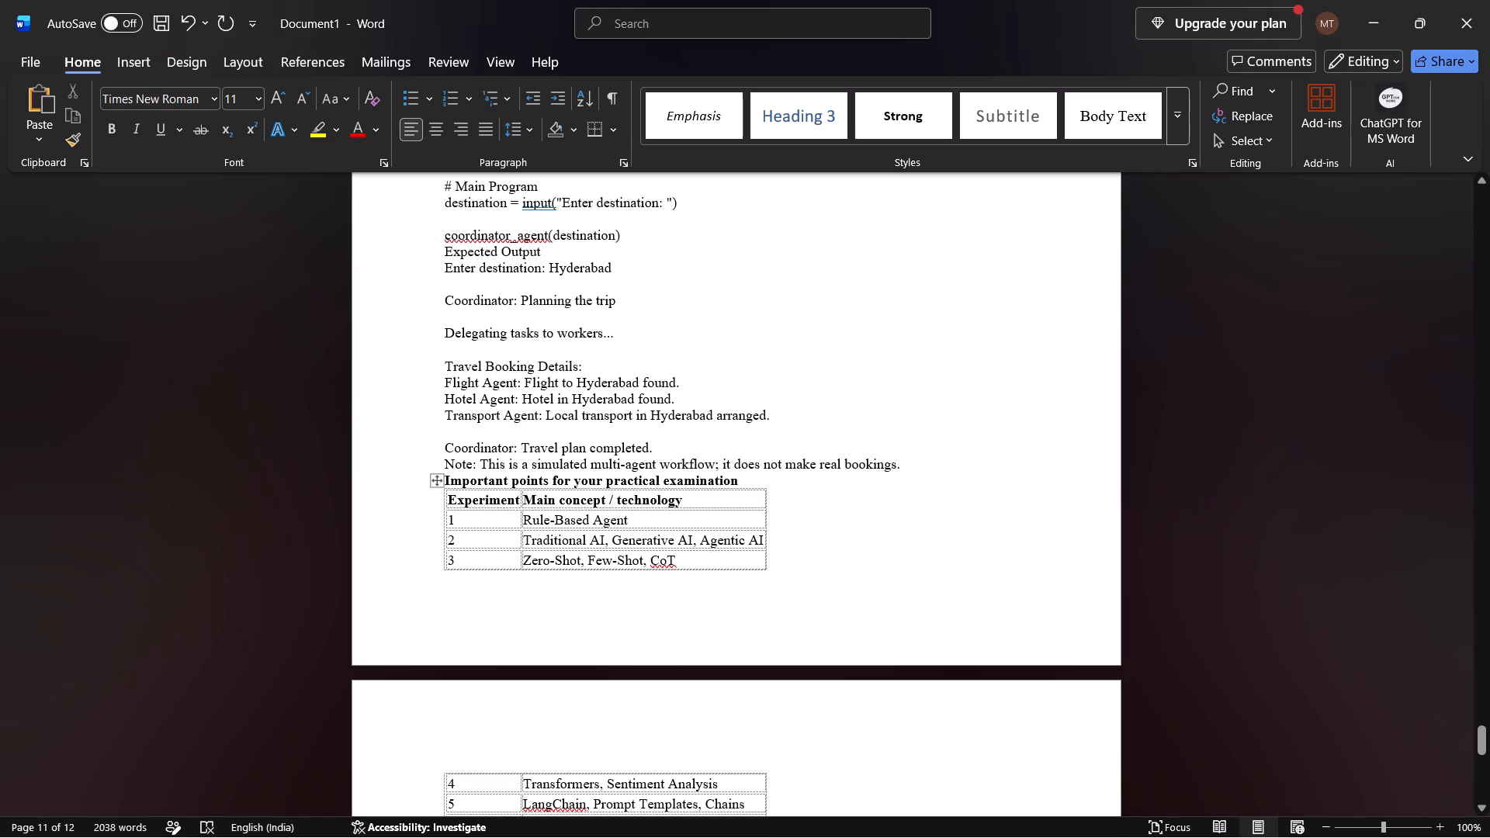
pyautogui.scroll(-1, 431, 480)
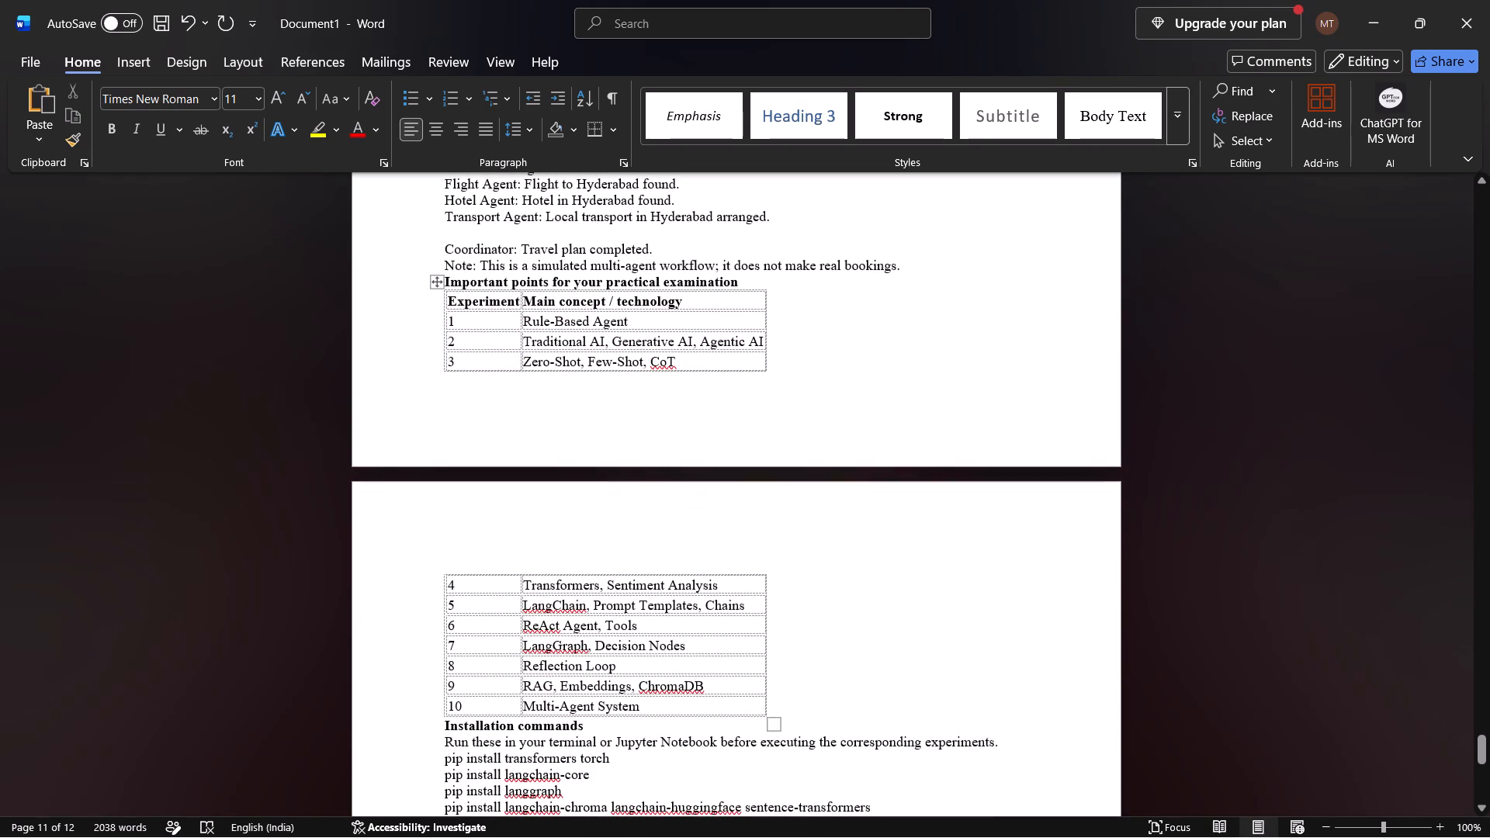
pyautogui.scroll(1, 431, 480)
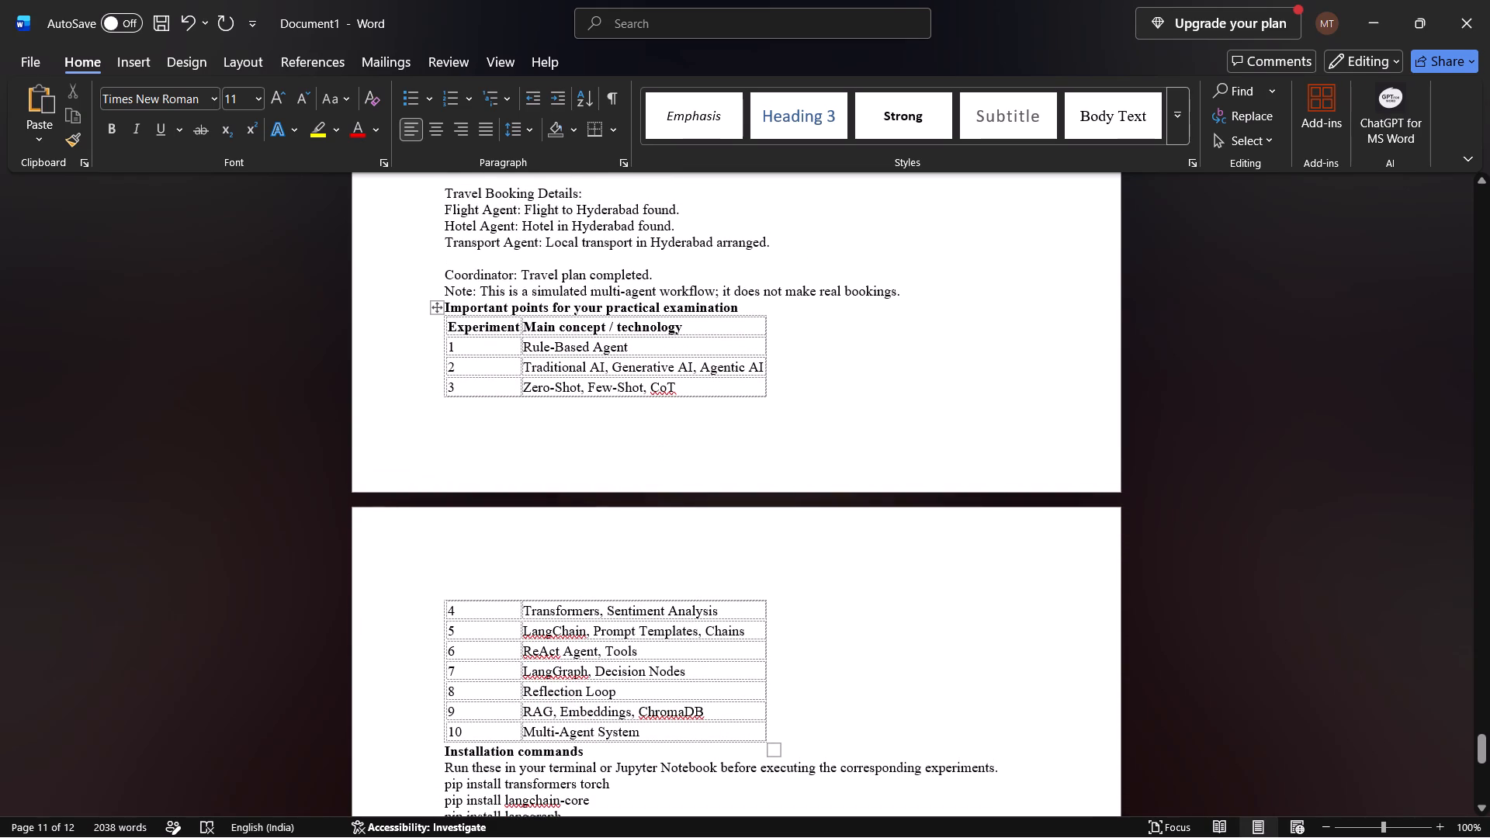
pyautogui.moveTo(414, 300); pyautogui.dragTo(721, 410)
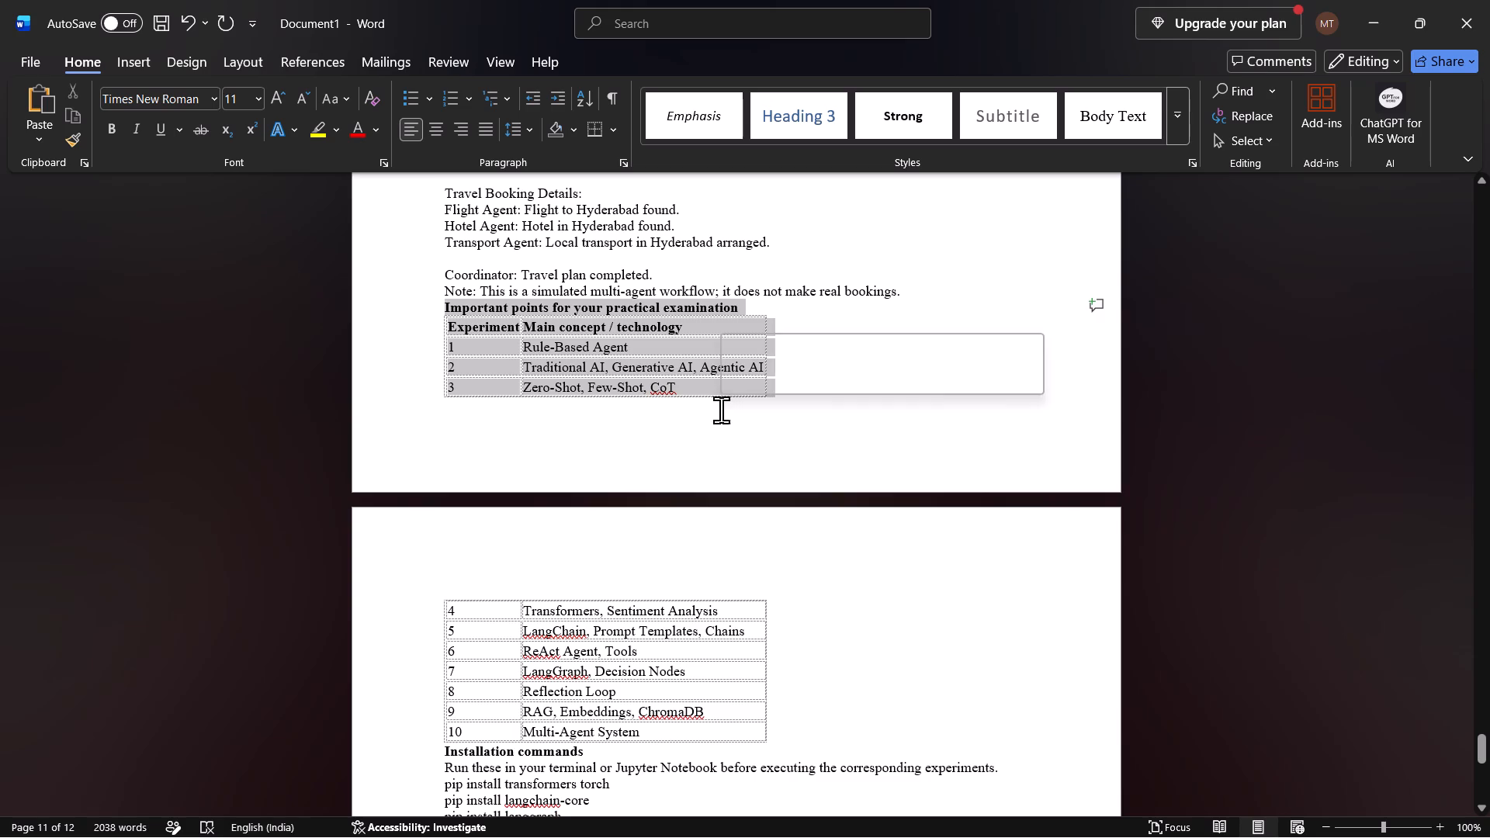
pyautogui.press('BackSpace')
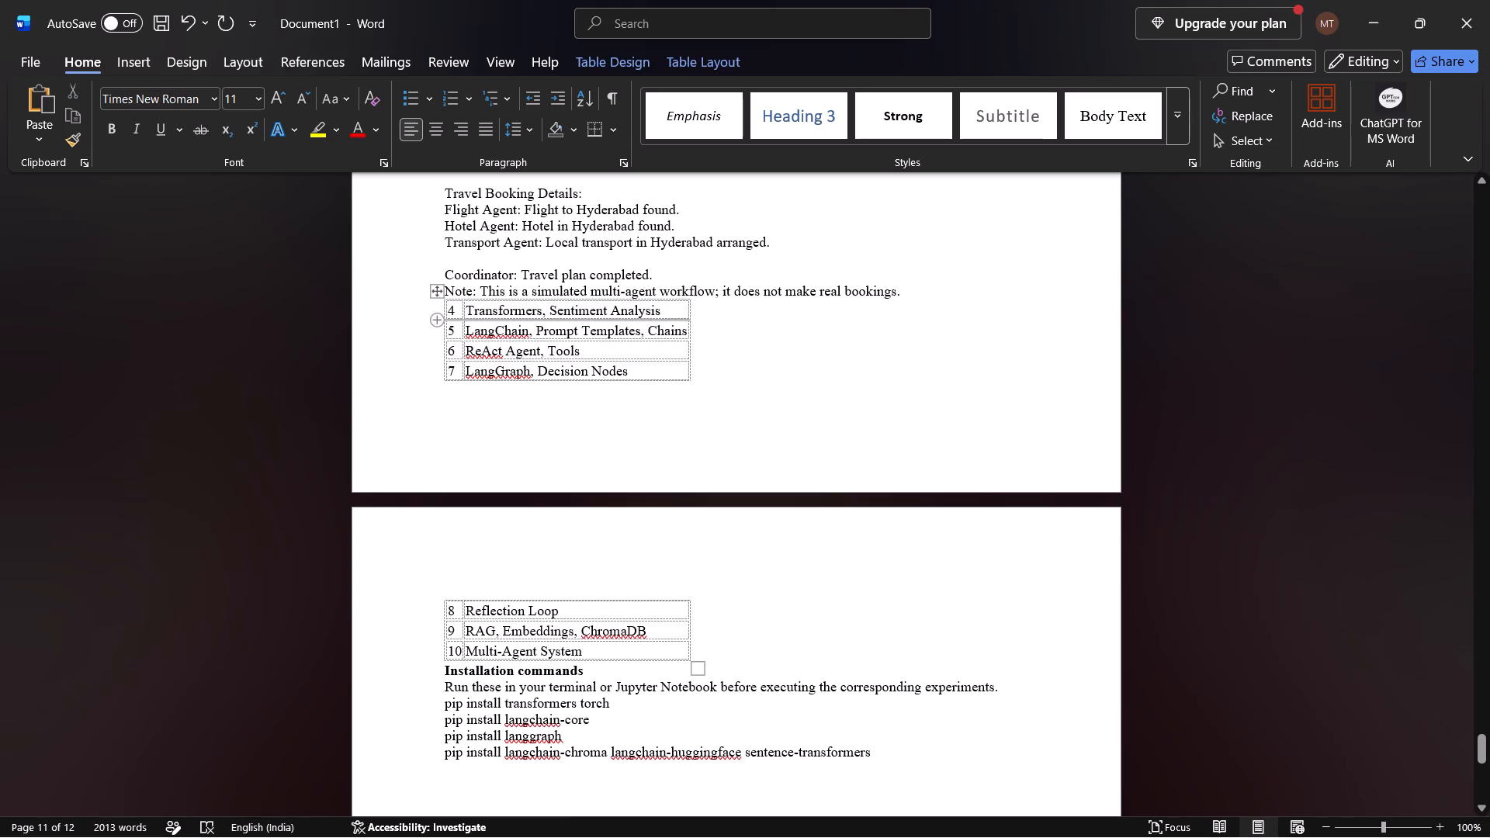
# Move the remaining table of rows 4 to 10 below the introductory line of the Installation commands section.
pyautogui.moveTo(434, 288); pyautogui.dragTo(469, 338)
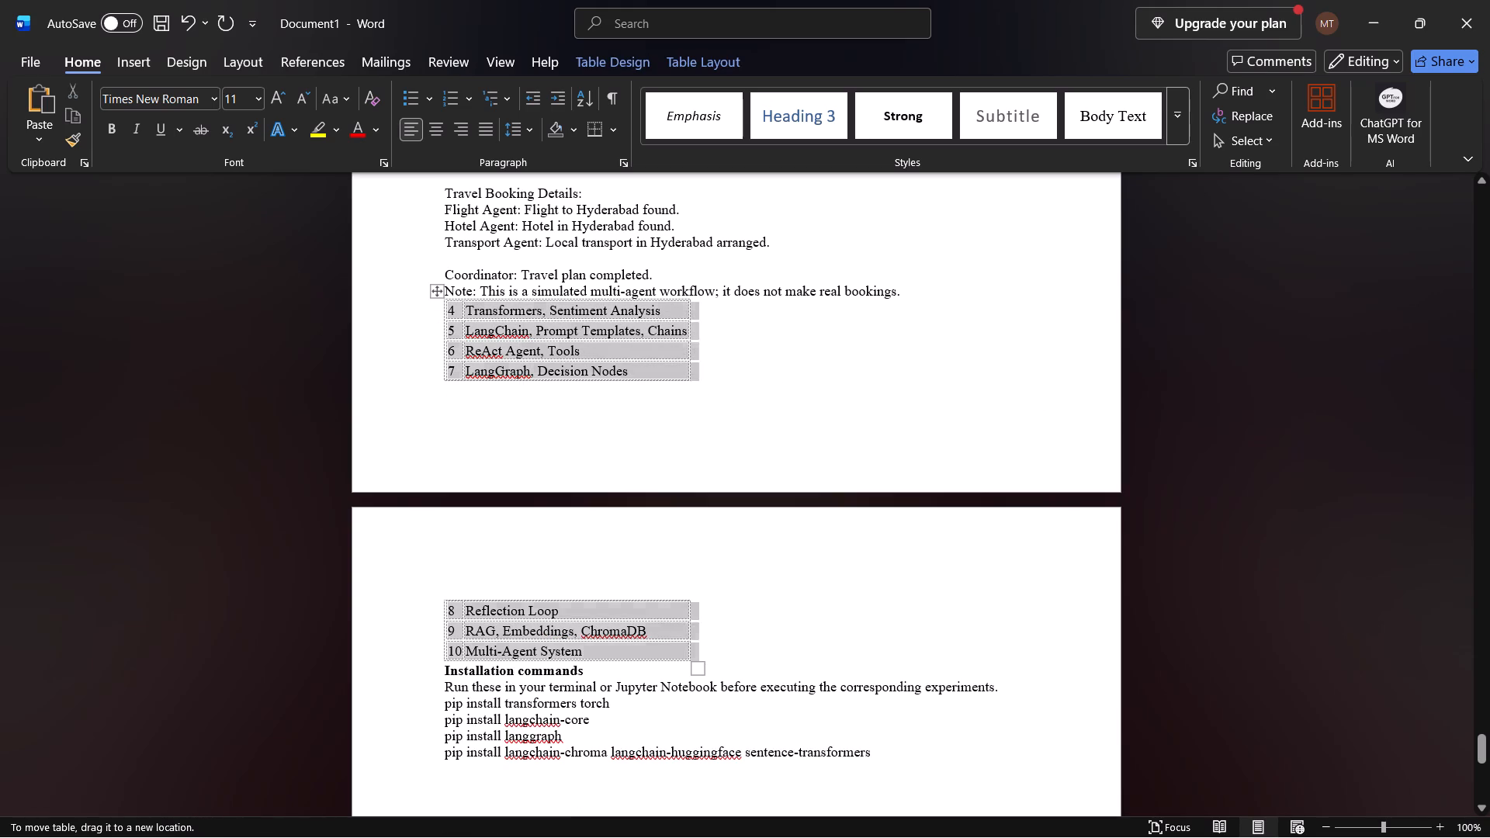
pyautogui.moveTo(469, 338); pyautogui.dragTo(453, 336)
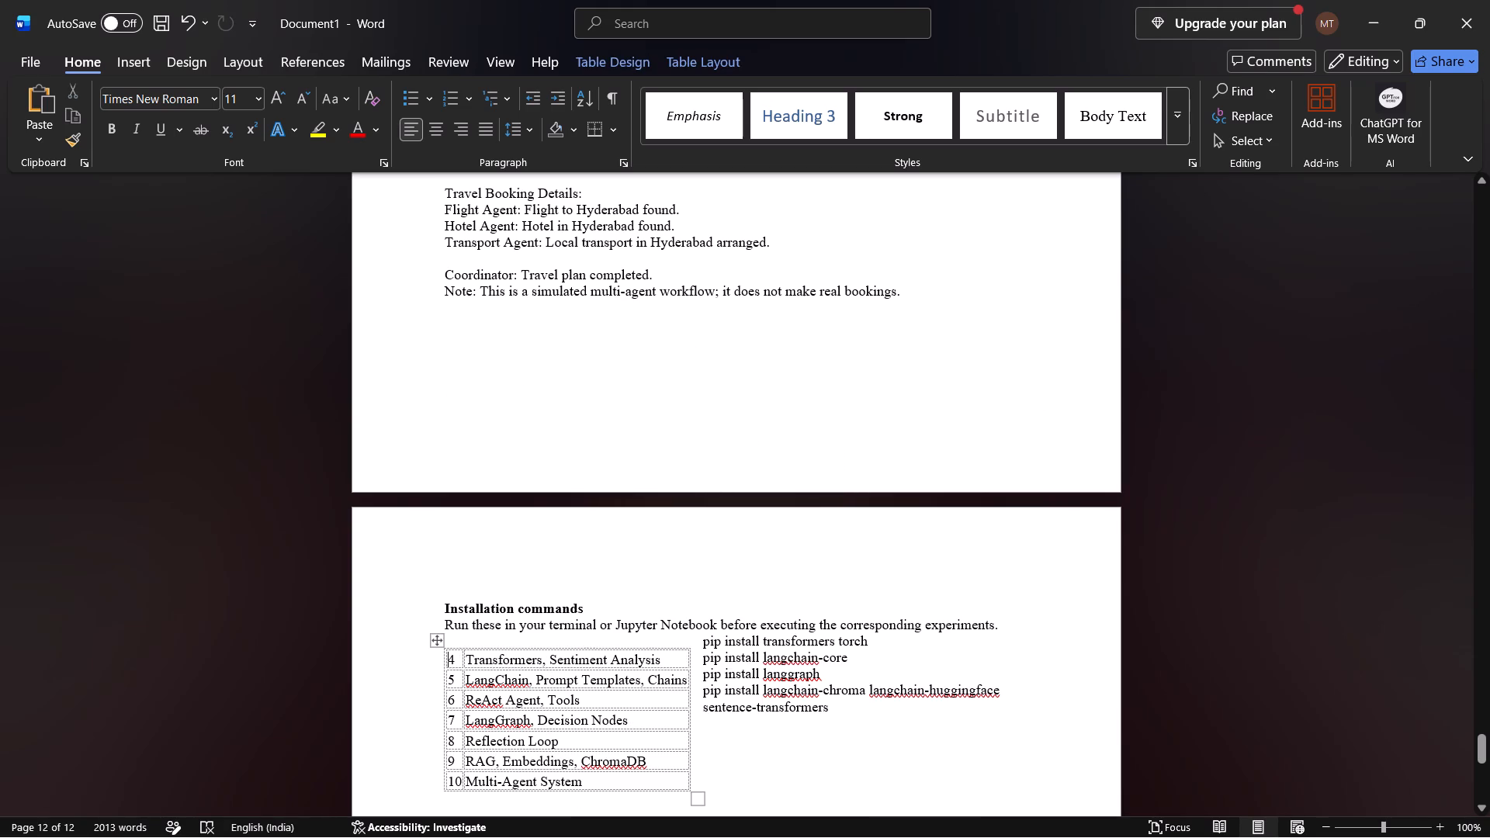
# Delete the note about the simulated multi-agent workflow below "Coordinator: Travel plan completed.".
pyautogui.moveTo(922, 296); pyautogui.dragTo(428, 309)
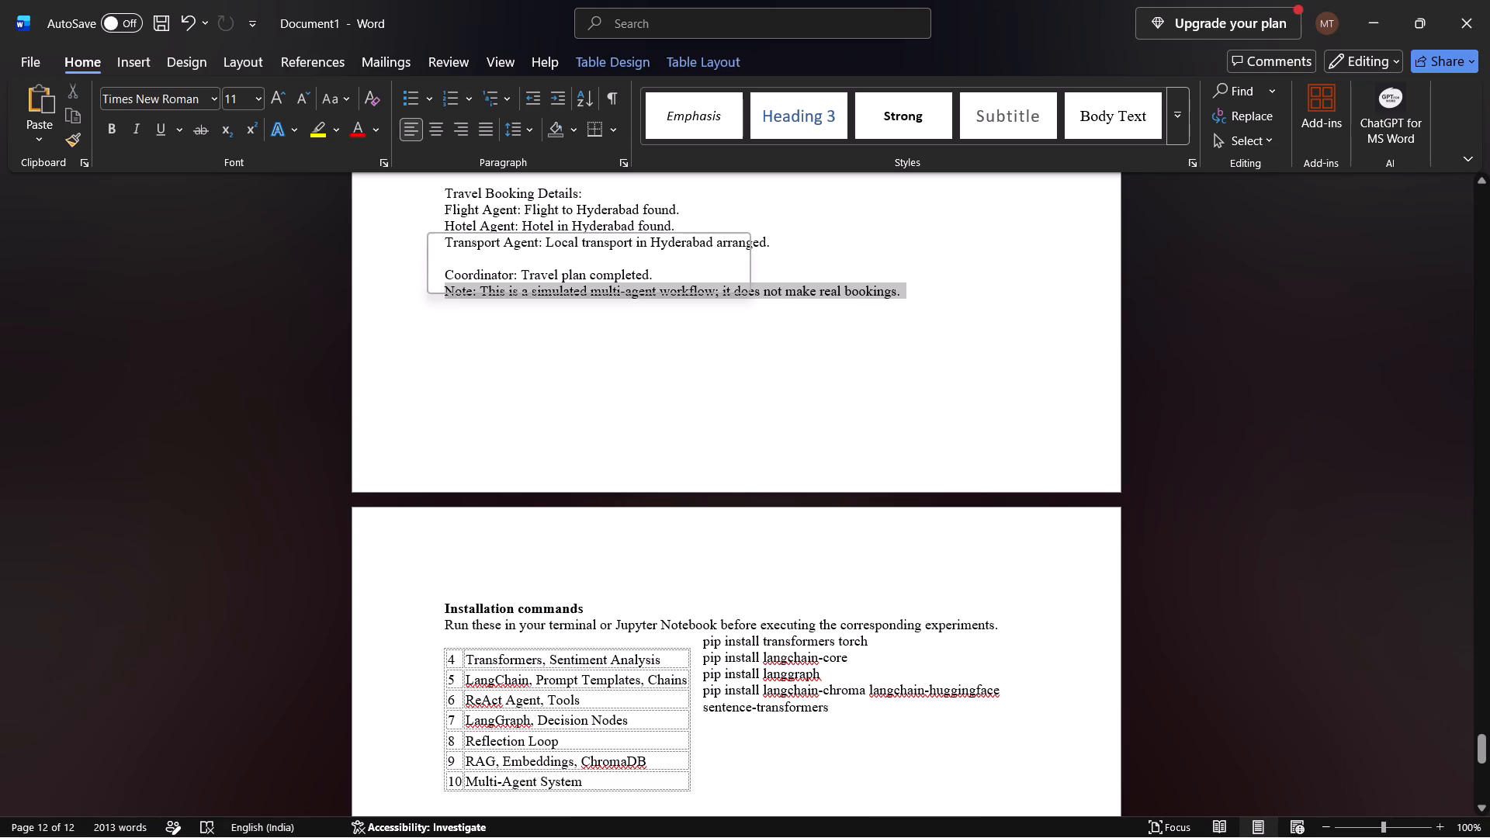
pyautogui.press('BackSpace')
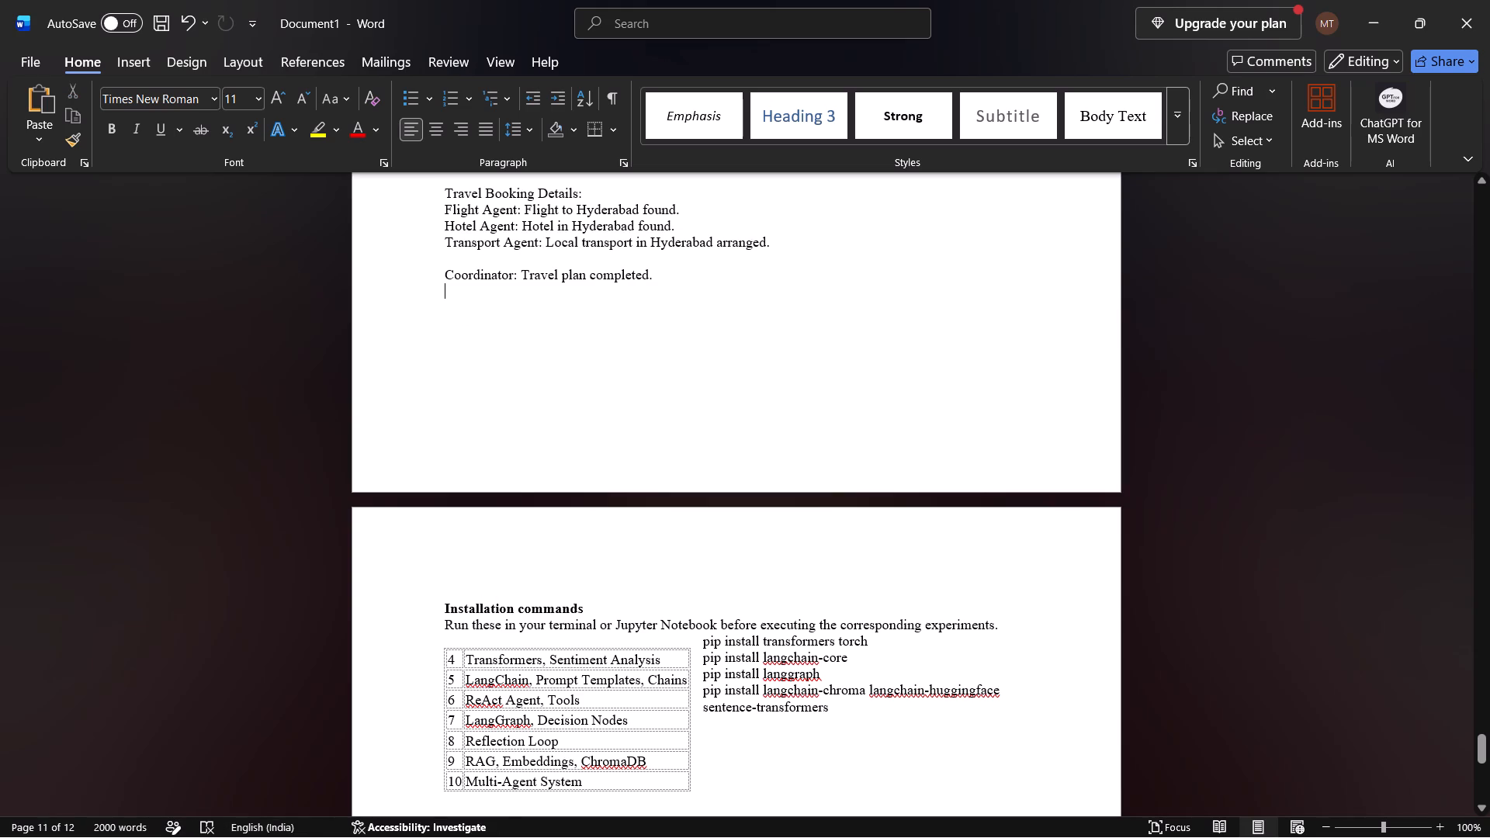
# Delete the Installation commands heading, its introductory sentence and all the pip install lines on the last page.
pyautogui.moveTo(432, 610); pyautogui.dragTo(723, 835)
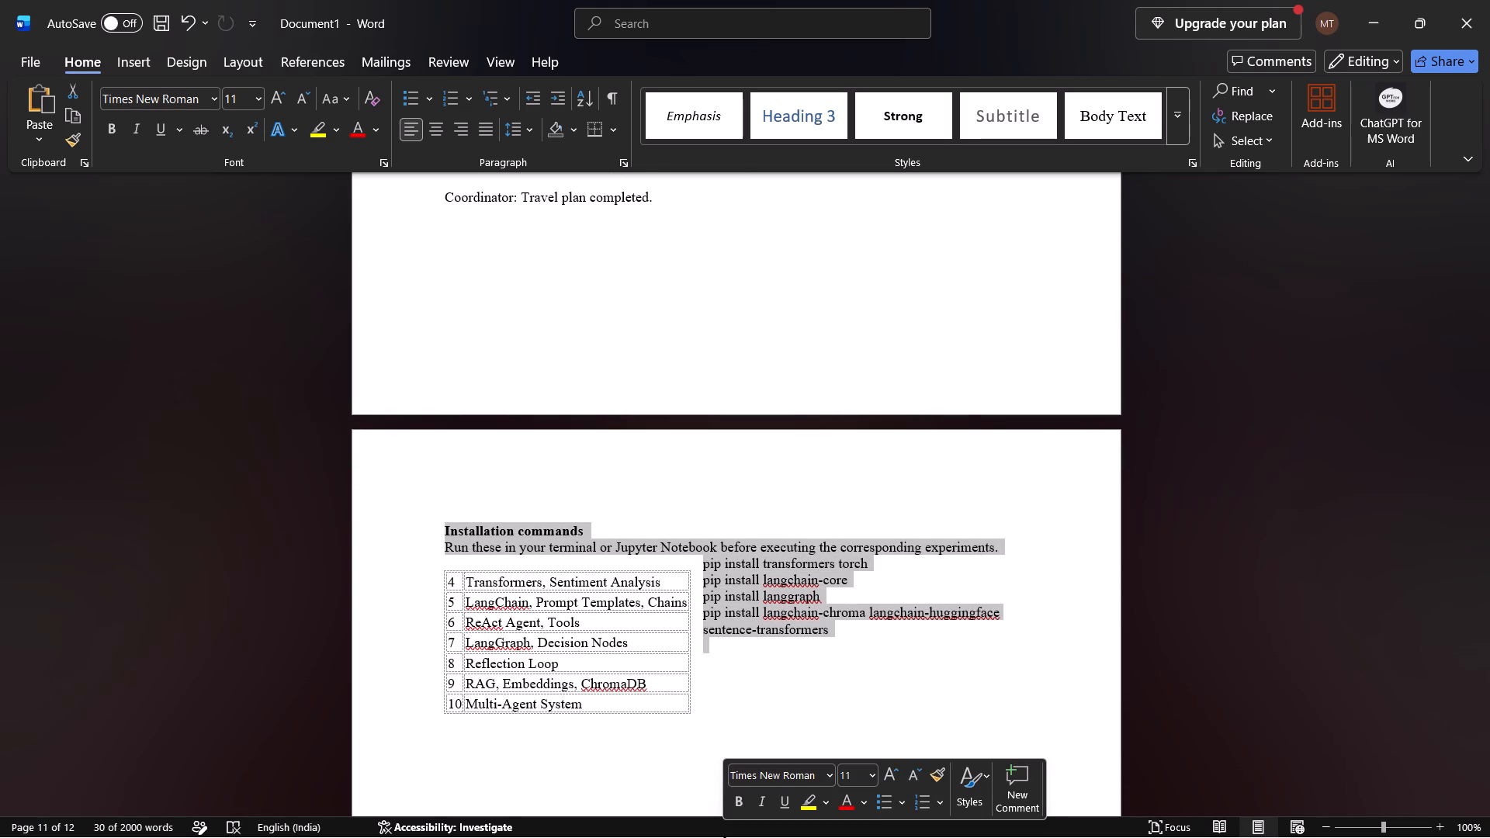
pyautogui.press('BackSpace')
pyautogui.moveTo(723, 835); pyautogui.dragTo(640, 837)
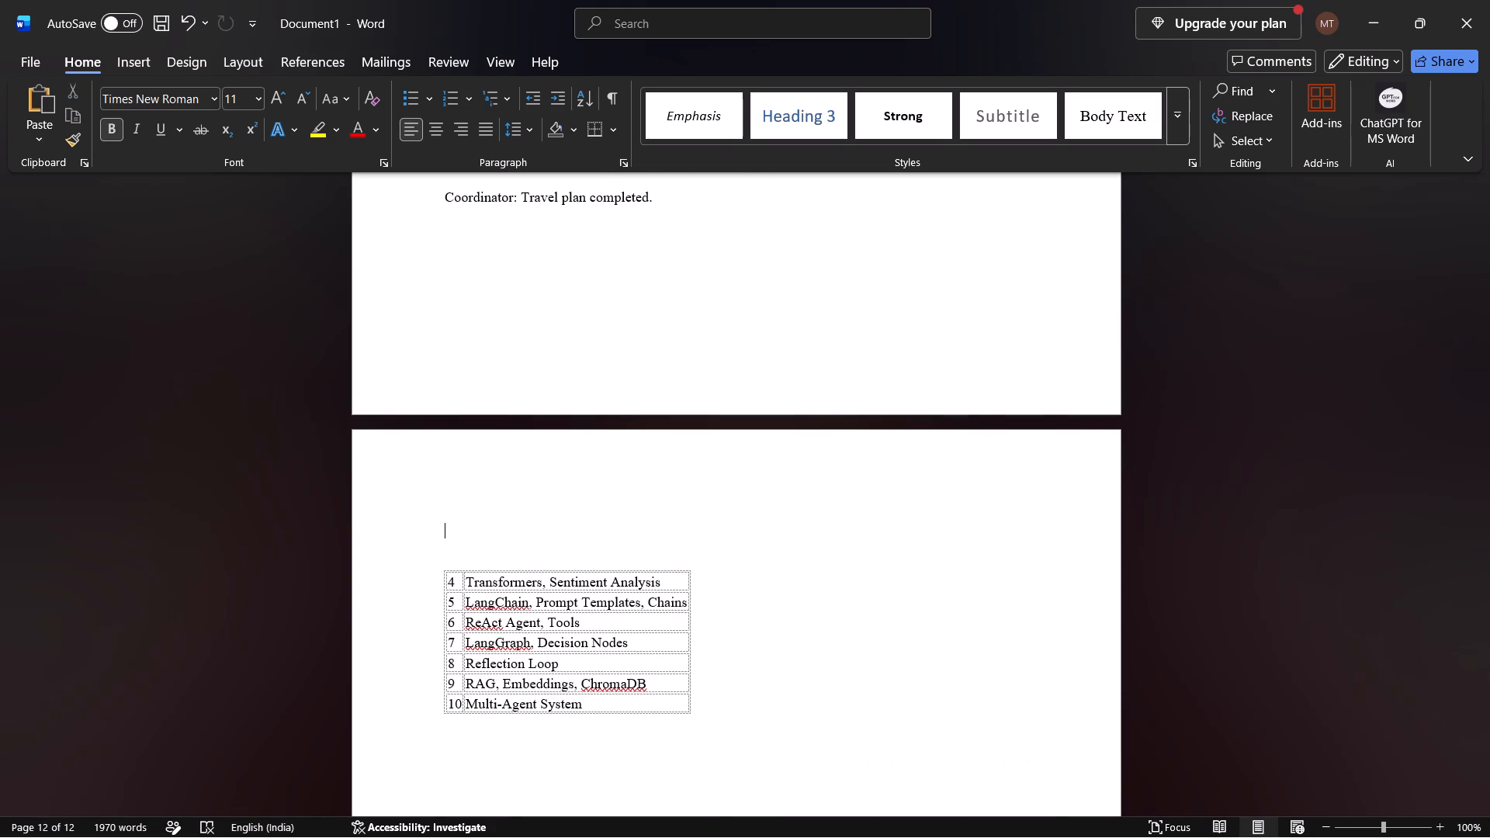
# Delete the concept column, from "Transformers, Sentiment Analysis" to "Multi-Agent System", from the leftover table on the last page.
pyautogui.moveTo(640, 837); pyautogui.dragTo(428, 511)
pyautogui.moveTo(428, 511); pyautogui.dragTo(641, 750)
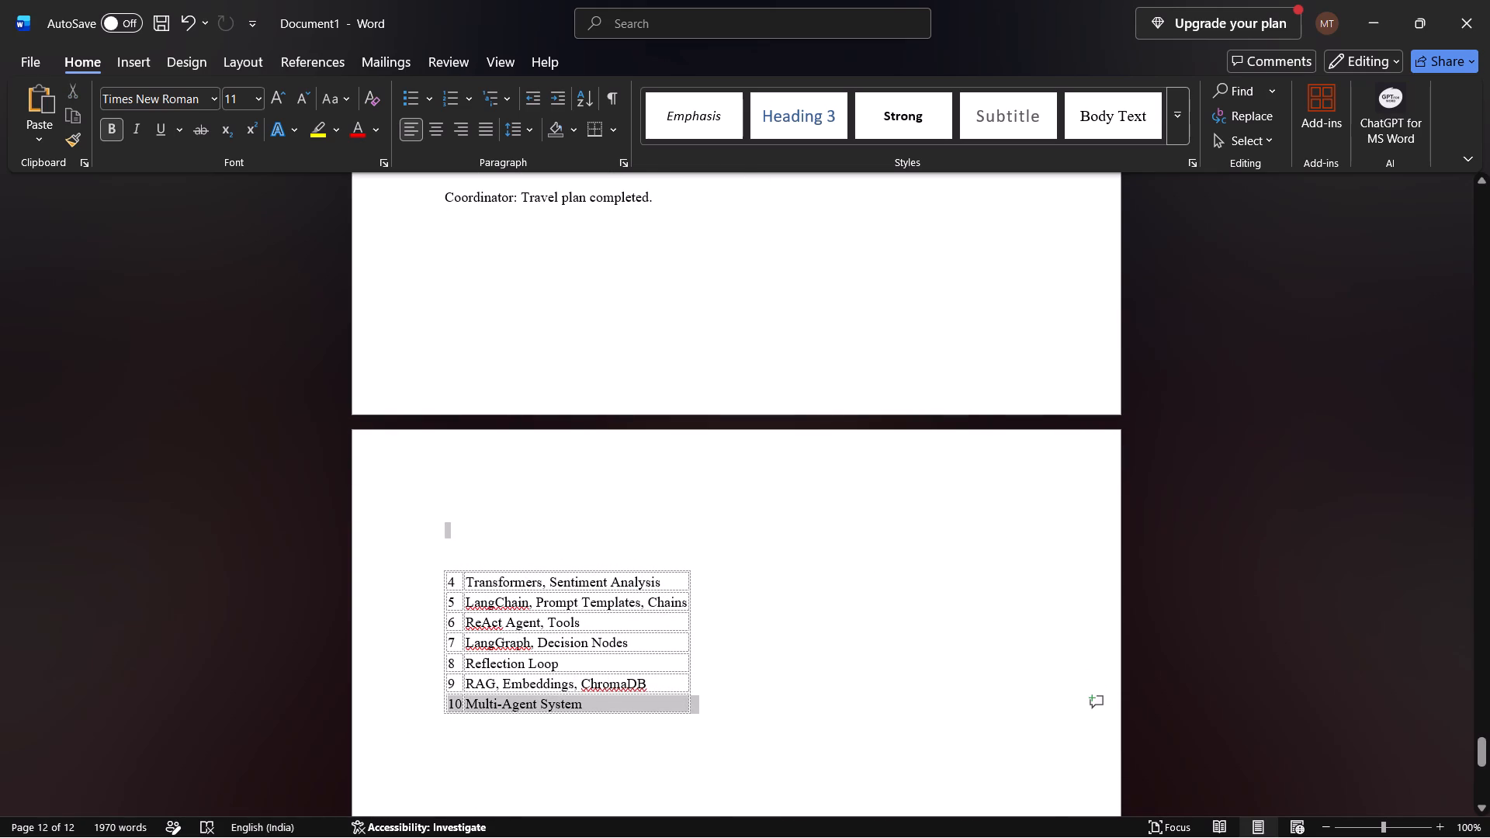
pyautogui.moveTo(641, 750); pyautogui.dragTo(531, 552)
pyautogui.moveTo(446, 552); pyautogui.dragTo(479, 578)
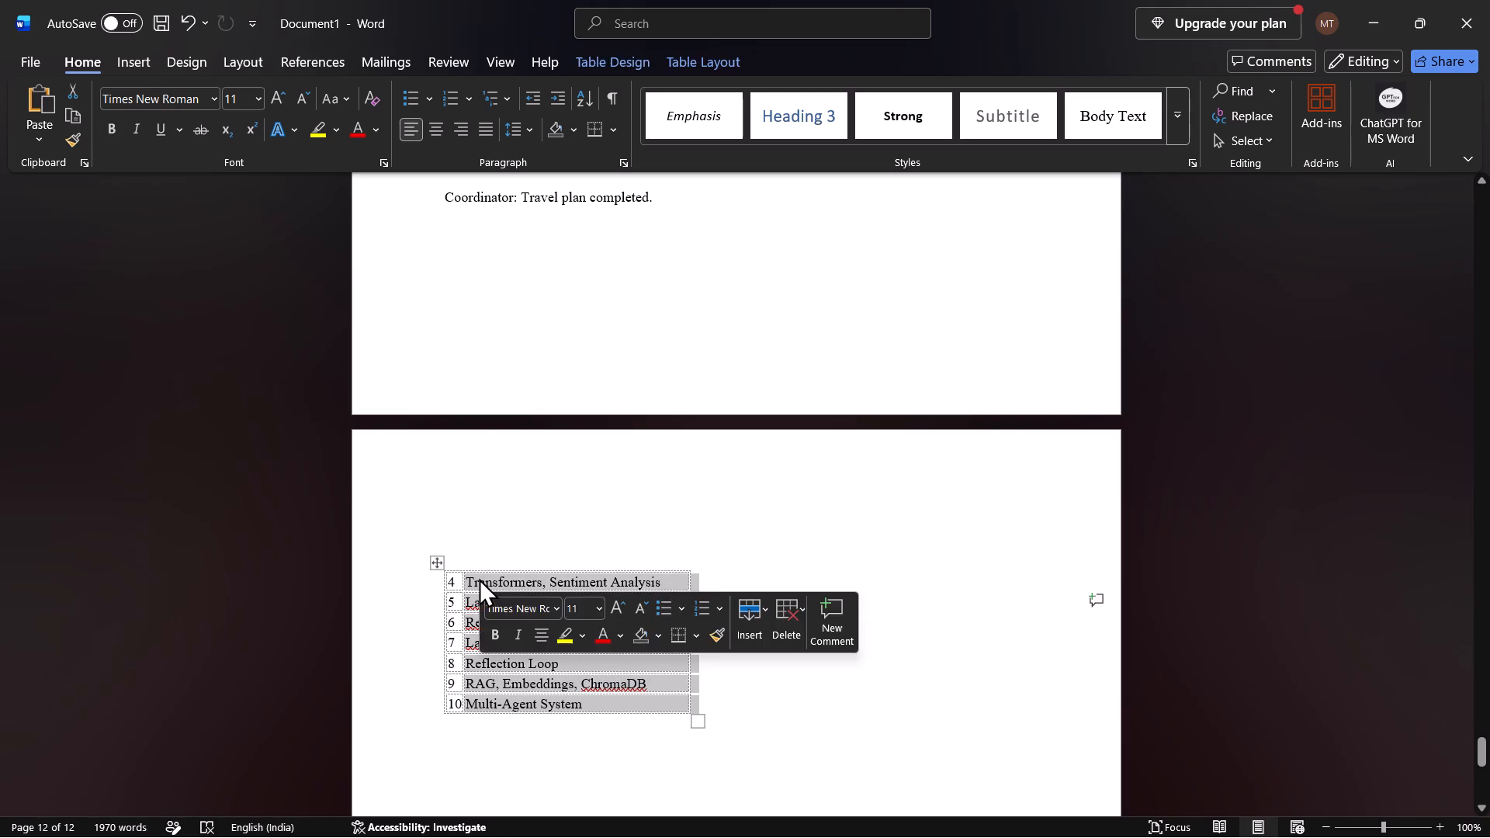
pyautogui.press('BackSpace')
# Delete what is left of the leftover table on the last page, the number column from 4 to 10.
pyautogui.click(479, 578)
pyautogui.moveTo(479, 578); pyautogui.dragTo(478, 705)
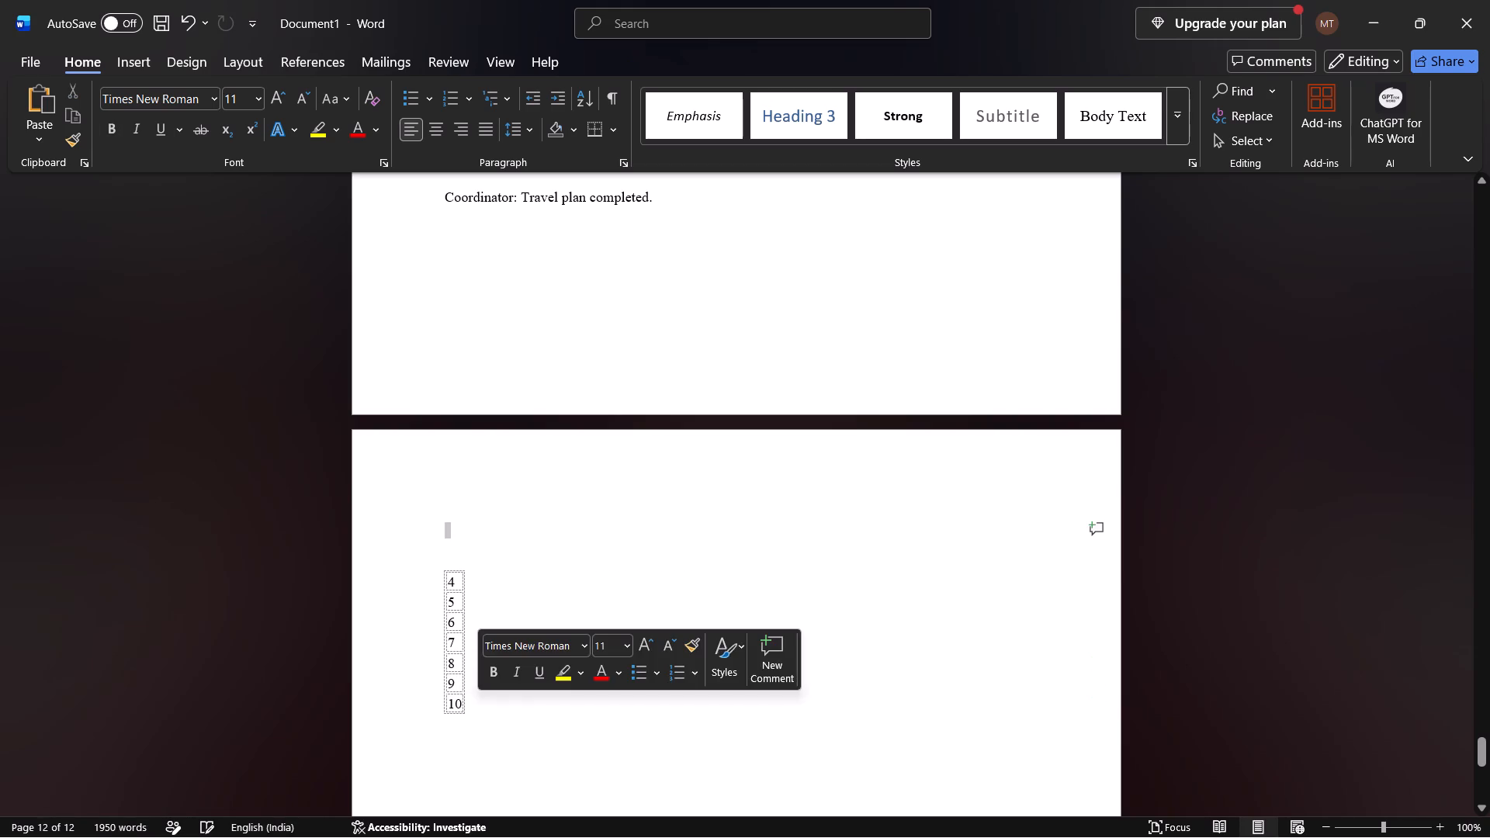
pyautogui.press('BackSpace')
pyautogui.moveTo(456, 532); pyautogui.dragTo(455, 689)
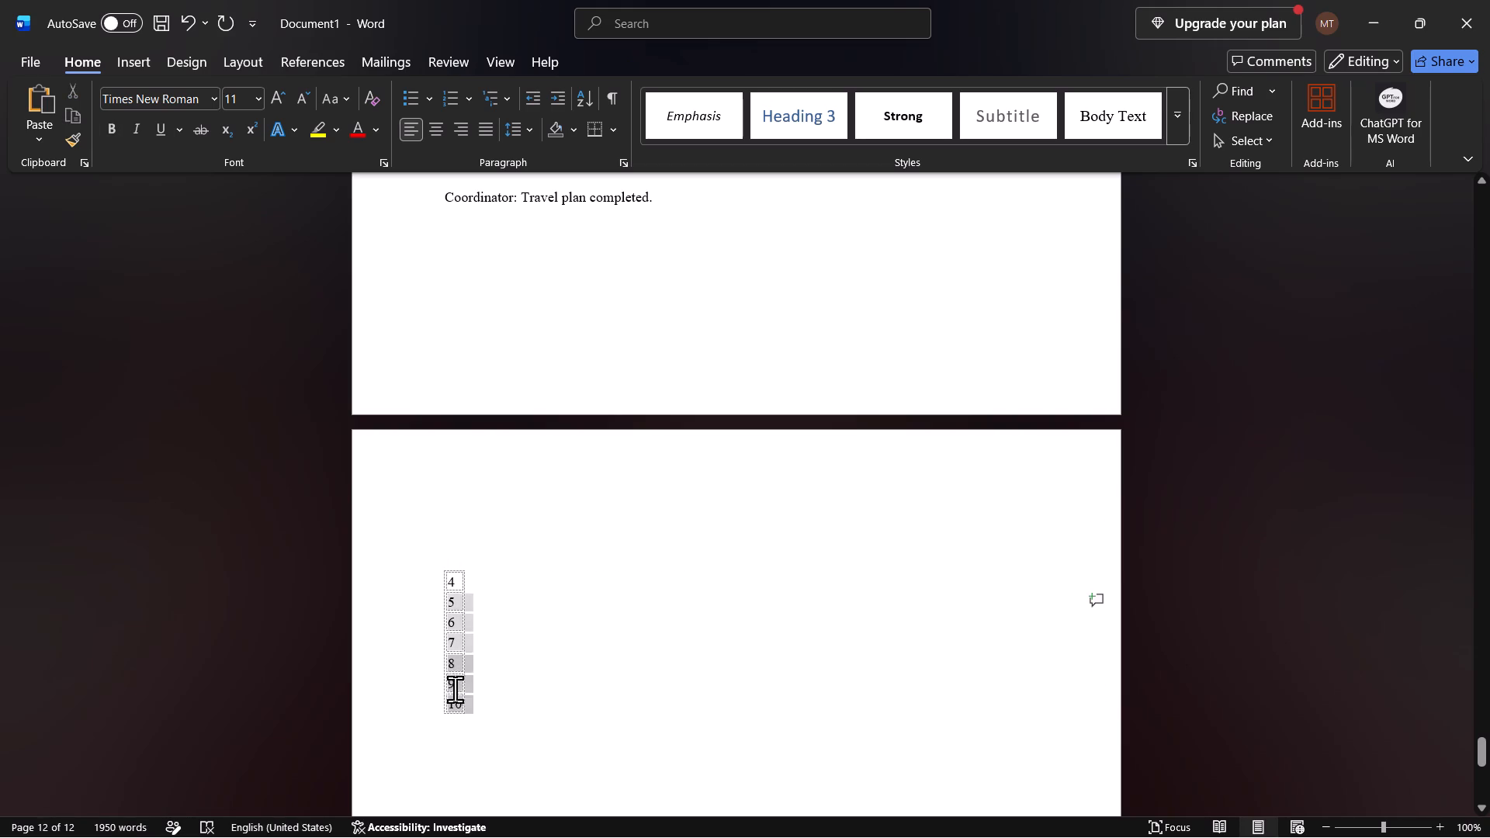
pyautogui.moveTo(455, 689); pyautogui.dragTo(439, 587)
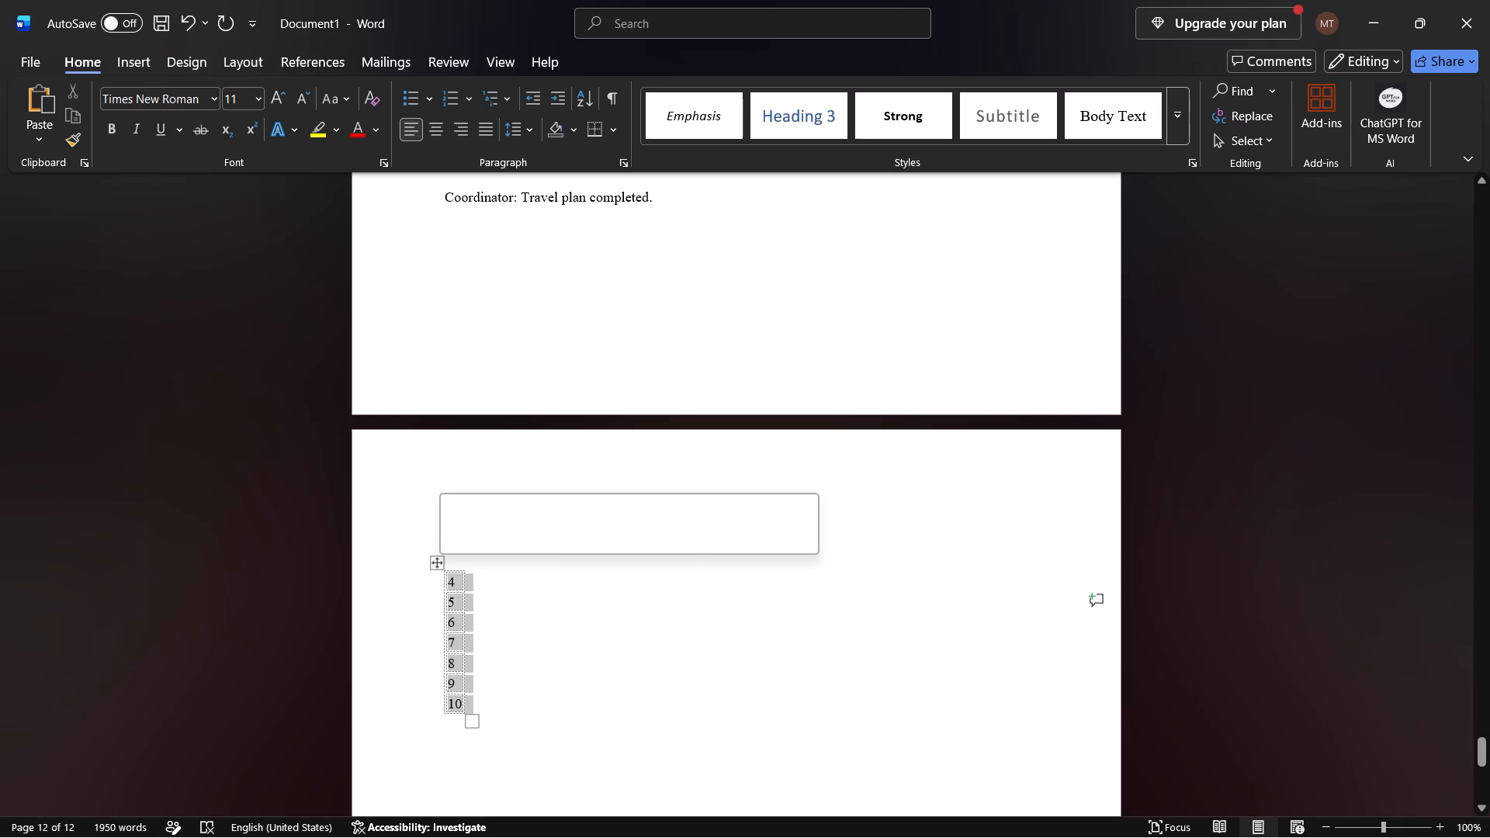
pyautogui.press('BackSpace')
# Bold the "Expected Output" heading of the travel coordinator program and insert a blank line between it and "Enter destination: Hyderabad".
pyautogui.scroll(1, 651, 585)
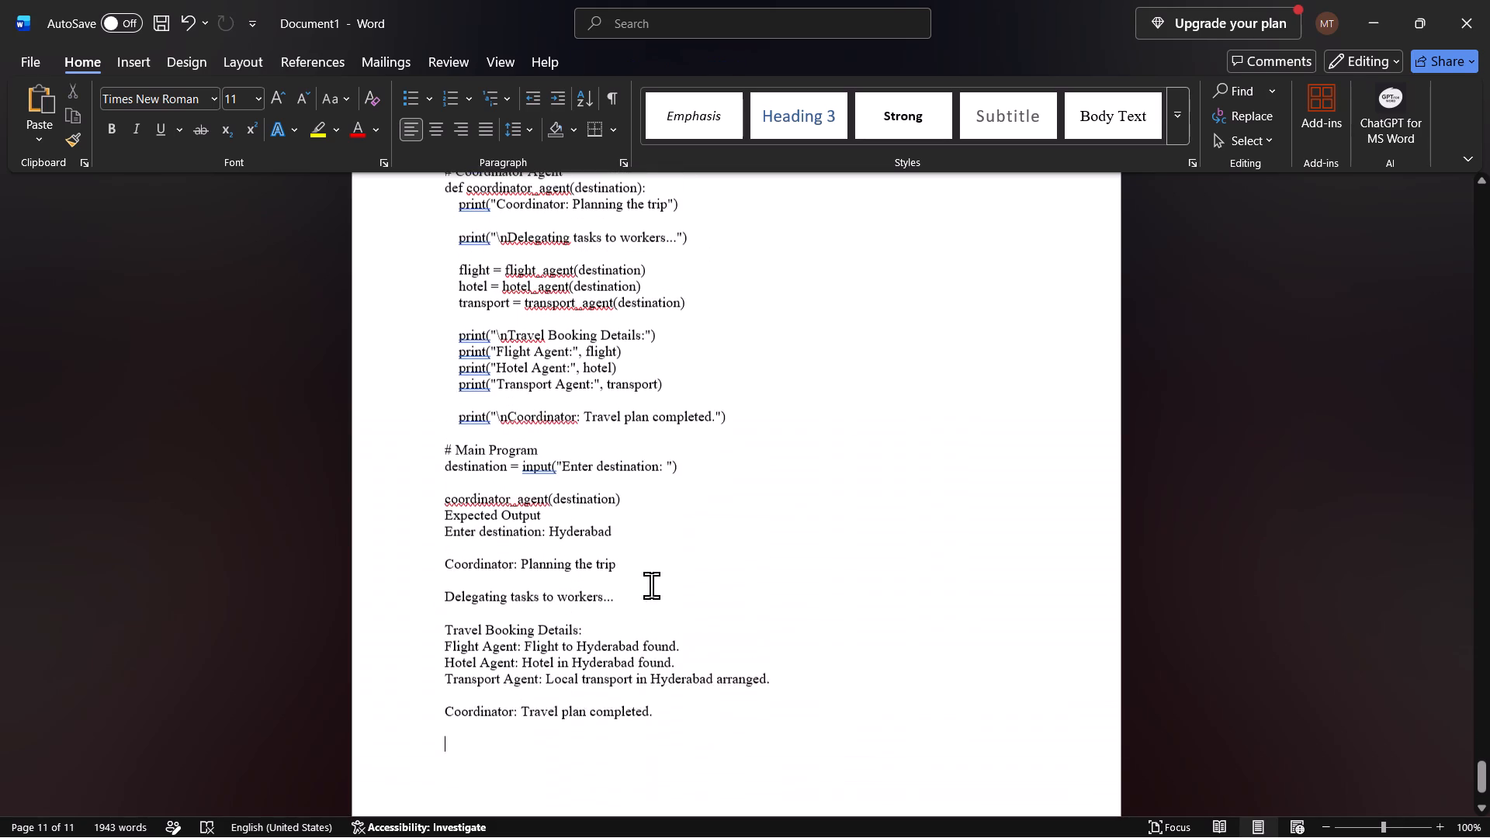
pyautogui.scroll(1, 651, 585)
pyautogui.moveTo(563, 530); pyautogui.dragTo(435, 529)
pyautogui.click(452, 498)
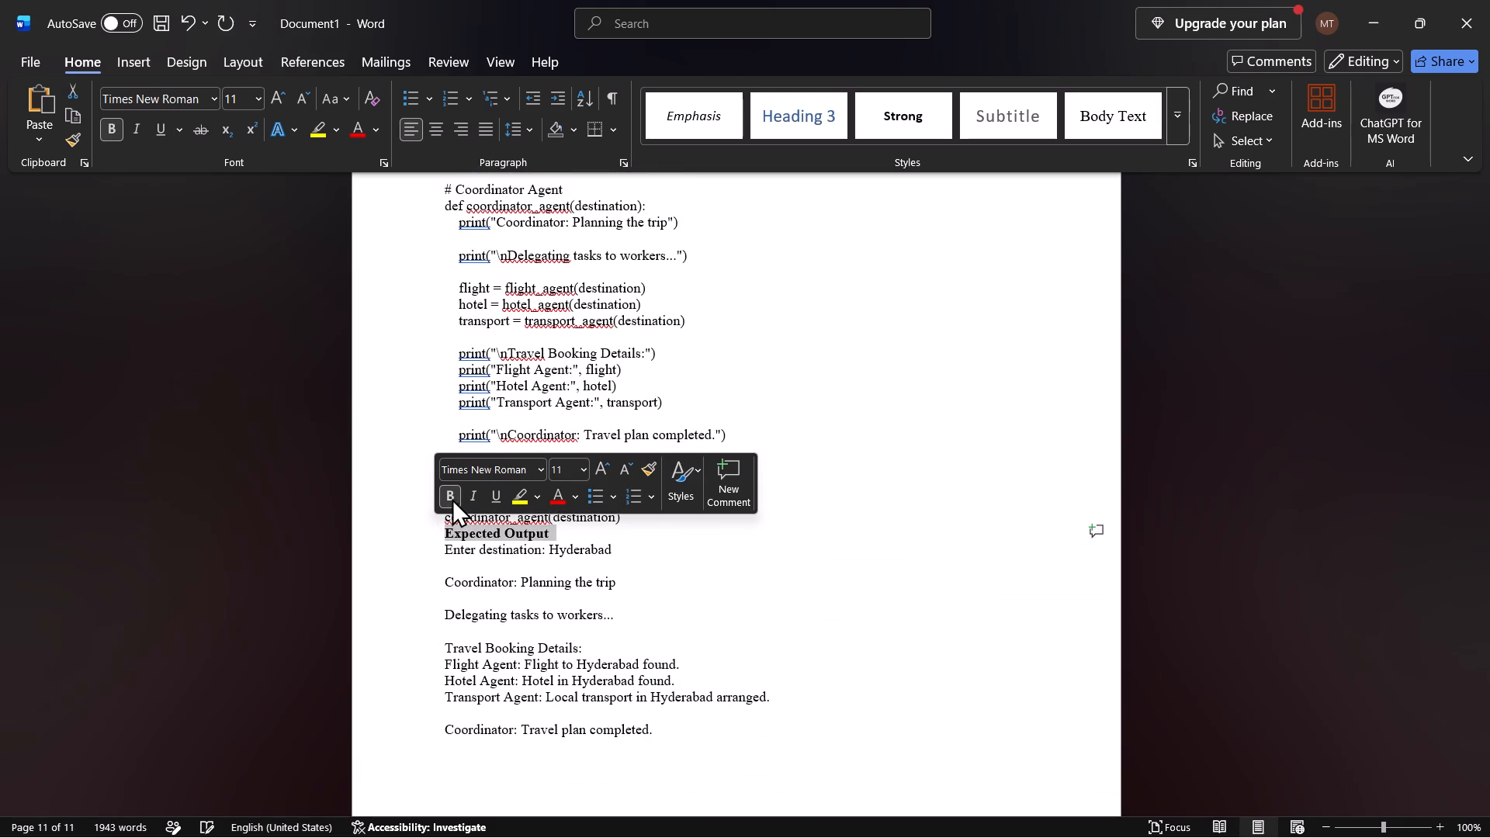
pyautogui.hscroll(-1, 515, 561)
pyautogui.click(439, 554)
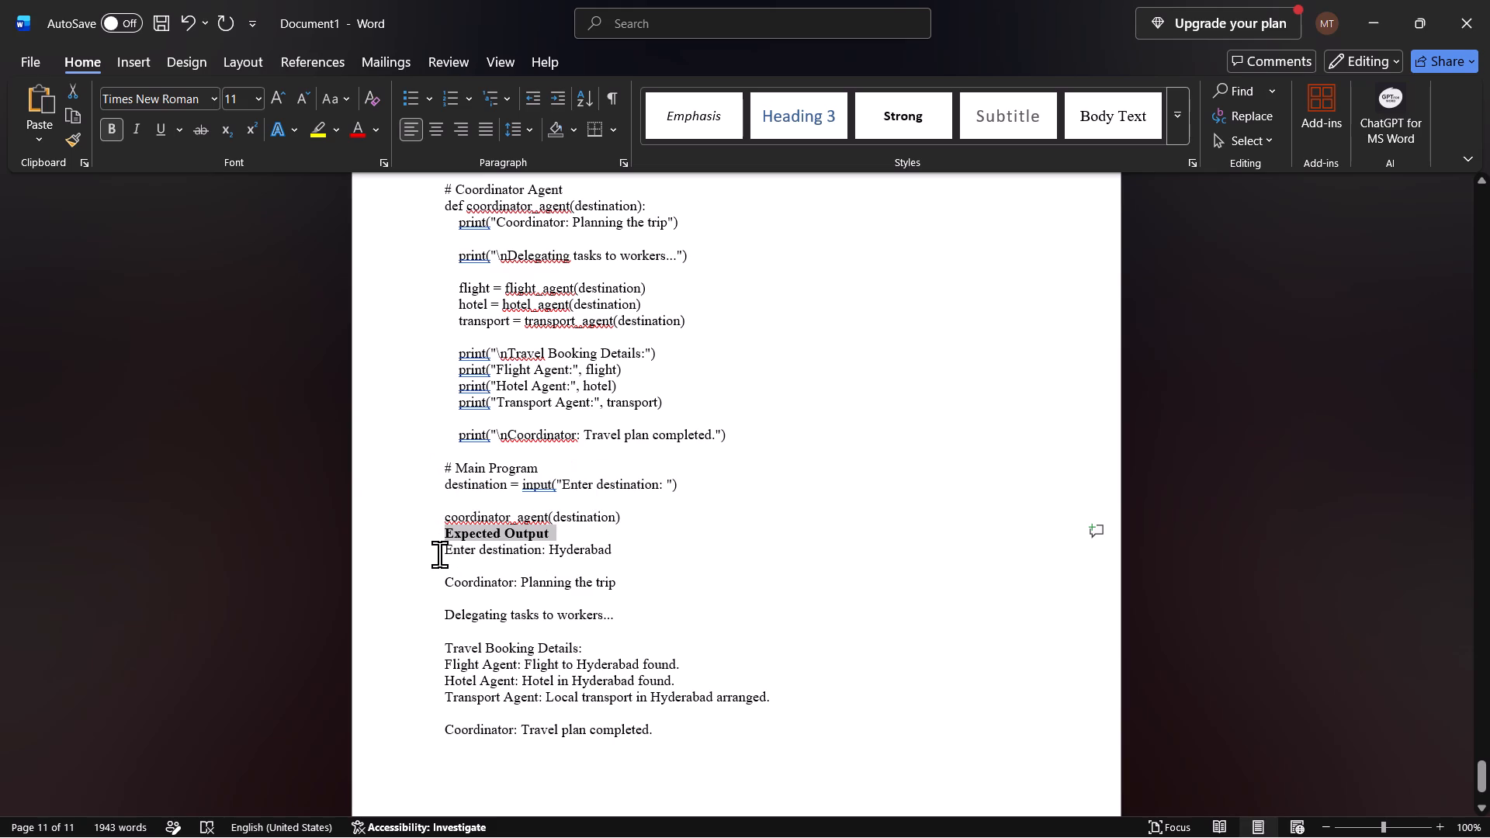
pyautogui.press('Return')
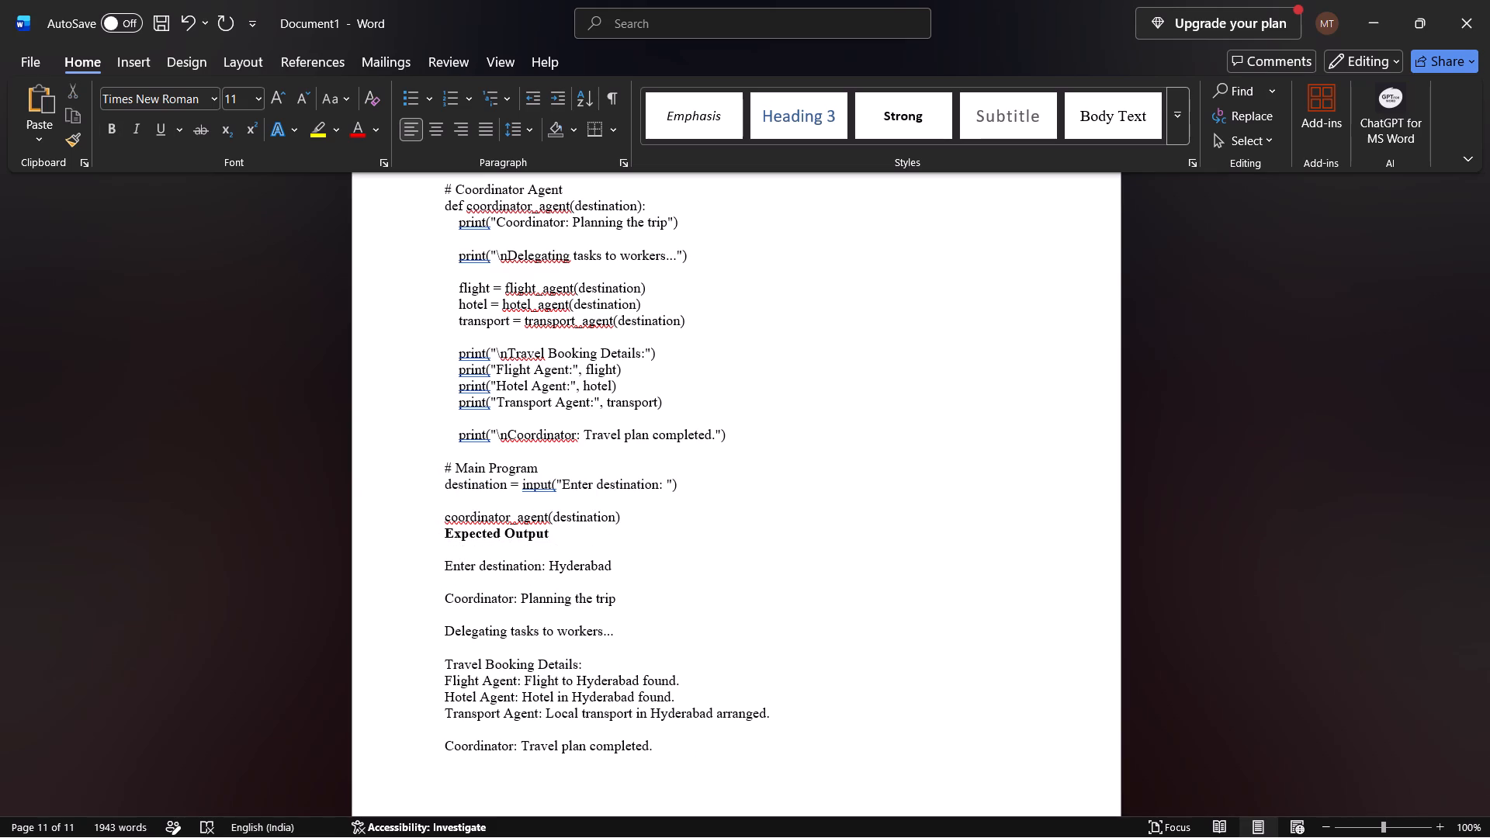
# In Experiment 1's program, remove the blank lines above "tasks = [" and above "def task_agent(tasks):".
pyautogui.scroll(3, 601, 625)
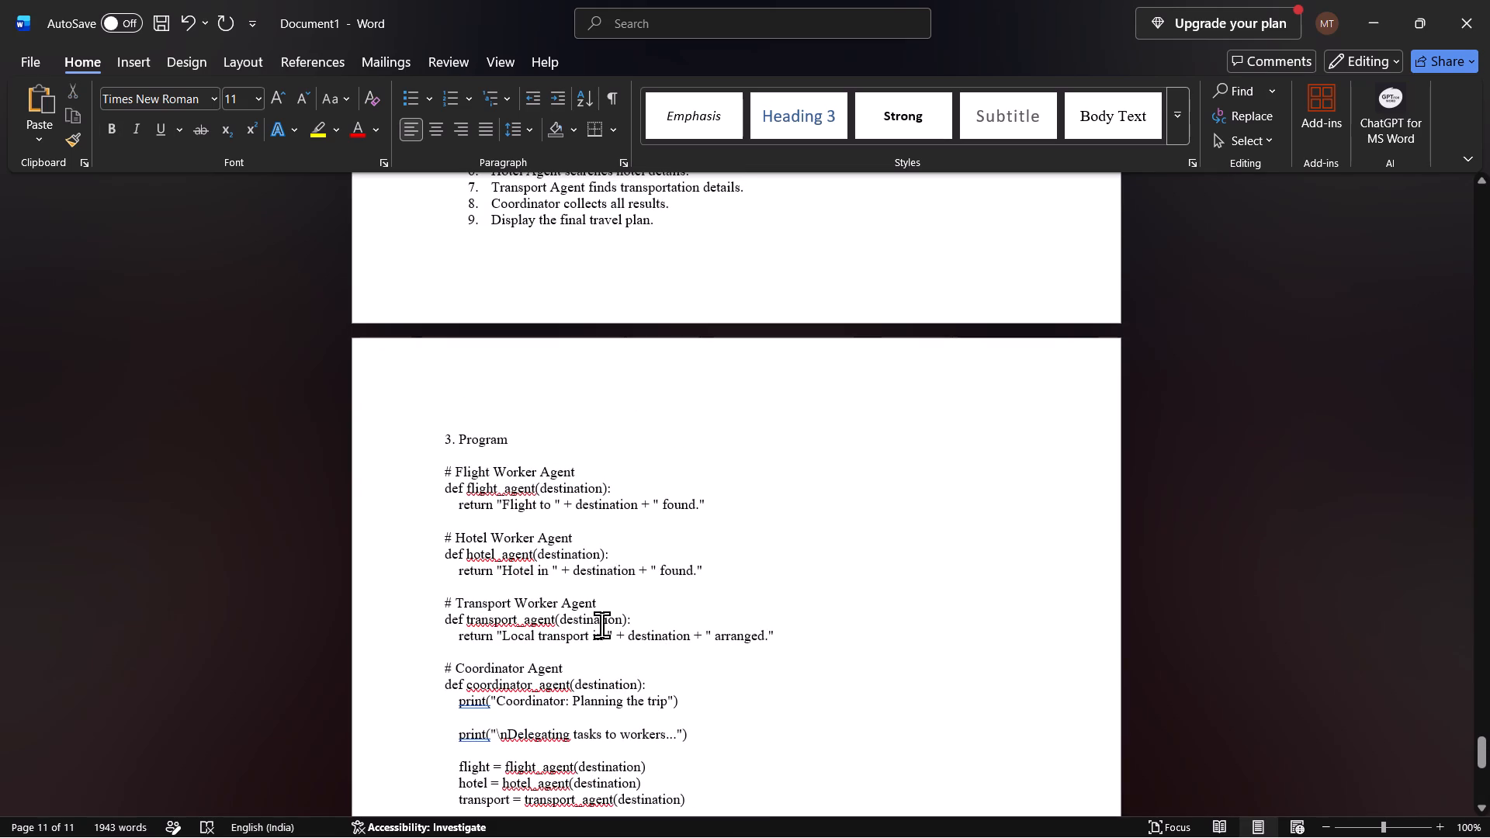
pyautogui.scroll(11, 601, 625)
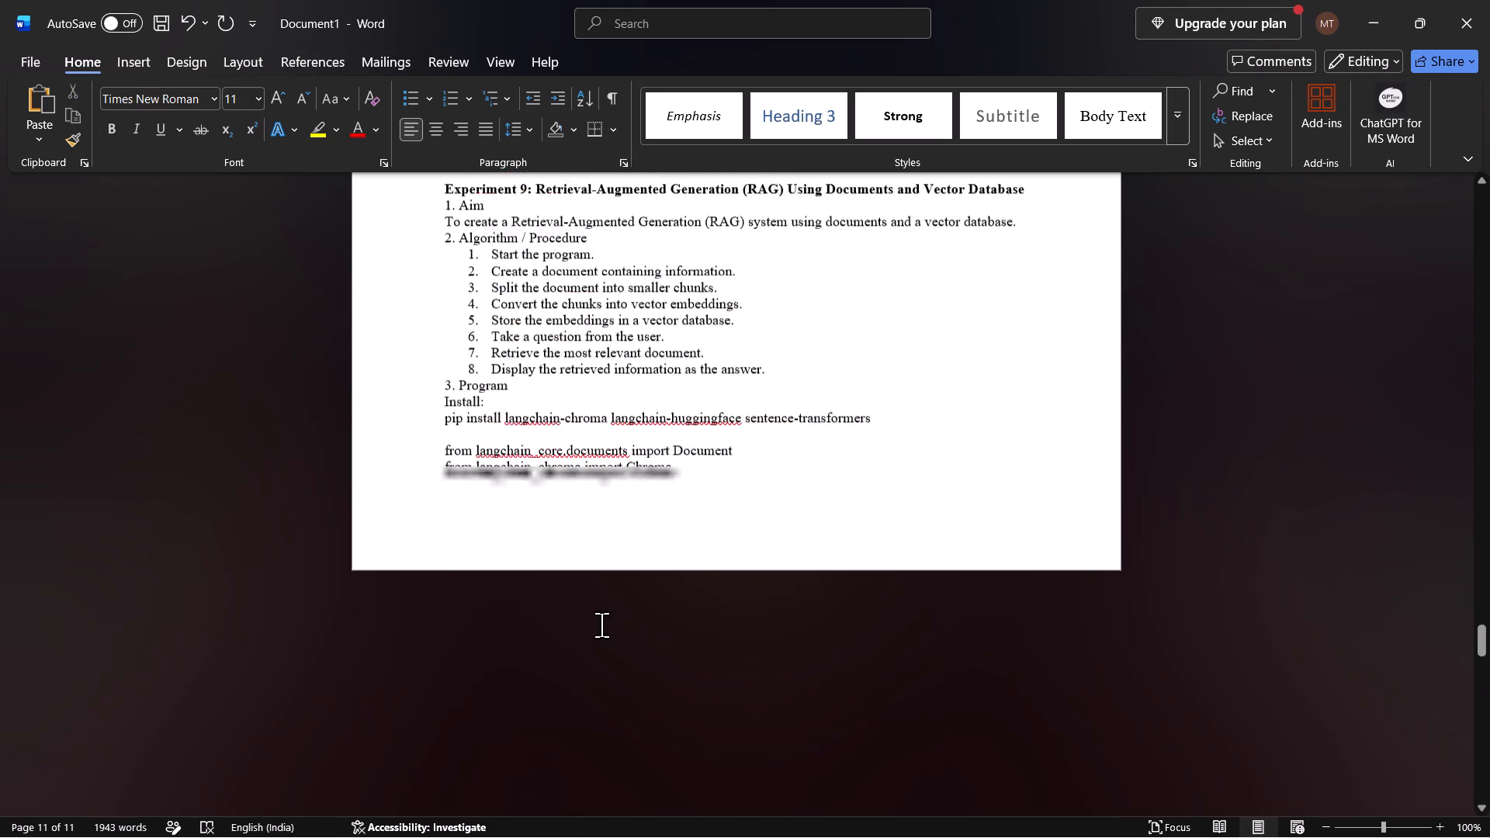
pyautogui.scroll(6, 601, 625)
pyautogui.scroll(-1, 601, 625)
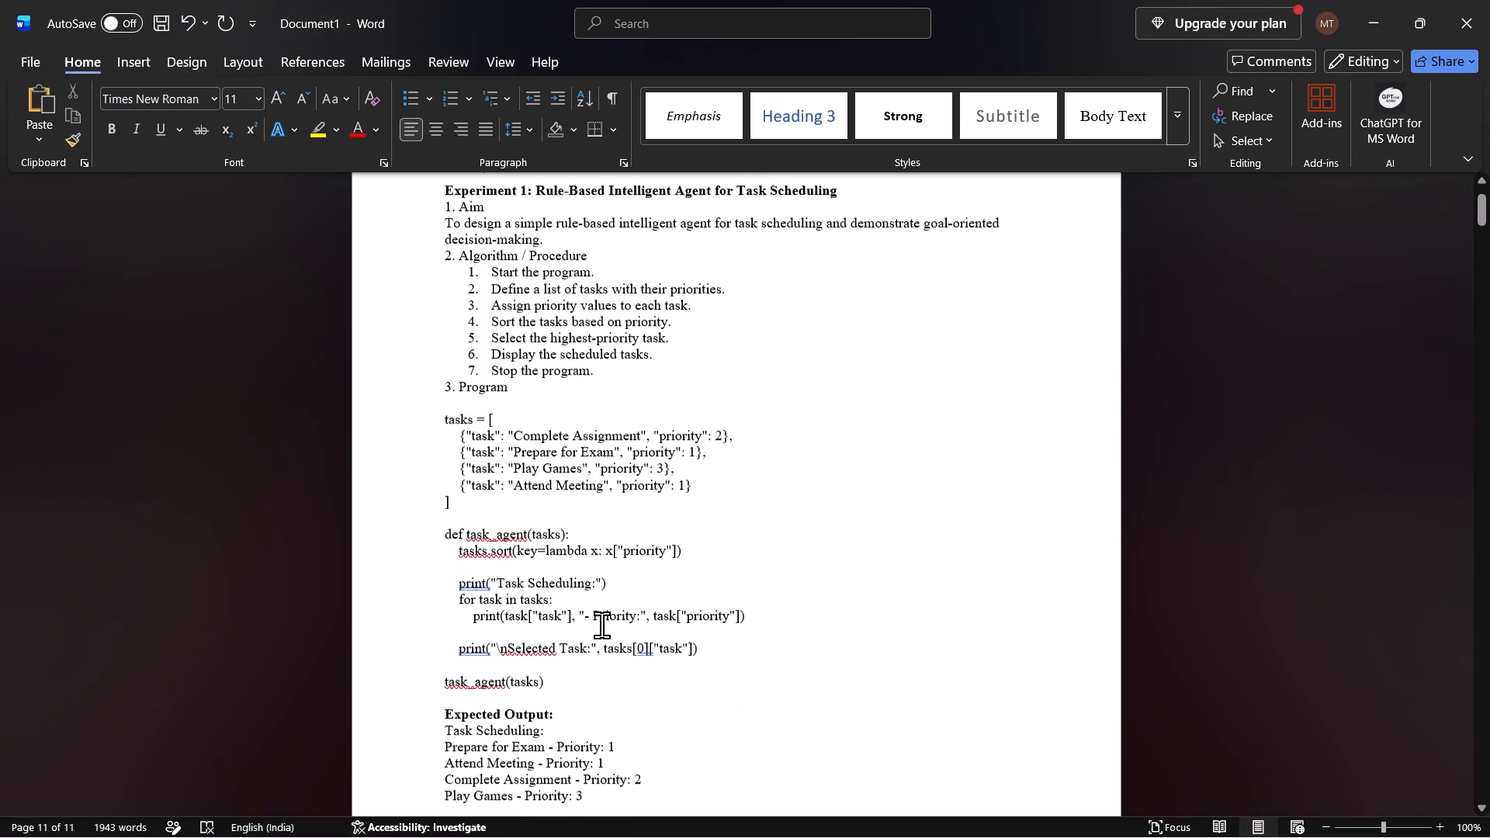
pyautogui.scroll(-1, 601, 625)
pyautogui.click(445, 347)
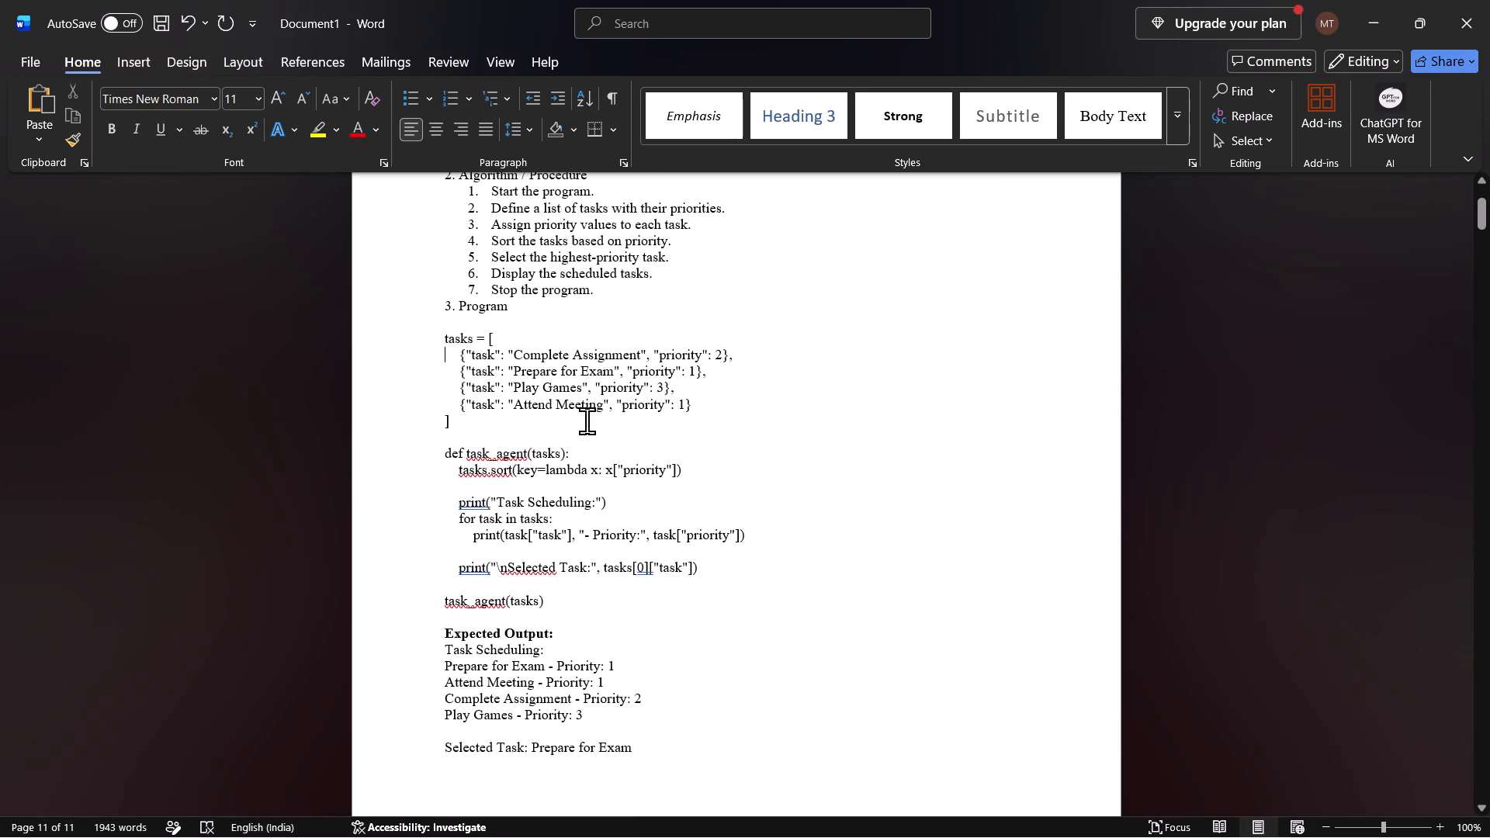
pyautogui.press('Up')
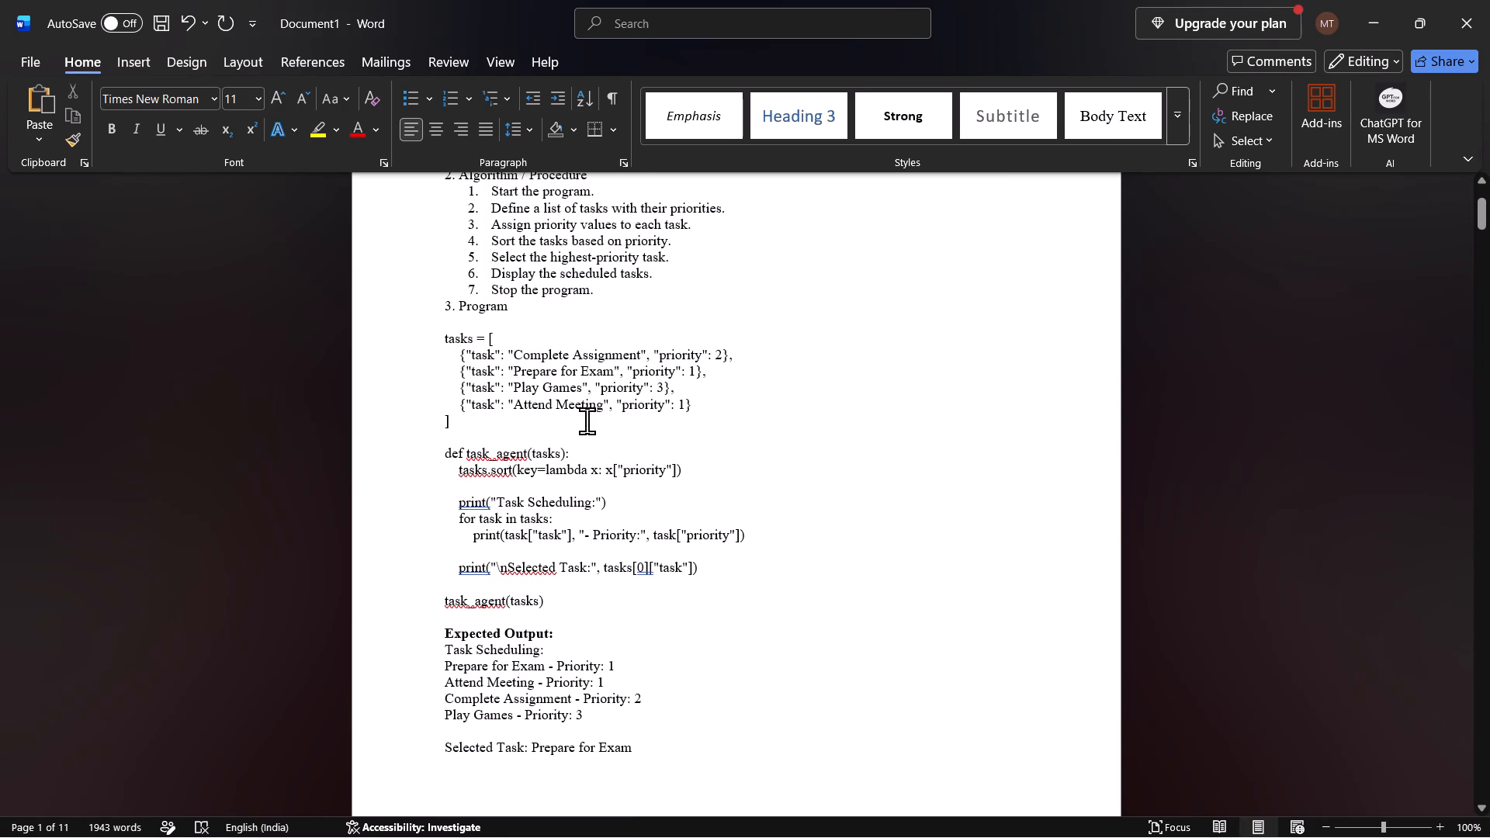
pyautogui.press('BackSpace')
pyautogui.press('Down')
pyautogui.press('Down')
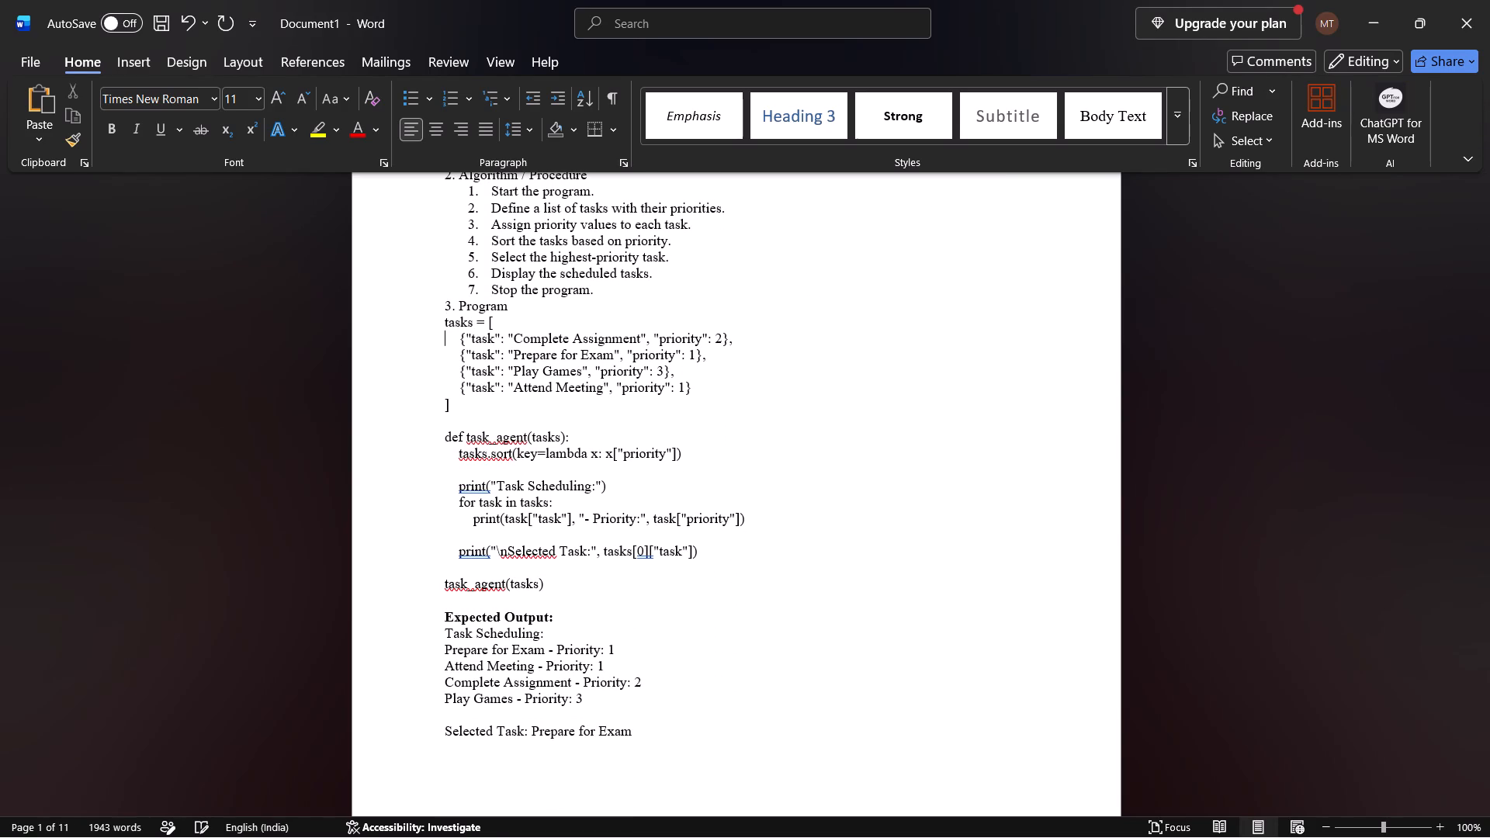
pyautogui.press('Down')
pyautogui.press('Down')
pyautogui.press('Down')
pyautogui.press('Down')
pyautogui.press('Down')
pyautogui.press('BackSpace')
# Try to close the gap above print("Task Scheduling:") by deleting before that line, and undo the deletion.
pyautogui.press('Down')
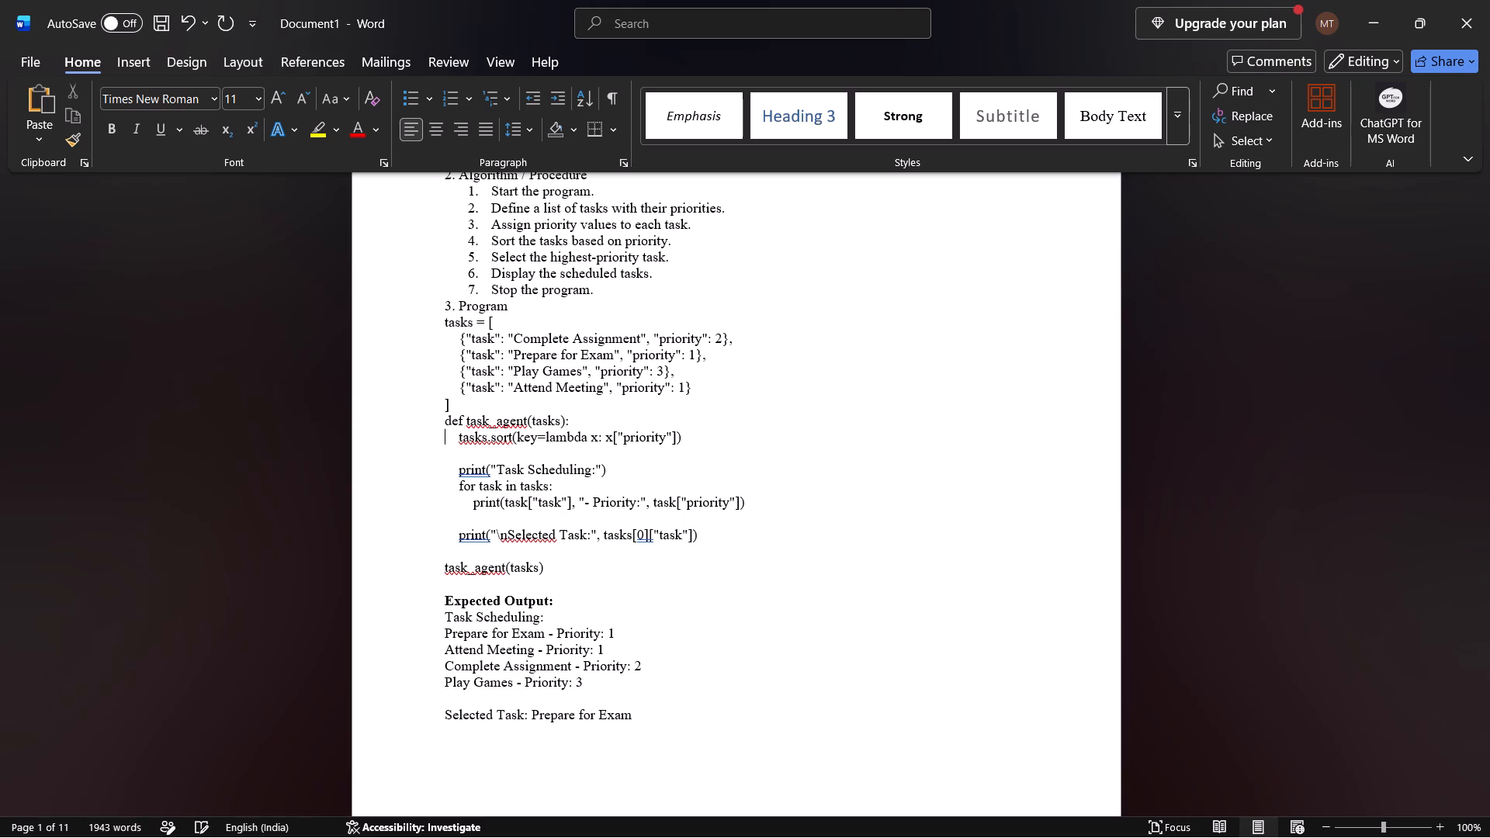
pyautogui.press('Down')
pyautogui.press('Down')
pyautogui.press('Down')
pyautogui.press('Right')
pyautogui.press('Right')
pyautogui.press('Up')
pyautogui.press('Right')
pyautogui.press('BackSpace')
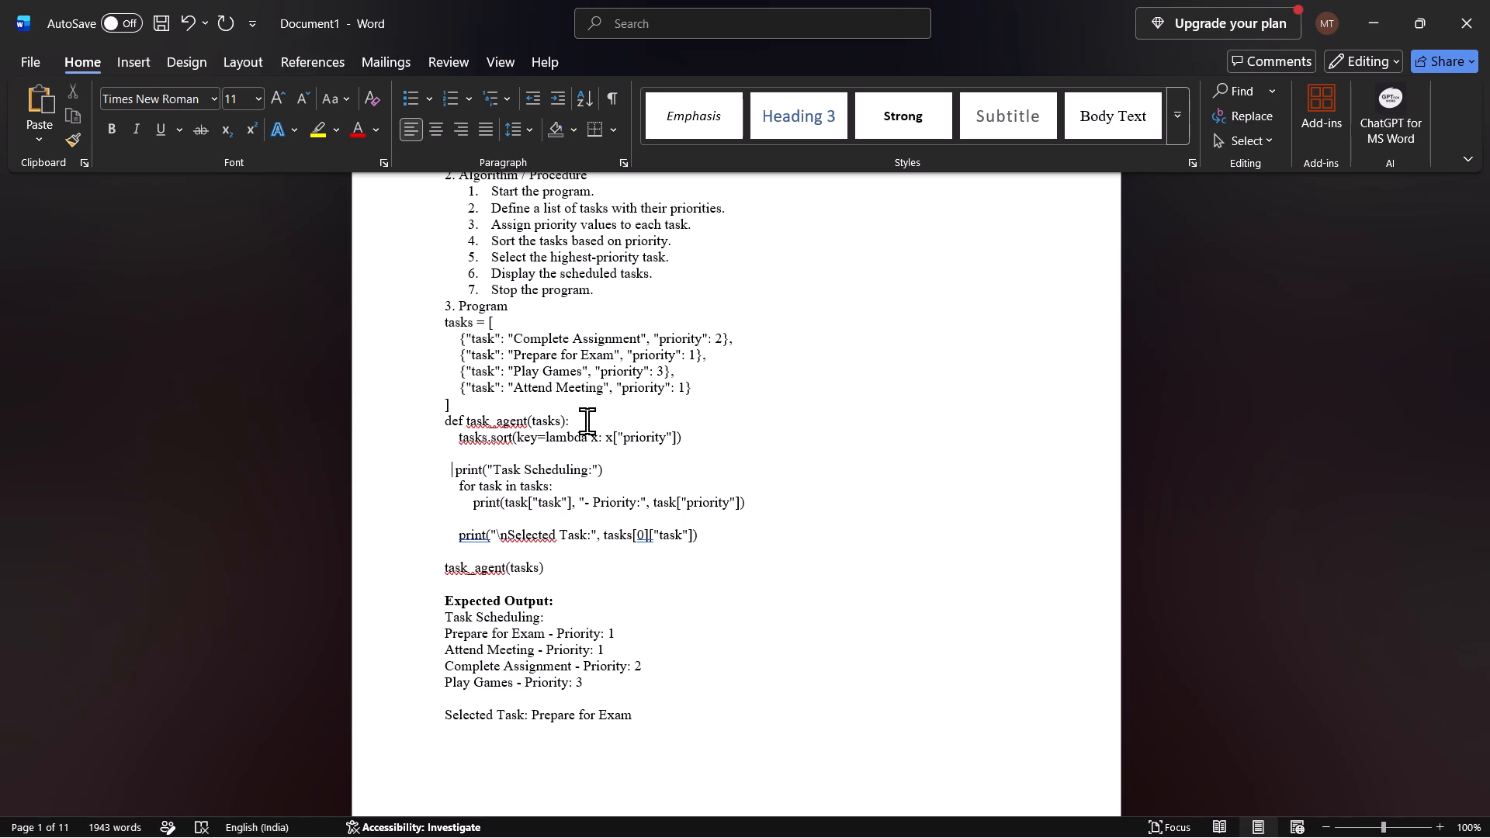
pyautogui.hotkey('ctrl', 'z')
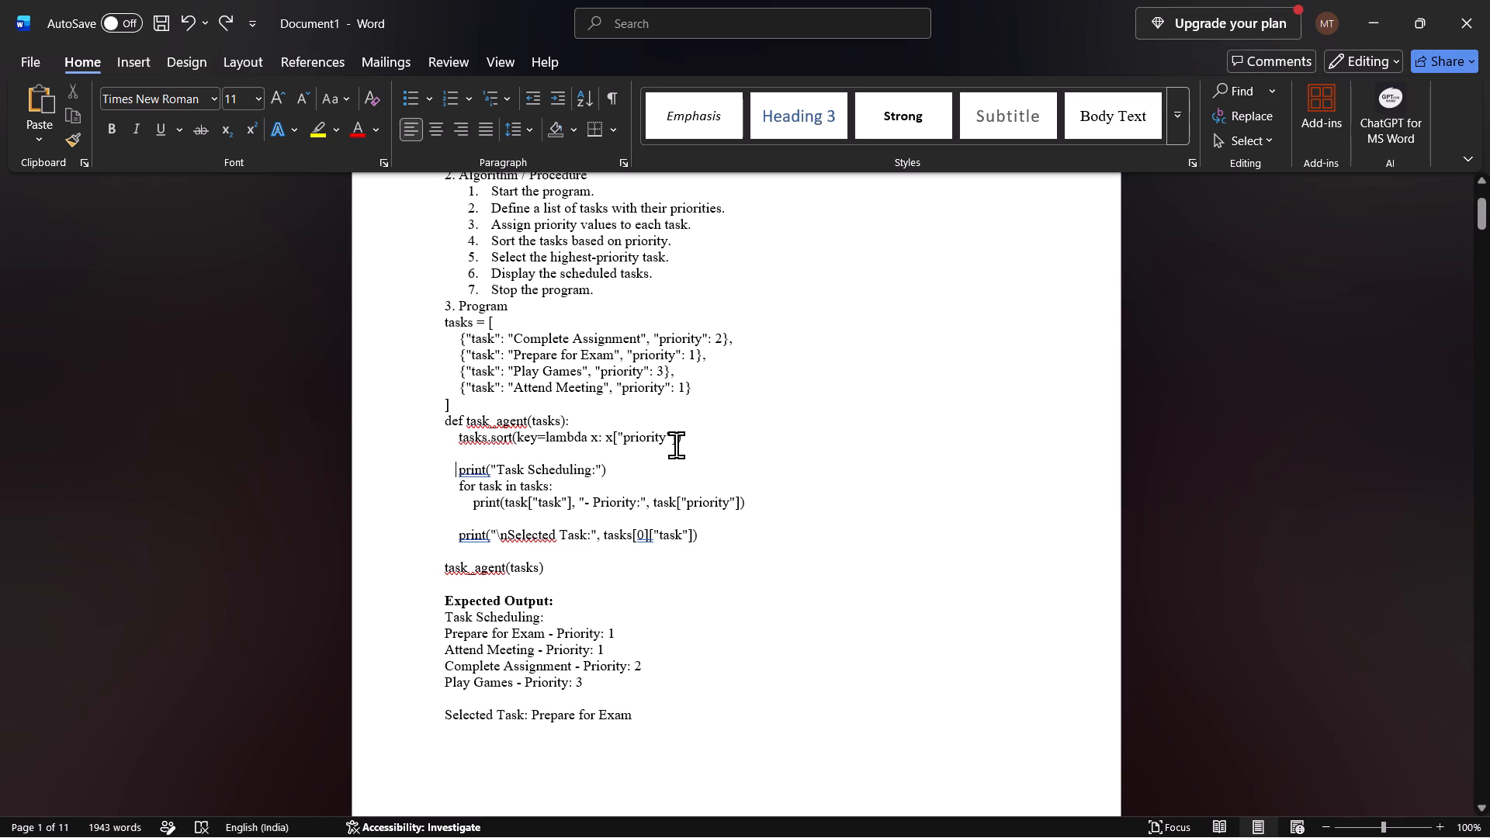
# Remove the blank lines above print("Task Scheduling:"), above the "Selected Task" print line and above the task_agent(tasks) call in Experiment 1.
pyautogui.click(698, 458)
pyautogui.press('BackSpace')
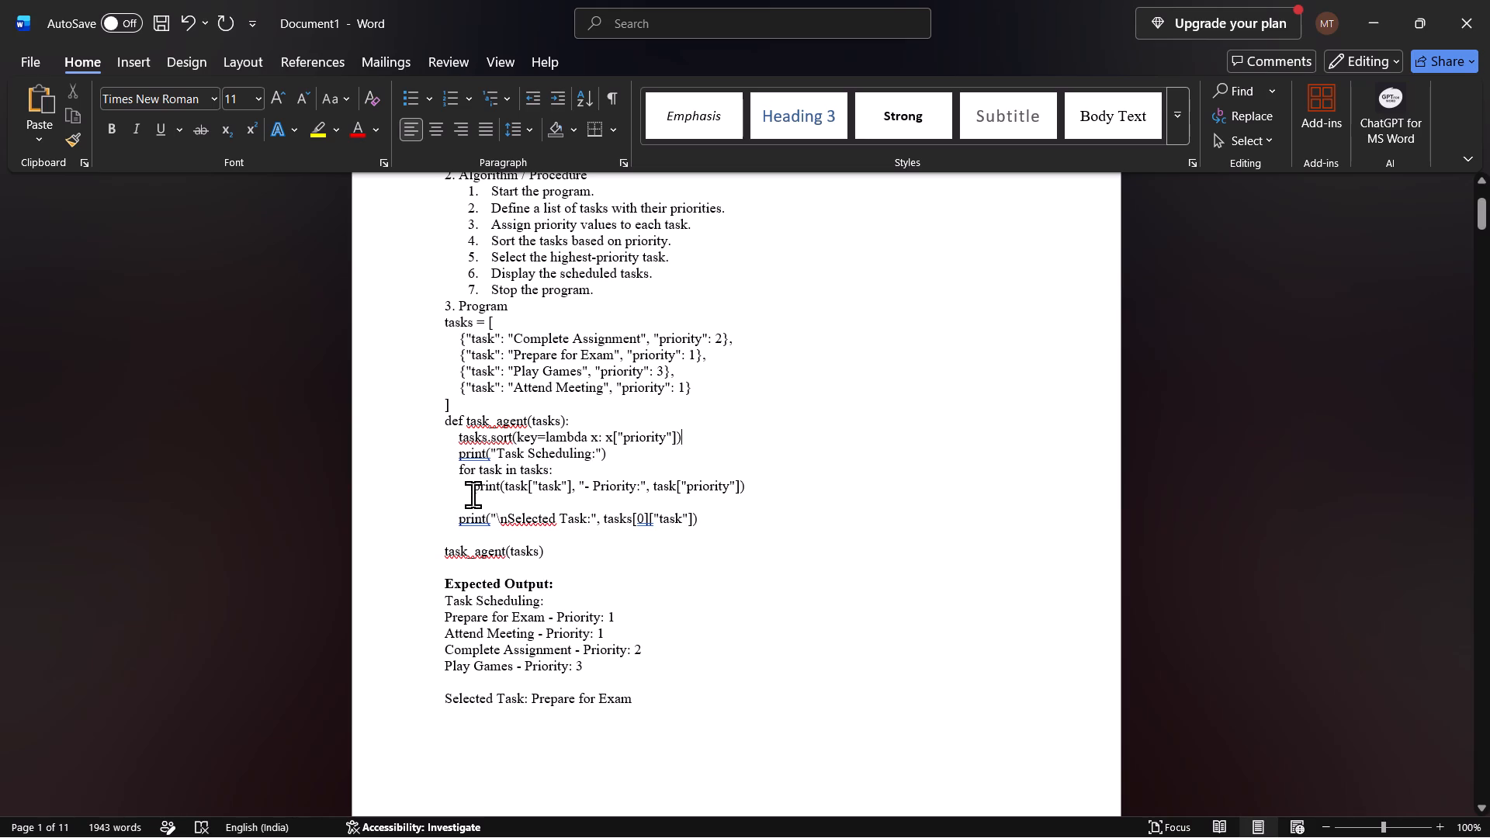
pyautogui.click(573, 503)
pyautogui.press('BackSpace')
pyautogui.click(493, 516)
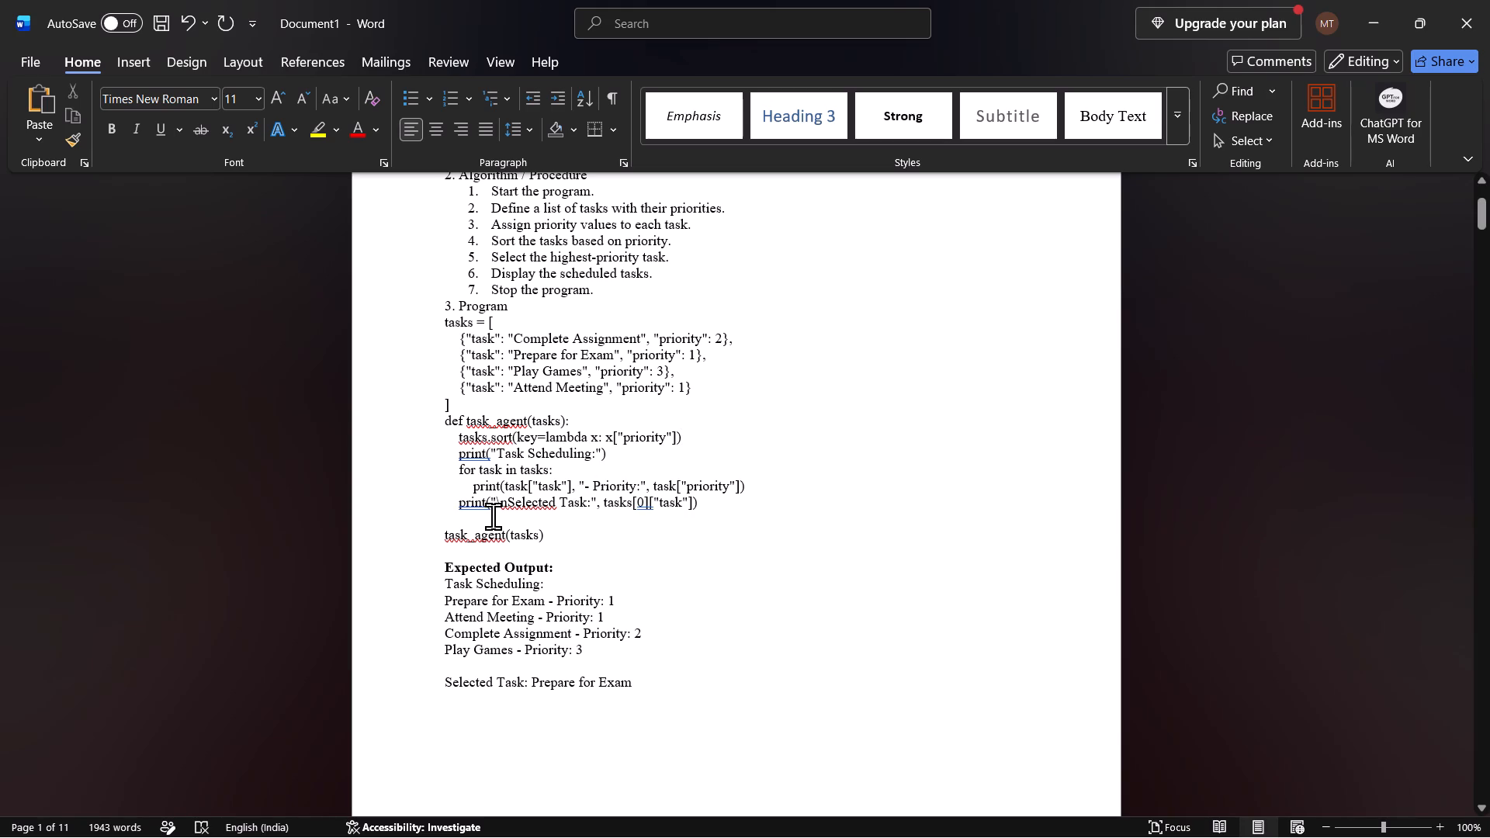
pyautogui.press('BackSpace')
# Remove the blank lines above Experiment 1's "Expected Output:" heading and above "Selected Task: Prepare for Exam".
pyautogui.scroll(-1, 493, 516)
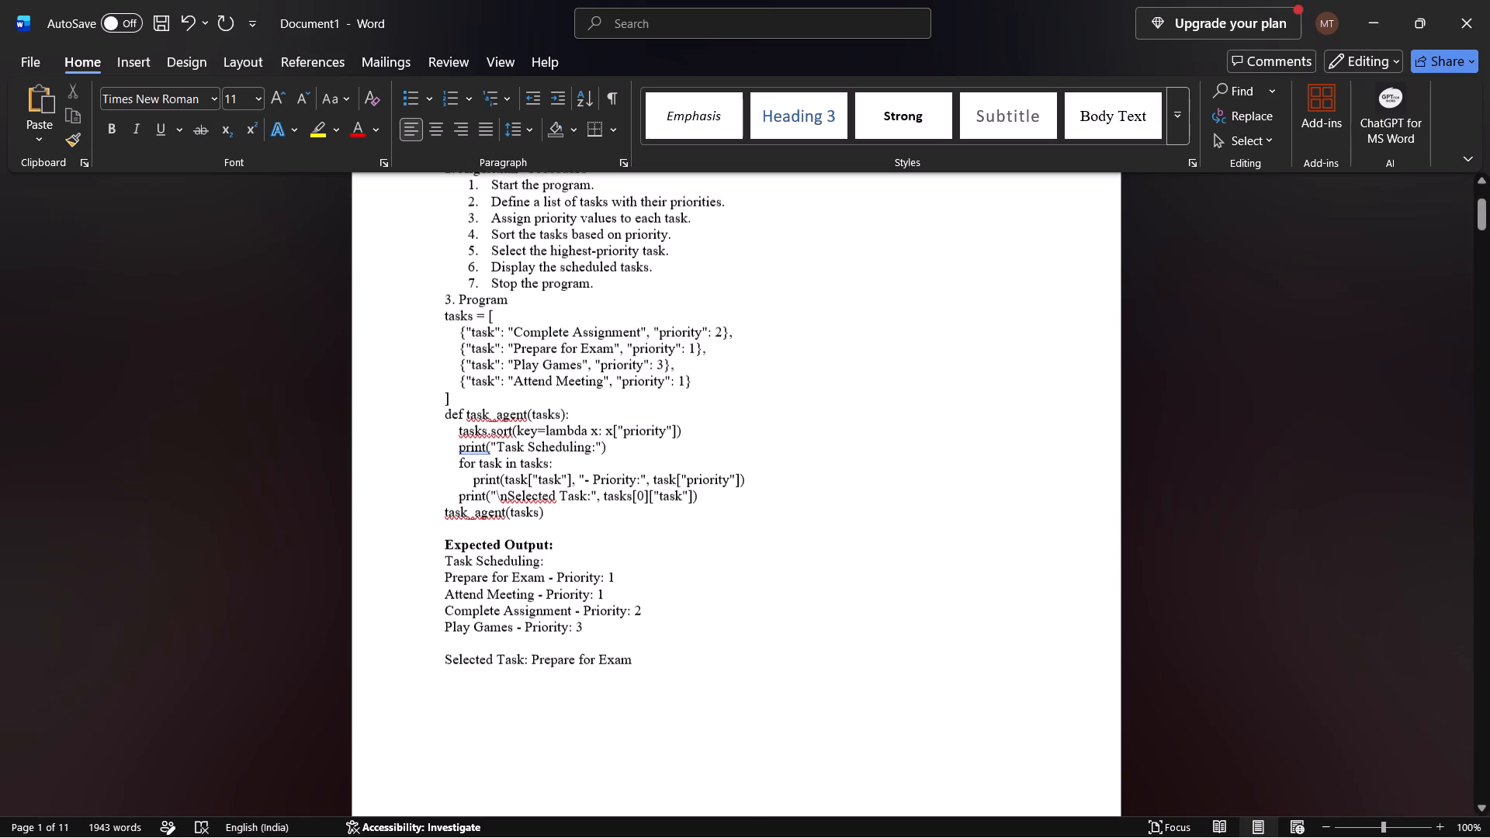
pyautogui.scroll(-1, 493, 516)
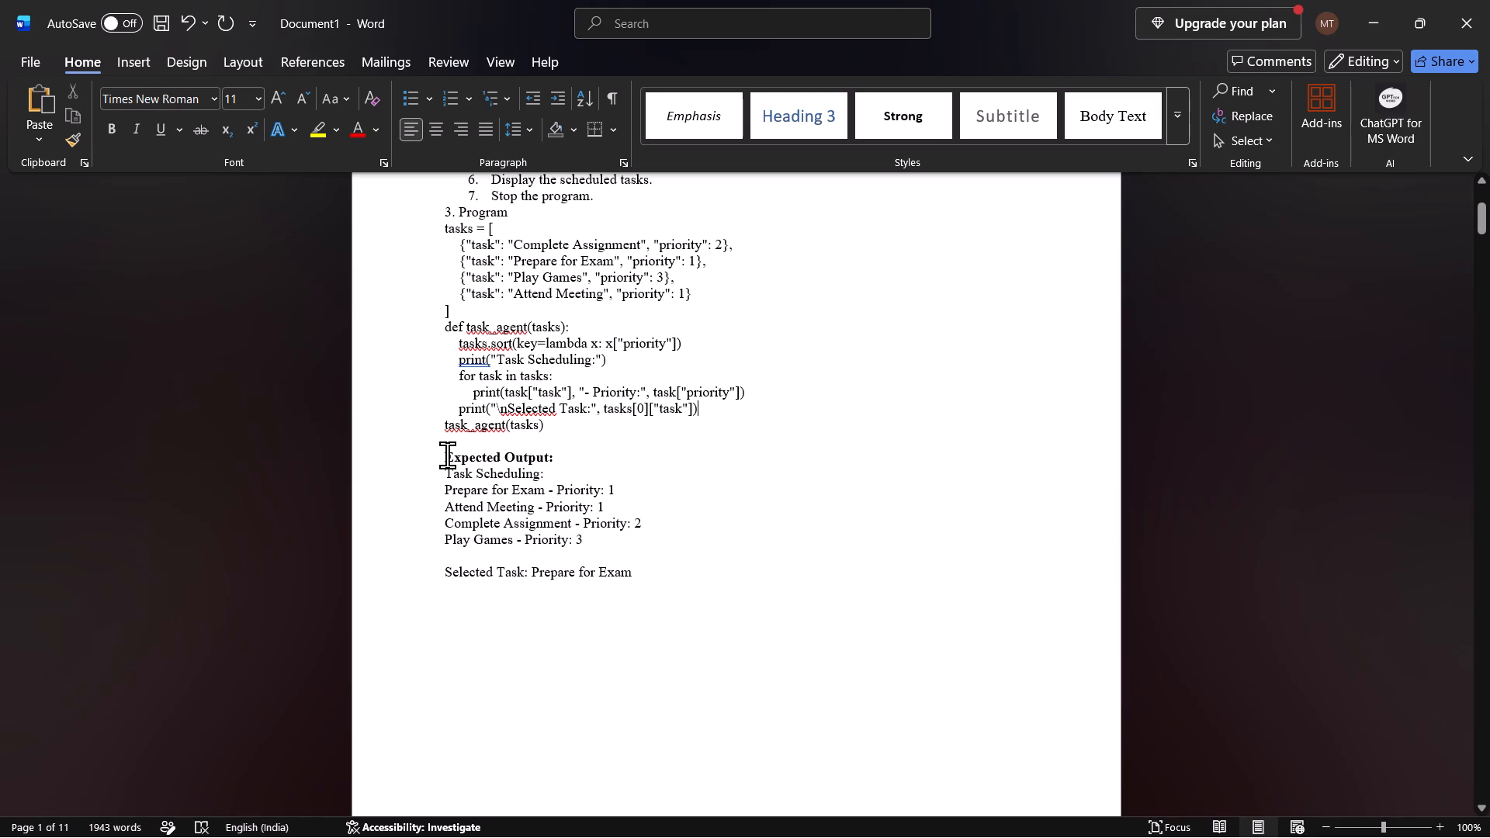
pyautogui.click(447, 455)
pyautogui.press('BackSpace')
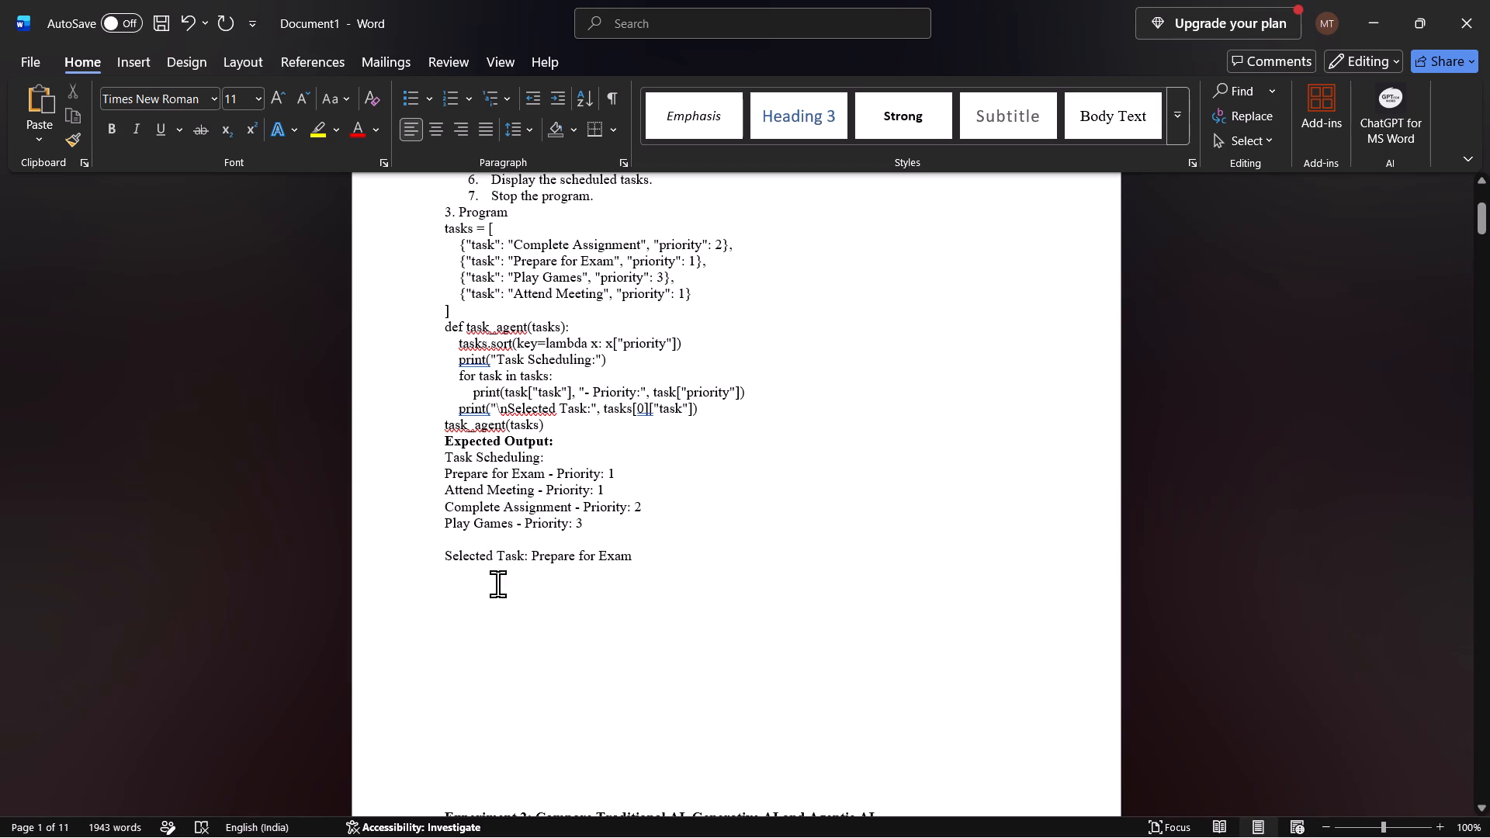
pyautogui.click(447, 556)
pyautogui.press('BackSpace')
# Pull the Experiment 2 heading up one line and delete most of the empty spaces in front of it.
pyautogui.scroll(-1, 447, 556)
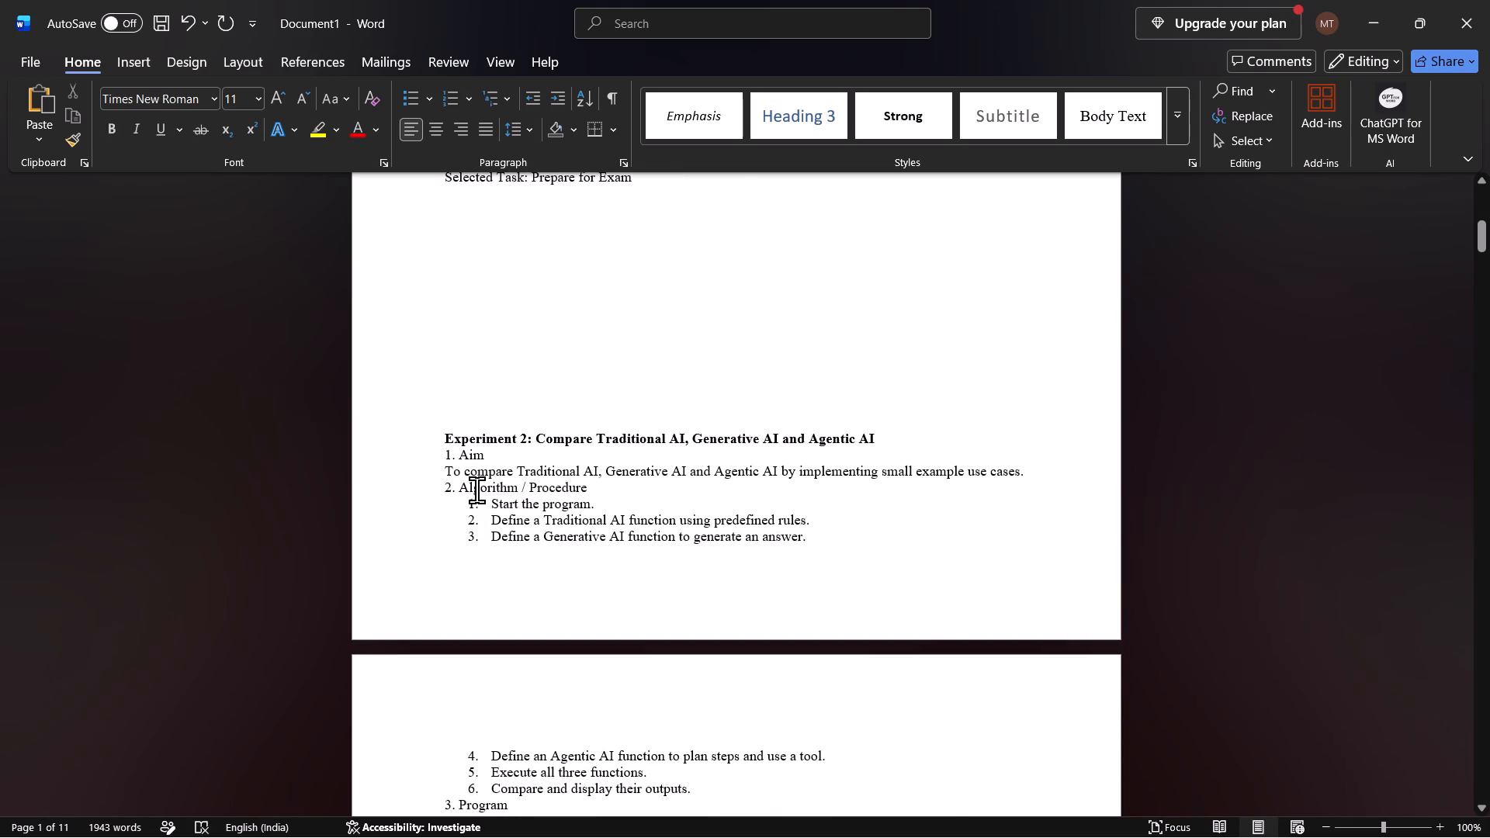
pyautogui.click(444, 433)
pyautogui.press('BackSpace')
pyautogui.press('BackSpace')
pyautogui.press('BackSpace')
pyautogui.press('BackSpace')
pyautogui.press('BackSpace')
pyautogui.press('BackSpace')
pyautogui.press('BackSpace')
pyautogui.press('BackSpace')
pyautogui.press('BackSpace')
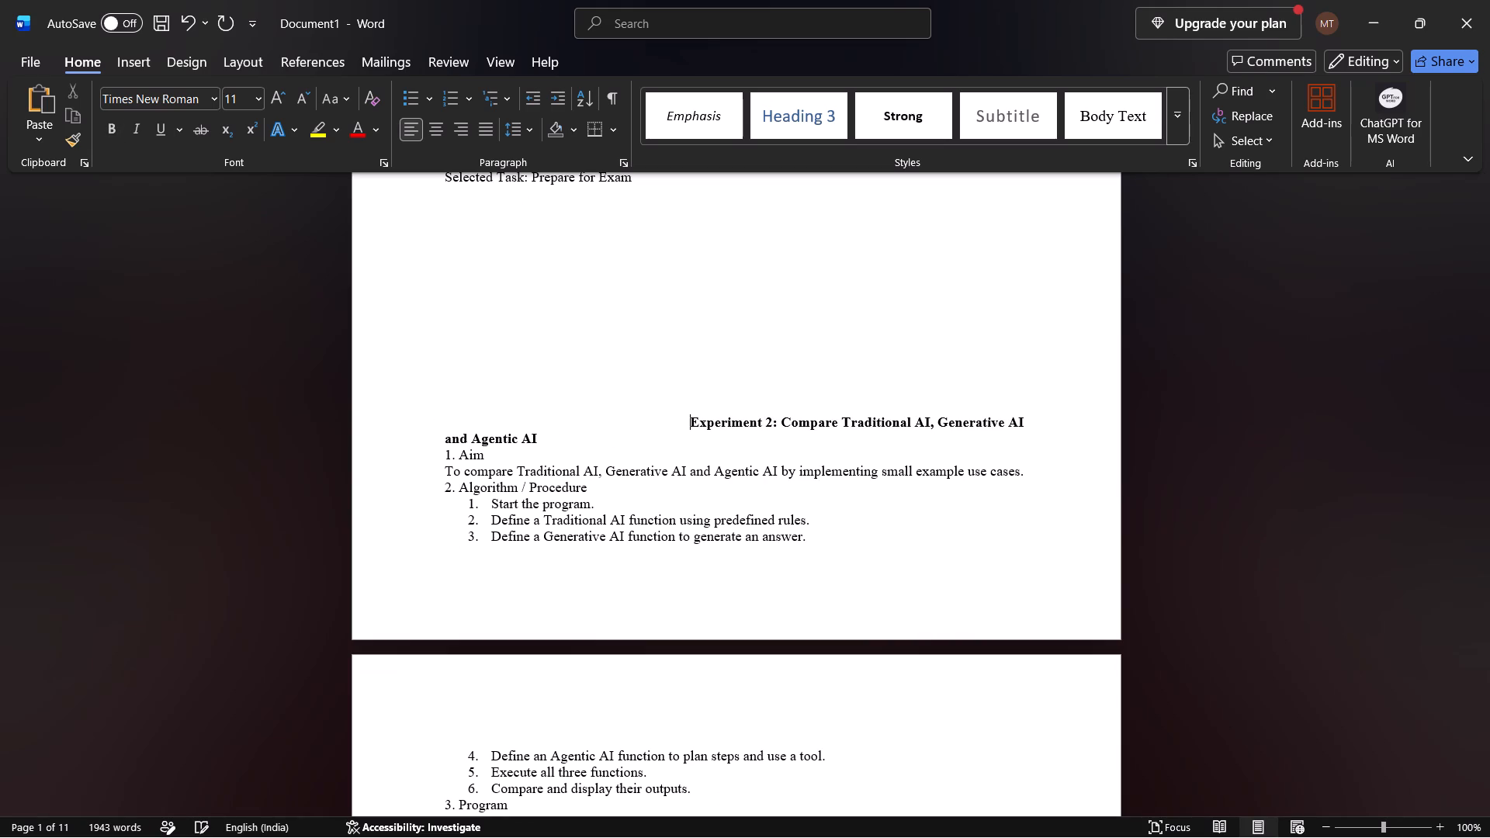
pyautogui.press('BackSpace')
pyautogui.press('BackSpace')
pyautogui.press('BackSpace')
pyautogui.press('BackSpace')
pyautogui.press('BackSpace')
pyautogui.press('BackSpace')
pyautogui.press('BackSpace')
pyautogui.press('BackSpace')
pyautogui.press('BackSpace')
pyautogui.press('BackSpace')
pyautogui.press('BackSpace')
pyautogui.press('BackSpace')
pyautogui.press('BackSpace')
pyautogui.press('BackSpace')
pyautogui.press('BackSpace')
pyautogui.press('BackSpace')
pyautogui.press('BackSpace')
pyautogui.press('BackSpace')
pyautogui.press('BackSpace')
pyautogui.press('BackSpace')
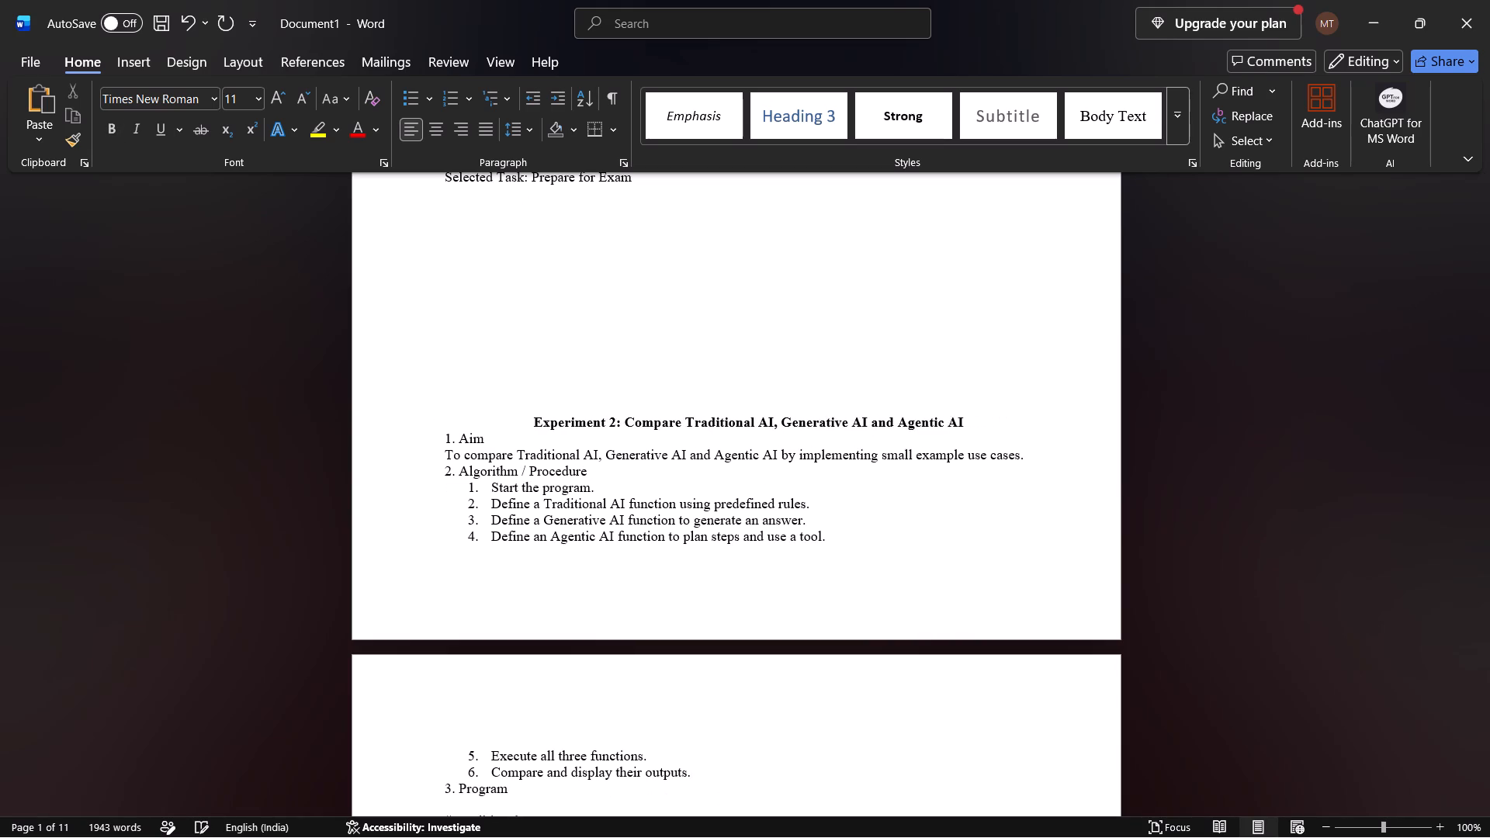
pyautogui.press('BackSpace')
pyautogui.press('BackSpace')
pyautogui.press('BackSpace')
pyautogui.press('BackSpace')
pyautogui.press('BackSpace')
pyautogui.press('BackSpace')
pyautogui.press('BackSpace')
pyautogui.press('BackSpace')
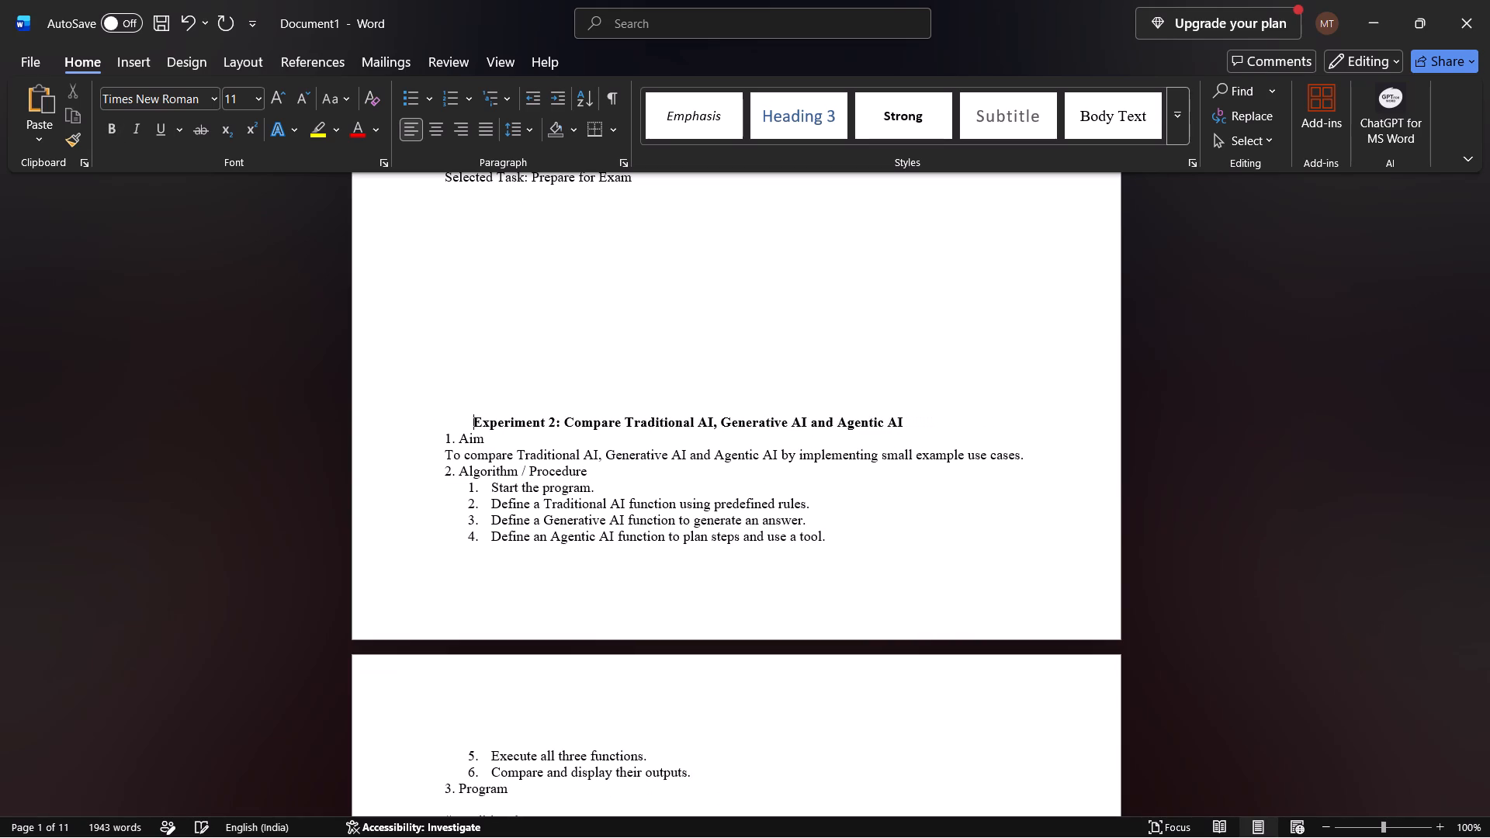
# Delete all the blank lines between "Selected Task: Prepare for Exam" and the Experiment 2 heading.
pyautogui.press('Up')
pyautogui.press('Up')
pyautogui.press('Up')
pyautogui.press('Up')
pyautogui.press('Up')
pyautogui.press('Up')
pyautogui.press('Up')
pyautogui.press('Up')
pyautogui.press('Up')
pyautogui.press('Up')
pyautogui.press('Up')
pyautogui.press('BackSpace')
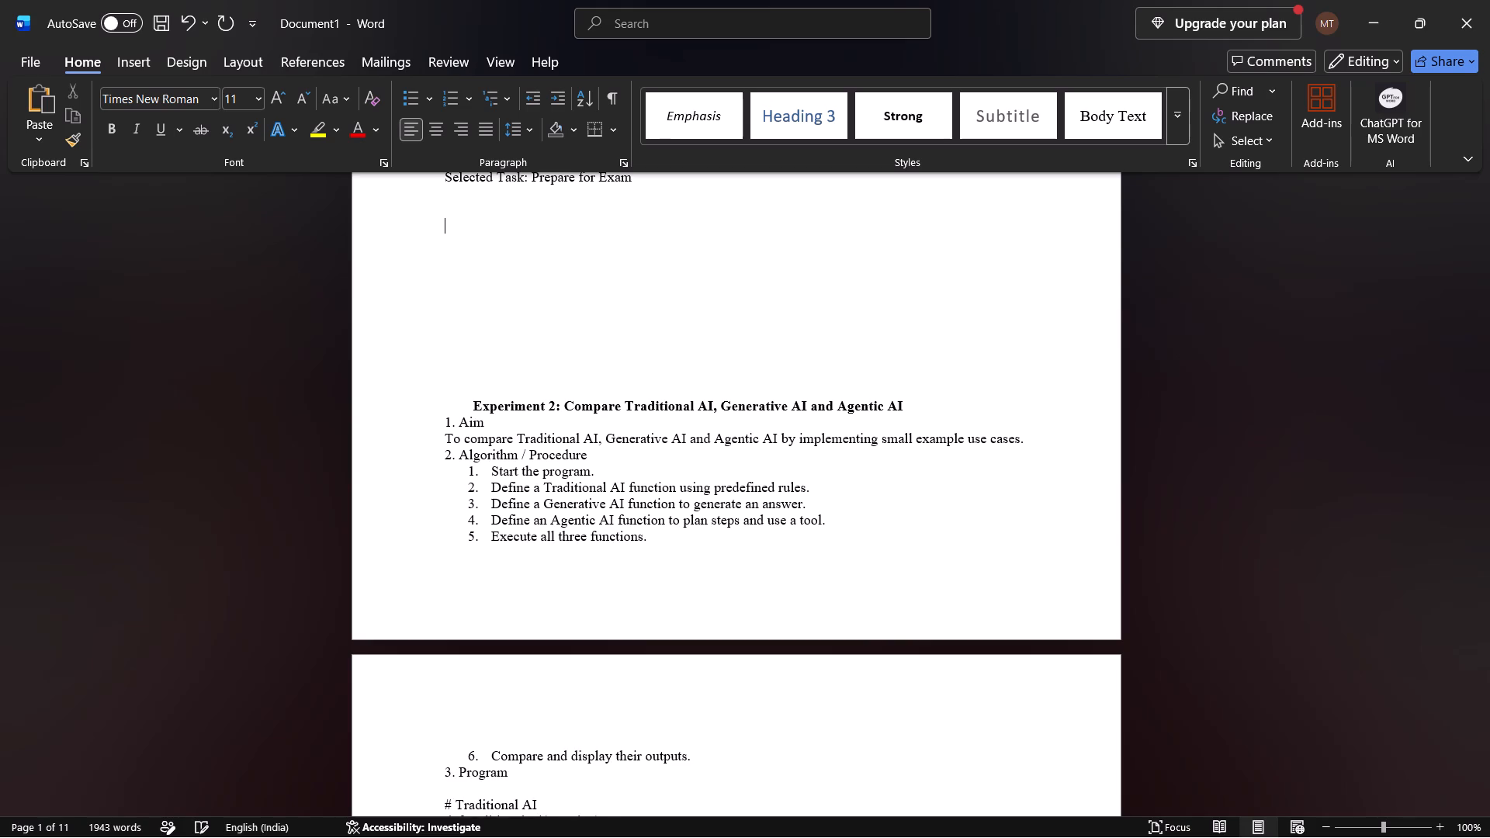
pyautogui.press('BackSpace')
pyautogui.press('Down')
pyautogui.press('Down')
pyautogui.press('Down')
pyautogui.press('Down')
pyautogui.press('Down')
pyautogui.press('Down')
pyautogui.press('Down')
pyautogui.press('Down')
pyautogui.press('Down')
pyautogui.press('Down')
pyautogui.press('Down')
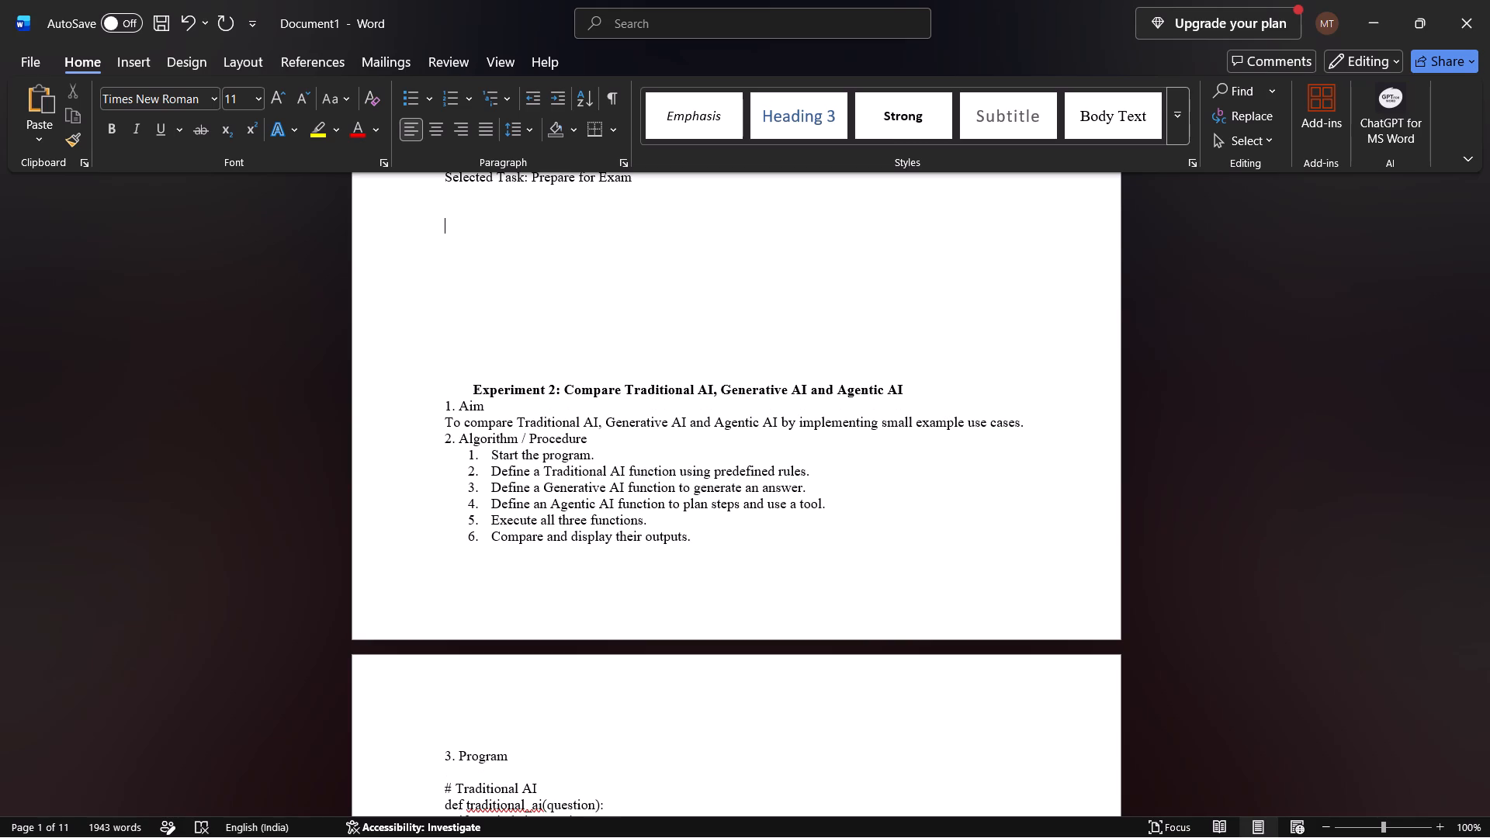
pyautogui.press('BackSpace')
pyautogui.press('BackSpace')
pyautogui.press('BackSpace')
pyautogui.press('BackSpace')
pyautogui.press('BackSpace')
pyautogui.press('BackSpace')
pyautogui.press('BackSpace')
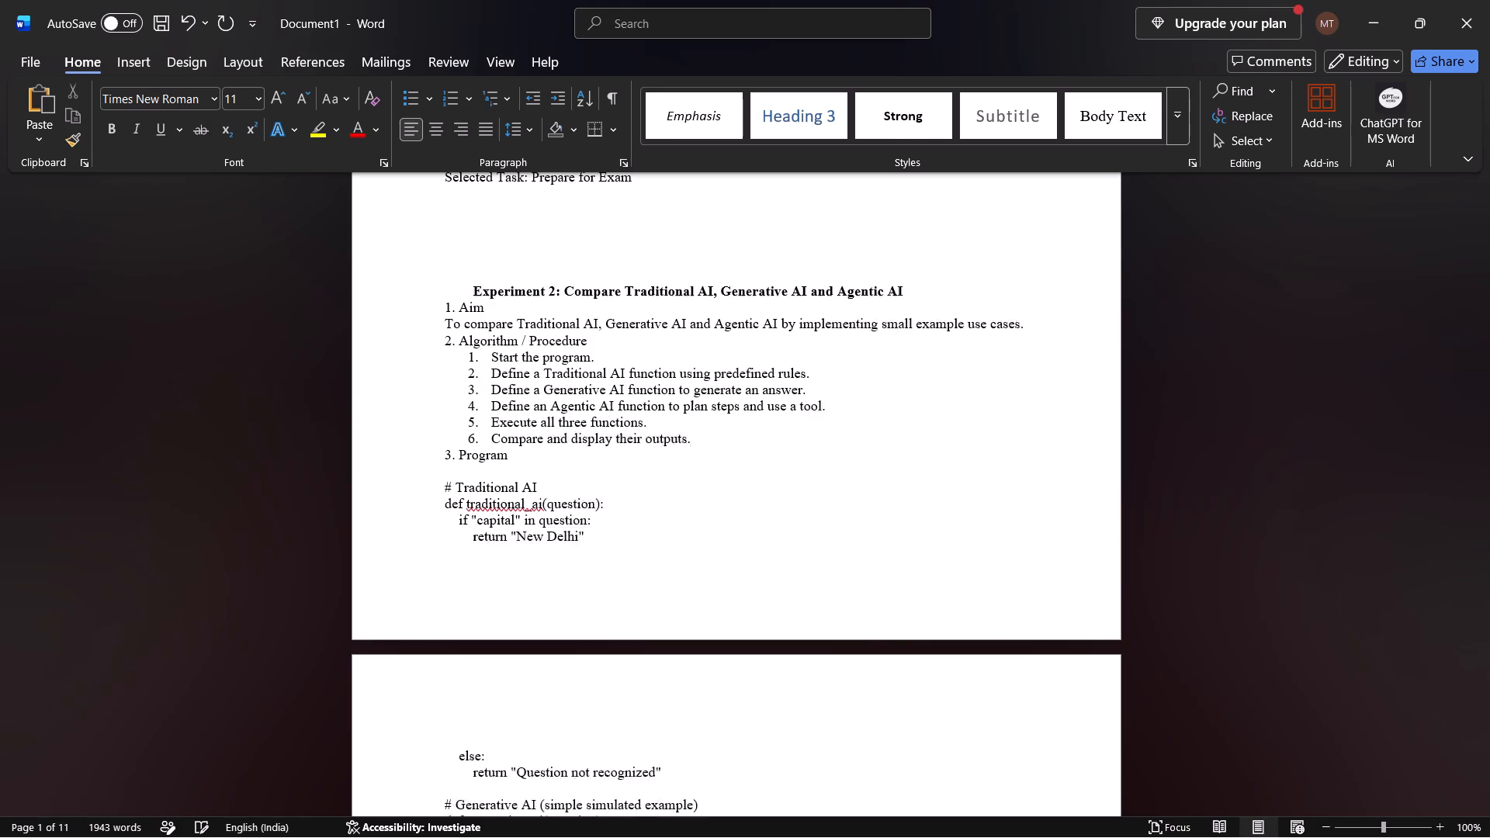
pyautogui.press('BackSpace')
pyautogui.press('BackSpace')
pyautogui.press('BackSpace')
pyautogui.press('BackSpace')
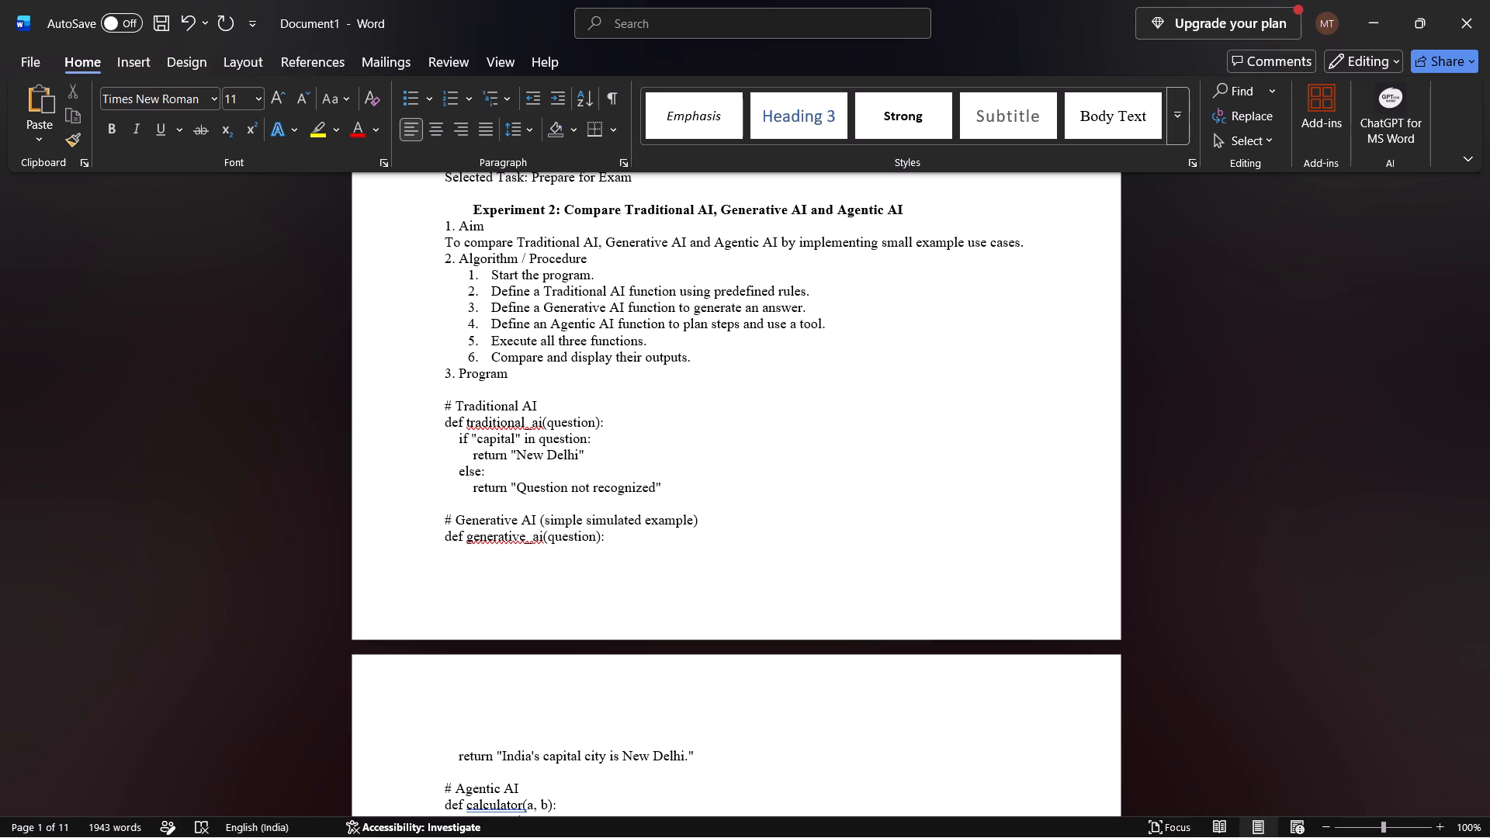
pyautogui.press('BackSpace')
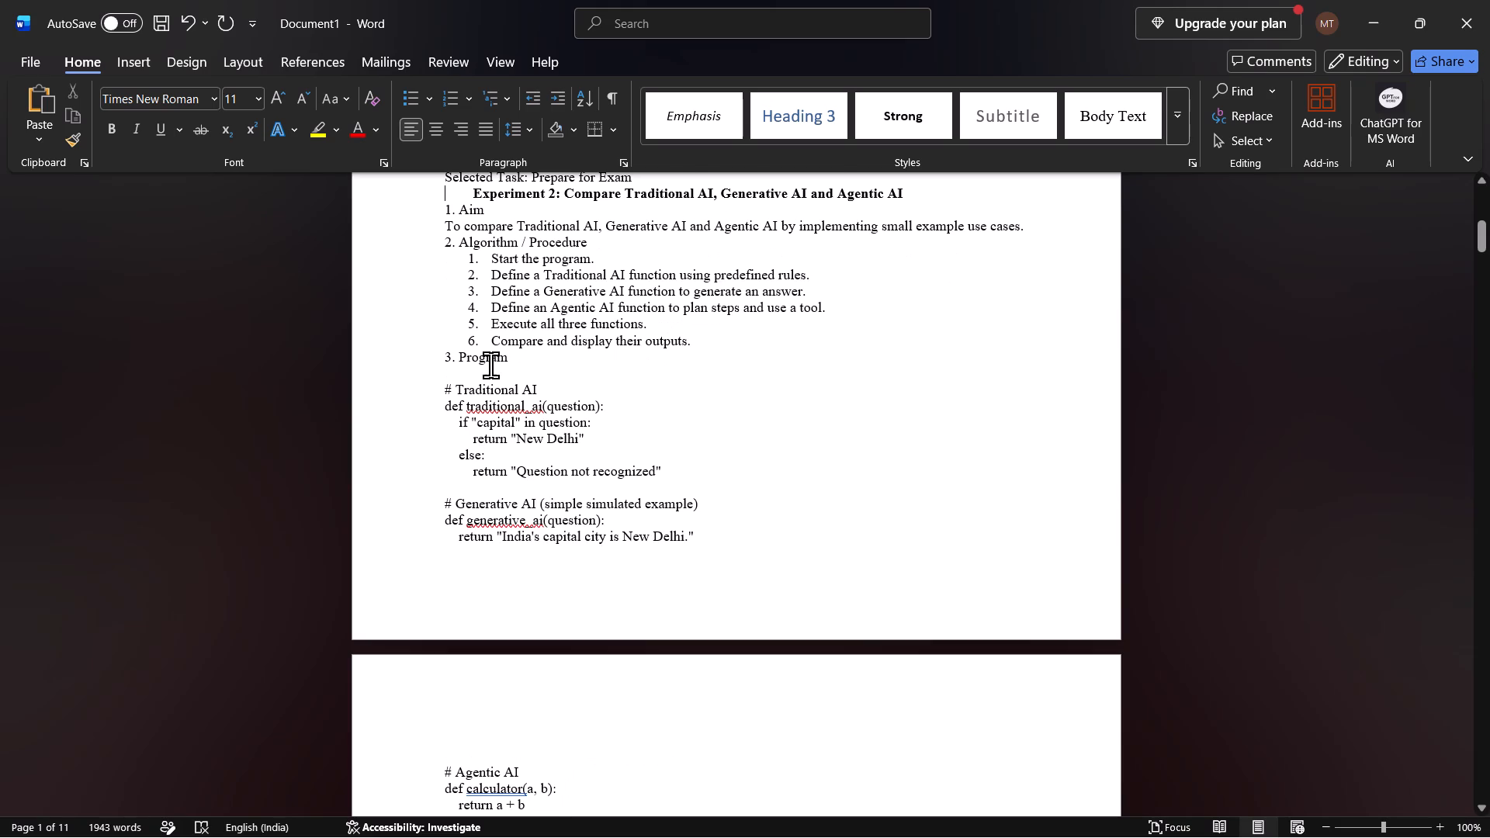
pyautogui.press('BackSpace')
pyautogui.hotkey('ctrl', 'z')
# Delete all but one of the spaces in front of the Experiment 2 heading text.
pyautogui.press('Right')
pyautogui.press('Right')
pyautogui.press('Right')
pyautogui.press('Right')
pyautogui.press('Right')
pyautogui.press('Right')
pyautogui.press('Right')
pyautogui.press('BackSpace')
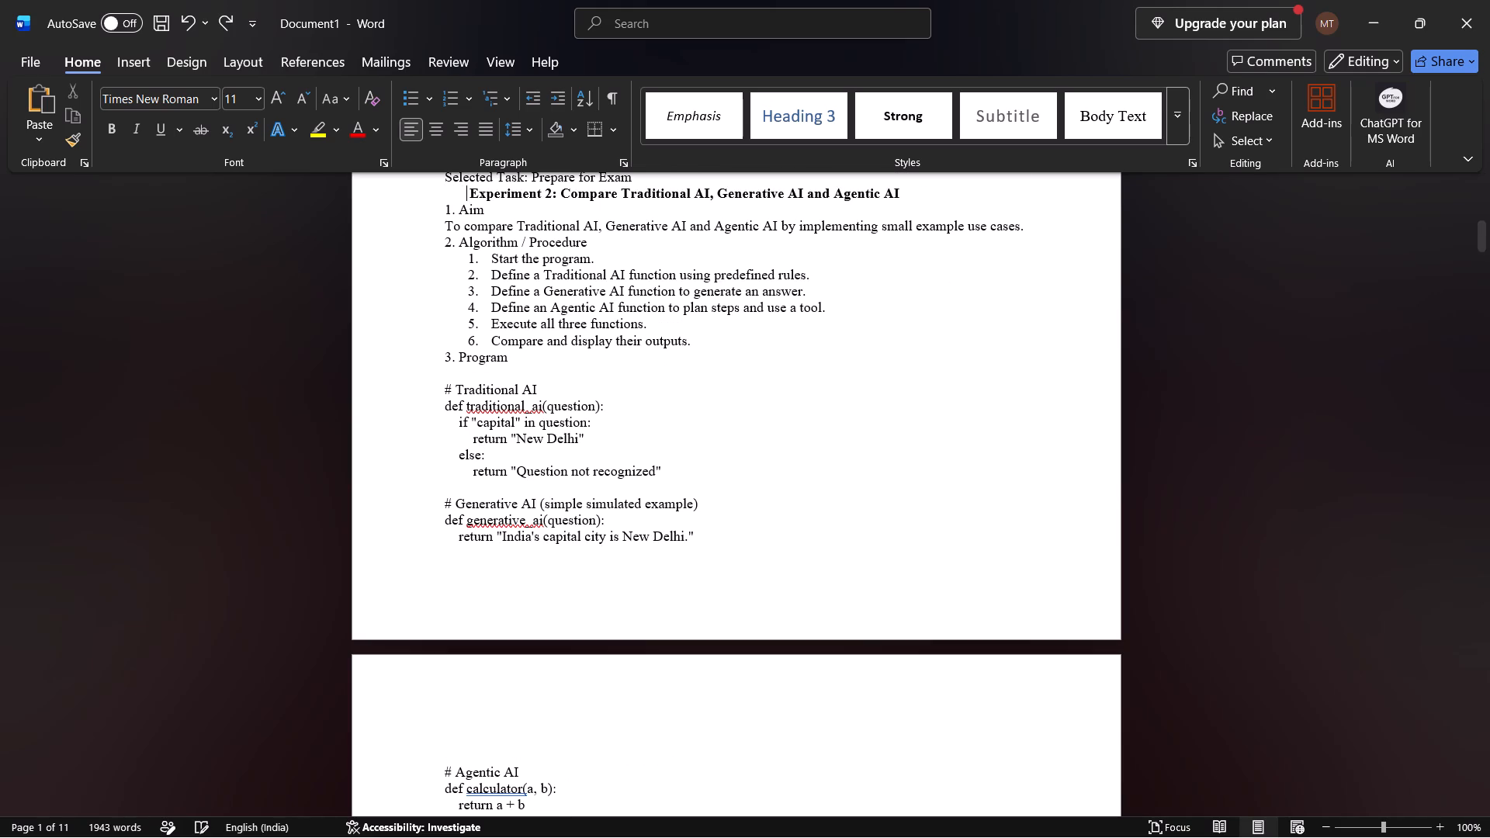
pyautogui.press('BackSpace')
pyautogui.press('BackSpace')
pyautogui.press('BackSpace')
pyautogui.press('BackSpace')
pyautogui.press('BackSpace')
pyautogui.press('BackSpace')
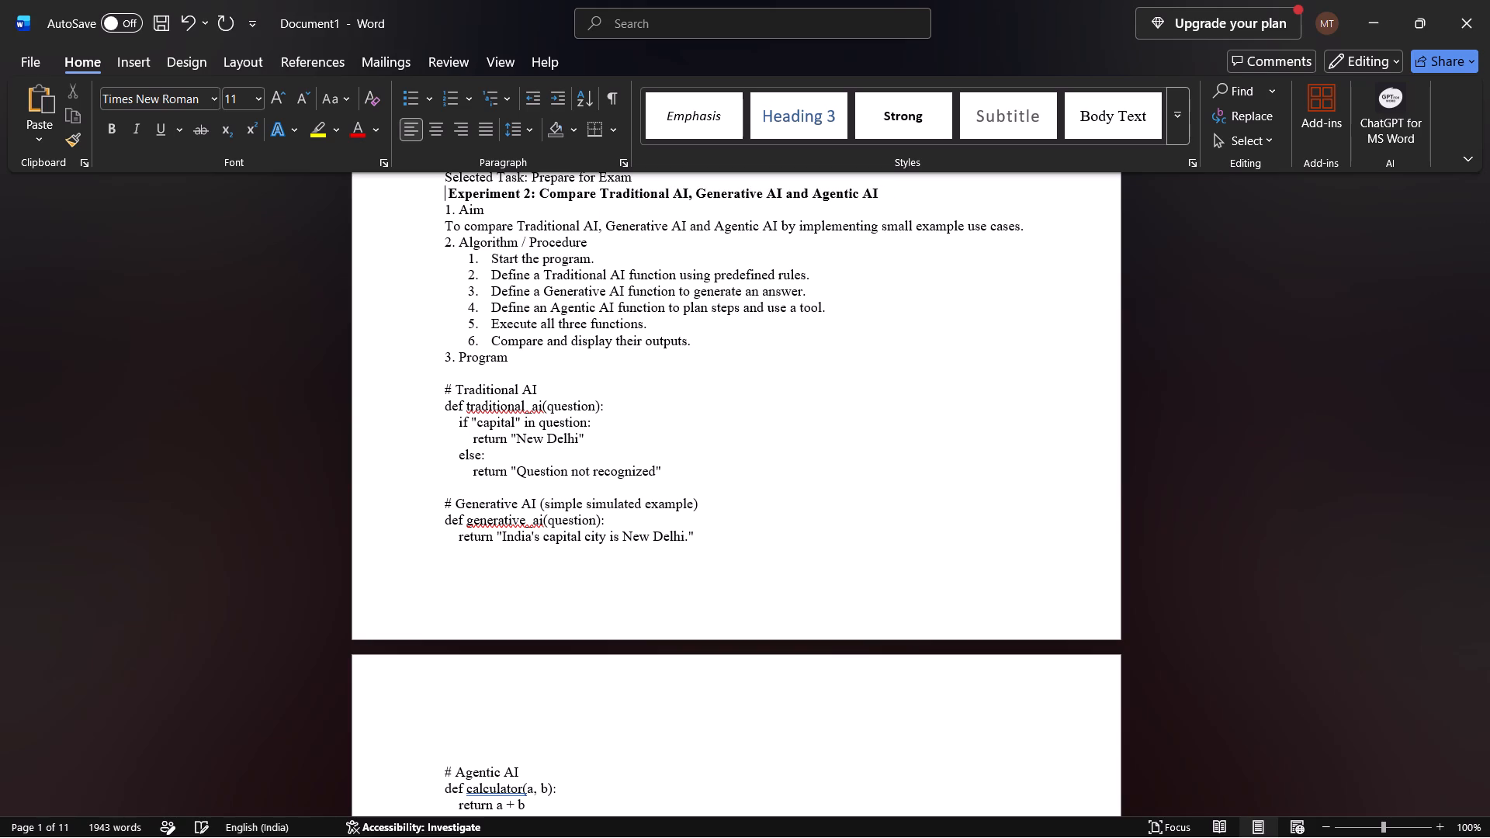
# Insert one blank line after "Selected Task: Prepare for Exam" to separate it from the Experiment 2 heading.
pyautogui.scroll(1, 648, 196)
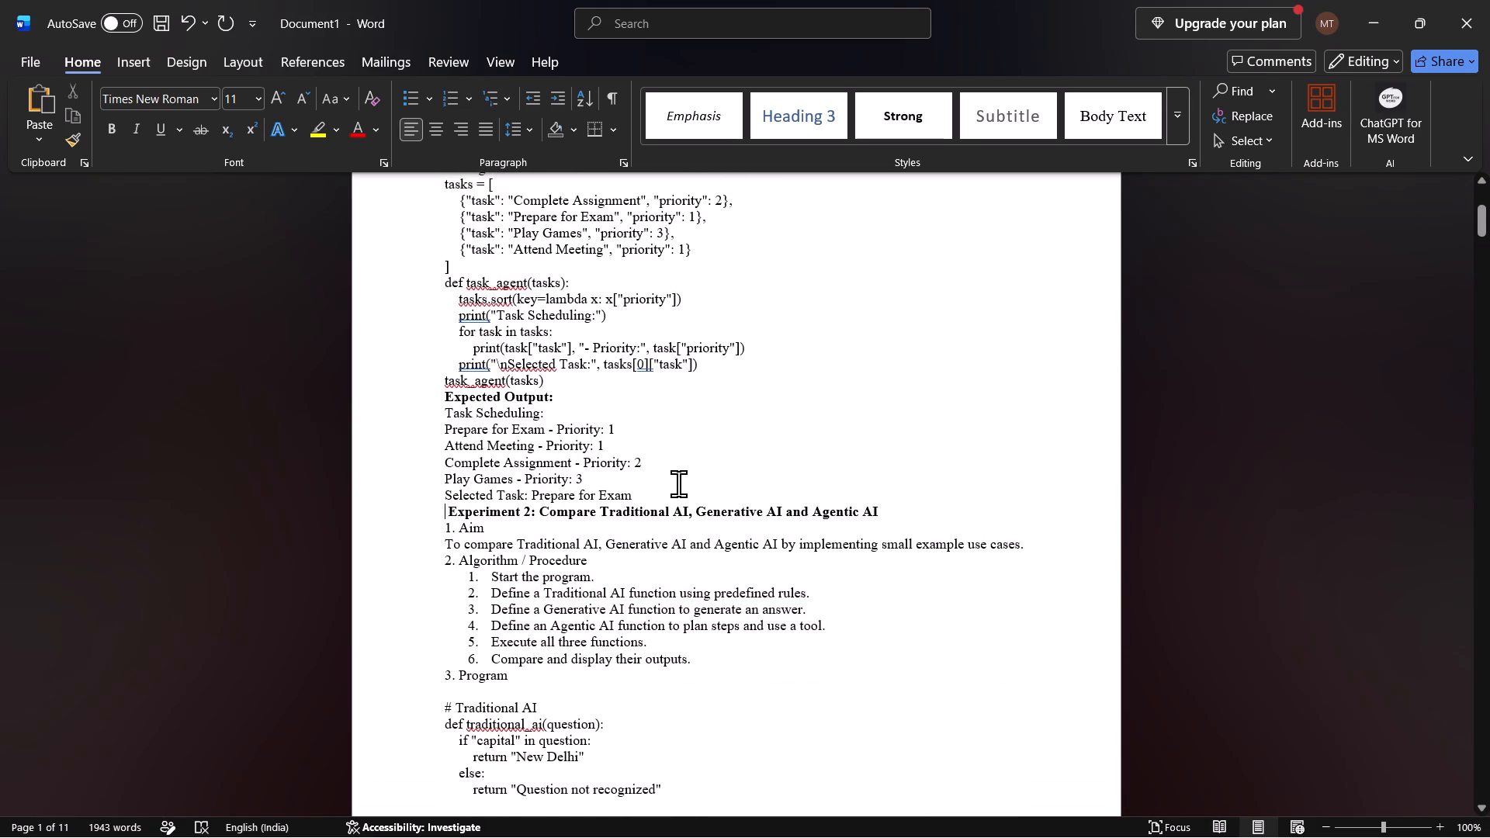
pyautogui.click(677, 493)
pyautogui.press('Return')
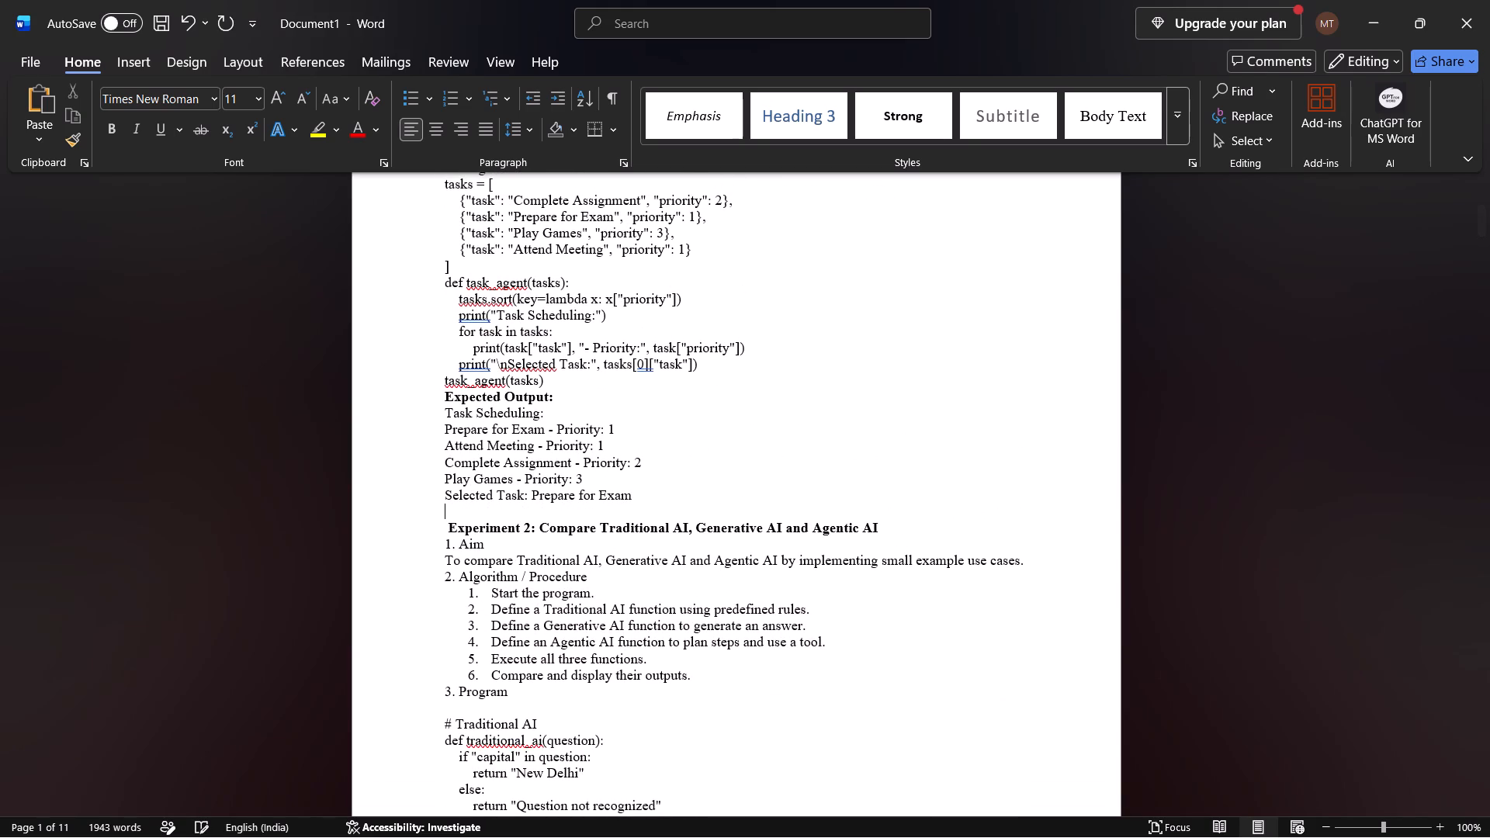
# Remove the blank lines above the "# Traditional AI", "# Generative AI" and "# Agentic AI" comments in Experiment 2's program.
pyautogui.scroll(-1, 677, 493)
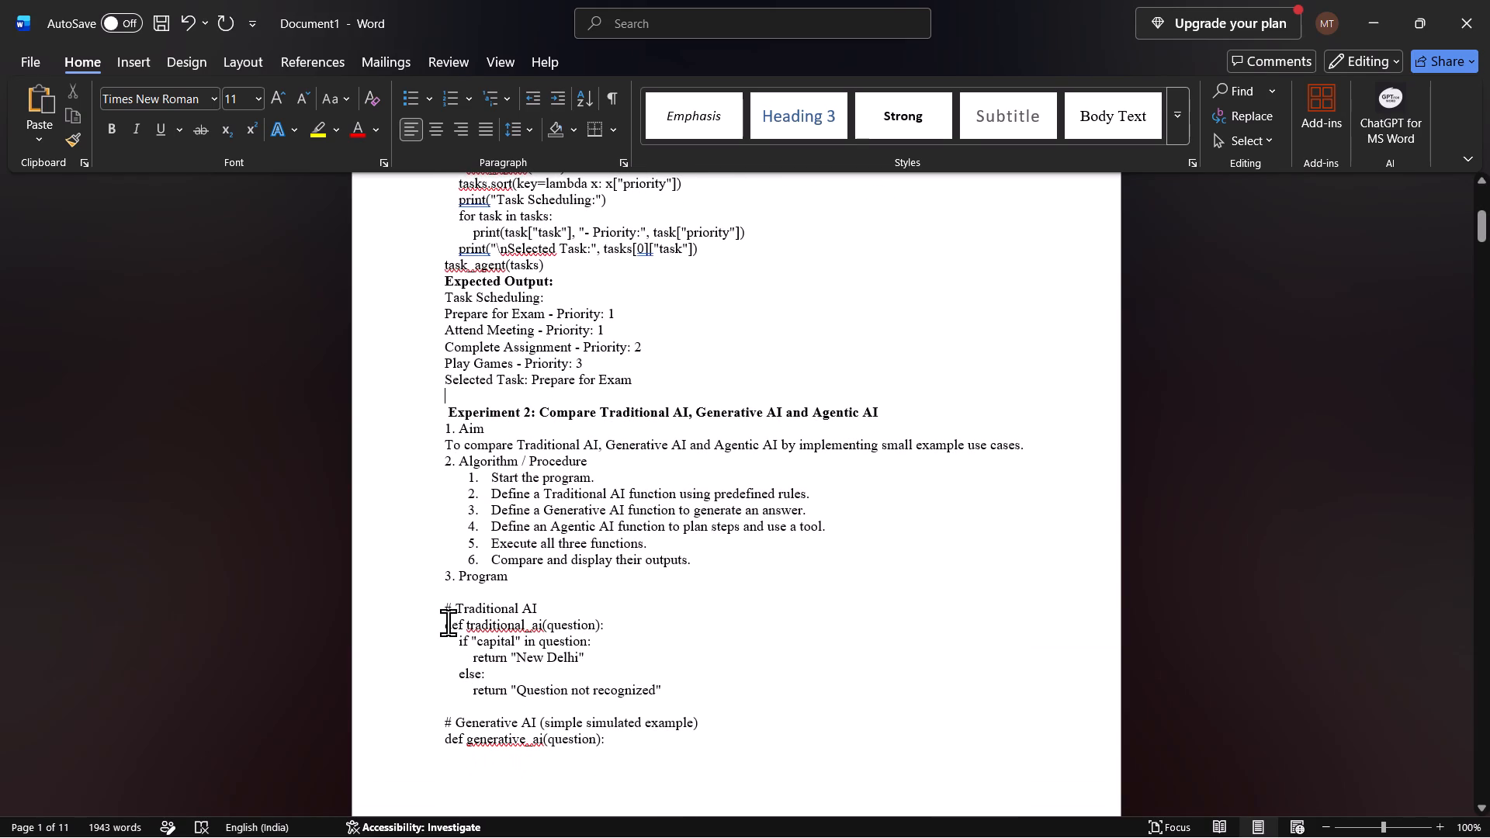
pyautogui.click(446, 612)
pyautogui.press('BackSpace')
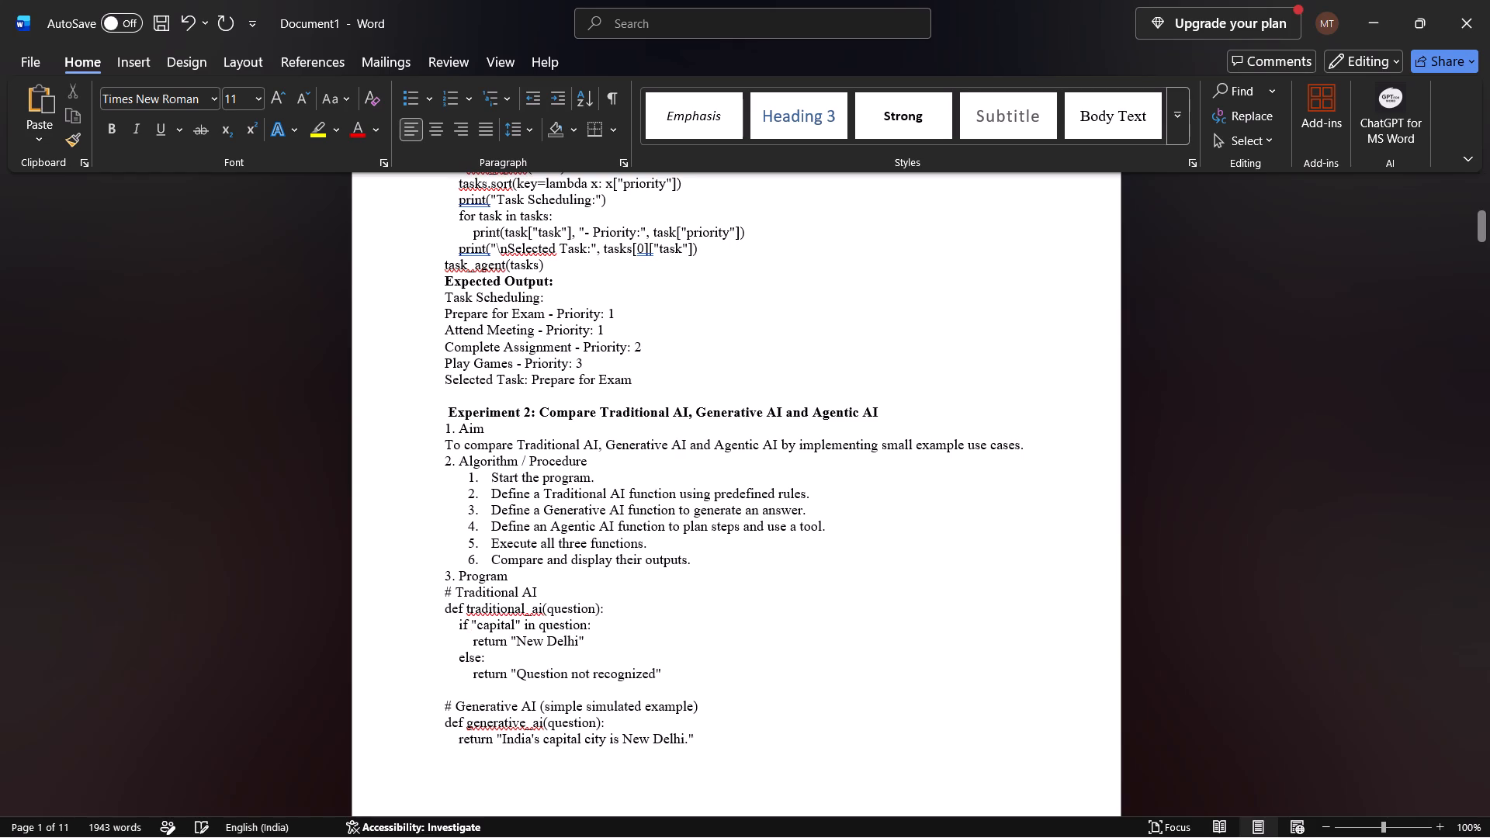
pyautogui.scroll(-1, 489, 674)
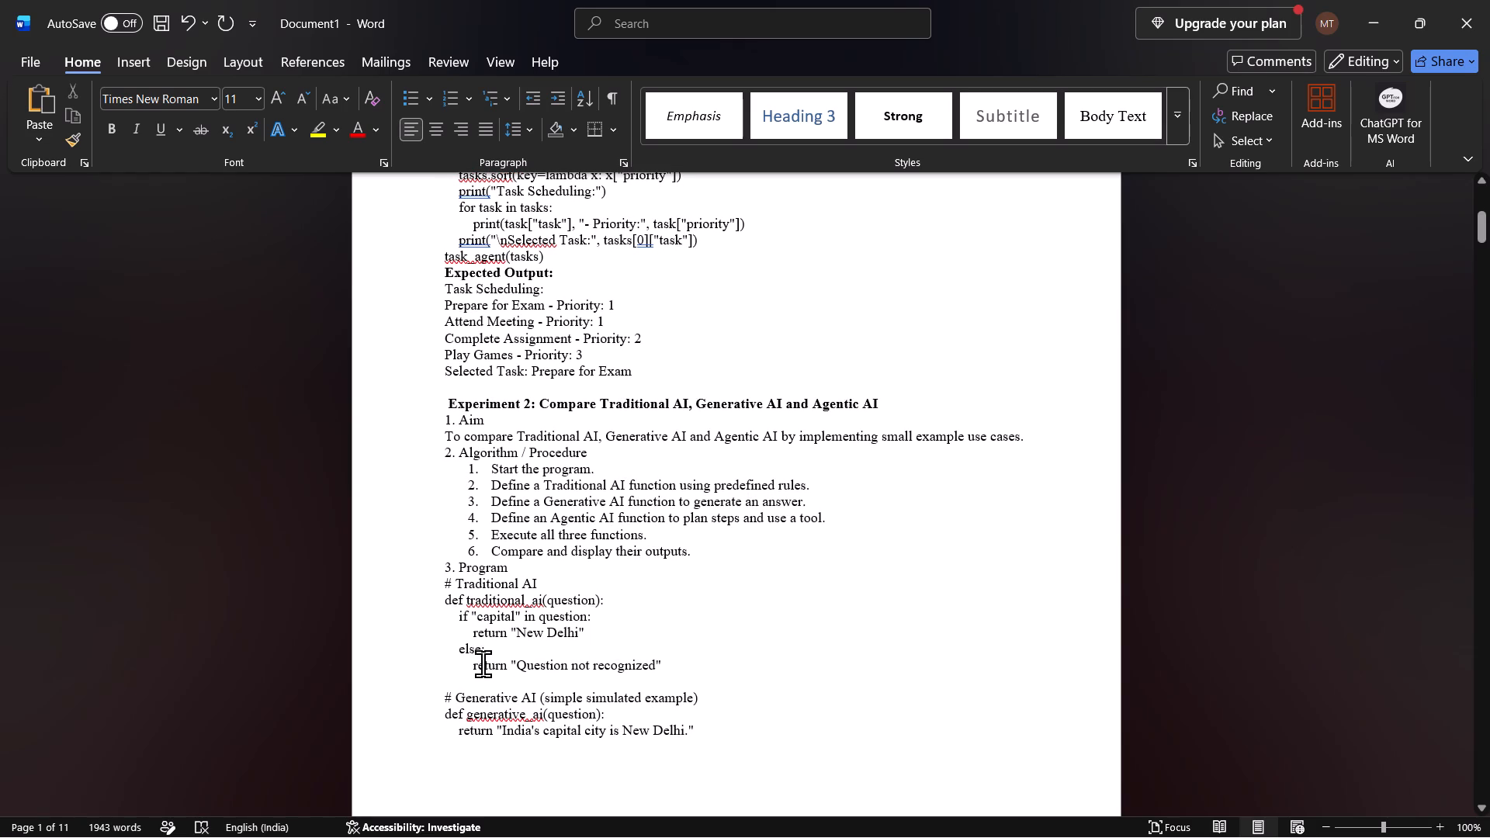
pyautogui.click(438, 698)
pyautogui.press('BackSpace')
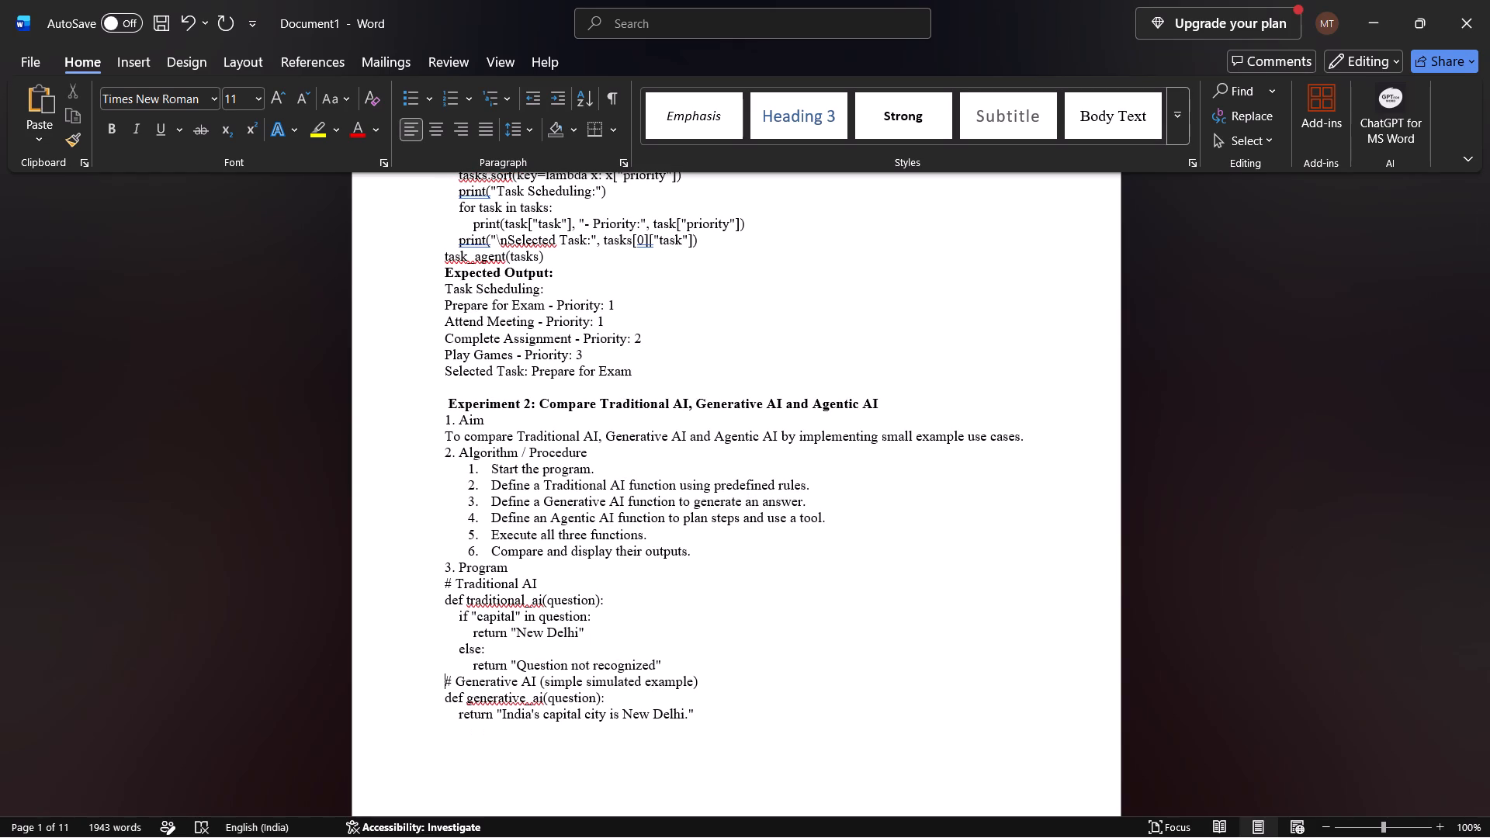
pyautogui.hotkey('ctrl', 'z')
pyautogui.press('BackSpace')
pyautogui.scroll(-1, 580, 674)
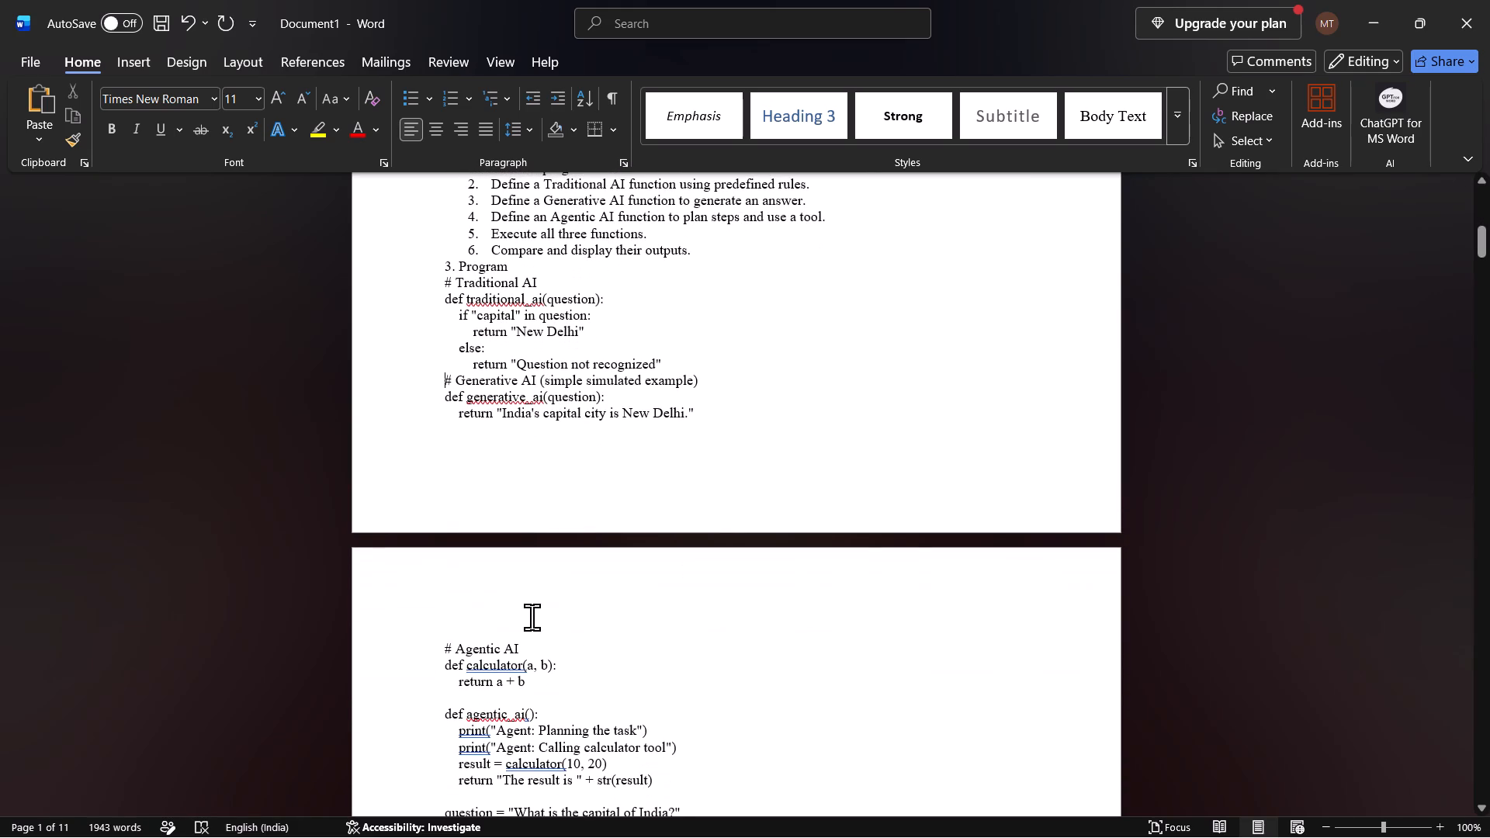
pyautogui.click(448, 648)
pyautogui.press('BackSpace')
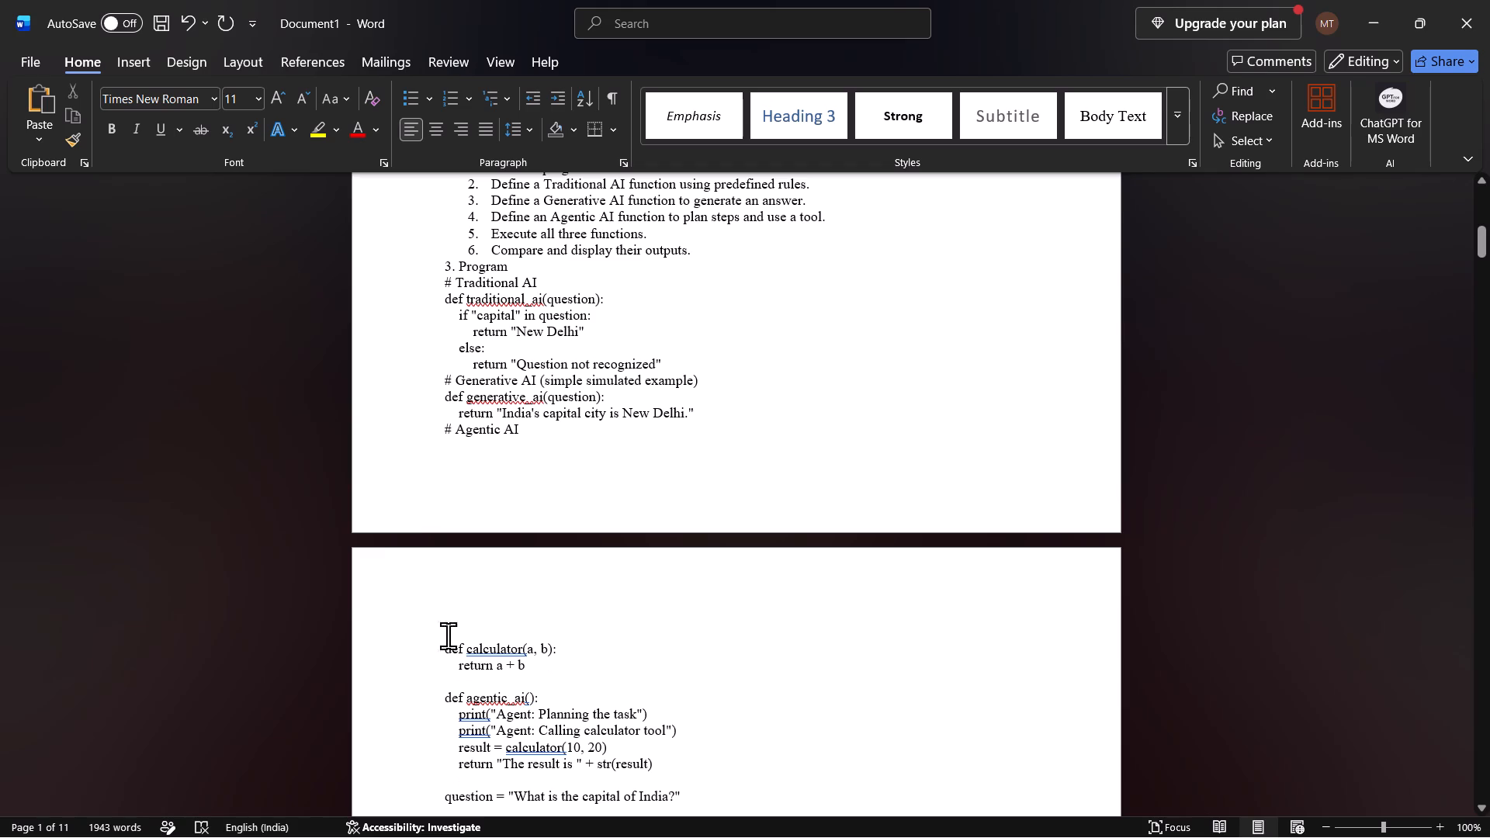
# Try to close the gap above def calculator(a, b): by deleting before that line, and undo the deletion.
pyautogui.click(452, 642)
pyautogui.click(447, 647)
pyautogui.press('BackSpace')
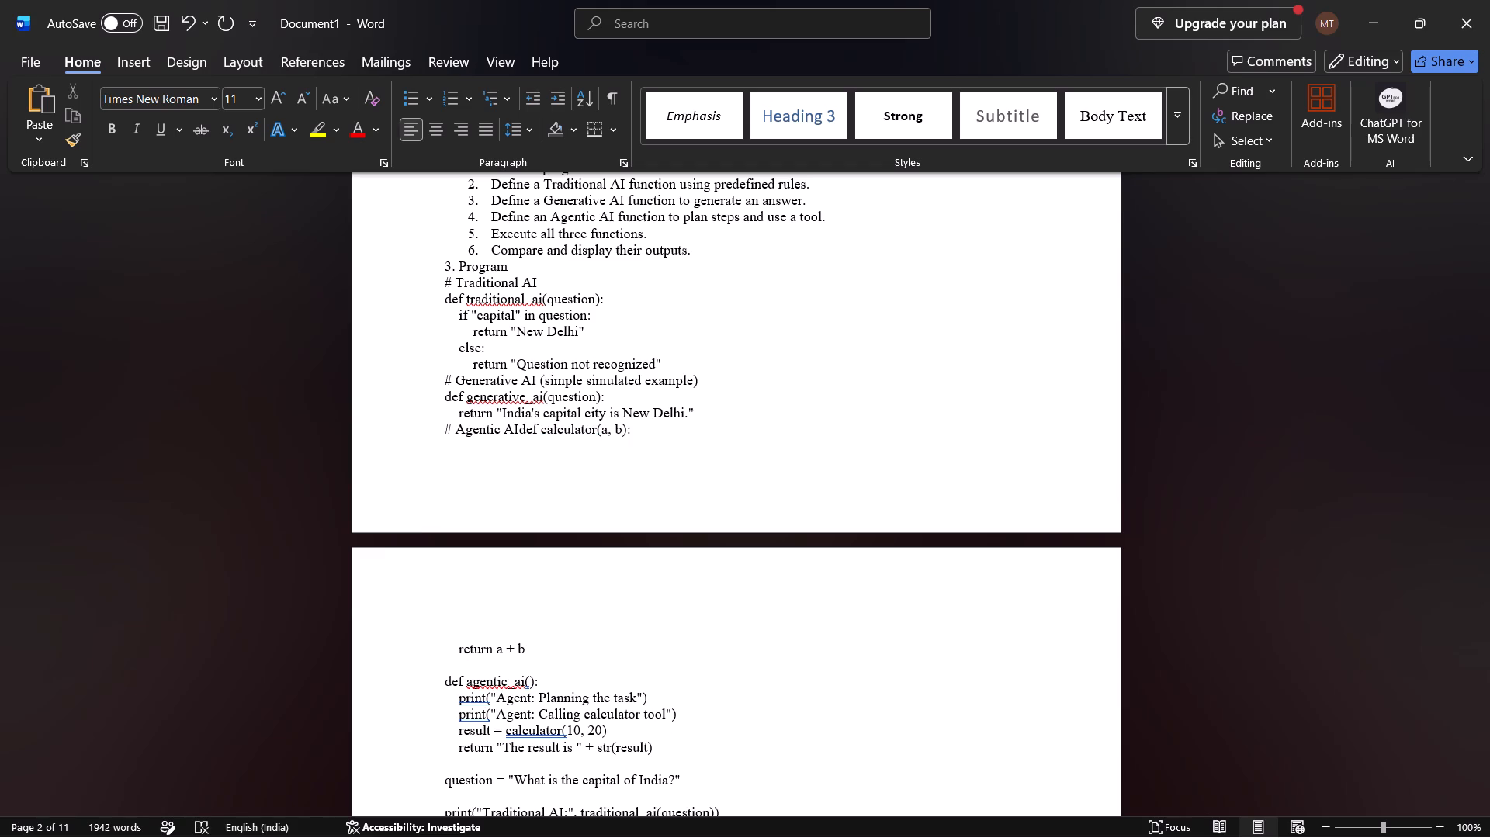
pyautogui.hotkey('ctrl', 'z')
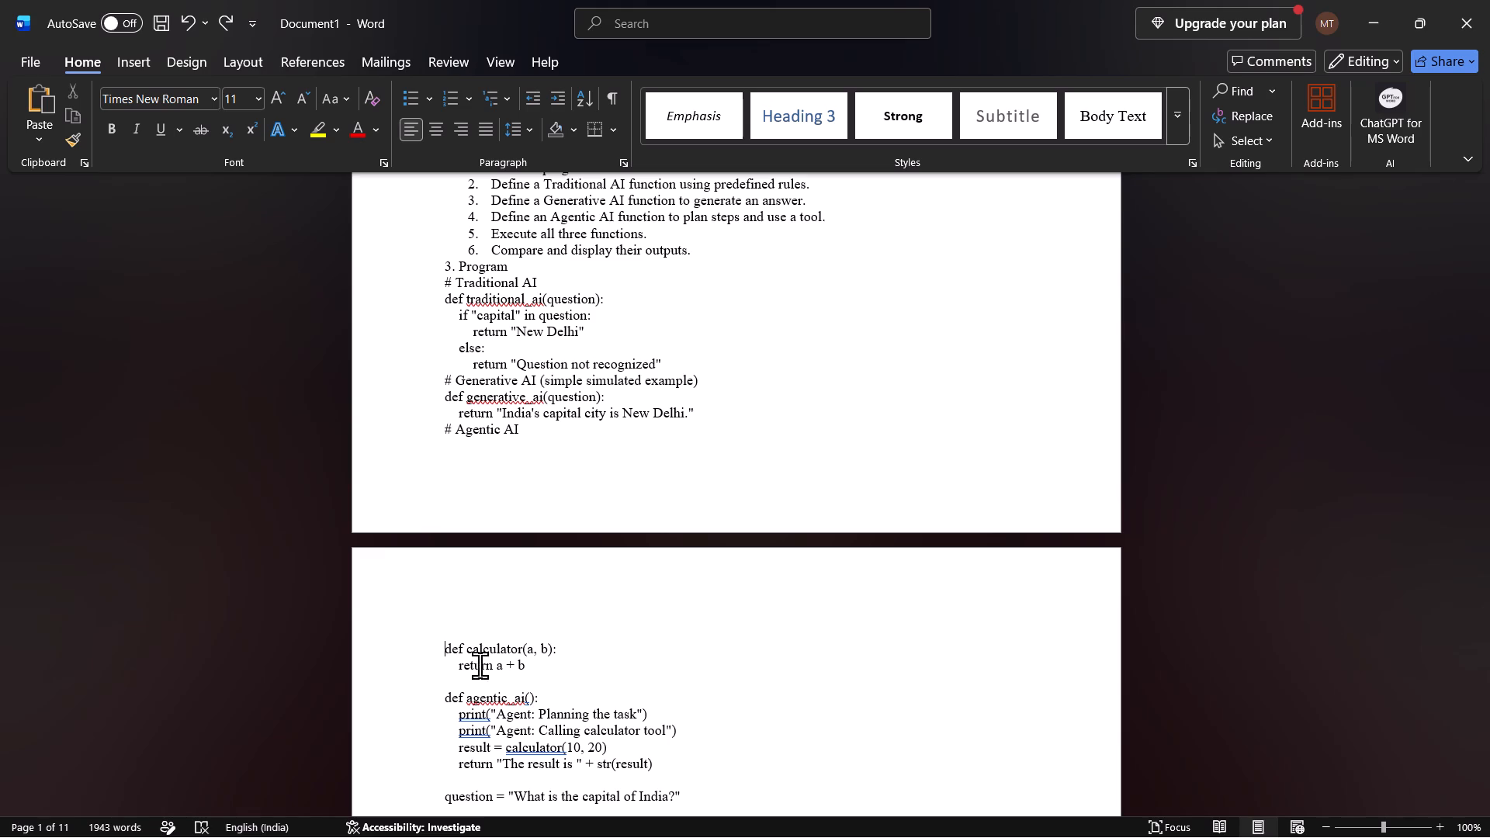
# Remove the blank lines above def agentic_ai():, the question assignment and the print("Traditional AI:") line in Experiment 2.
pyautogui.click(444, 701)
pyautogui.press('BackSpace')
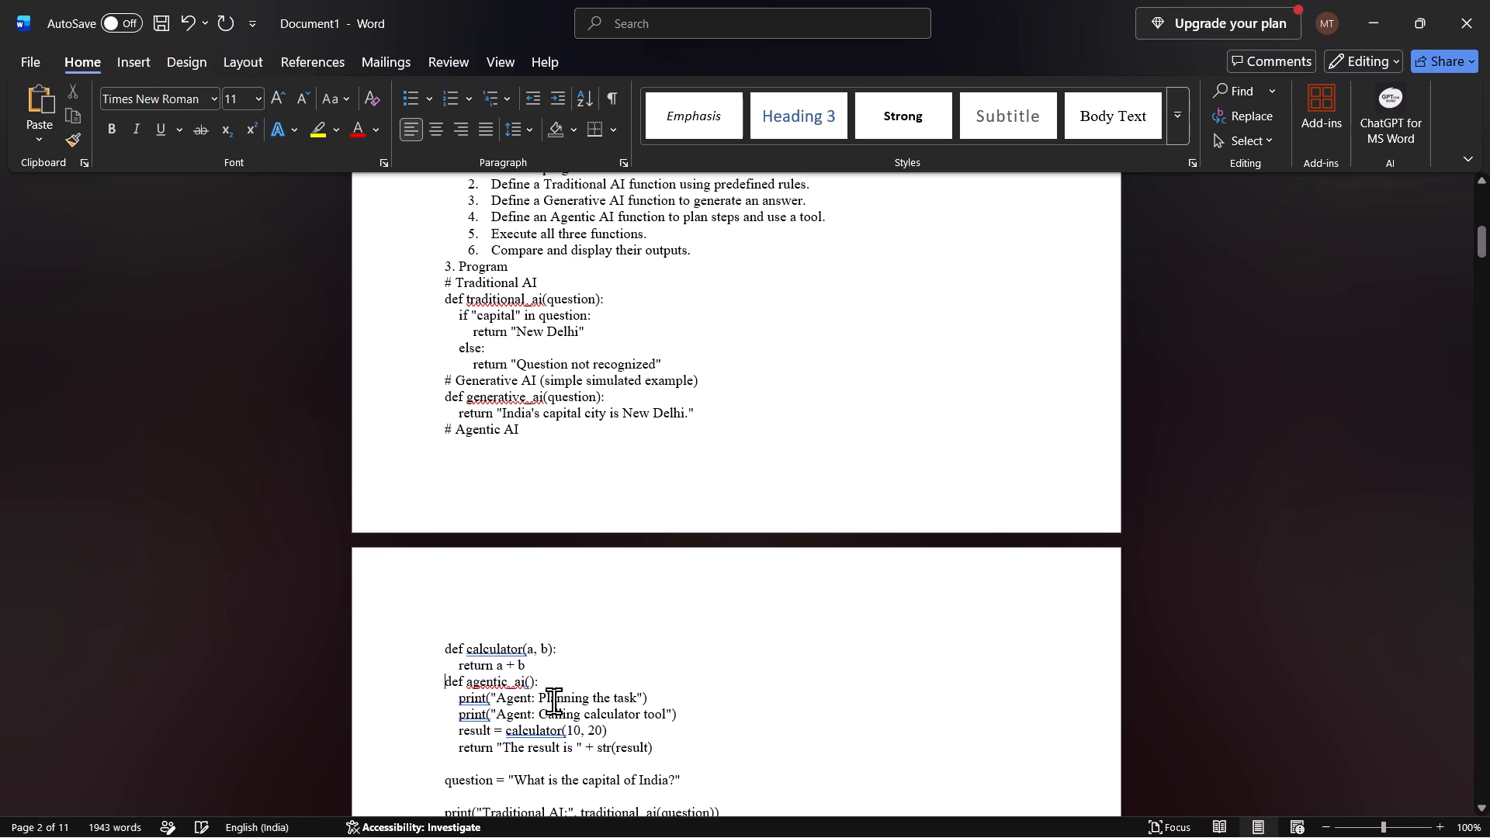
pyautogui.scroll(-1, 553, 701)
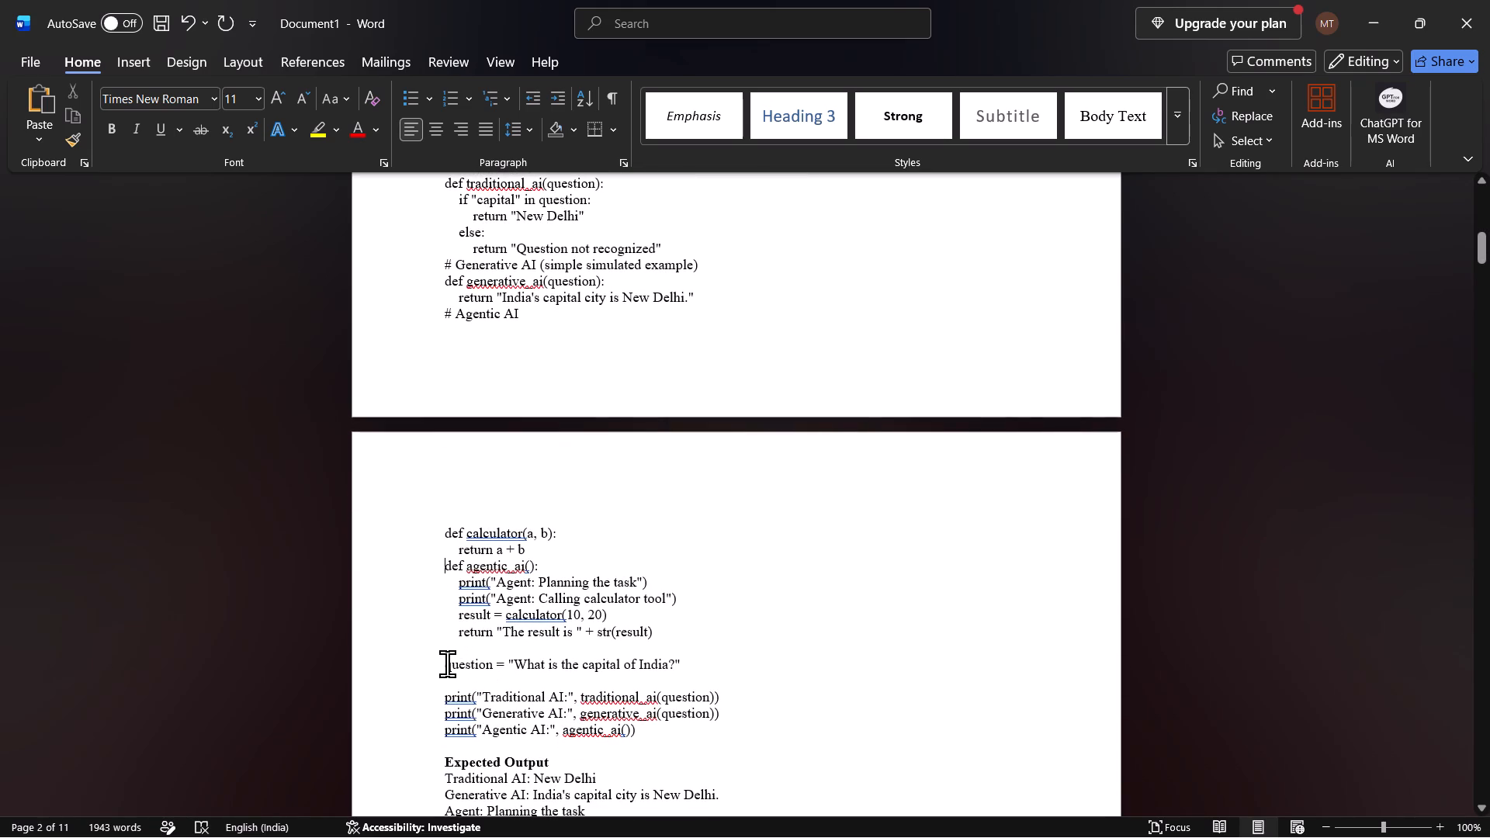
pyautogui.click(447, 663)
pyautogui.press('BackSpace')
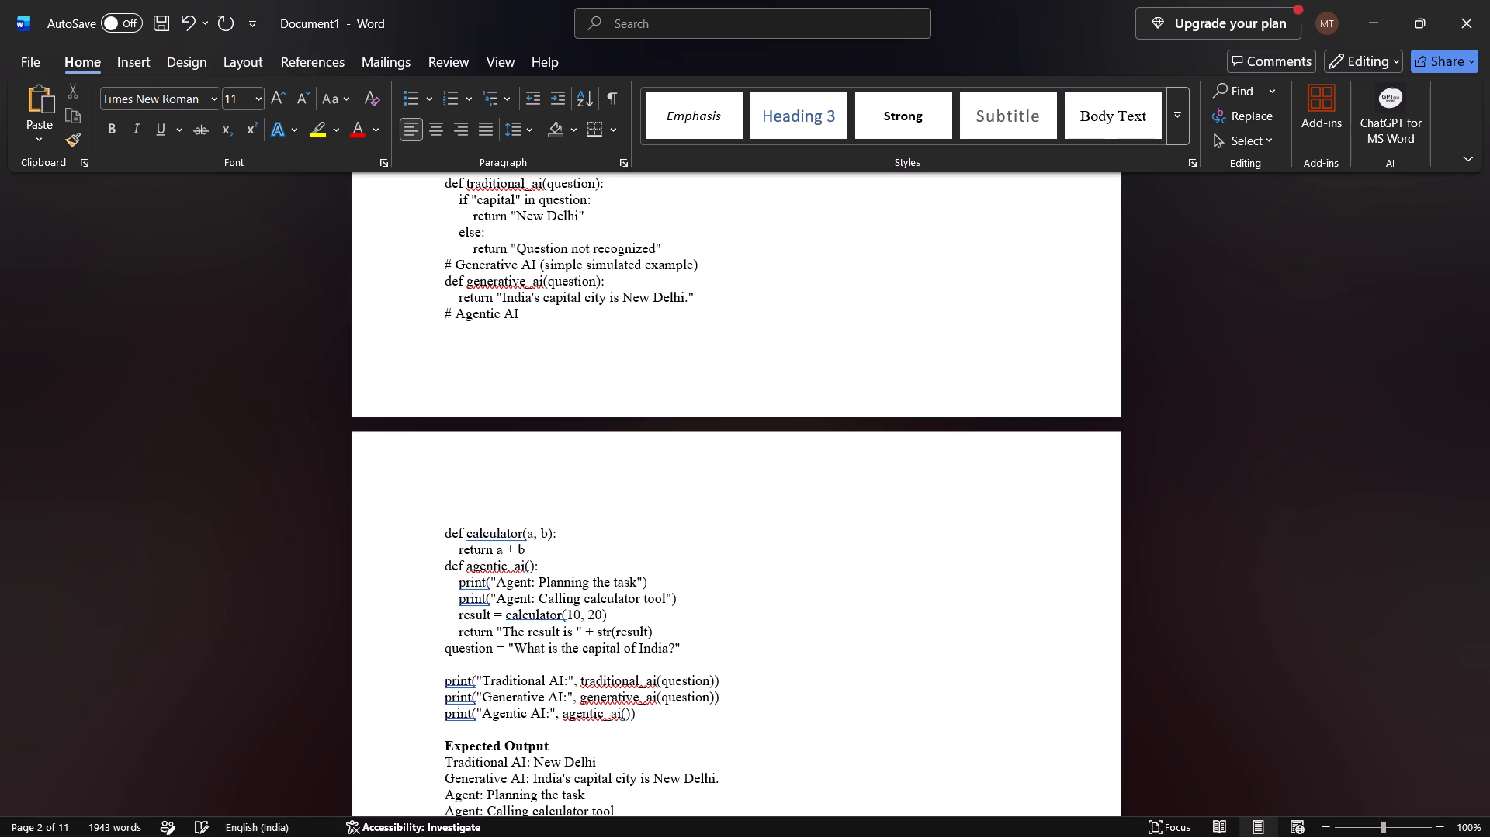
pyautogui.click(445, 686)
pyautogui.press('BackSpace')
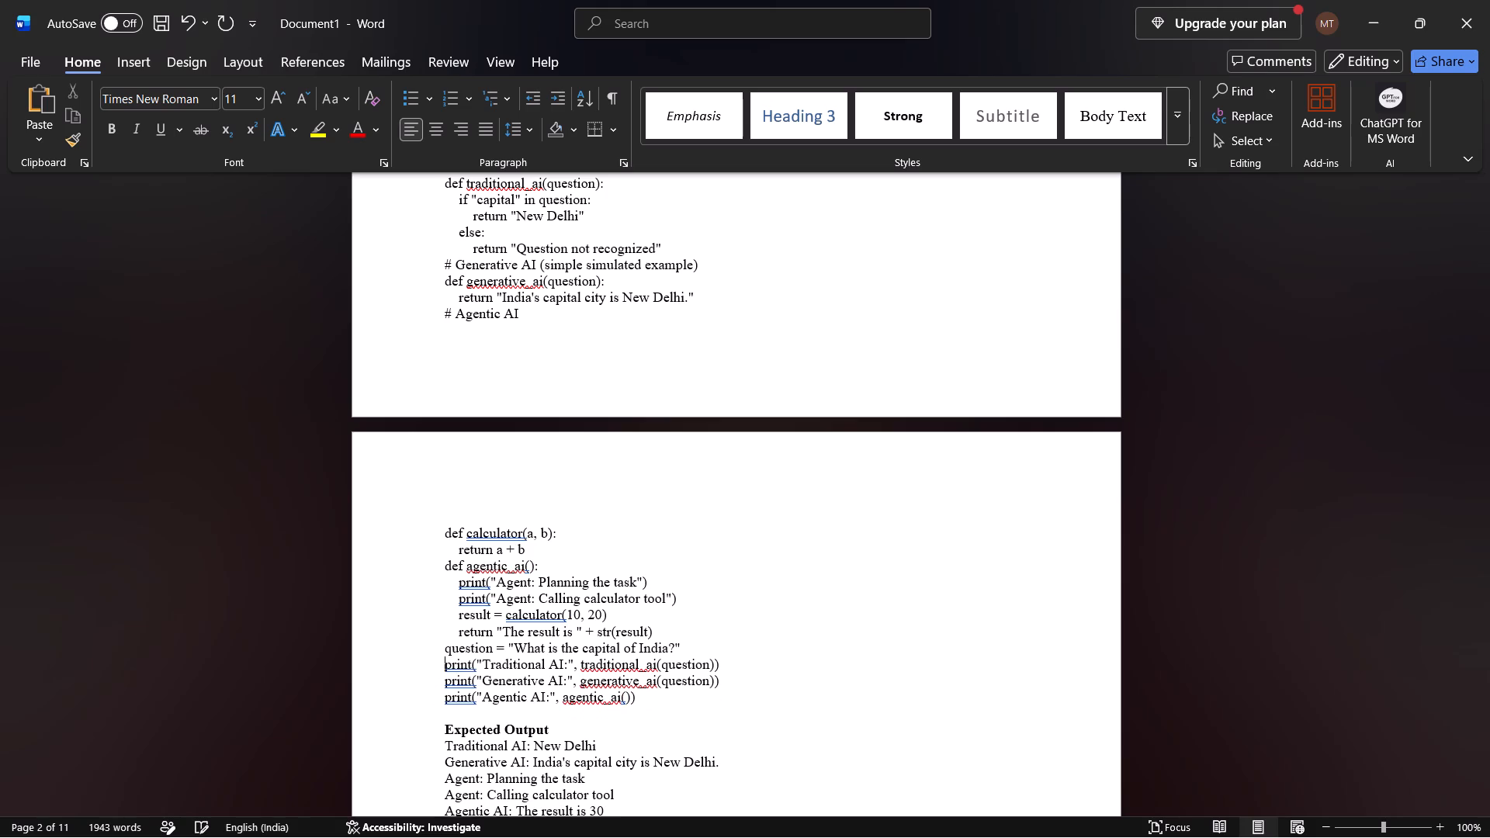
# Remove the blank line above Experiment 2's "Expected Output" heading.
pyautogui.scroll(-1, 445, 686)
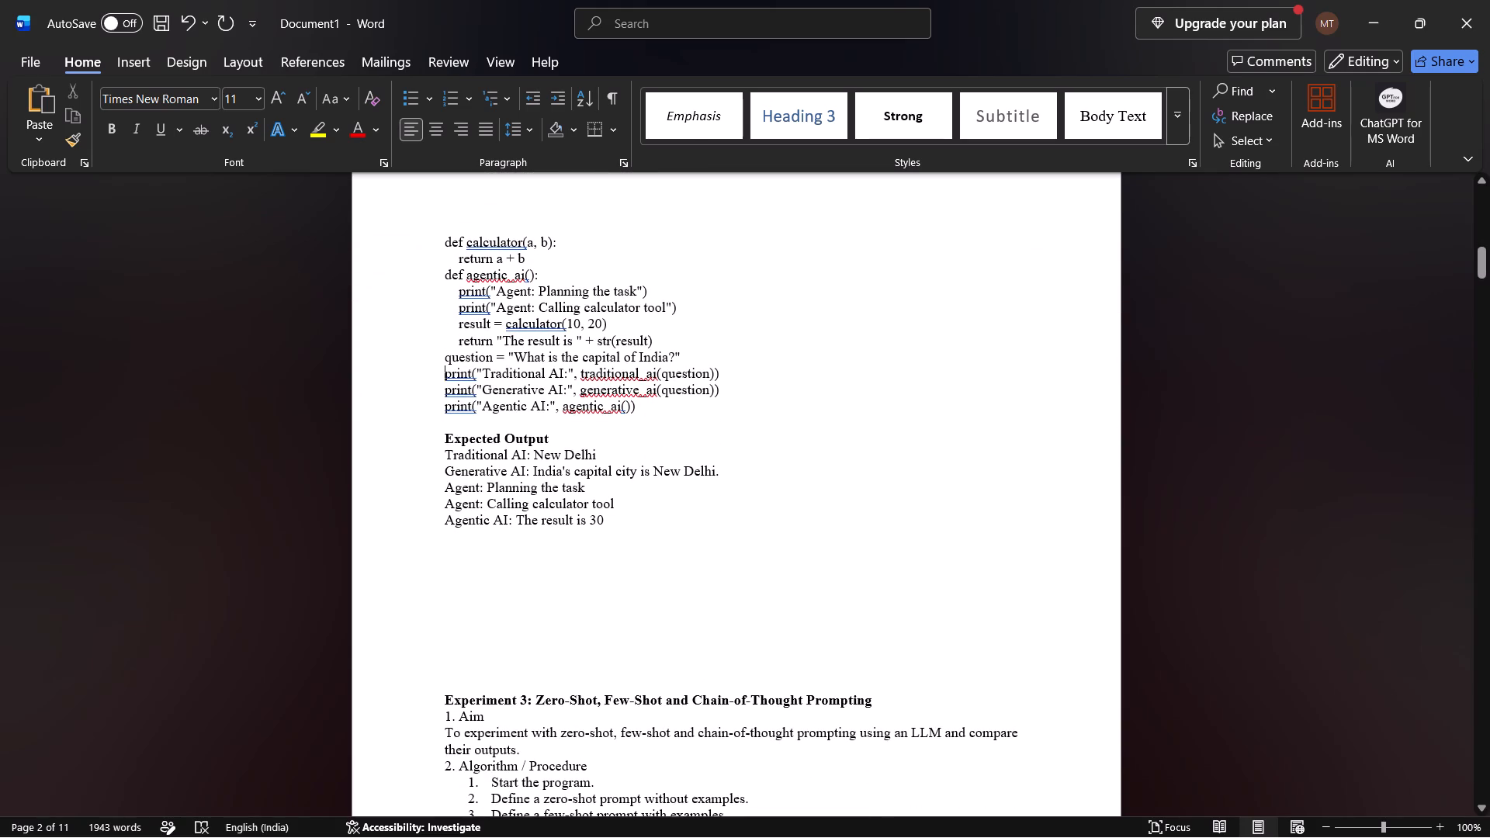
pyautogui.click(449, 431)
pyautogui.press('Left')
pyautogui.press('BackSpace')
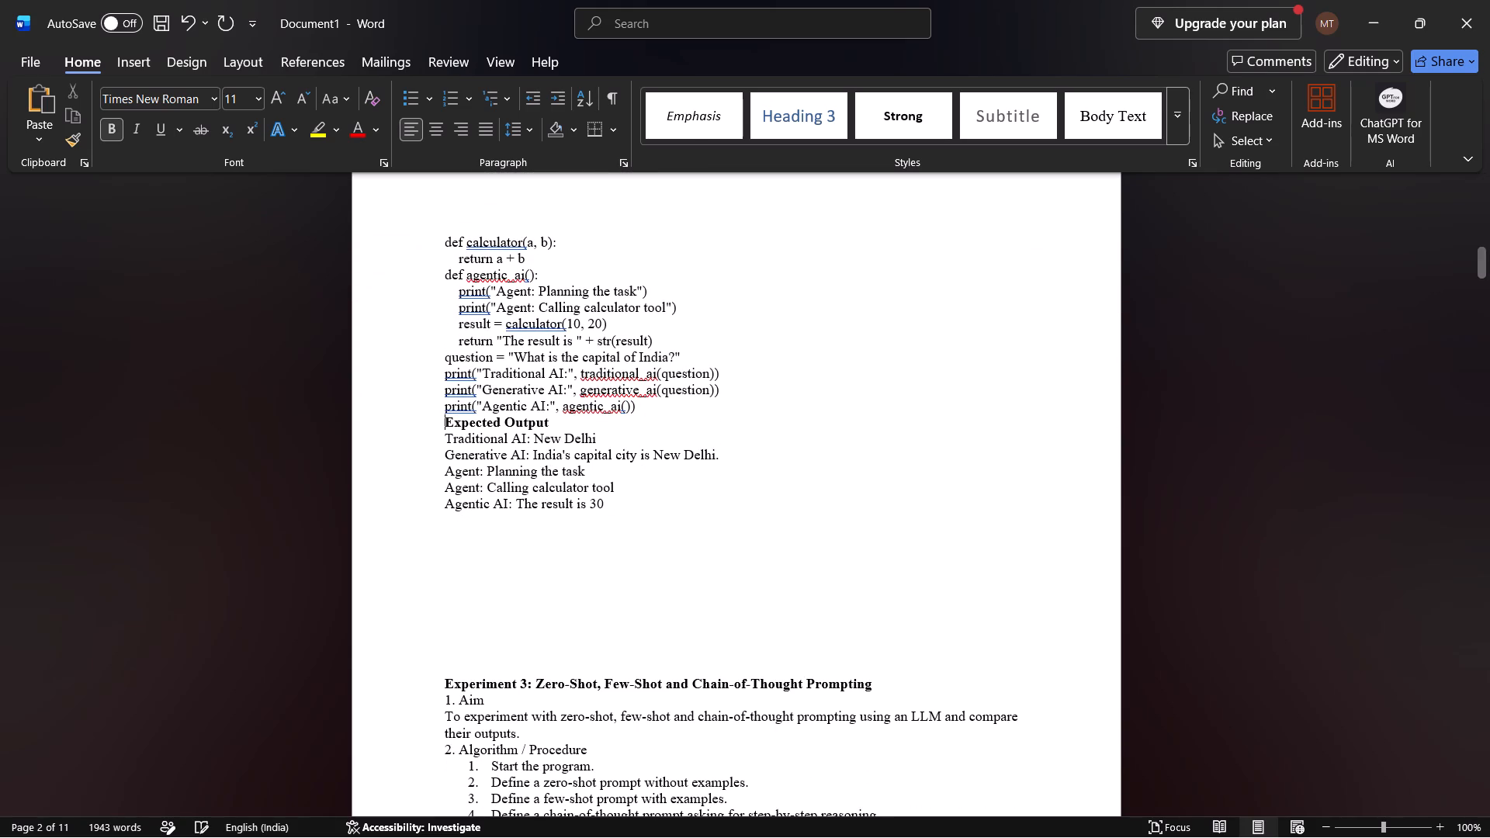
# Reduce the gap above the "Experiment 3: Zero-Shot, Few-Shot and Chain-of-Thought Prompting" heading to a single blank line.
pyautogui.click(442, 684)
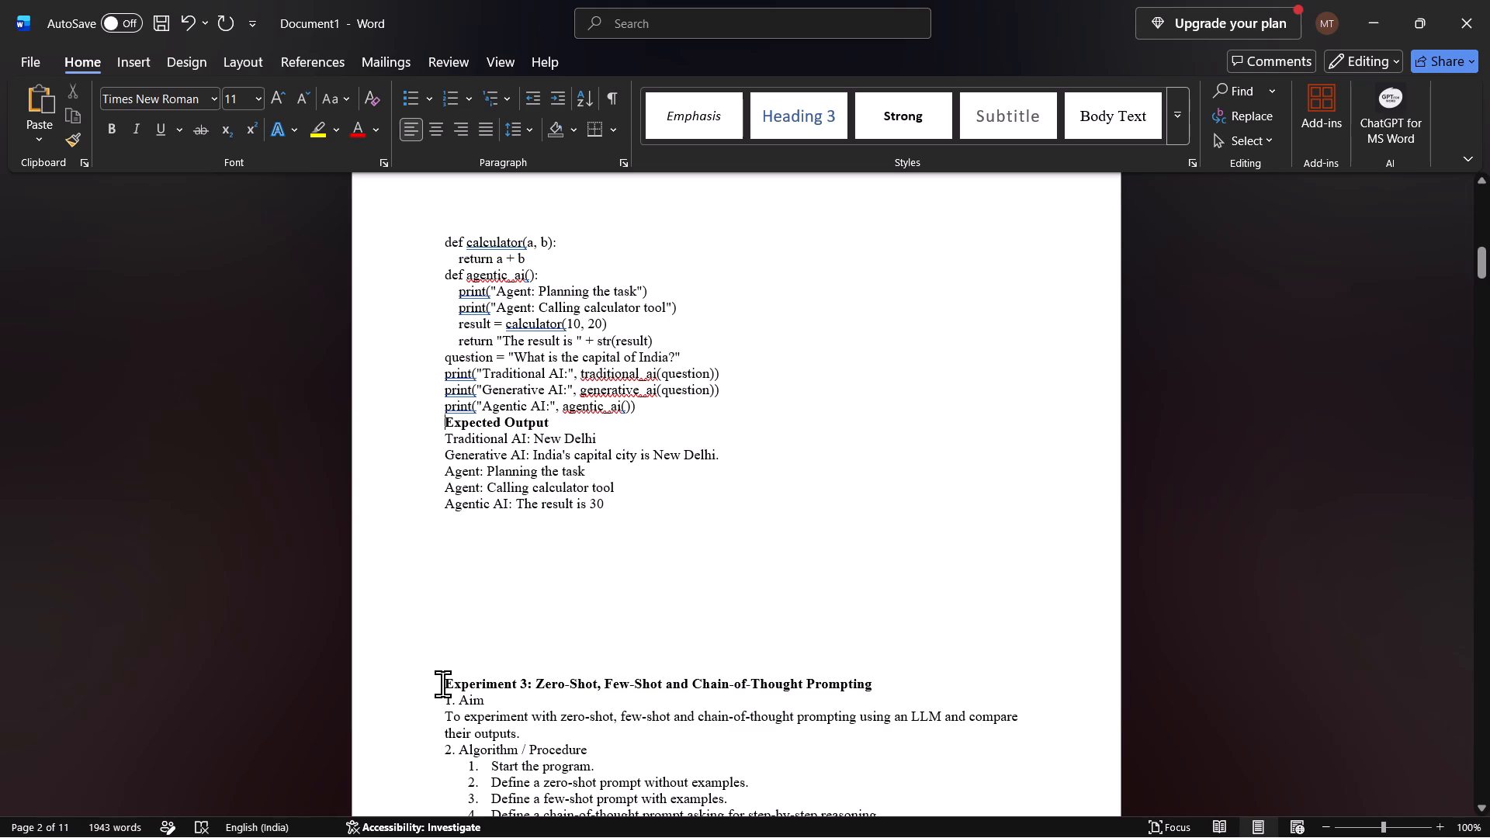
pyautogui.press('Return')
pyautogui.press('BackSpace')
pyautogui.press('BackSpace')
pyautogui.press('BackSpace')
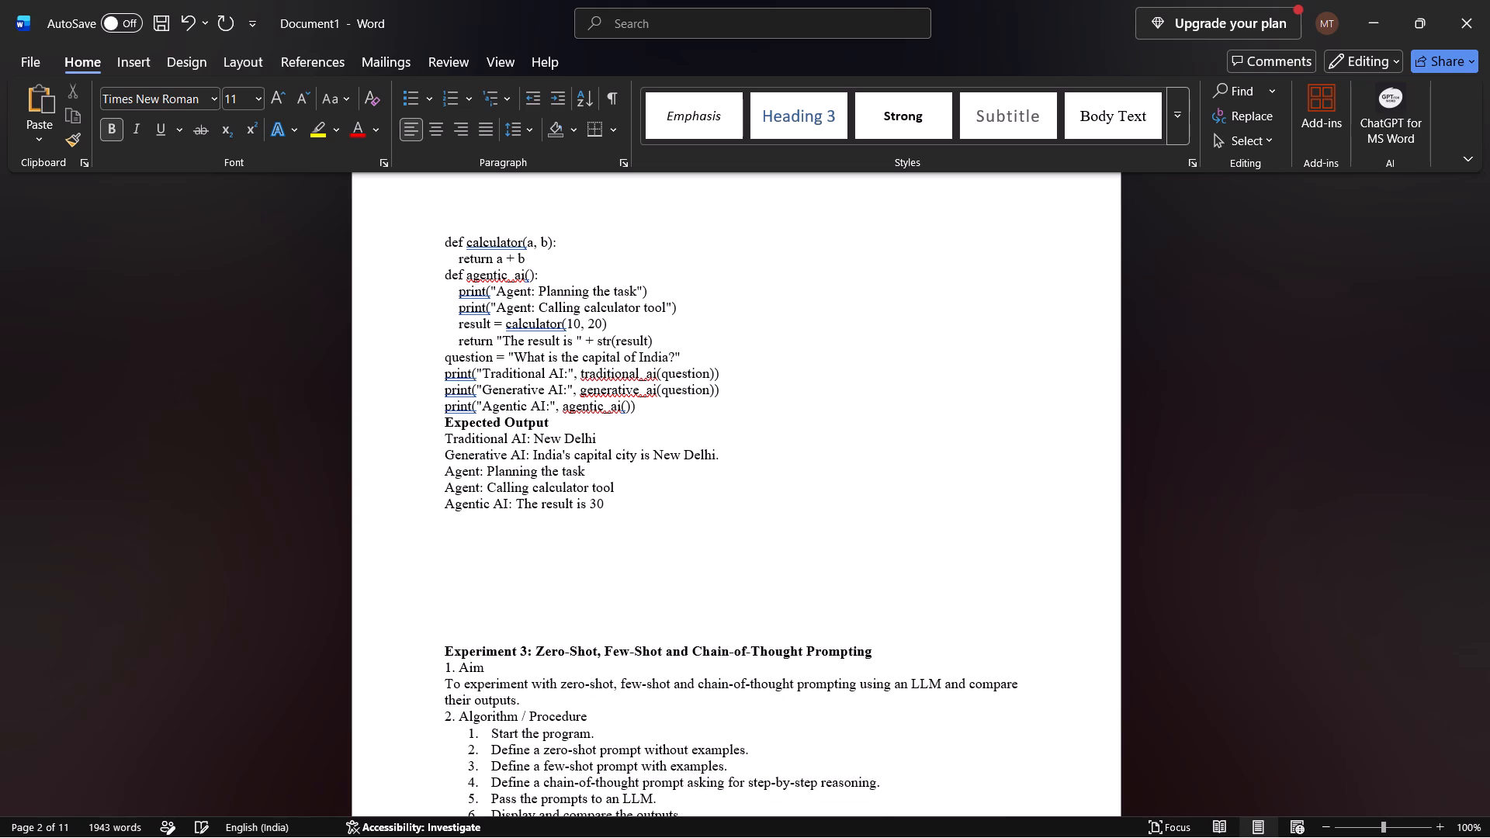
pyautogui.press('BackSpace')
pyautogui.press('BackSpace')
pyautogui.press('BackSpace')
pyautogui.press('BackSpace')
pyautogui.press('BackSpace')
pyautogui.press('BackSpace')
pyautogui.press('BackSpace')
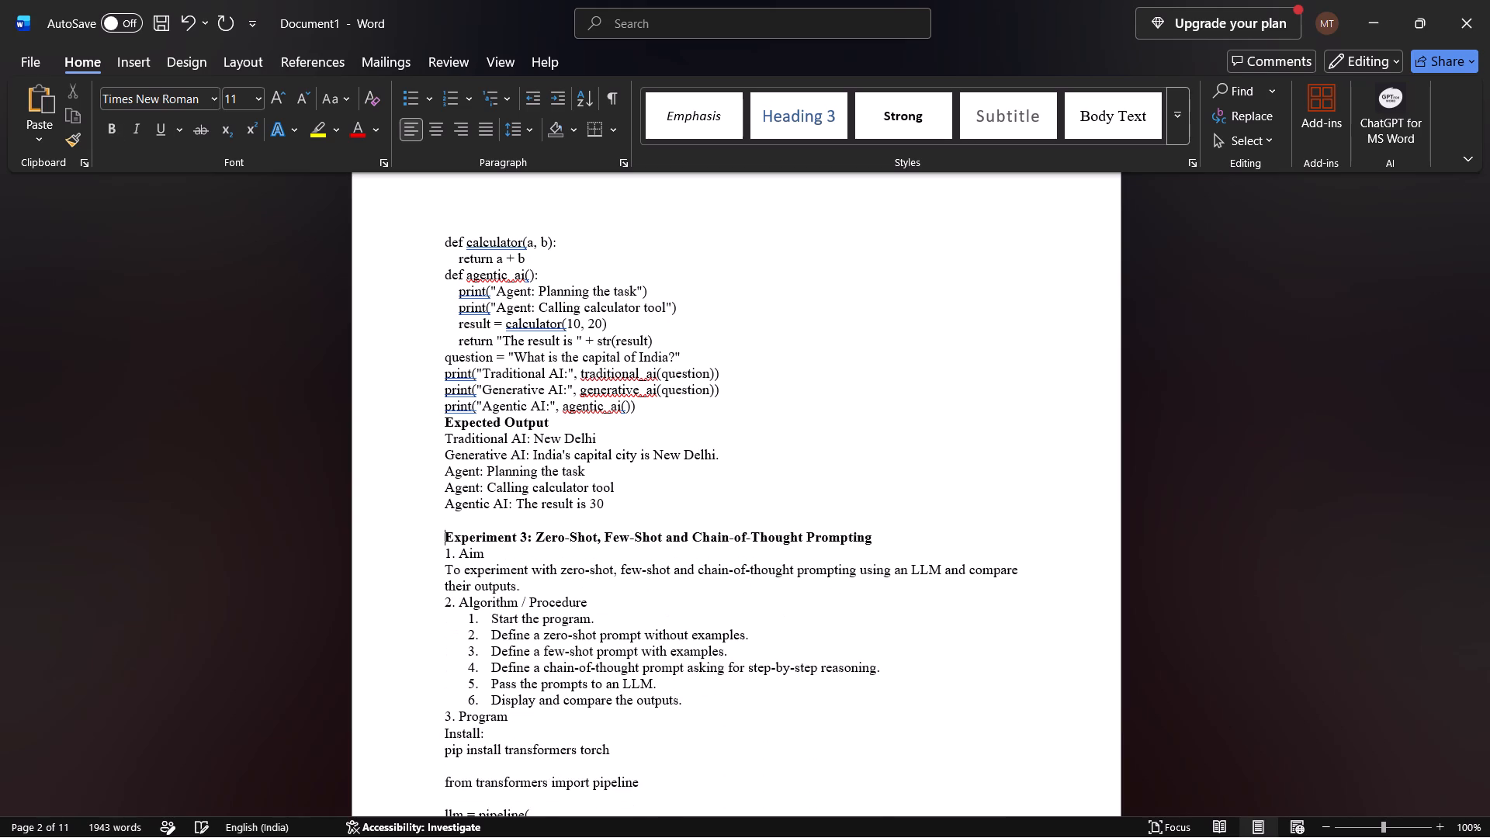
pyautogui.press('BackSpace')
pyautogui.press('Return')
# Remove the blank lines above from transformers import pipeline and llm = pipeline( in Experiment 3's program.
pyautogui.scroll(-1, 450, 723)
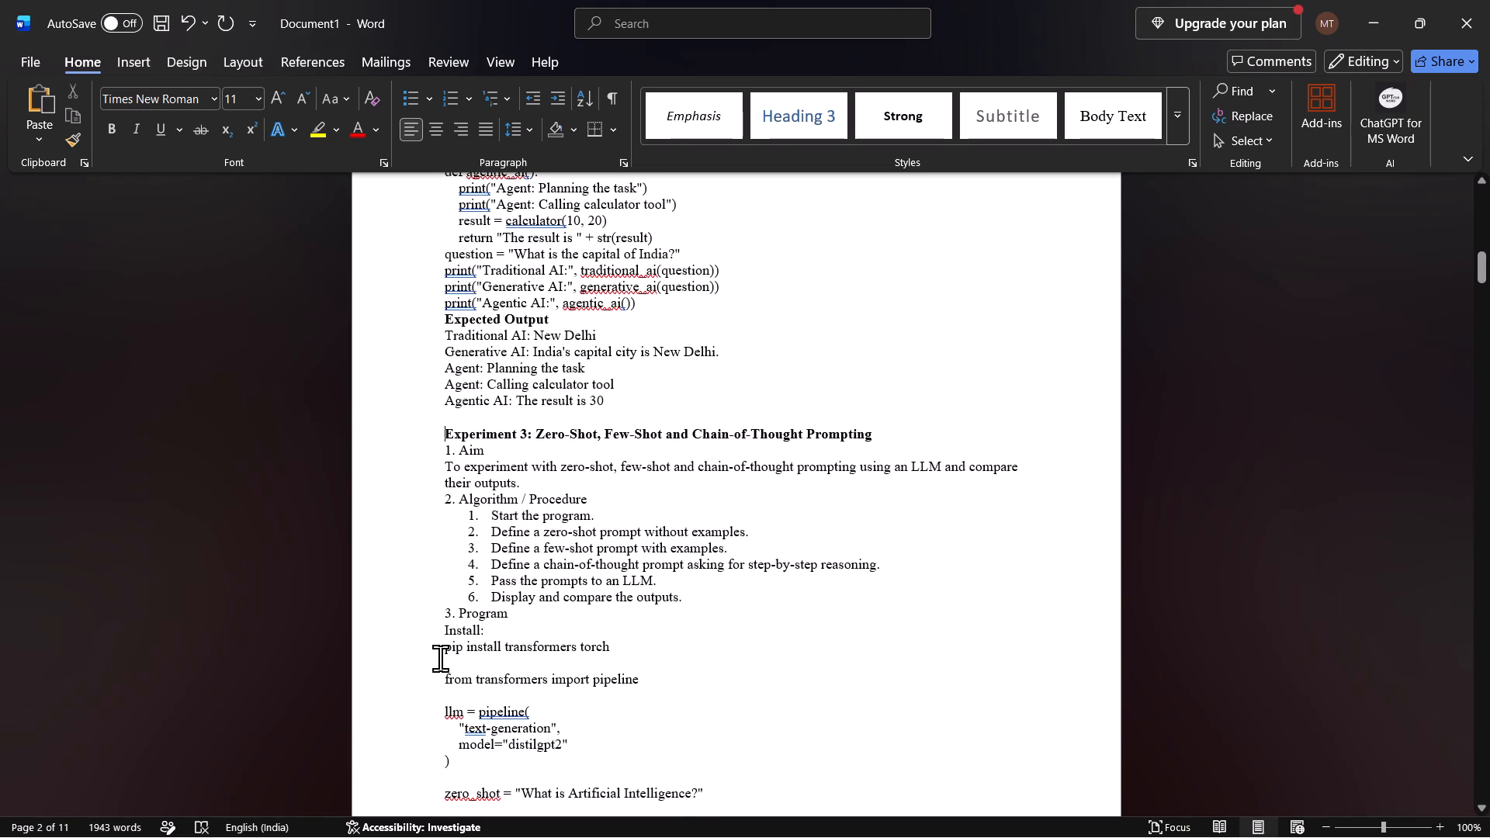
pyautogui.click(440, 670)
pyautogui.press('BackSpace')
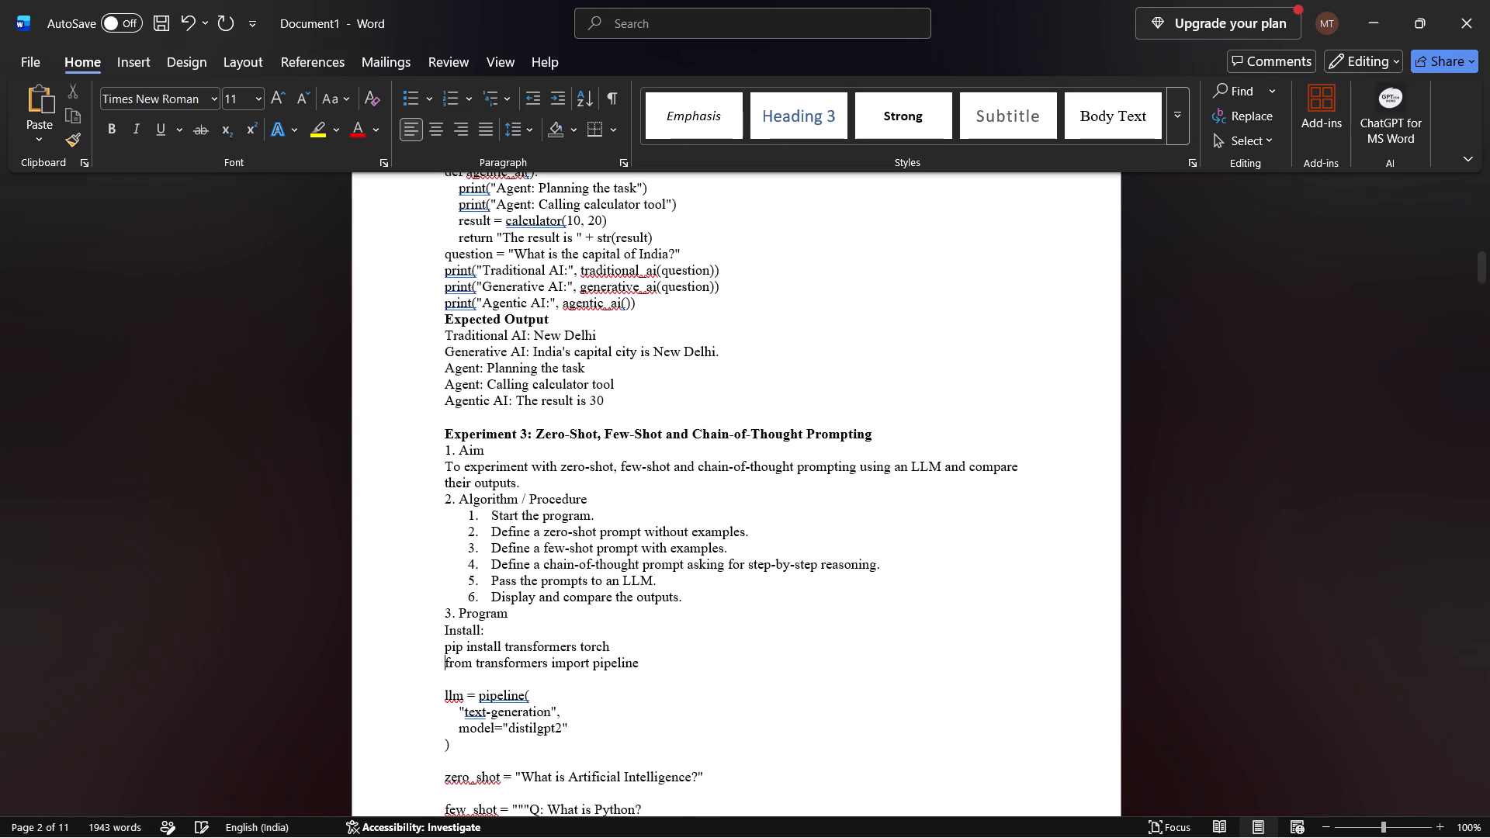
pyautogui.click(441, 693)
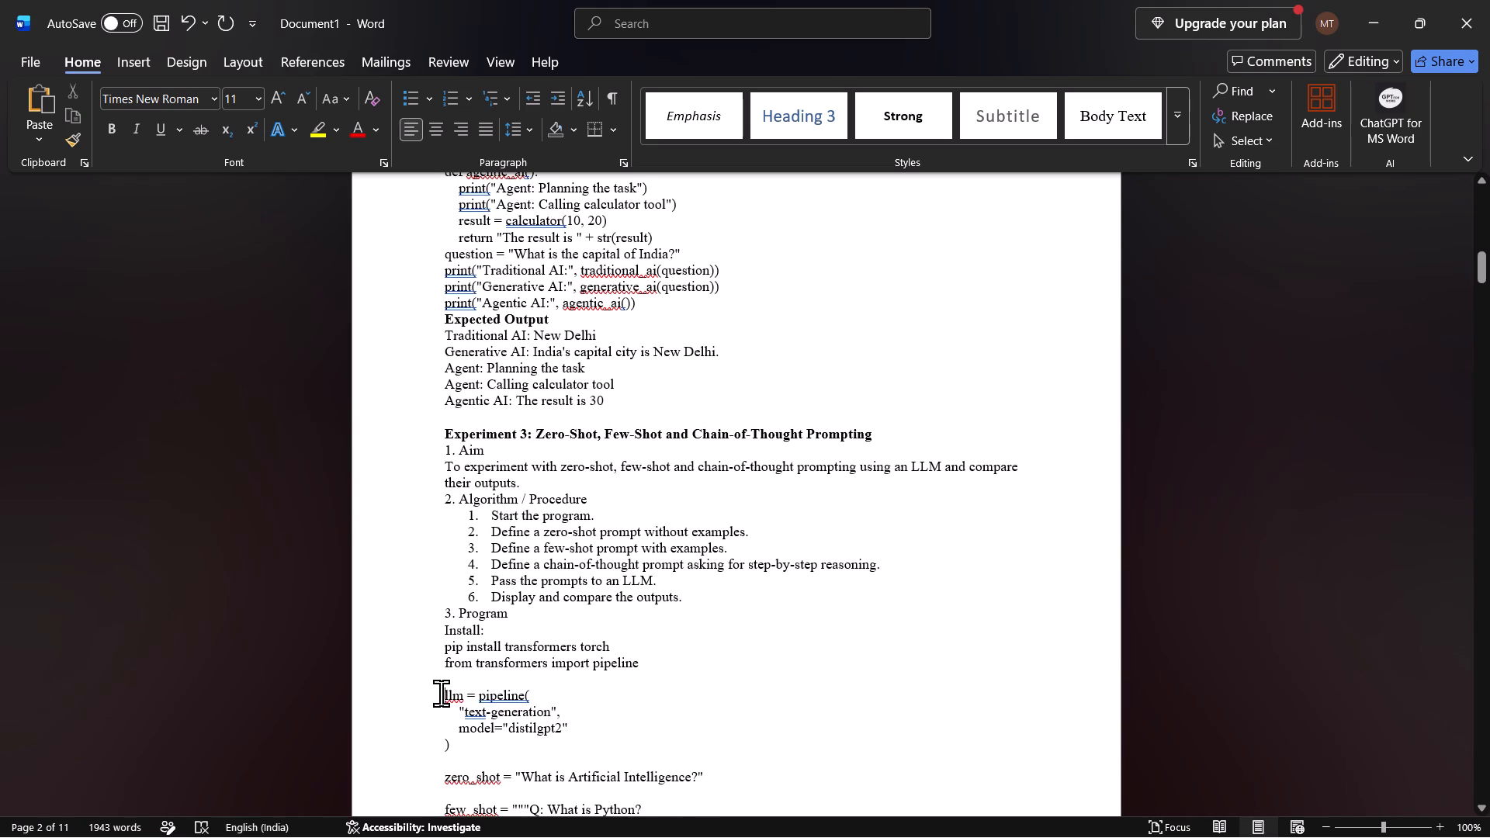
pyautogui.press('BackSpace')
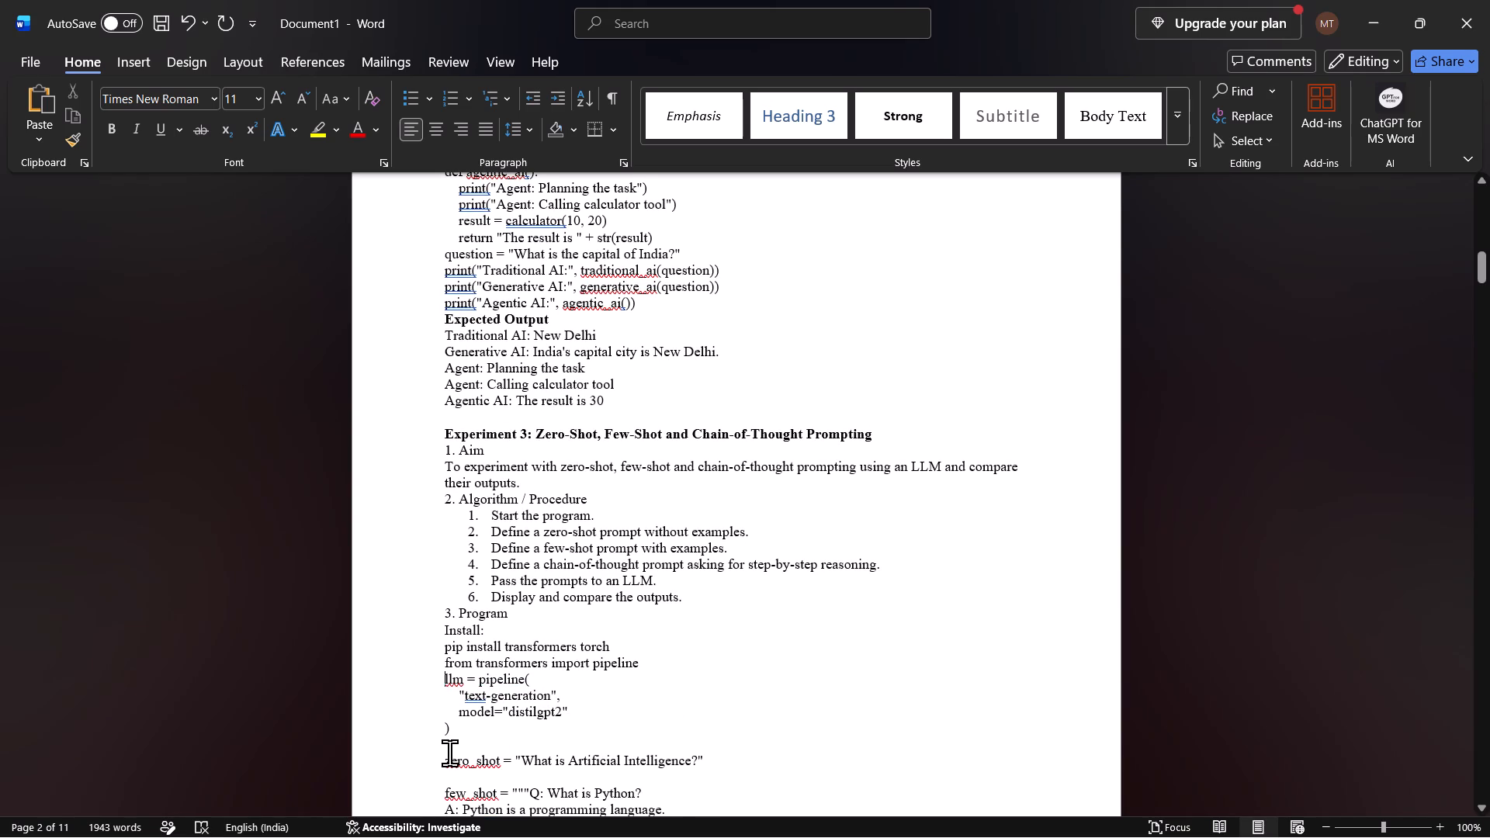
# Remove the blank lines above the zero_shot and few_shot assignments in Experiment 3's program.
pyautogui.click(449, 753)
pyautogui.scroll(-1, 449, 753)
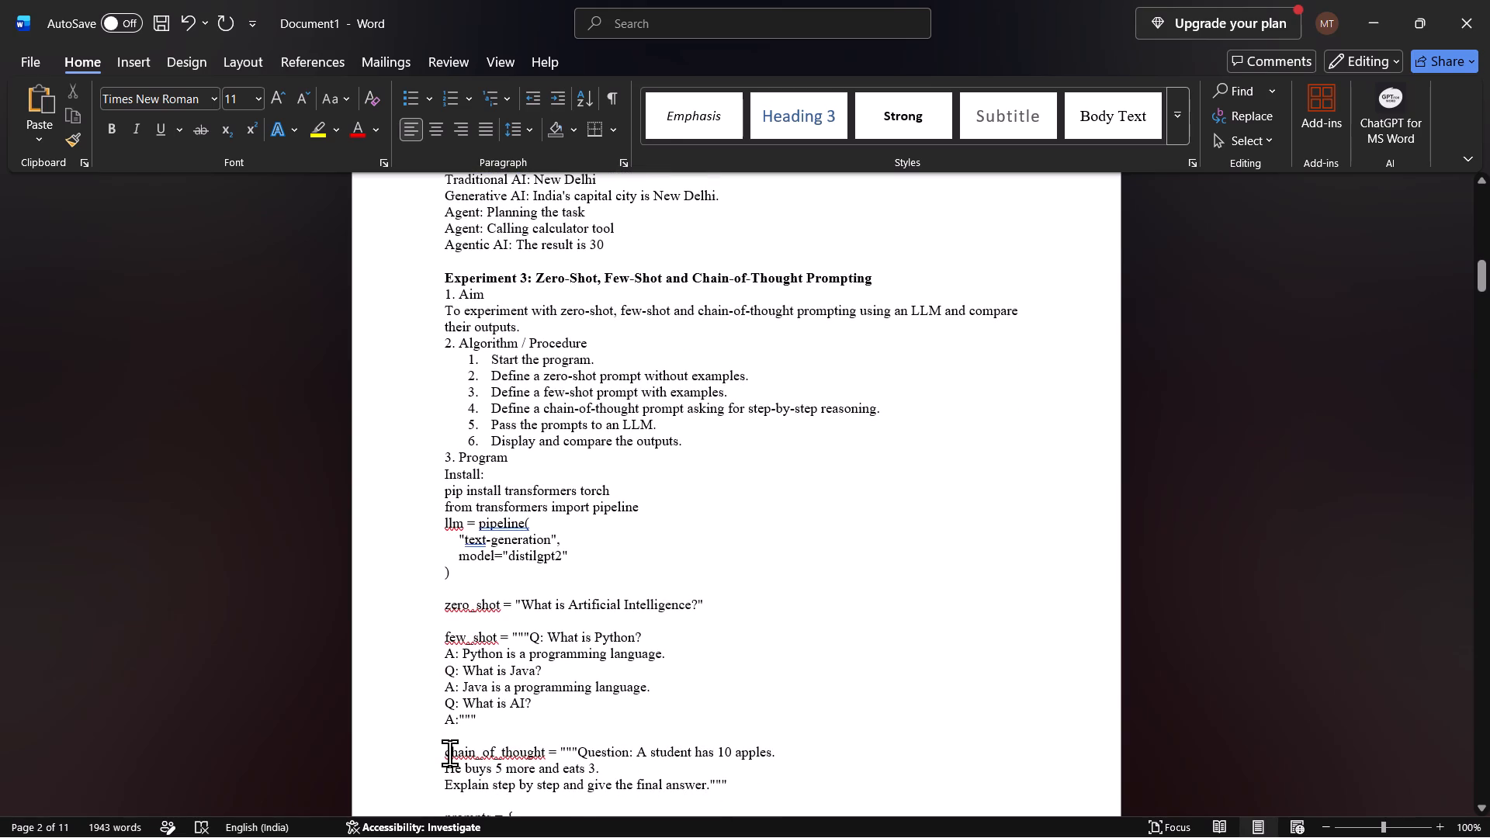
pyautogui.press('Left')
pyautogui.press('BackSpace')
pyautogui.press('Down')
pyautogui.press('Down')
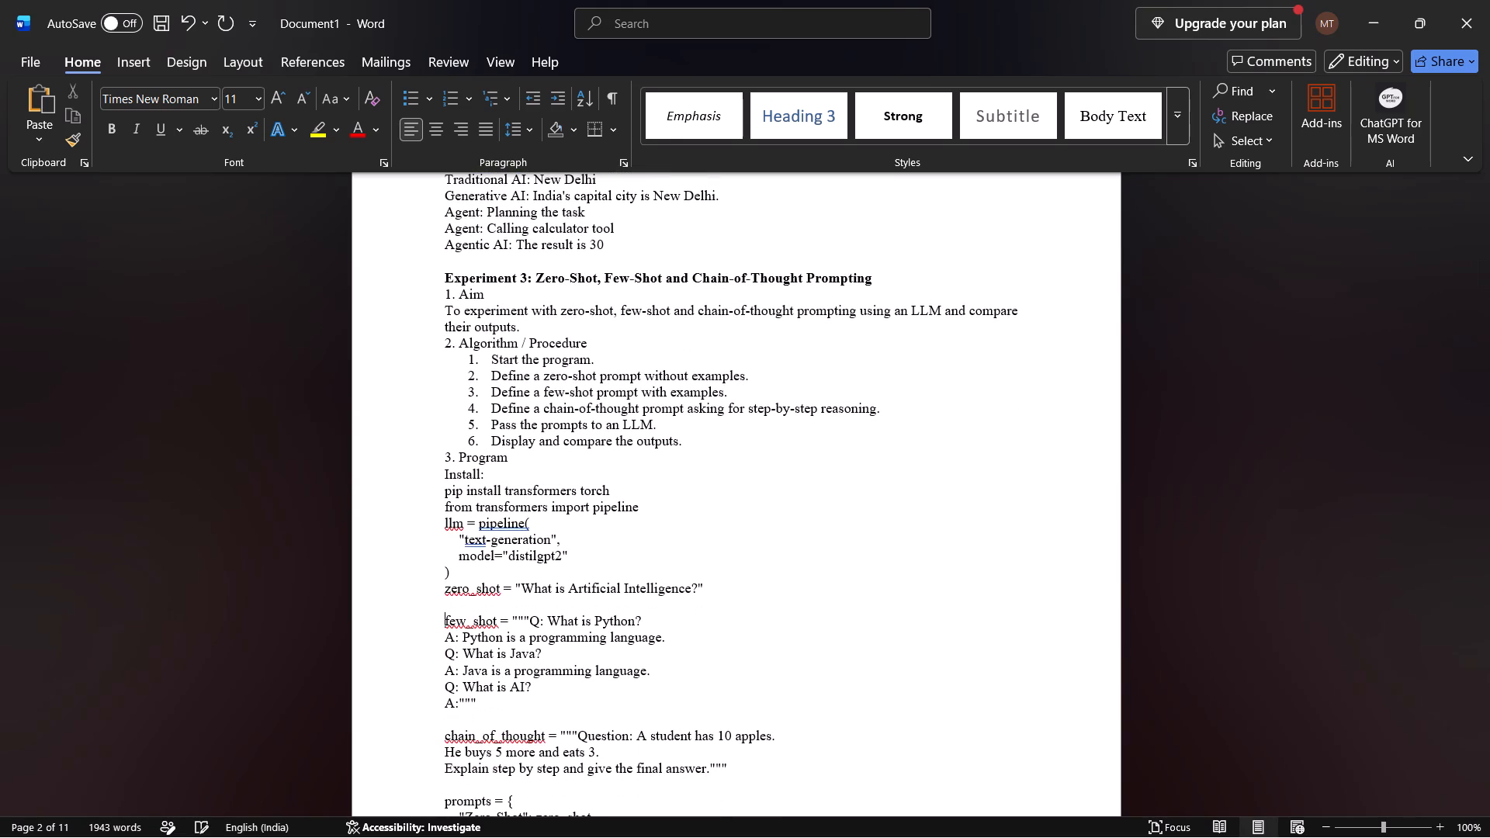
pyautogui.press('BackSpace')
# Delete the blank line and the line break before chain_of_thought in Experiment 3, joining it to the A:""" line.
pyautogui.press('Down')
pyautogui.press('Down')
pyautogui.press('Down')
pyautogui.press('Down')
pyautogui.press('Down')
pyautogui.press('Down')
pyautogui.press('Down')
pyautogui.press('Down')
pyautogui.press('Down')
pyautogui.press('Down')
pyautogui.press('Down')
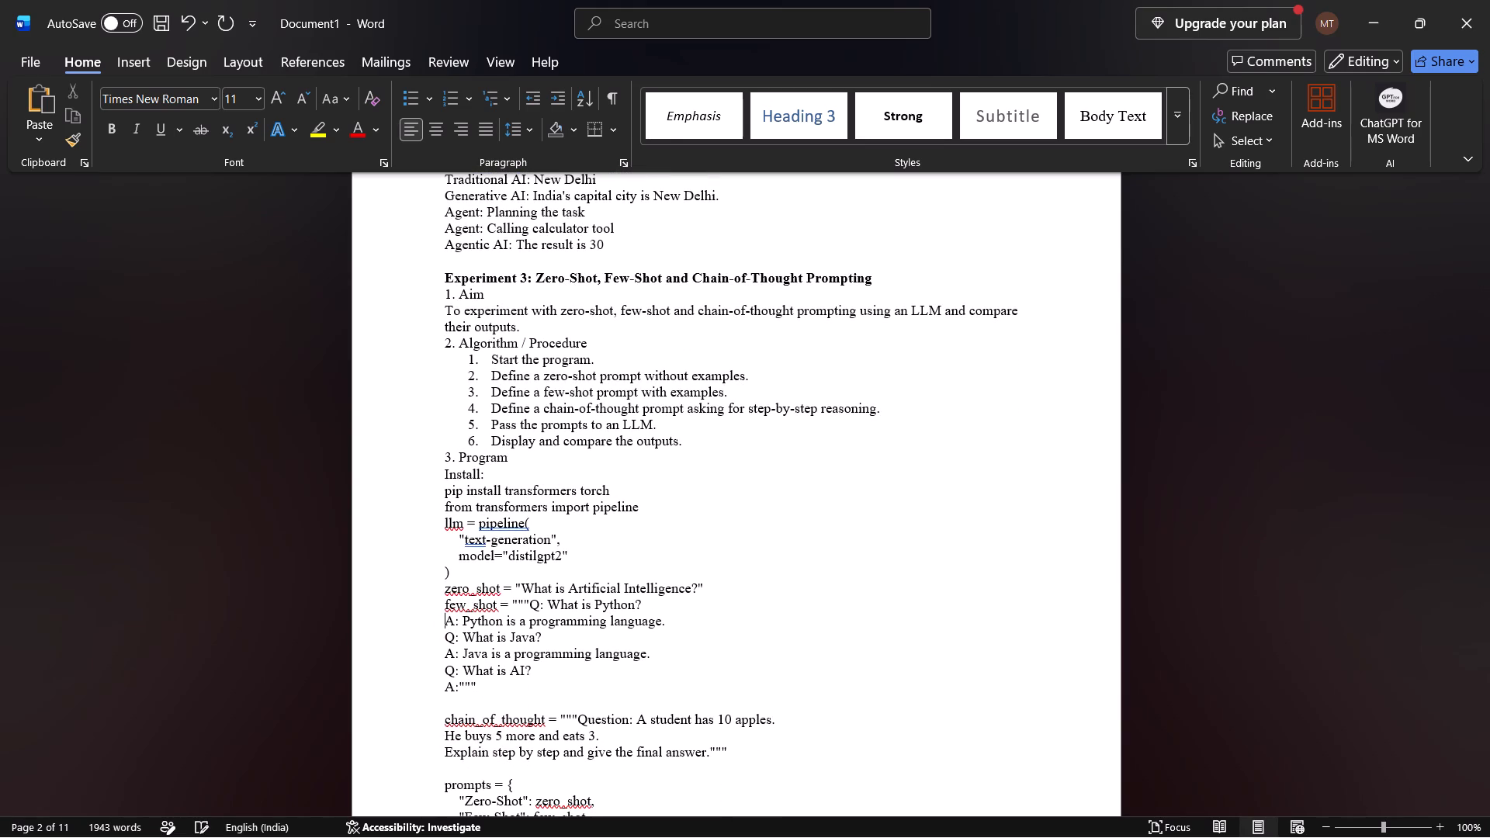
pyautogui.press('Up')
pyautogui.press('Up')
pyautogui.press('Up')
pyautogui.press('Up')
pyautogui.press('Up')
pyautogui.press('Down')
pyautogui.press('BackSpace')
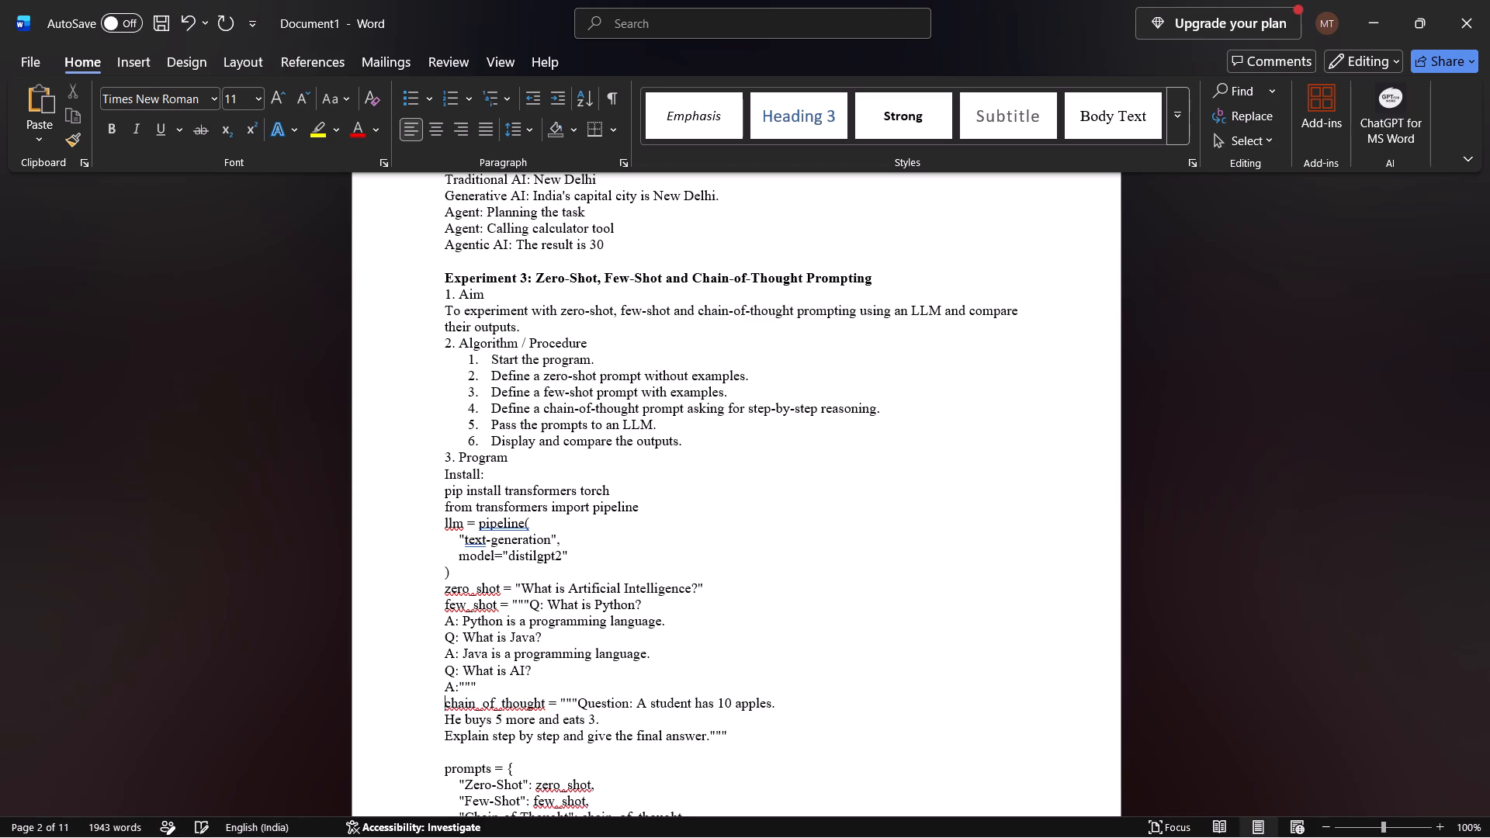
pyautogui.press('BackSpace')
# Remove the blank line above prompts = { in Experiment 3's program.
pyautogui.click(449, 753)
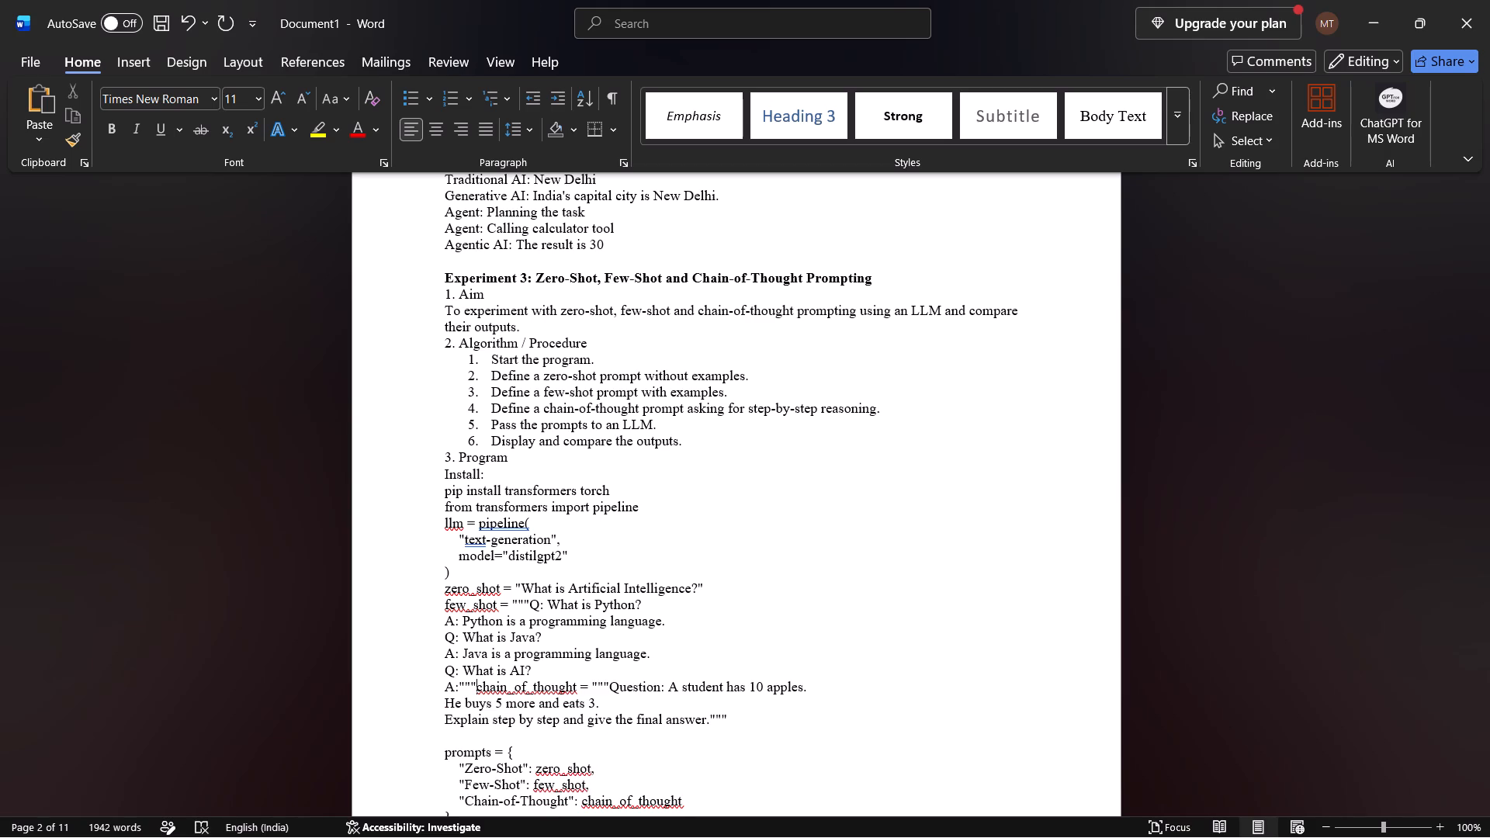
pyautogui.scroll(-1, 449, 753)
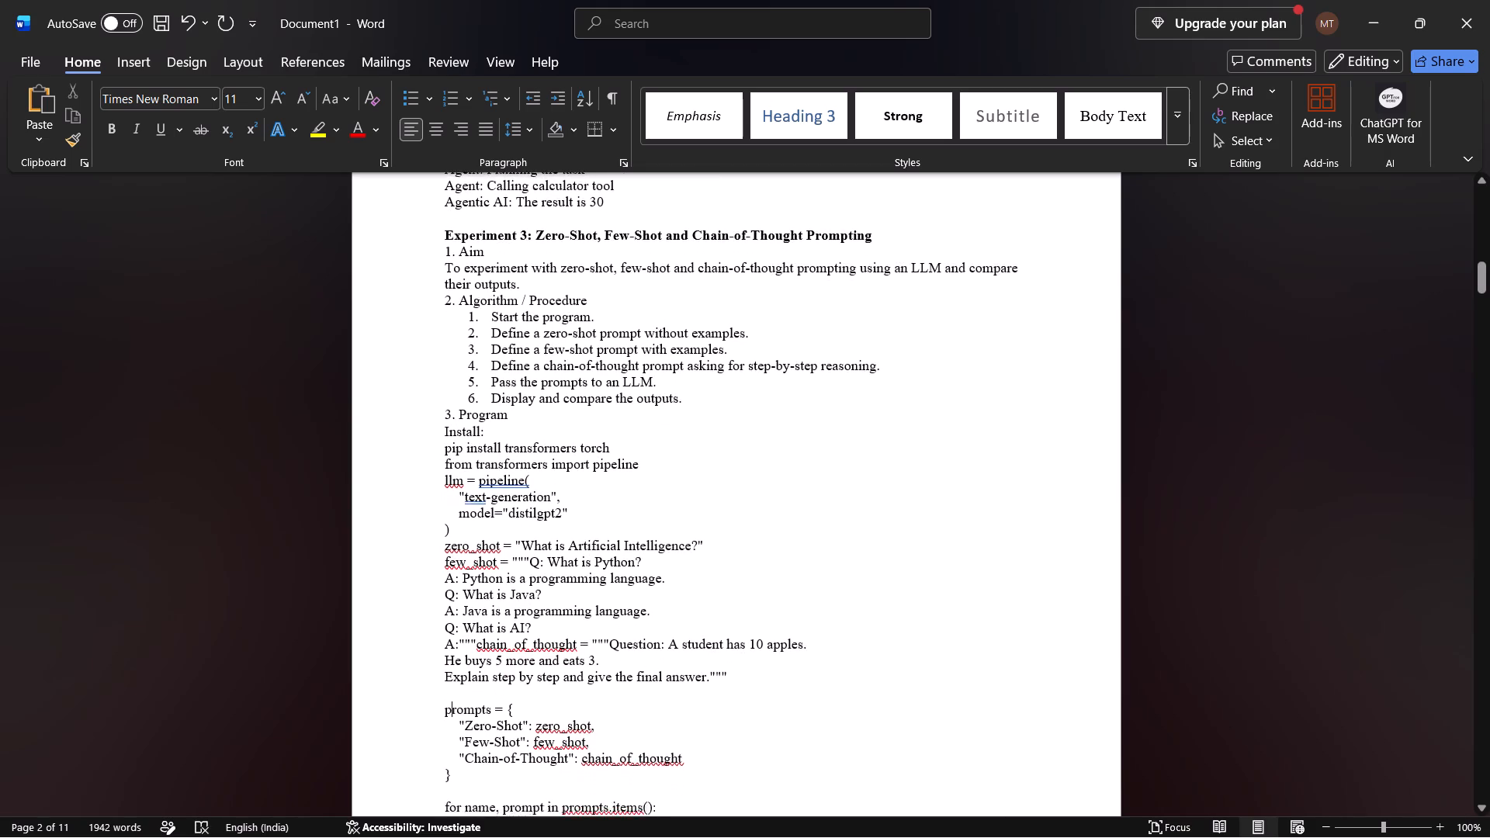
pyautogui.scroll(-1, 449, 753)
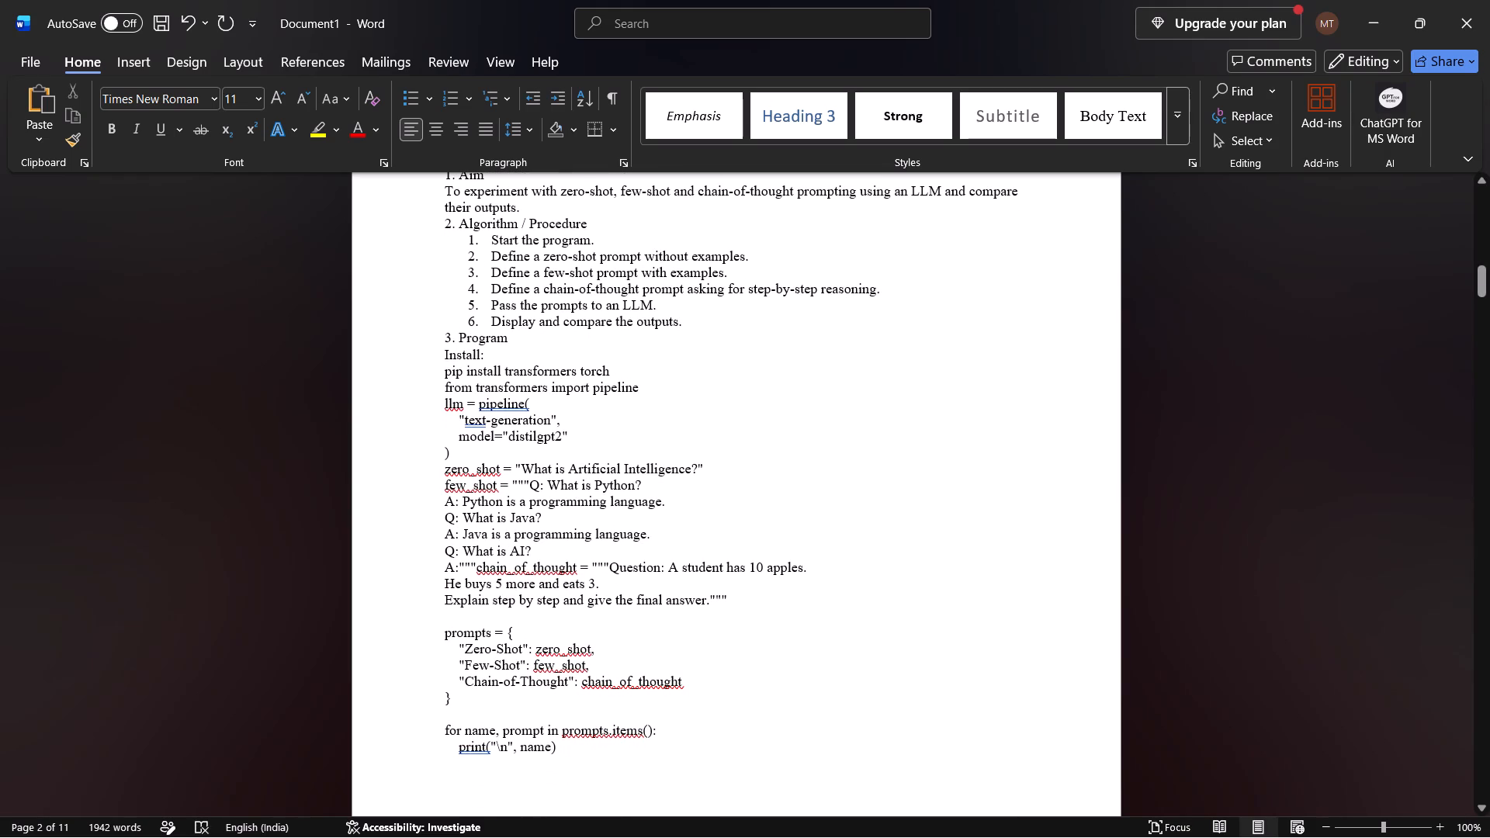
pyautogui.press('Left')
pyautogui.press('Return')
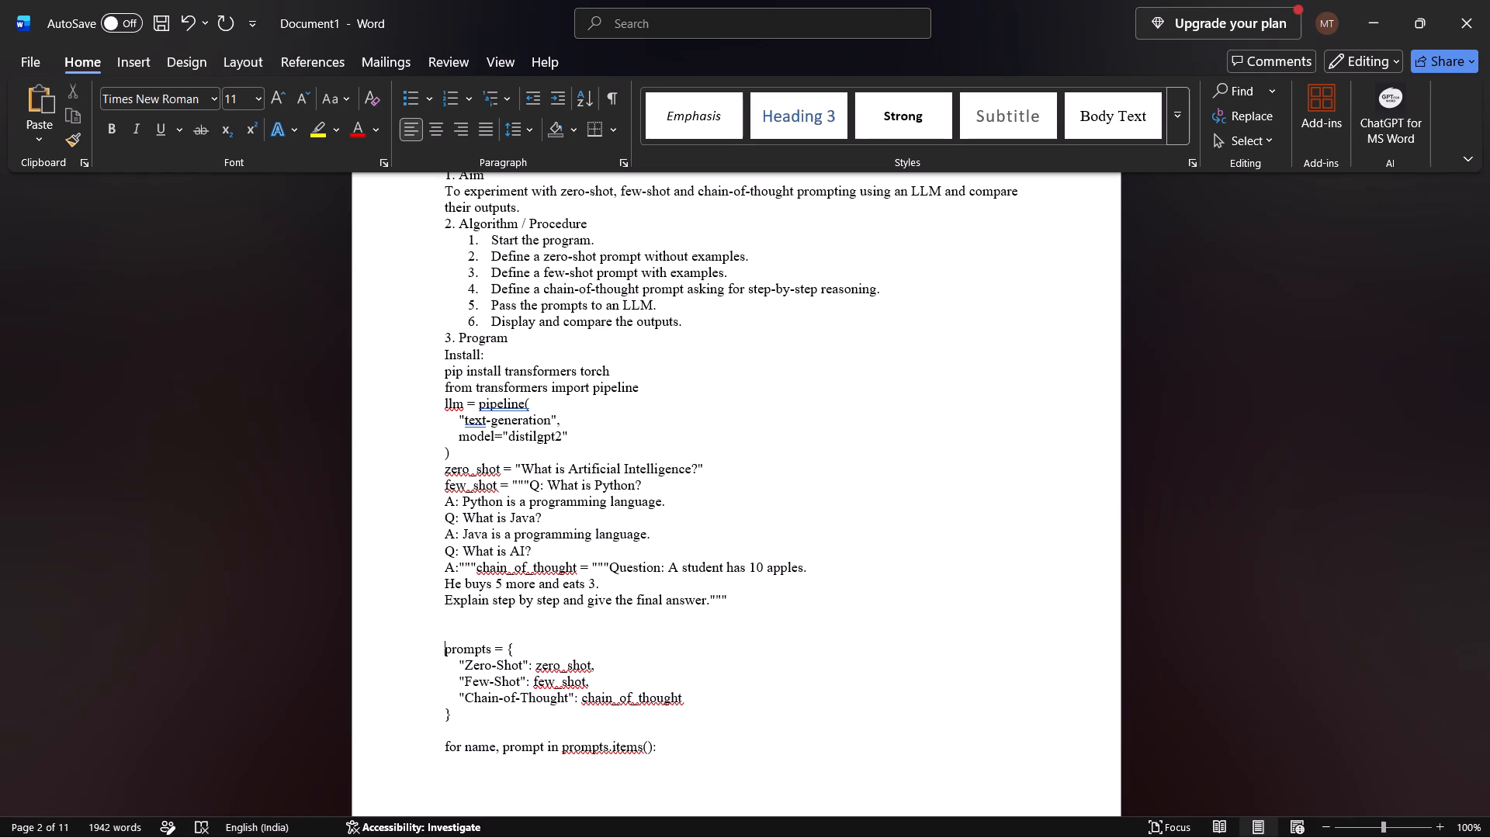
pyautogui.press('BackSpace')
pyautogui.press('BackSpace')
# Remove the blank line above the for name, prompt in prompts.items(): loop in Experiment 3.
pyautogui.press('Down')
pyautogui.press('Down')
pyautogui.press('Down')
pyautogui.press('Down')
pyautogui.press('Down')
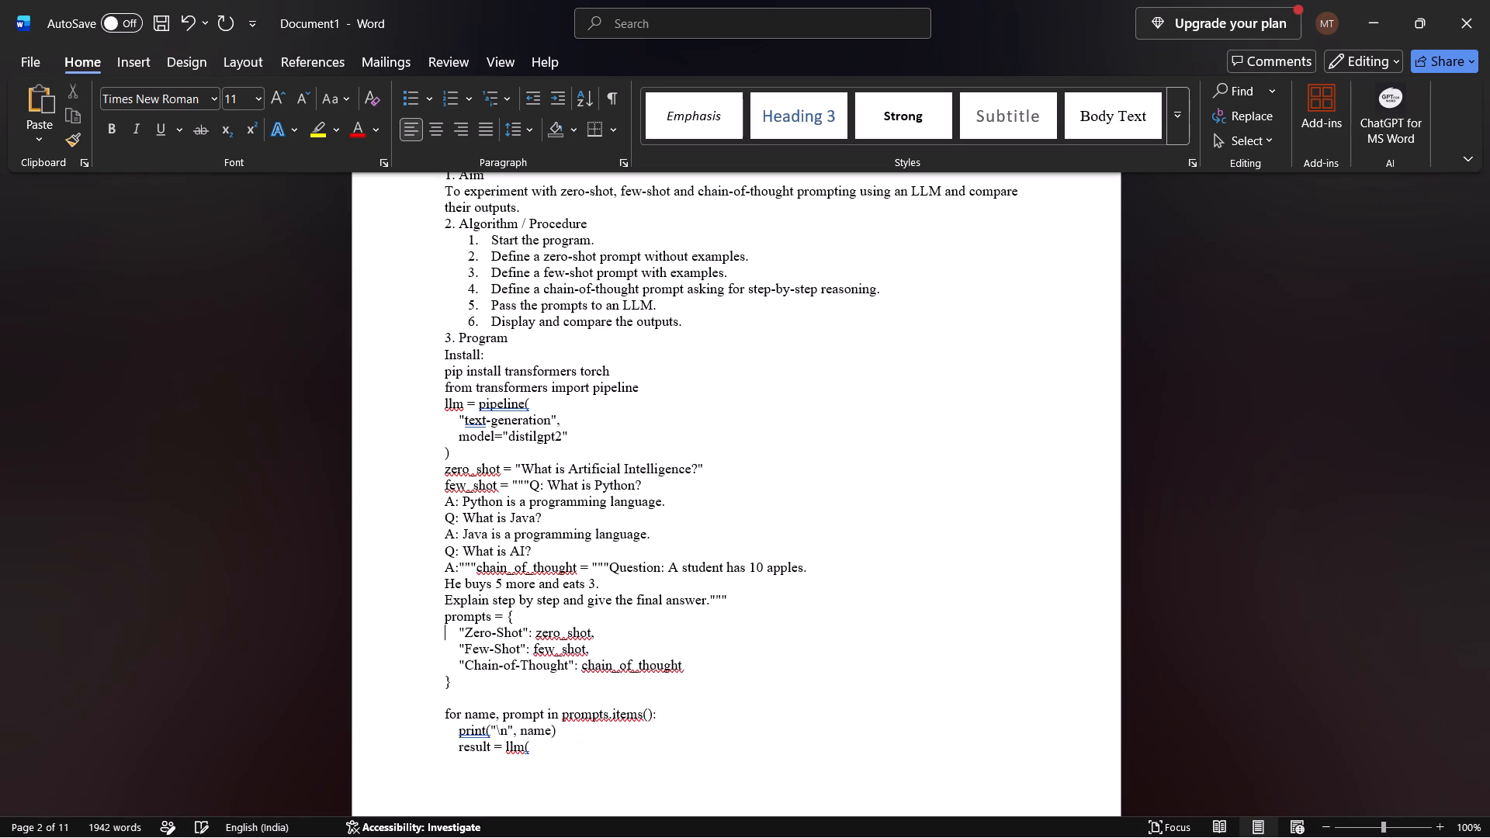
pyautogui.press('Down')
pyautogui.press('Down')
pyautogui.press('Up')
pyautogui.press('BackSpace')
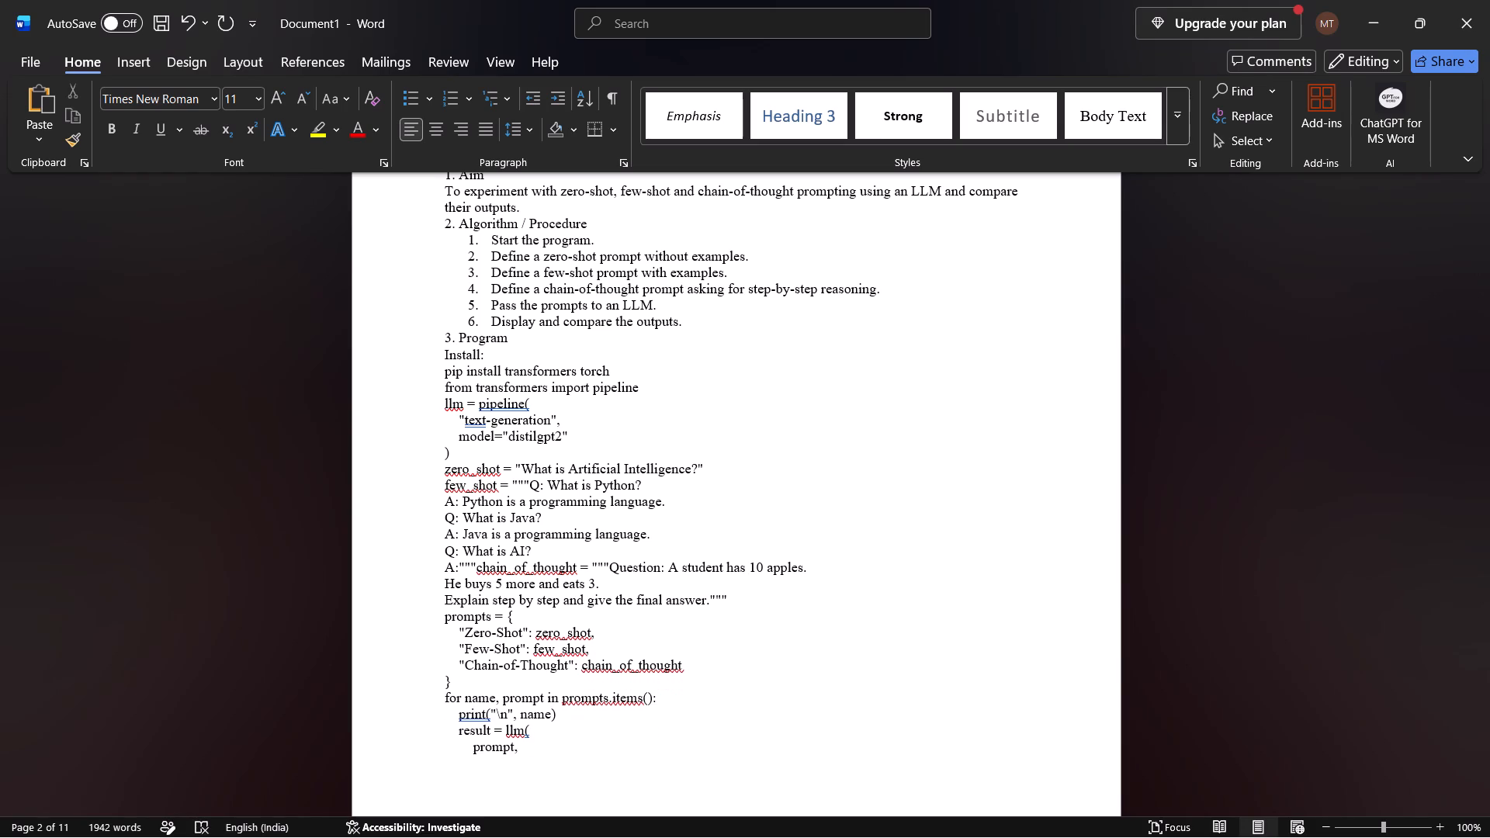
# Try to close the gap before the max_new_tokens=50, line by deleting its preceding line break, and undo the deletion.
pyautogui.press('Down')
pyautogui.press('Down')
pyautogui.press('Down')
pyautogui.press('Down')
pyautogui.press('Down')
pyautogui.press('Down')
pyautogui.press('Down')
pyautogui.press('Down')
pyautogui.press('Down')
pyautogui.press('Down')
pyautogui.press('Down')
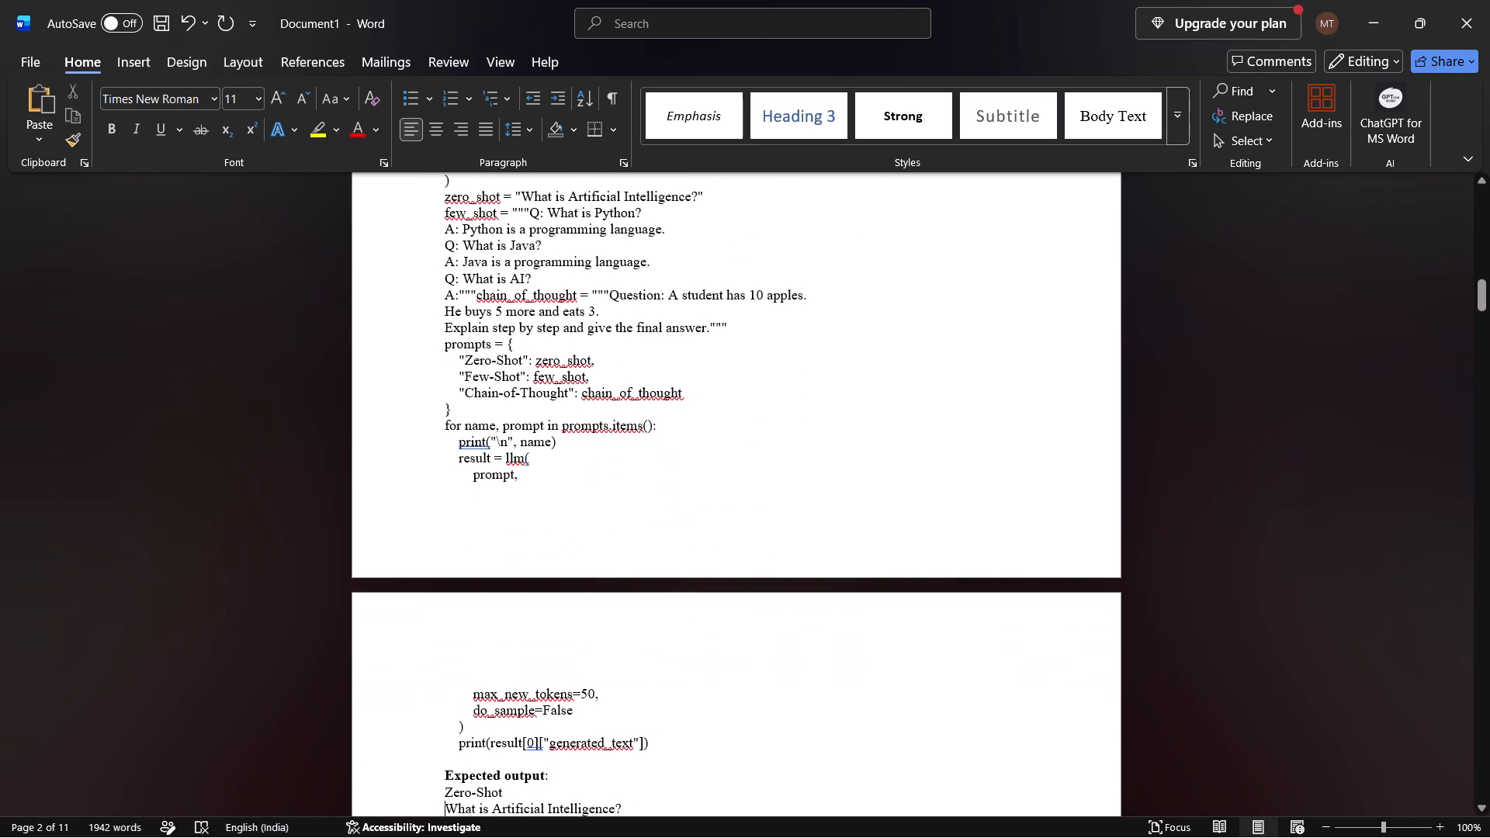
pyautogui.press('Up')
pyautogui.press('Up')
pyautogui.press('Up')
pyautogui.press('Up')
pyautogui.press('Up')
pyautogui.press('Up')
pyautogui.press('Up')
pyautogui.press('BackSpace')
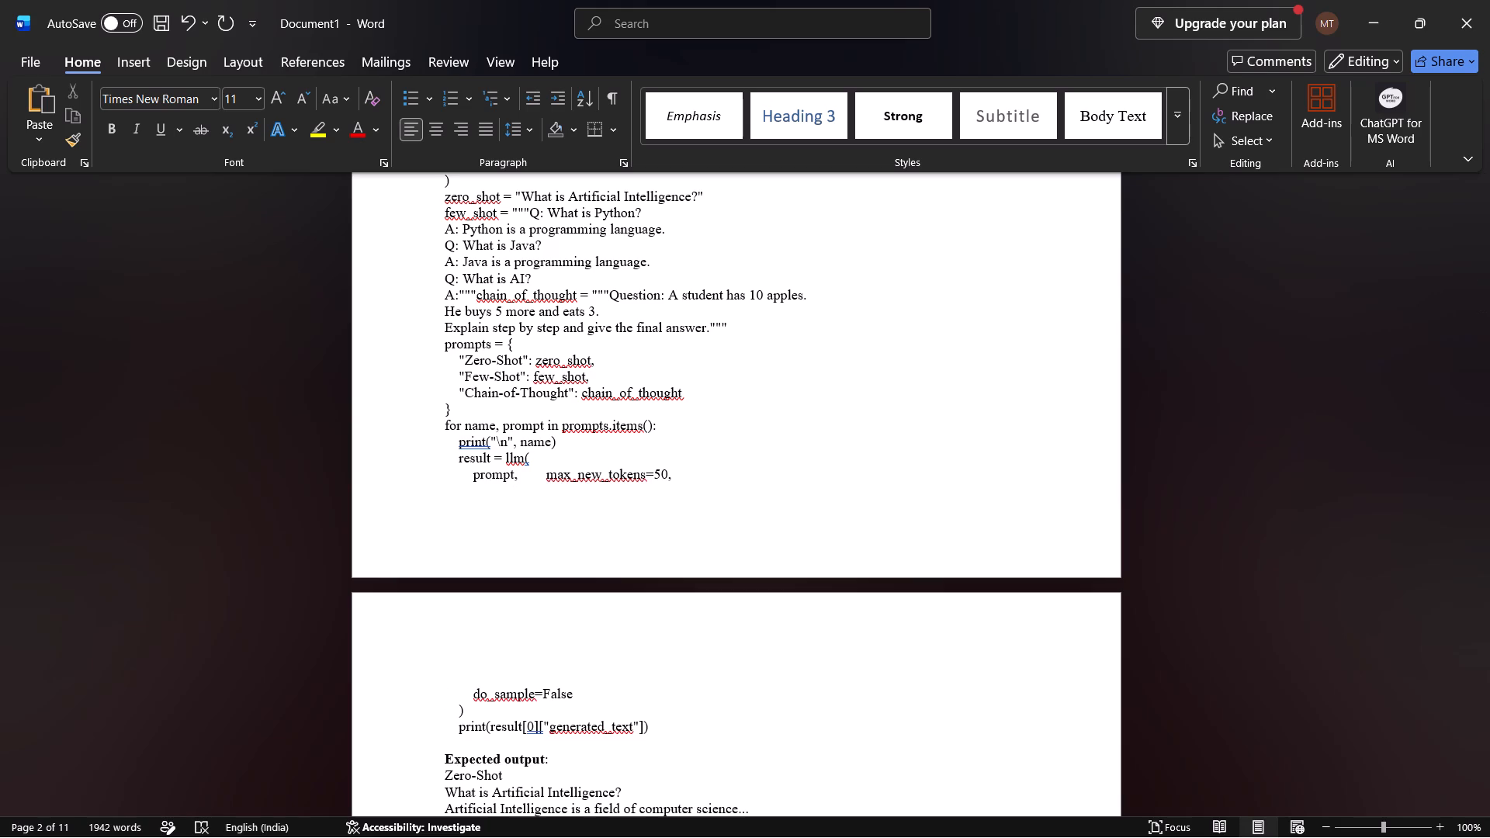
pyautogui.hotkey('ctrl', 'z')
# Remove the blank line above "Few-Shot" in Experiment 3's expected output.
pyautogui.scroll(-1, 437, 638)
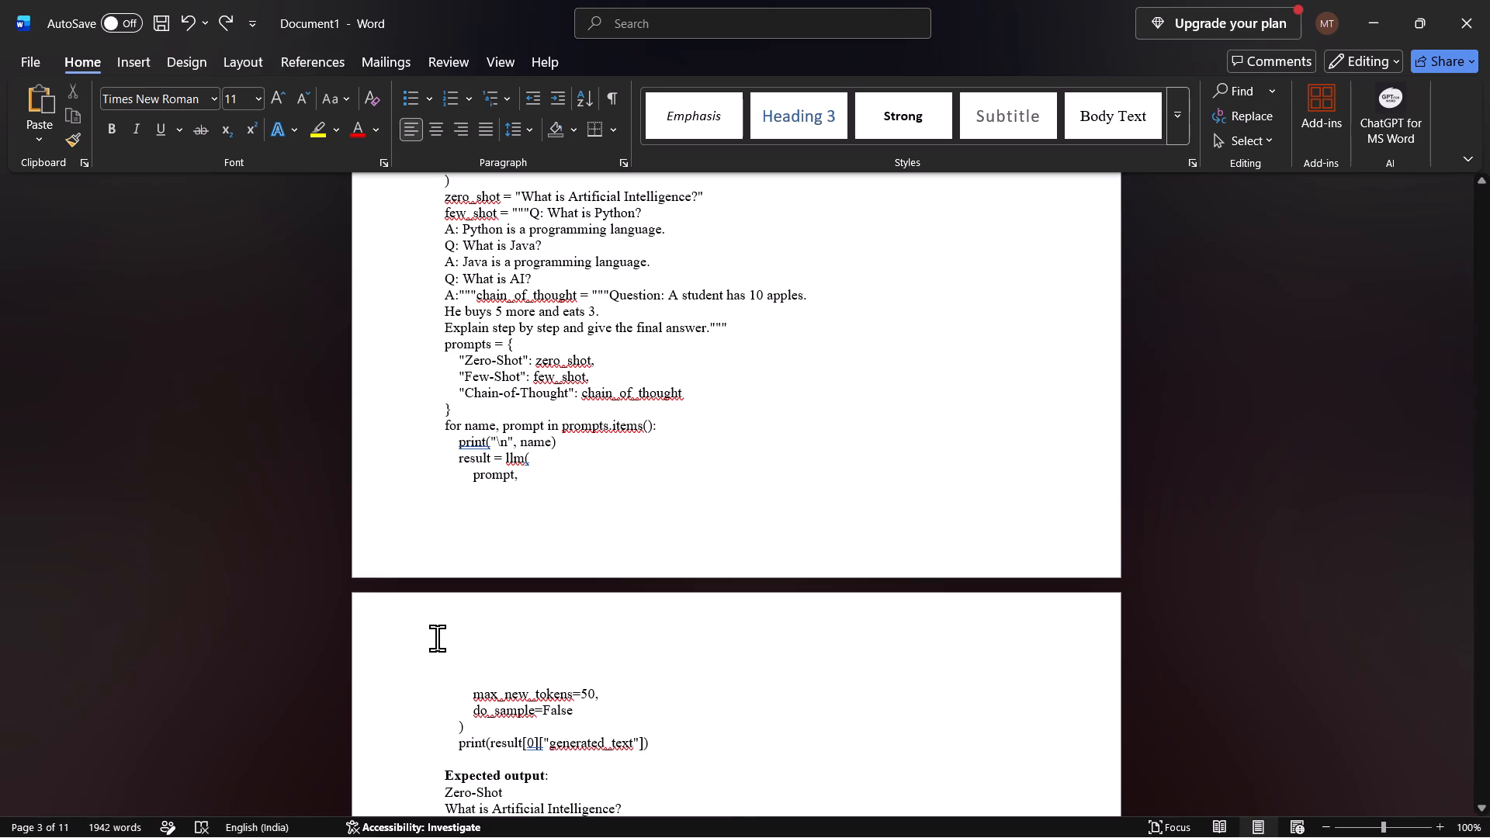
pyautogui.scroll(-1, 437, 638)
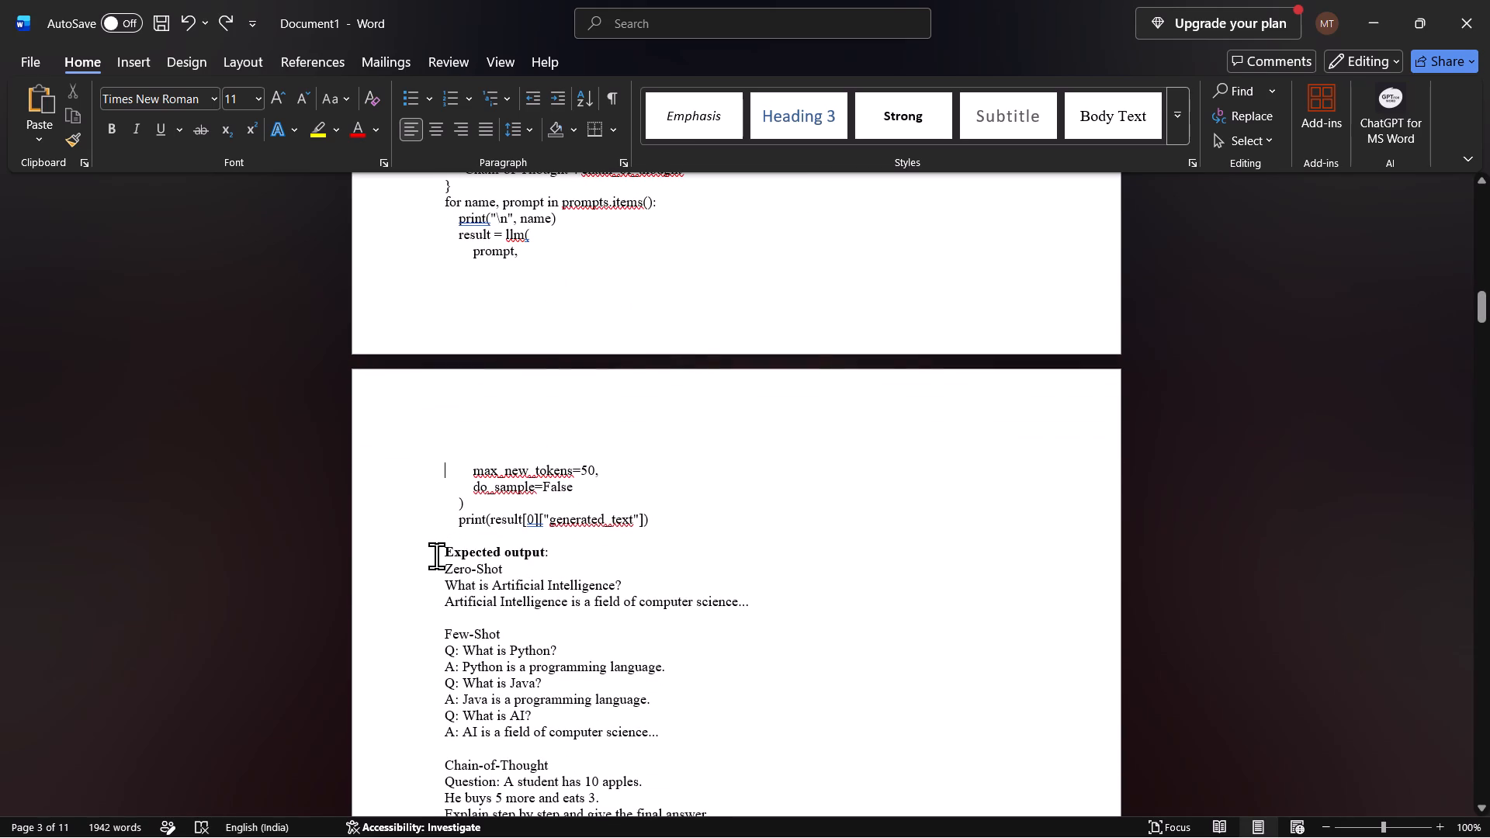
pyautogui.click(436, 556)
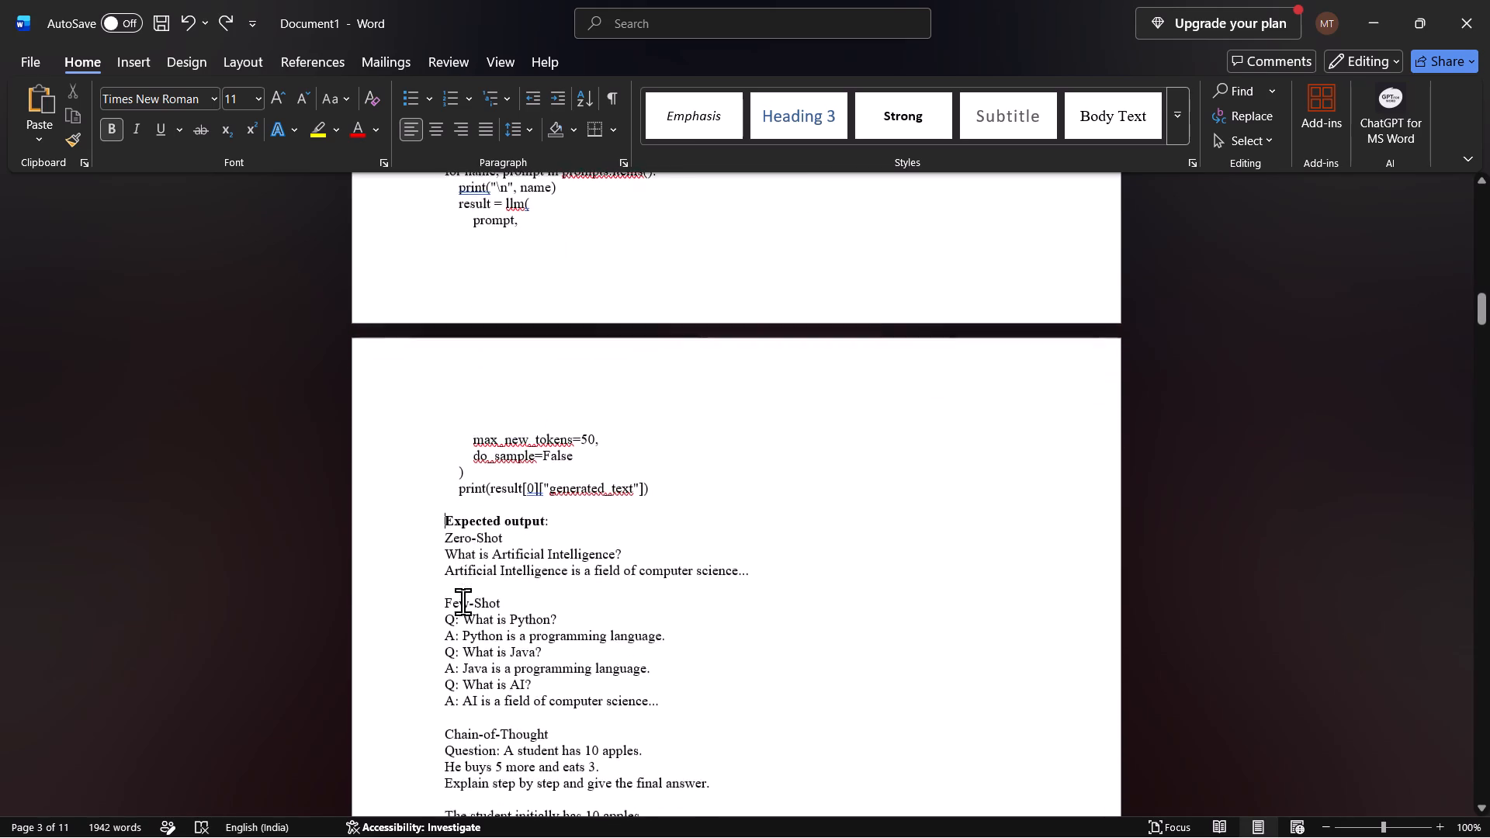
pyautogui.click(444, 586)
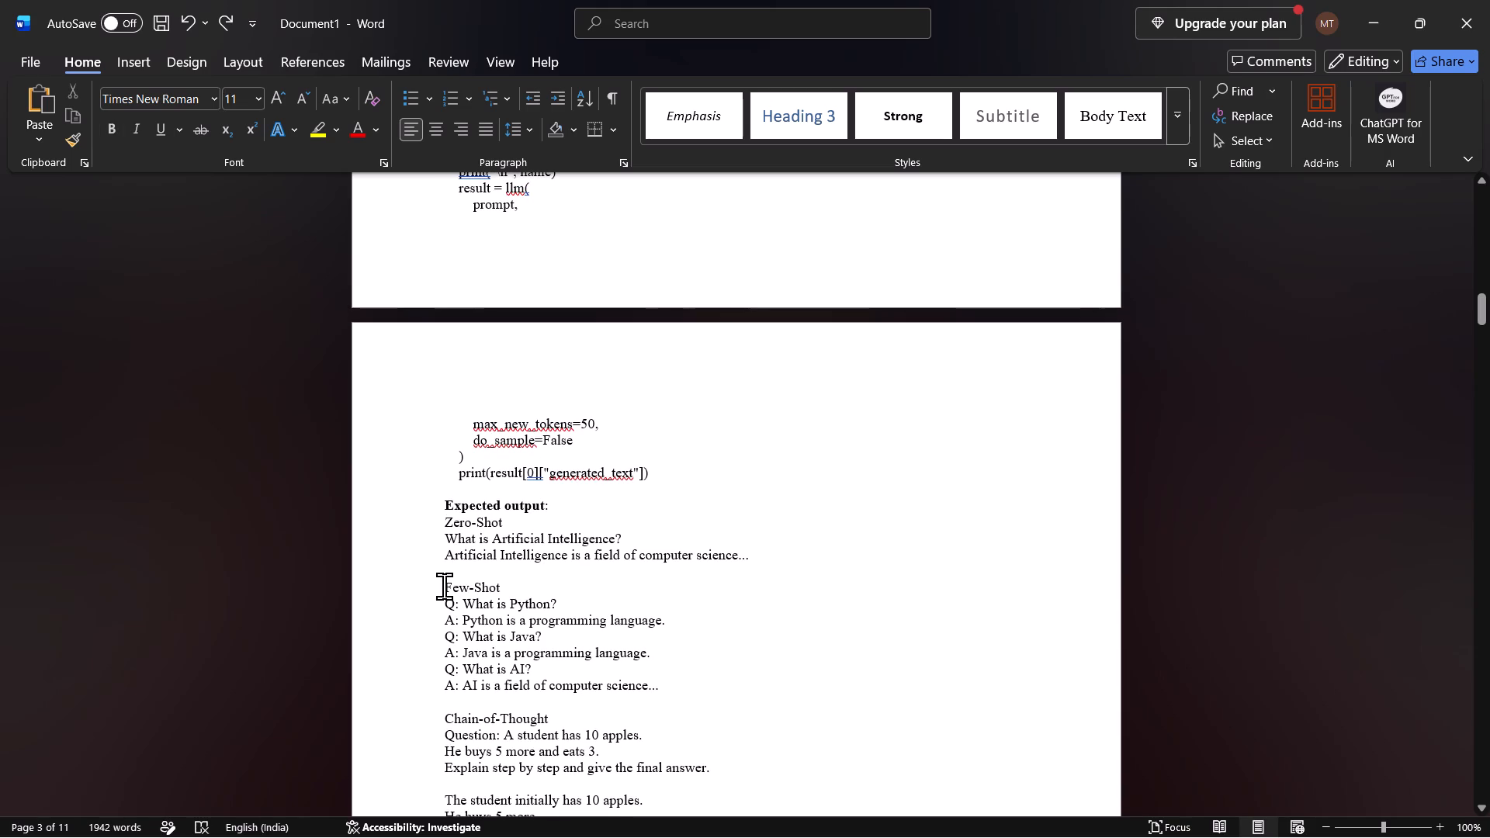
pyautogui.press('BackSpace')
# Remove the blank line above "Chain-of-Thought" in Experiment 3's expected output.
pyautogui.press('Down')
pyautogui.press('Down')
pyautogui.press('Down')
pyautogui.press('Down')
pyautogui.press('Down')
pyautogui.press('Down')
pyautogui.press('Down')
pyautogui.press('Down')
pyautogui.press('Down')
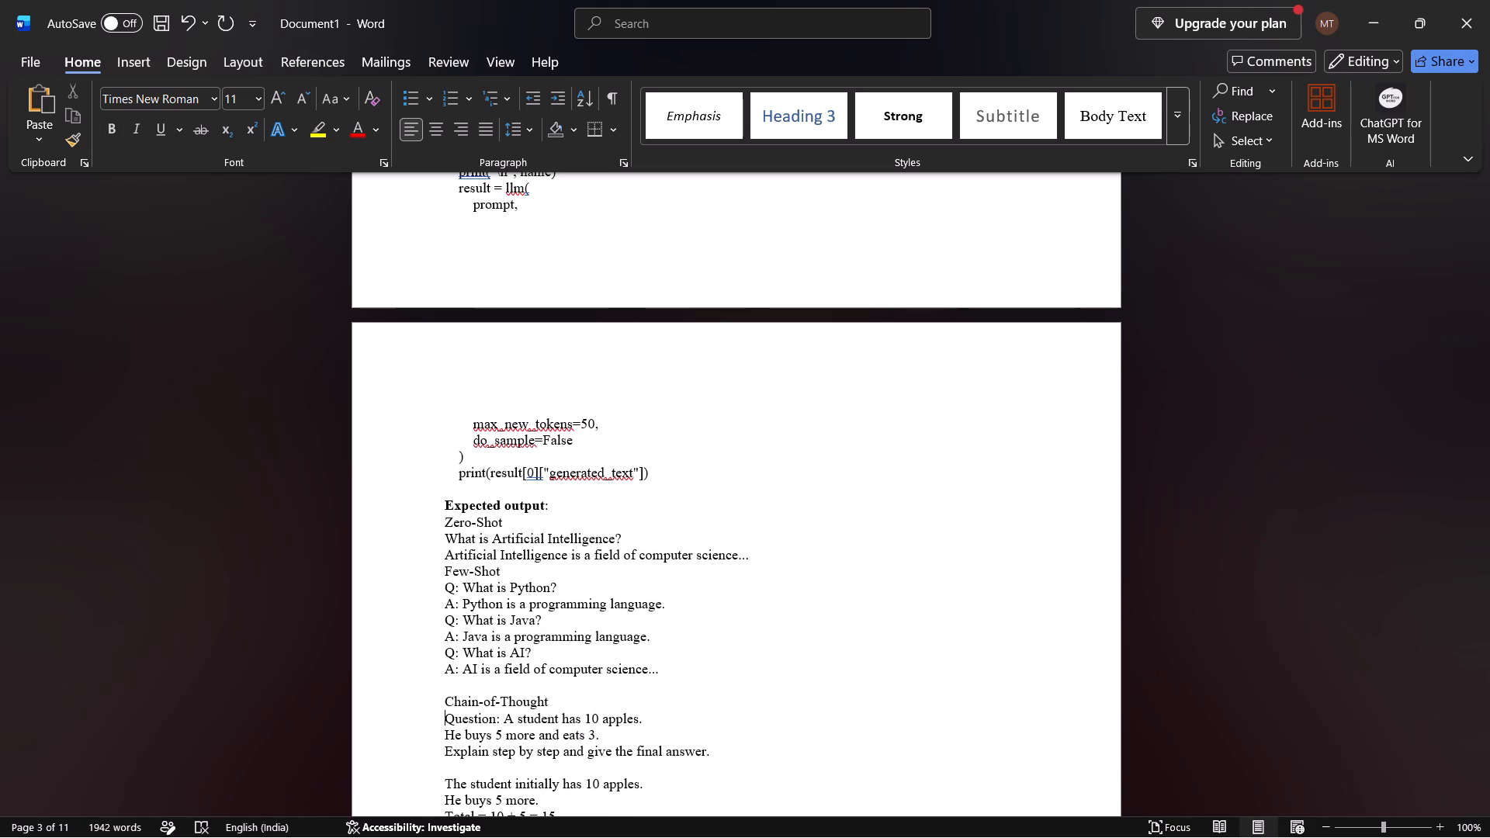
pyautogui.press('Up')
pyautogui.press('BackSpace')
# Remove the blank line above "The student initially has 10 apples." in Experiment 3's expected output.
pyautogui.press('Down')
pyautogui.press('Down')
pyautogui.press('Down')
pyautogui.press('Down')
pyautogui.press('Down')
pyautogui.press('Down')
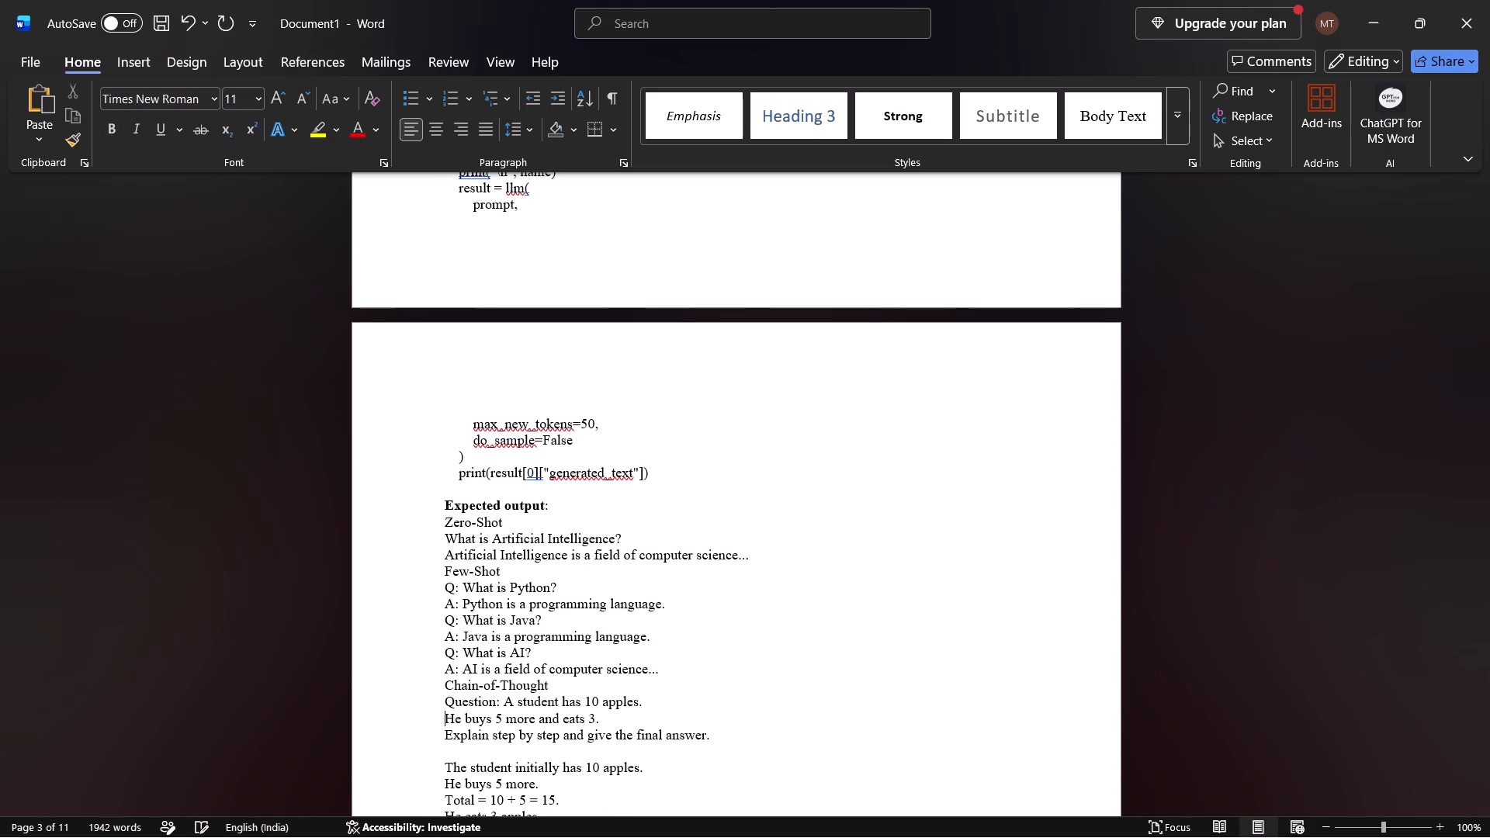
pyautogui.press('Up')
pyautogui.press('BackSpace')
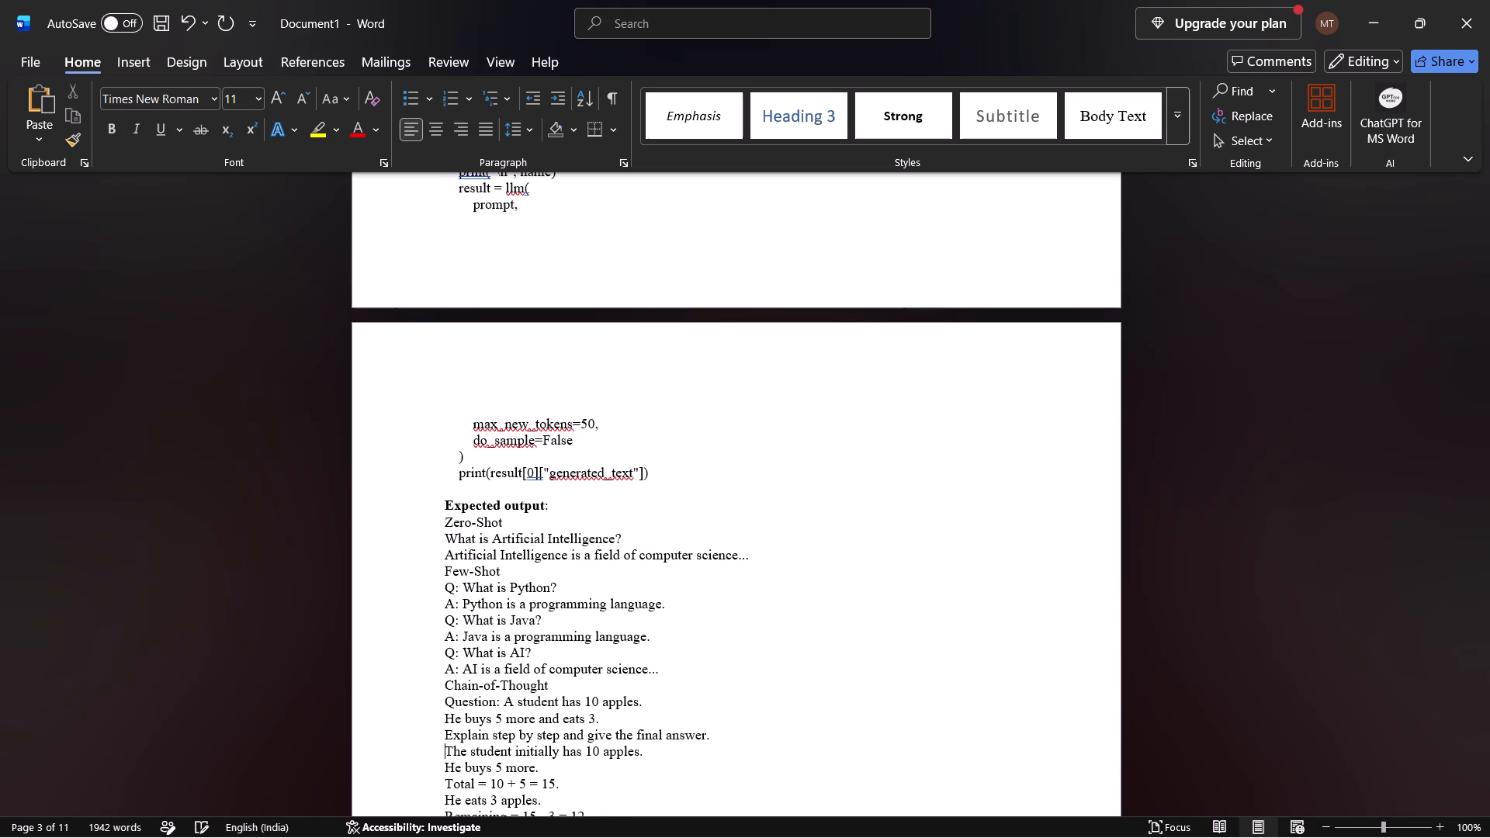
# Remove the blank line above "Final Answer: 12 apples." in Experiment 3's expected output.
pyautogui.press('Down')
pyautogui.press('Down')
pyautogui.press('Down')
pyautogui.press('Down')
pyautogui.press('Down')
pyautogui.press('Down')
pyautogui.press('Down')
pyautogui.press('Down')
pyautogui.press('Down')
pyautogui.press('Down')
pyautogui.press('Down')
pyautogui.press('Down')
pyautogui.press('Down')
pyautogui.press('Down')
pyautogui.press('Down')
pyautogui.press('Down')
pyautogui.press('Down')
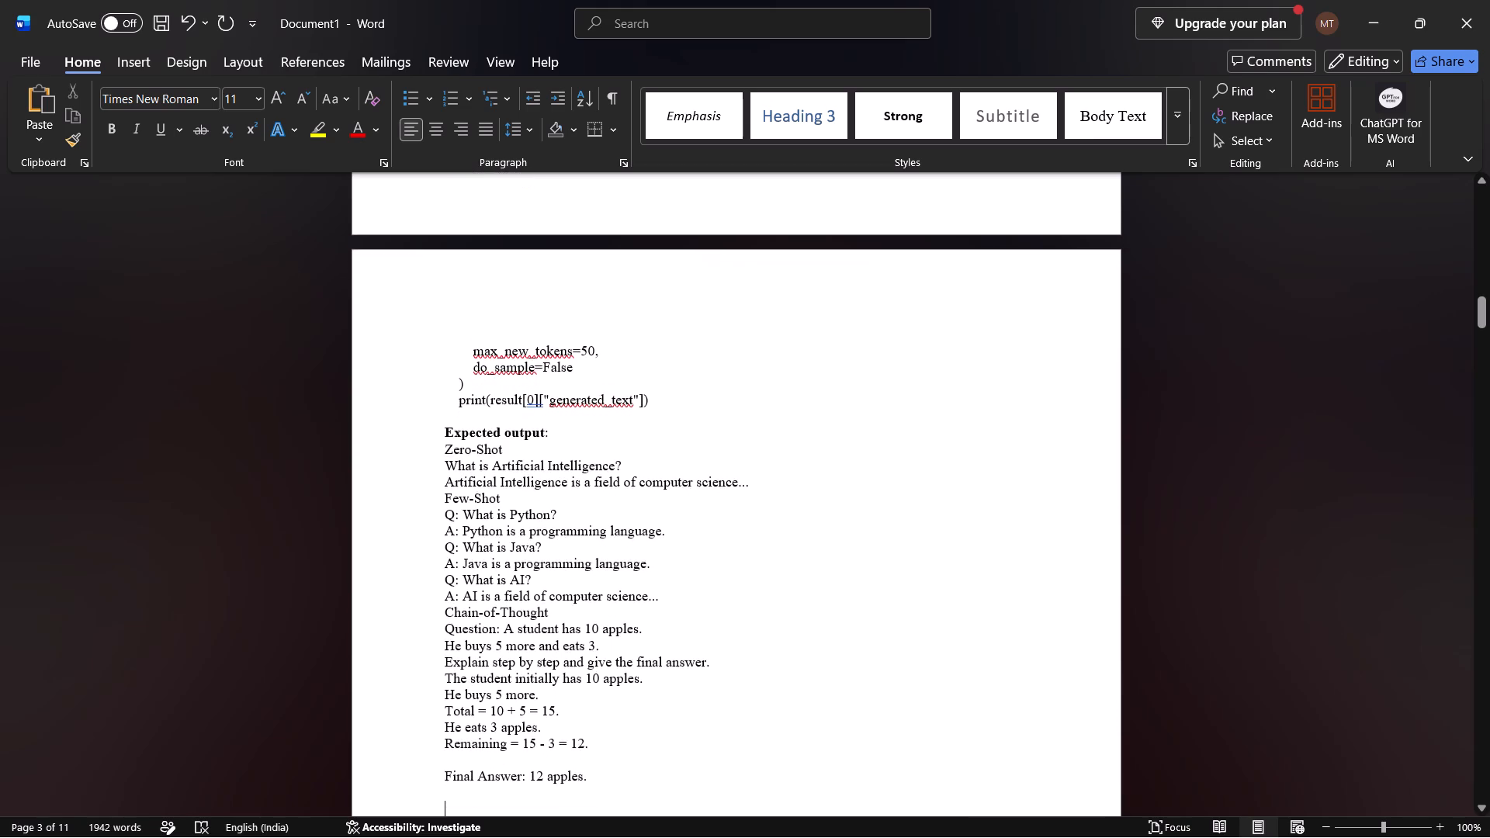
pyautogui.press('Up')
pyautogui.press('Up')
pyautogui.press('Up')
pyautogui.press('Up')
pyautogui.press('Up')
pyautogui.press('Up')
pyautogui.press('Up')
pyautogui.press('Up')
pyautogui.press('Up')
pyautogui.press('Up')
pyautogui.press('Up')
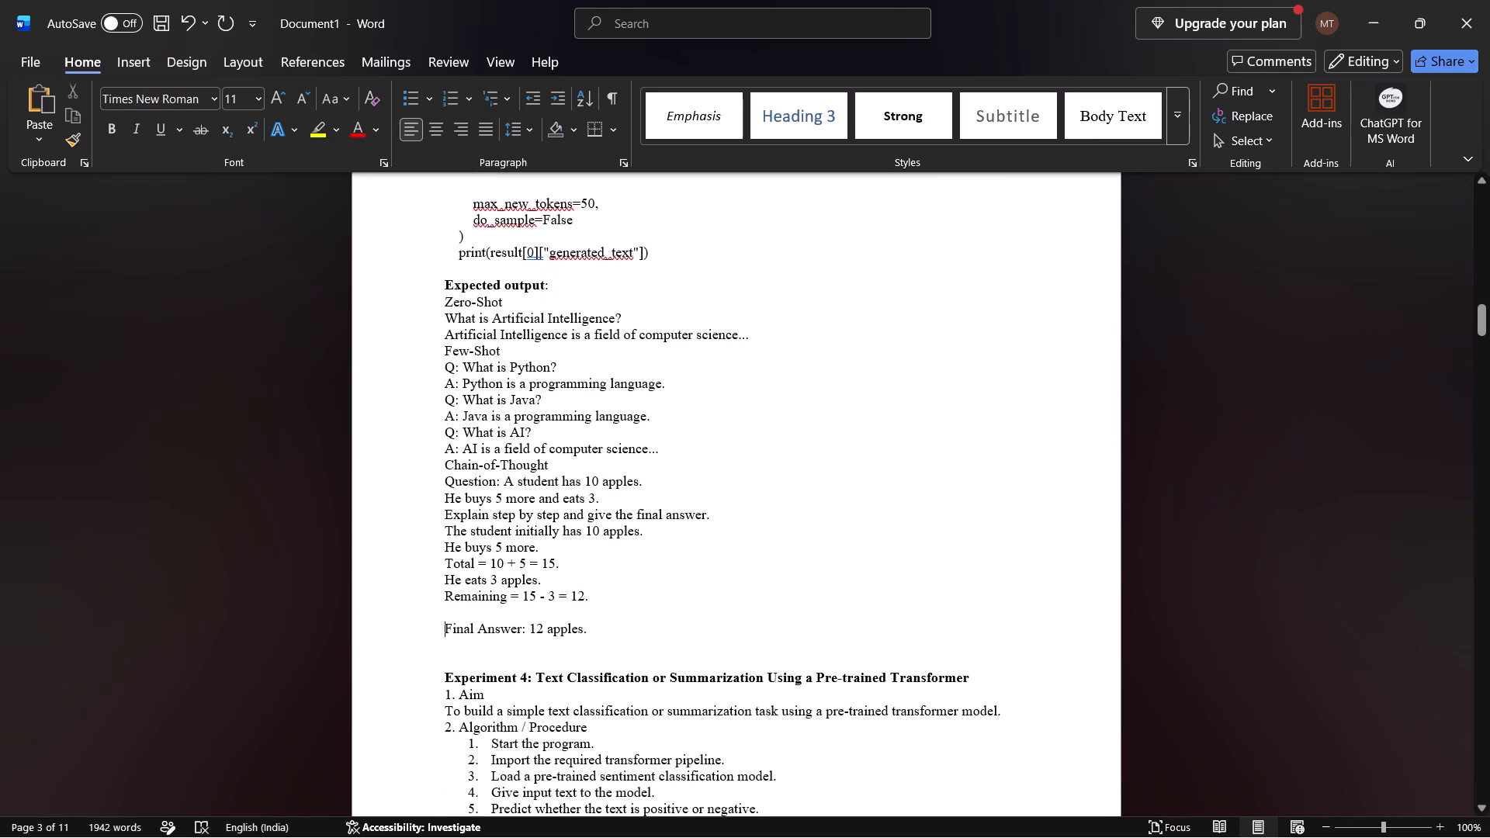
pyautogui.press('BackSpace')
# Reduce the gap above the Experiment 4 heading to a single blank line.
pyautogui.press('Down')
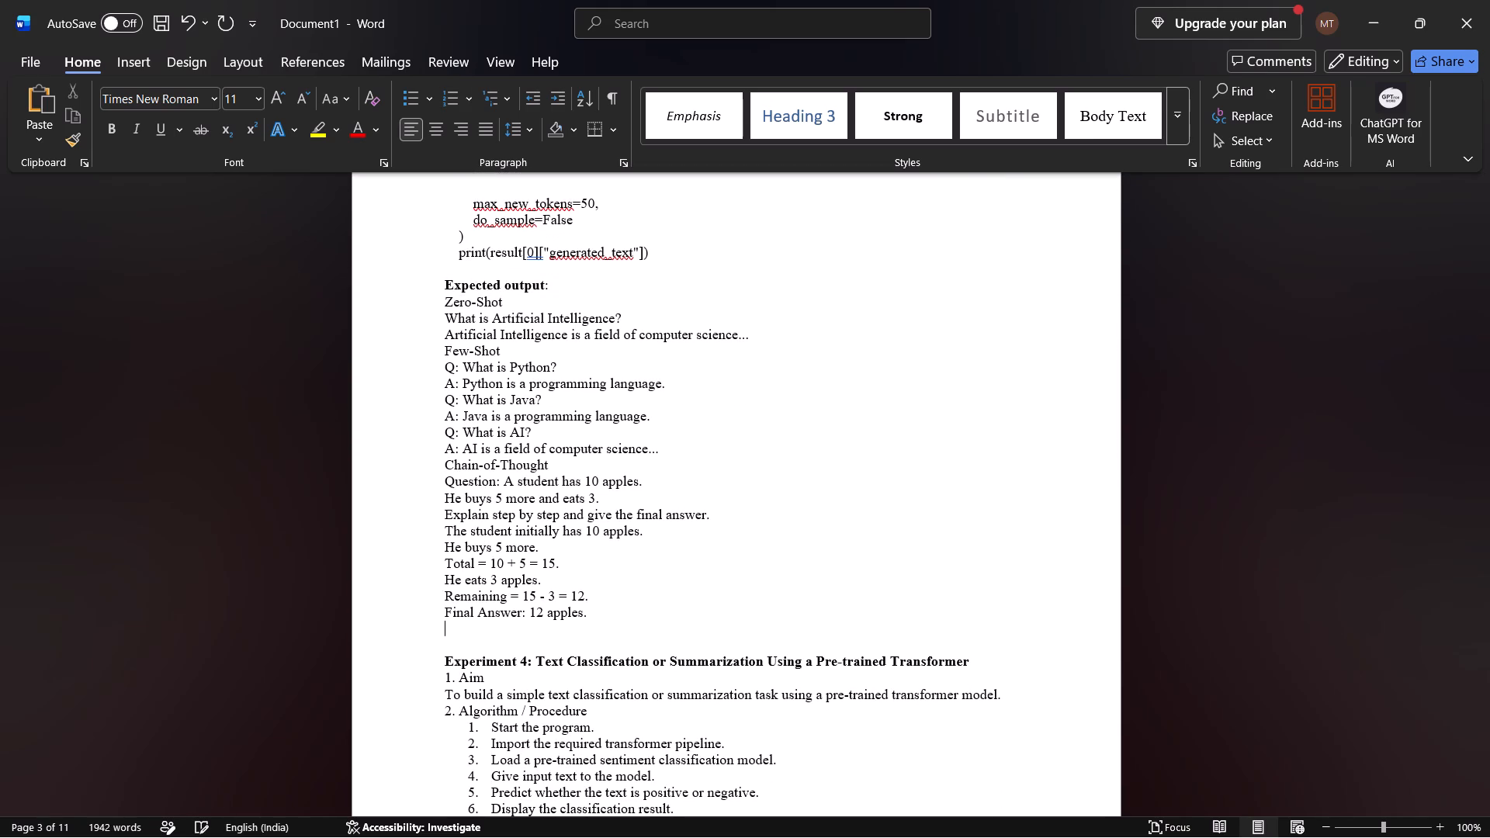
pyautogui.press('Down')
pyautogui.press('Down')
pyautogui.press('BackSpace')
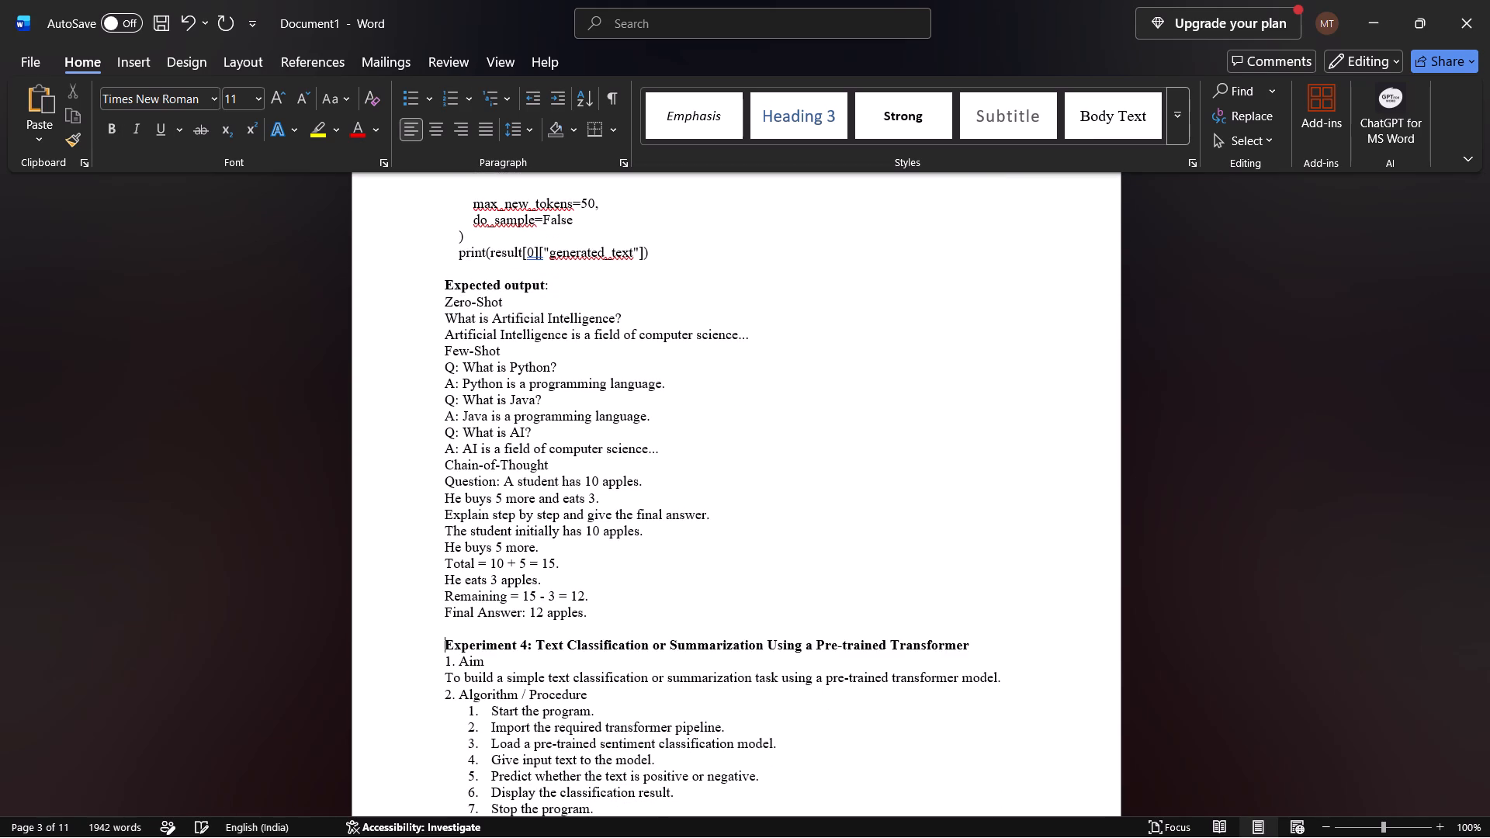
# Remove the blank line above "from transformers import pipeline" in Experiment 4's program.
pyautogui.press('Down')
pyautogui.press('Down')
pyautogui.press('Down')
pyautogui.press('Down')
pyautogui.press('Down')
pyautogui.press('Down')
pyautogui.press('Down')
pyautogui.press('Down')
pyautogui.press('Down')
pyautogui.press('Down')
pyautogui.press('Down')
pyautogui.press('Down')
pyautogui.press('Down')
pyautogui.press('Down')
pyautogui.press('Down')
pyautogui.press('Down')
pyautogui.press('Down')
pyautogui.press('Down')
pyautogui.press('Down')
pyautogui.press('Down')
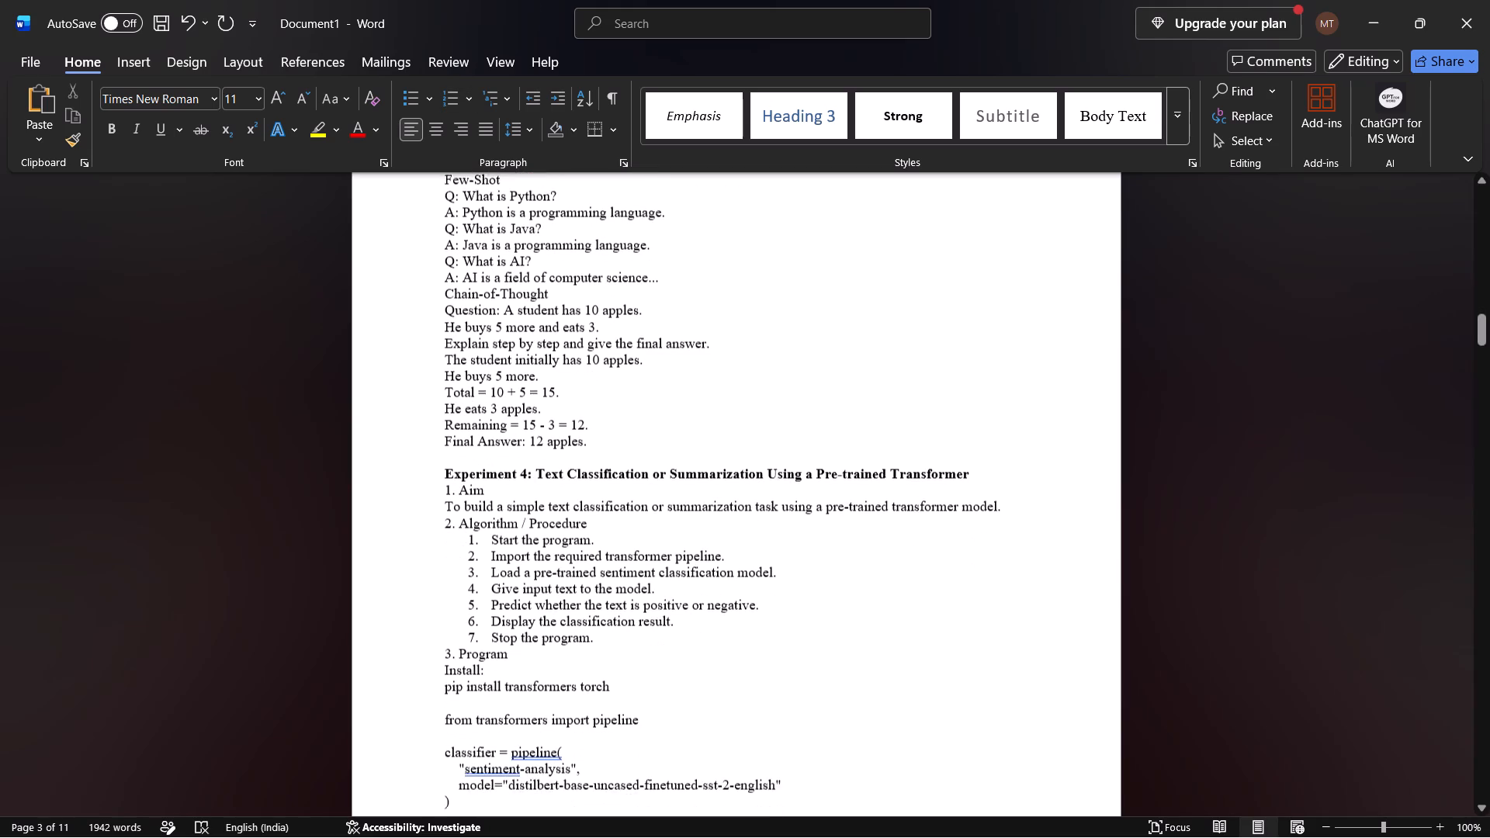
pyautogui.press('Up')
pyautogui.press('Up')
pyautogui.press('Up')
pyautogui.press('Up')
pyautogui.press('Up')
pyautogui.press('Up')
pyautogui.press('Up')
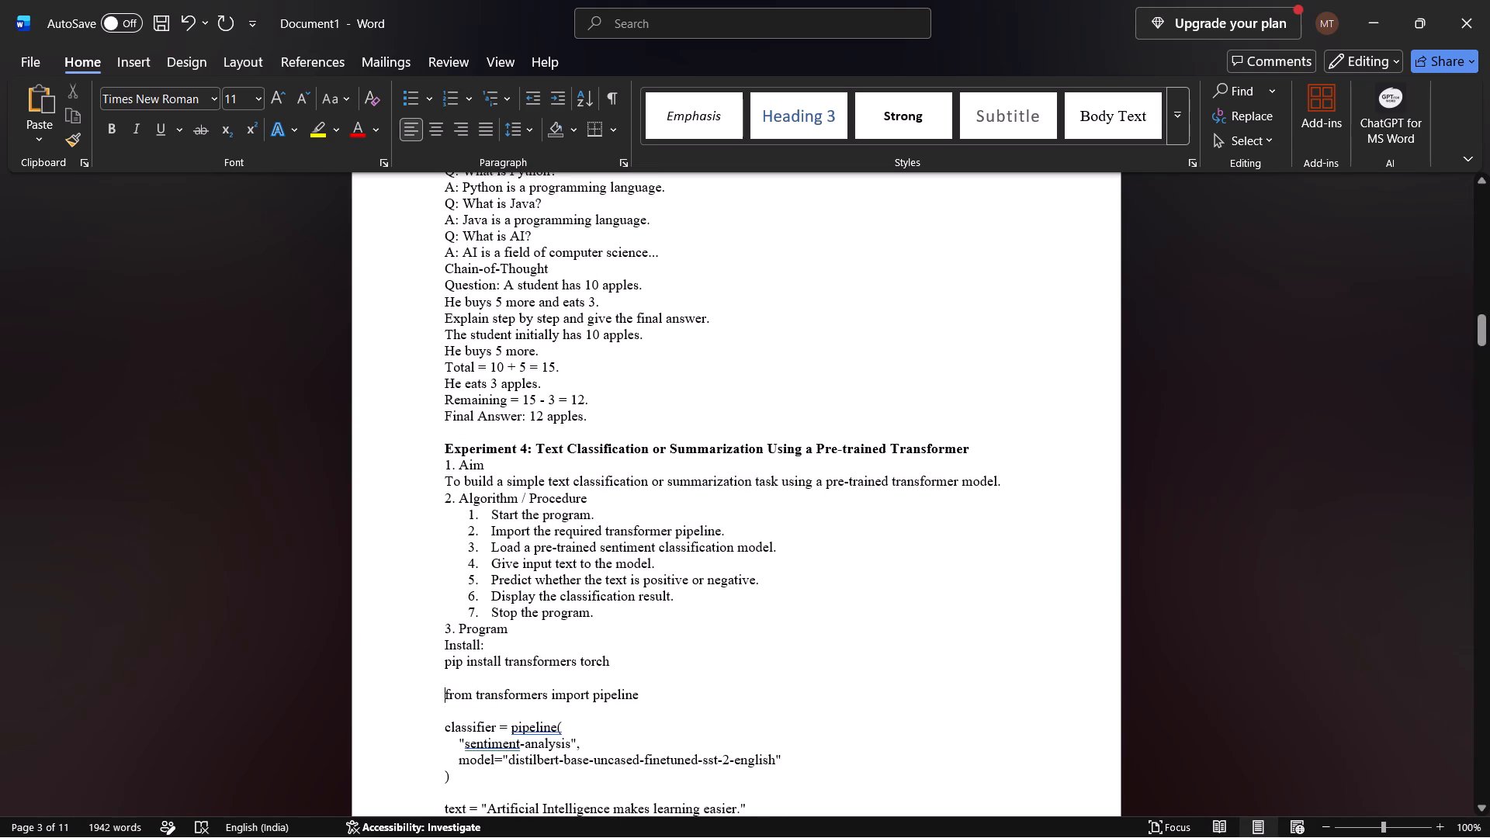
pyautogui.press('Return')
pyautogui.press('BackSpace')
pyautogui.press('BackSpace')
# Remove the blank line above "classifier = pipeline(" in Experiment 4's program.
pyautogui.press('Down')
pyautogui.press('Up')
pyautogui.press('Up')
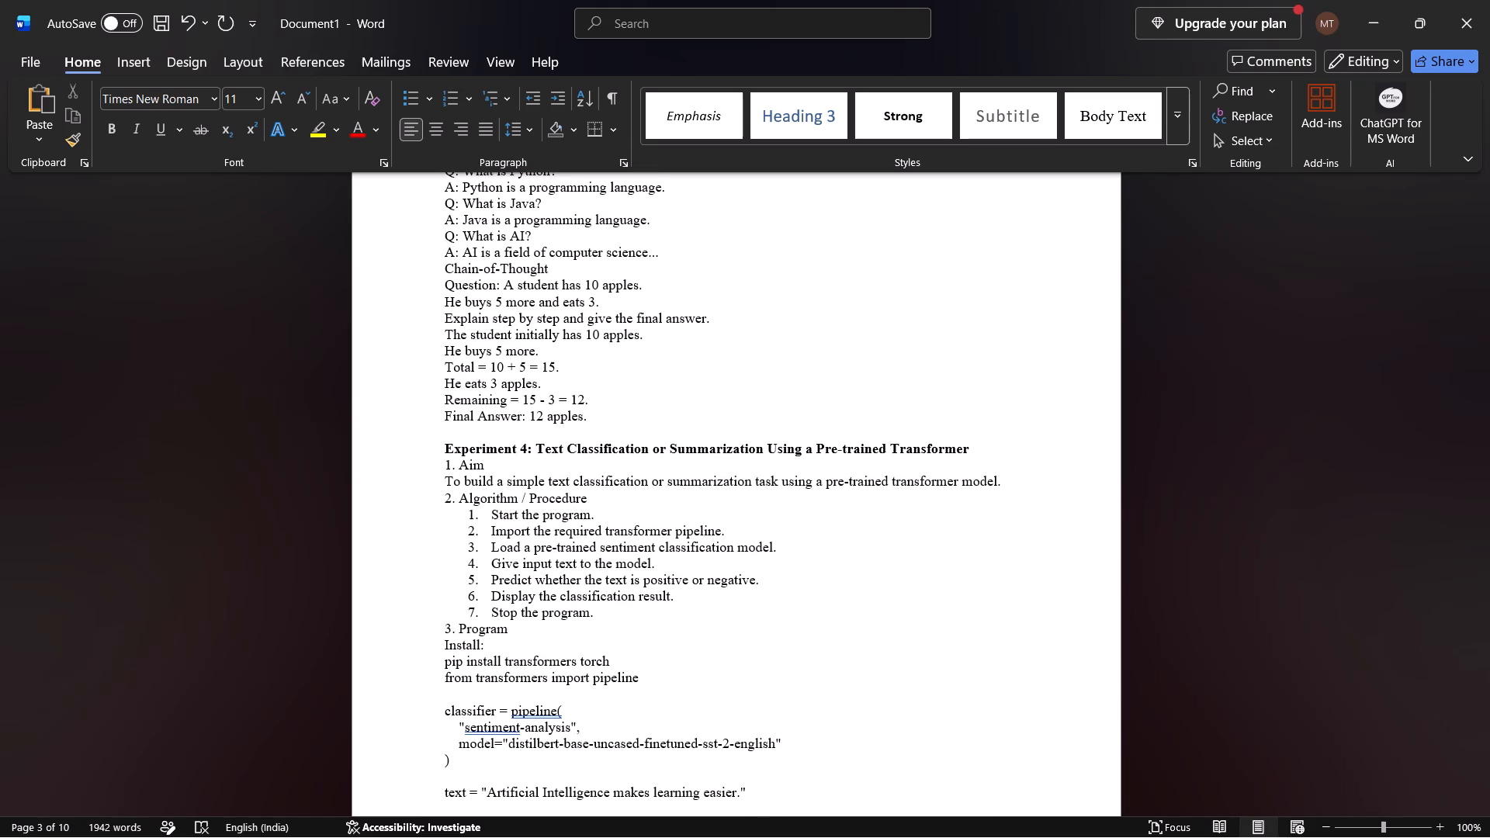
pyautogui.press('Down')
pyautogui.press('Down')
pyautogui.press('Down')
pyautogui.press('BackSpace')
# Remove the blank line above the "text = "Artificial Intelligence makes learning easier."" line in Experiment 4's program.
pyautogui.press('Down')
pyautogui.press('Down')
pyautogui.press('Down')
pyautogui.press('Down')
pyautogui.press('Down')
pyautogui.press('Down')
pyautogui.press('Down')
pyautogui.press('Down')
pyautogui.press('Down')
pyautogui.press('Down')
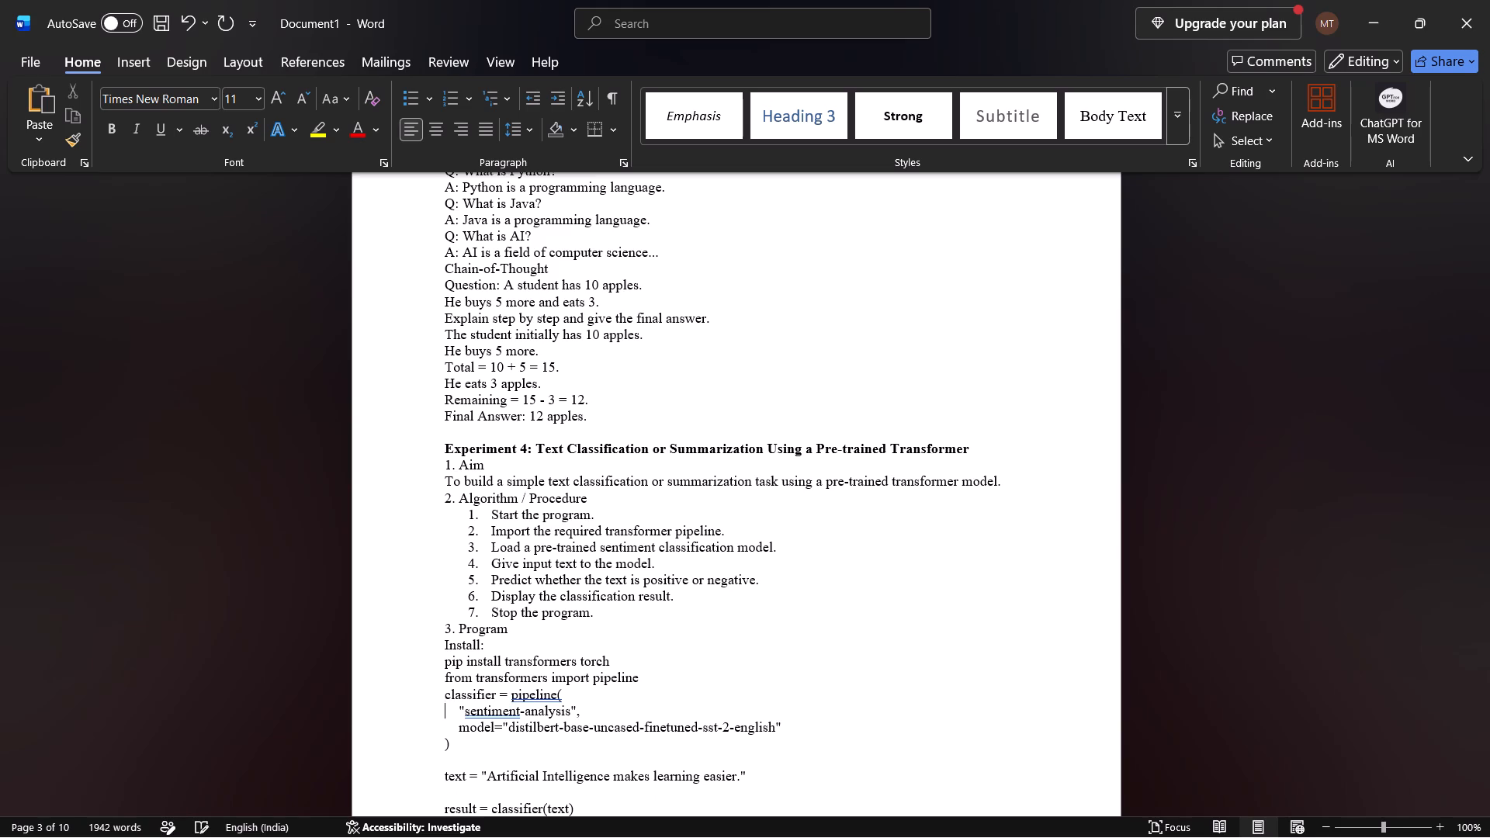
pyautogui.press('Down')
pyautogui.press('Down')
pyautogui.press('Down')
pyautogui.press('Down')
pyautogui.press('Down')
pyautogui.press('Down')
pyautogui.press('Down')
pyautogui.press('Down')
pyautogui.press('Down')
pyautogui.press('Down')
pyautogui.press('Up')
pyautogui.press('Up')
pyautogui.press('Up')
pyautogui.press('Up')
pyautogui.press('Up')
pyautogui.press('Up')
pyautogui.press('Up')
pyautogui.press('Up')
pyautogui.press('Up')
pyautogui.press('Up')
pyautogui.press('Up')
pyautogui.press('Up')
pyautogui.press('Up')
pyautogui.press('Up')
pyautogui.press('Up')
pyautogui.press('Up')
pyautogui.press('Up')
pyautogui.press('Up')
pyautogui.press('Up')
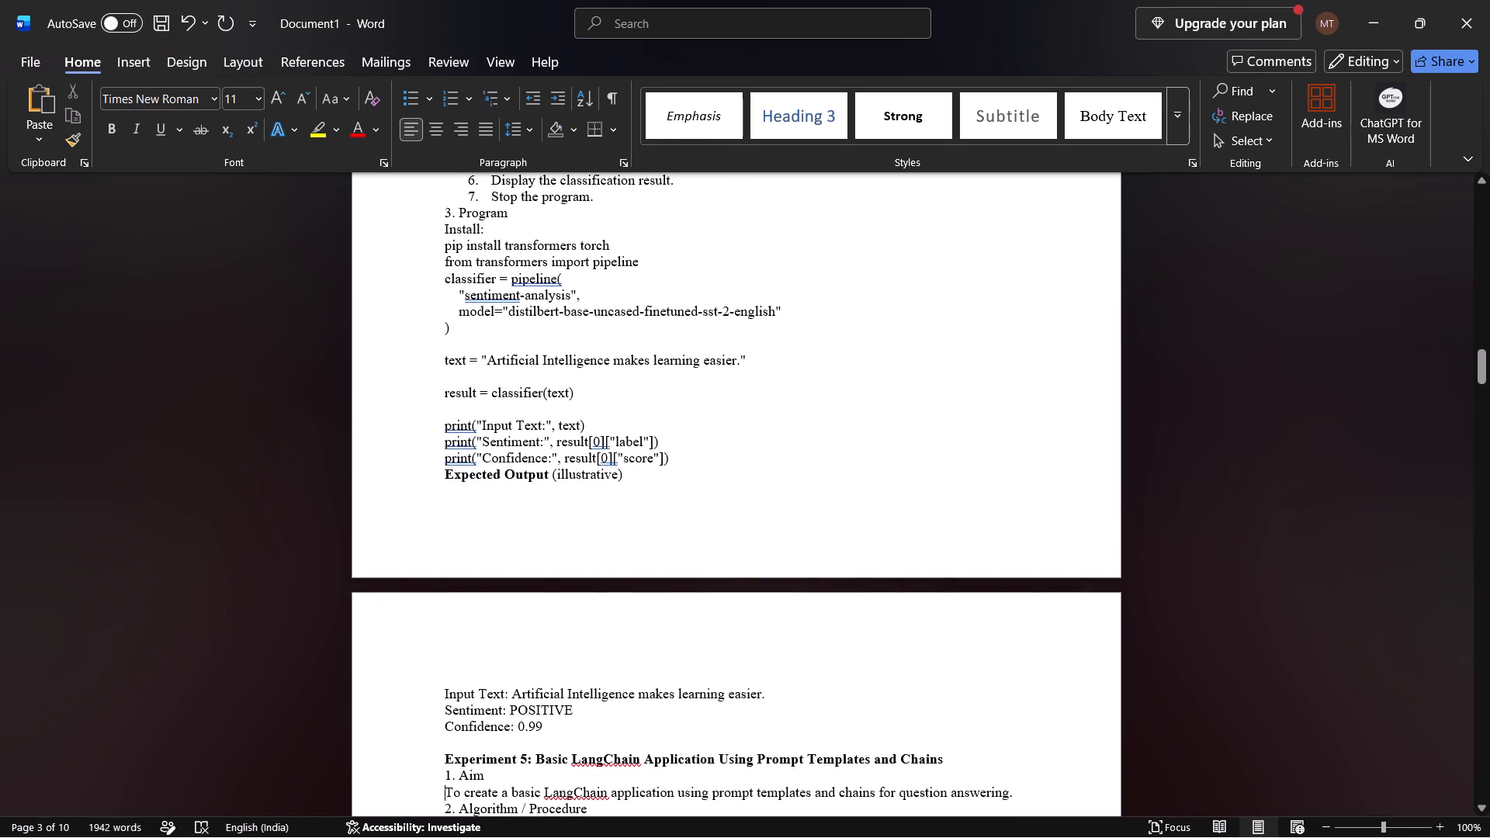
pyautogui.press('Down')
pyautogui.press('Down')
pyautogui.press('Down')
pyautogui.press('Down')
pyautogui.press('Down')
pyautogui.press('Up')
pyautogui.press('BackSpace')
# Remove the blank lines directly above and below "result = classifier(text)" in Experiment 4's program.
pyautogui.press('Down')
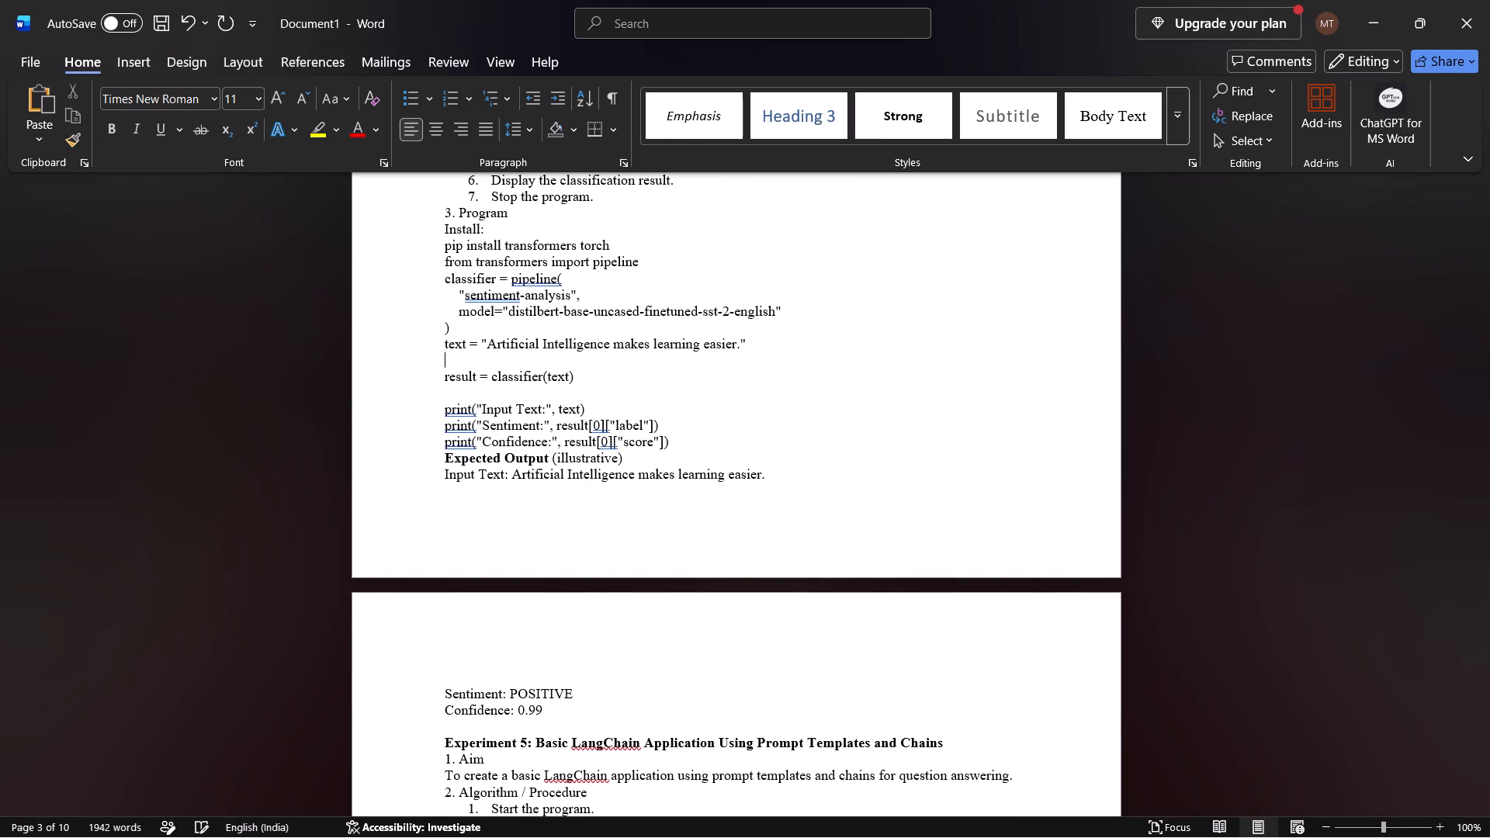
pyautogui.press('Down')
pyautogui.press('BackSpace')
pyautogui.press('Down')
pyautogui.press('Down')
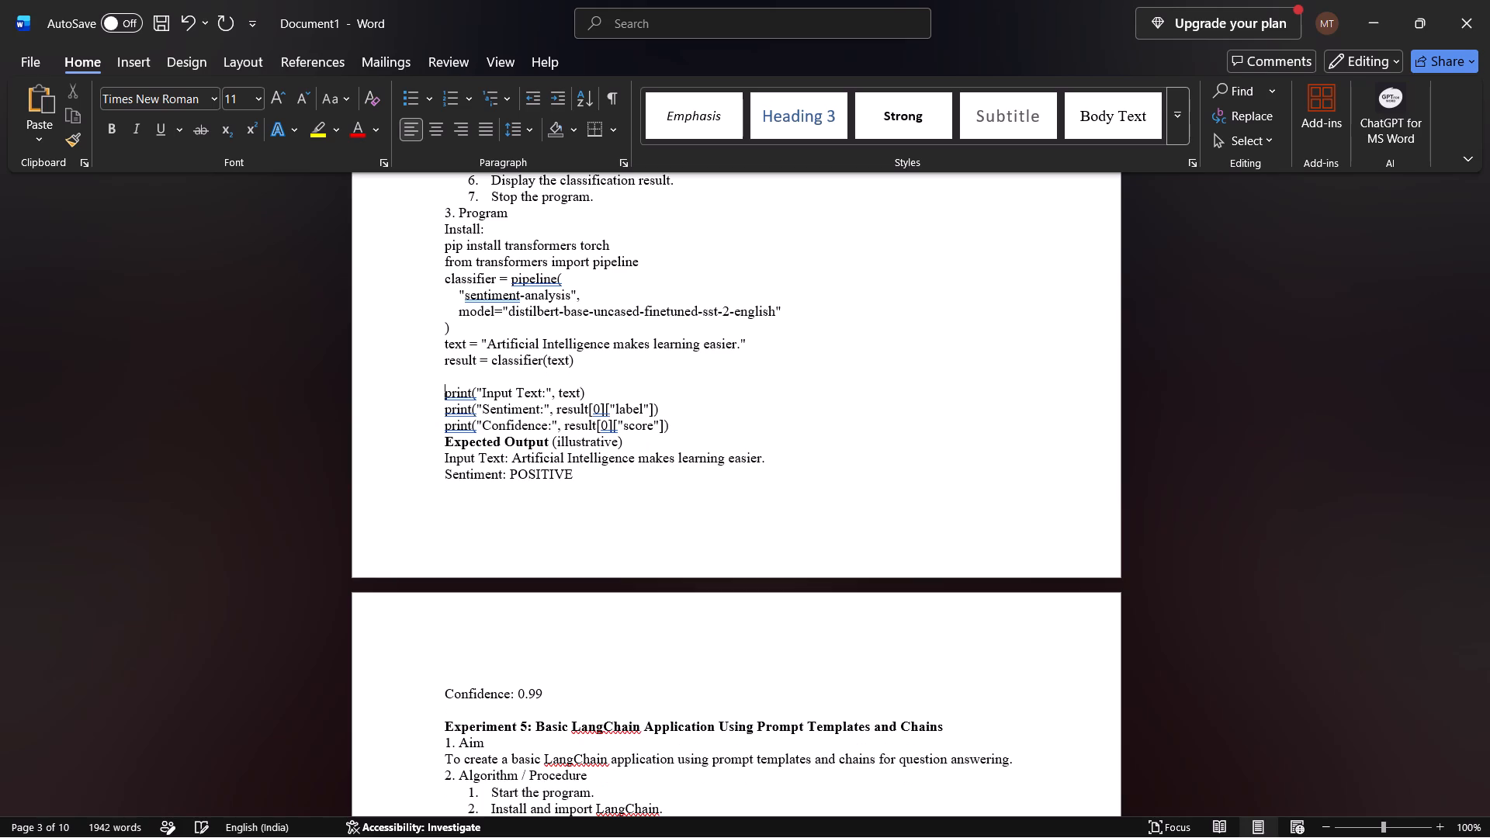
pyautogui.press('BackSpace')
# Remove the blank line above "from langchain_core.prompts import PromptTemplate" in Experiment 5's program.
pyautogui.press('Down')
pyautogui.press('Down')
pyautogui.press('Down')
pyautogui.press('Down')
pyautogui.press('Down')
pyautogui.press('Down')
pyautogui.press('Down')
pyautogui.press('Down')
pyautogui.press('Down')
pyautogui.press('Down')
pyautogui.press('Down')
pyautogui.press('Down')
pyautogui.press('Down')
pyautogui.press('Down')
pyautogui.press('Down')
pyautogui.press('Down')
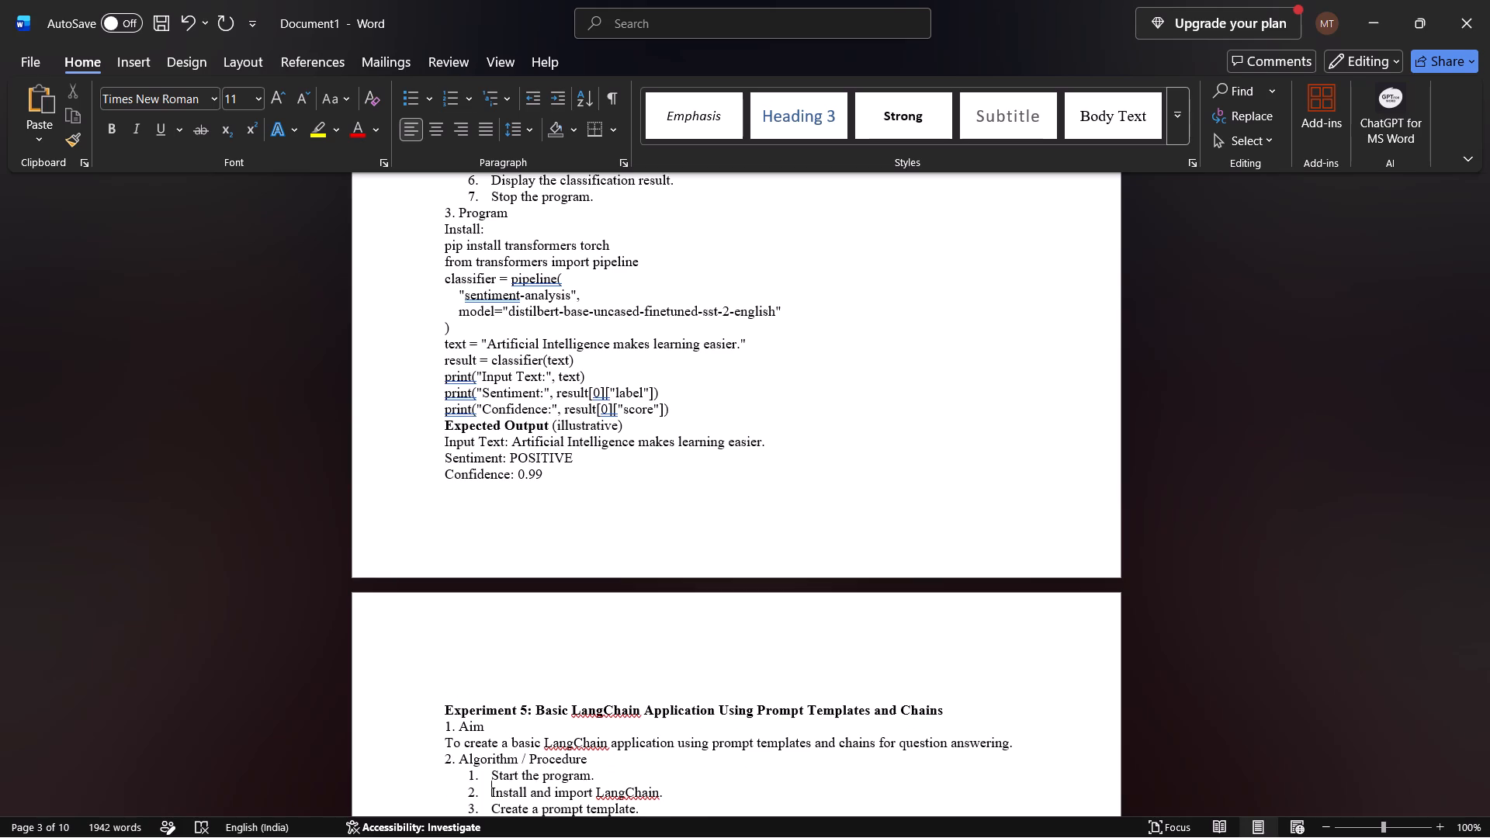
pyautogui.press('Up')
pyautogui.press('Down')
pyautogui.press('Down')
pyautogui.press('Down')
pyautogui.press('Down')
pyautogui.press('Down')
pyautogui.press('Down')
pyautogui.press('Down')
pyautogui.press('Down')
pyautogui.press('Down')
pyautogui.press('Down')
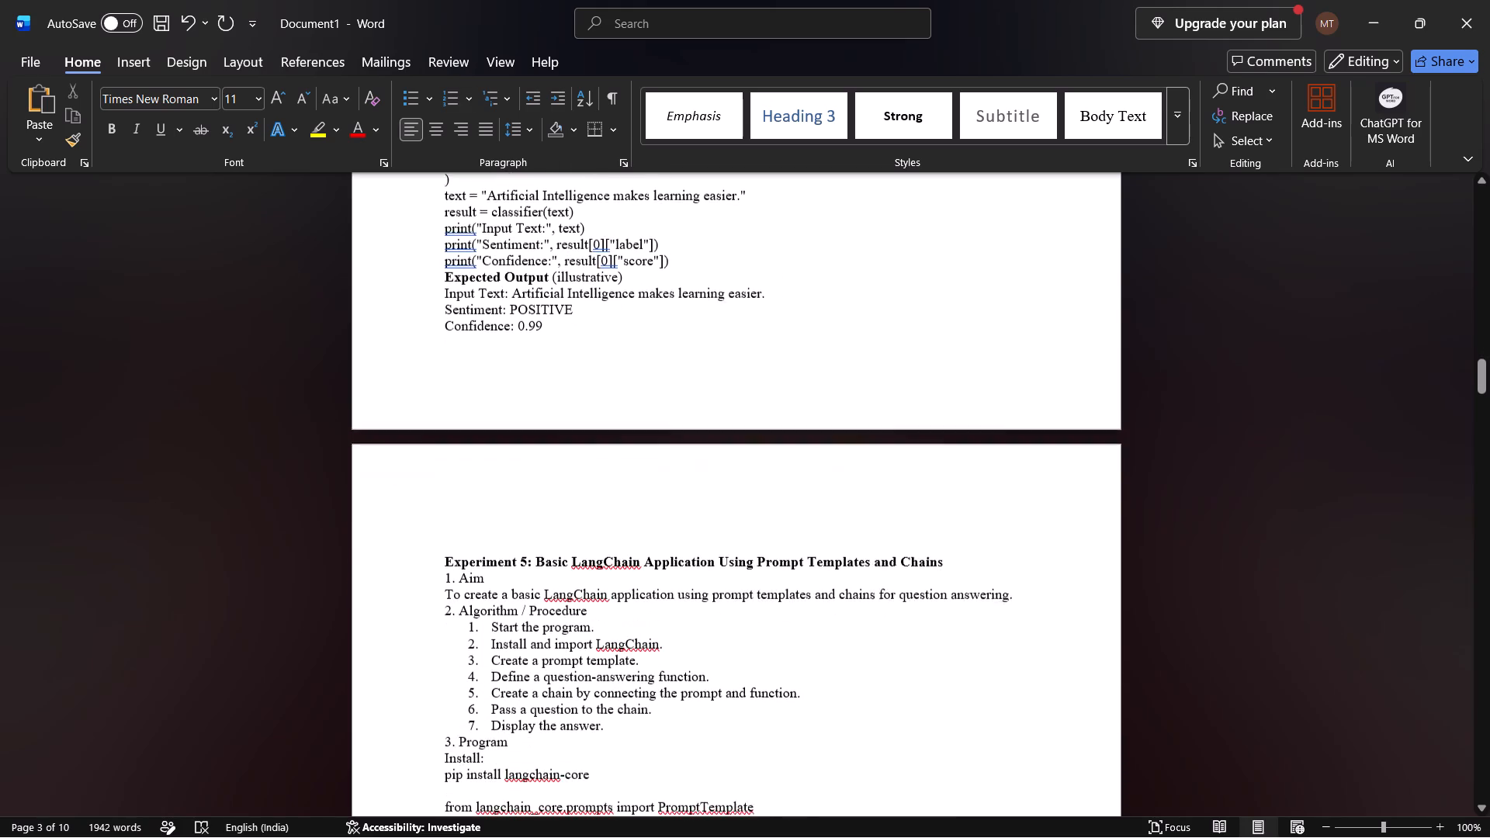
pyautogui.press('Down')
pyautogui.press('Down')
pyautogui.press('Down')
pyautogui.press('Down')
pyautogui.press('Down')
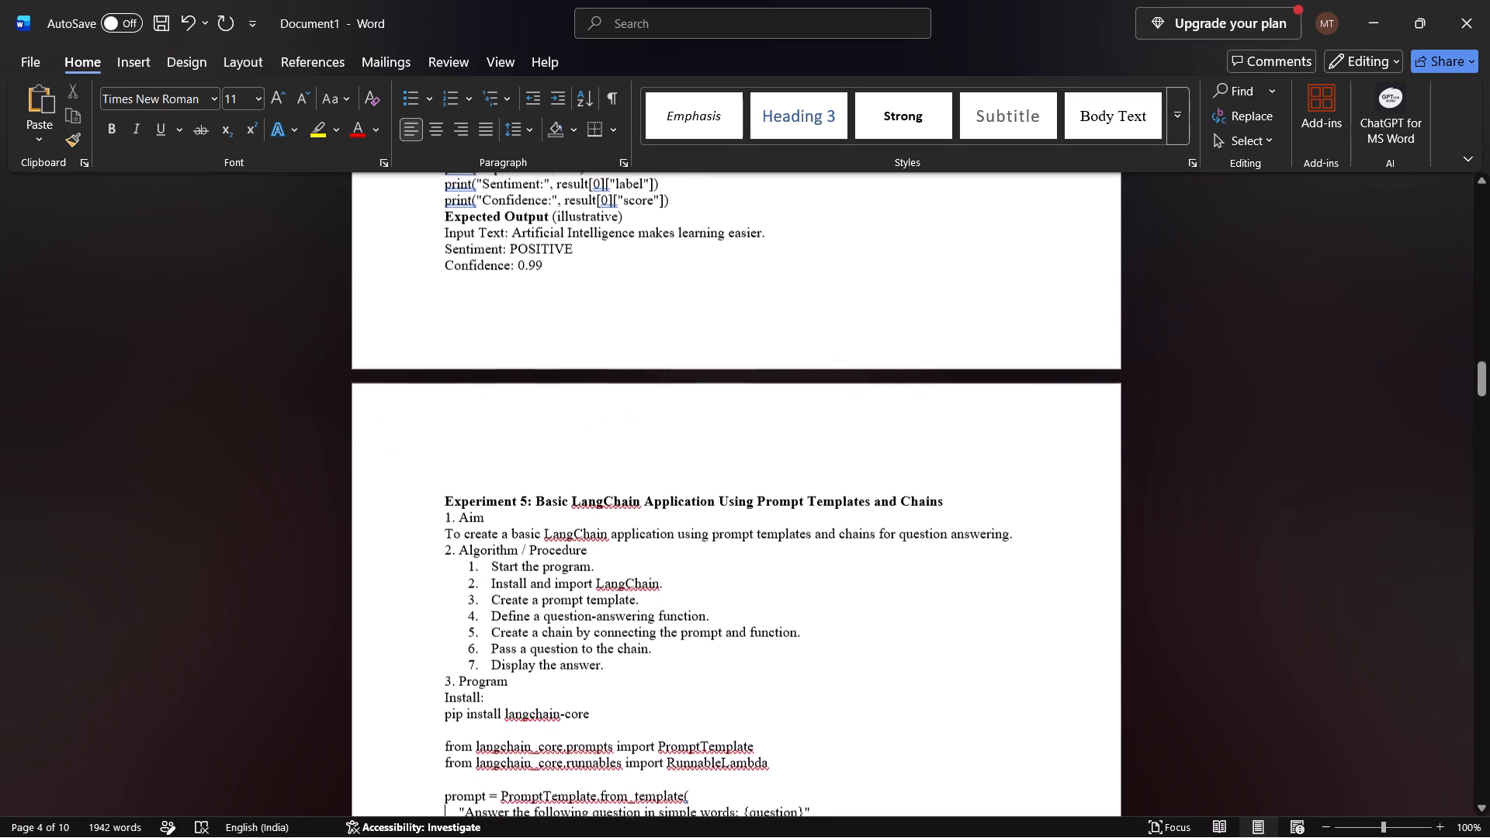
pyautogui.press('Up')
pyautogui.press('Up')
pyautogui.press('Up')
pyautogui.press('Up')
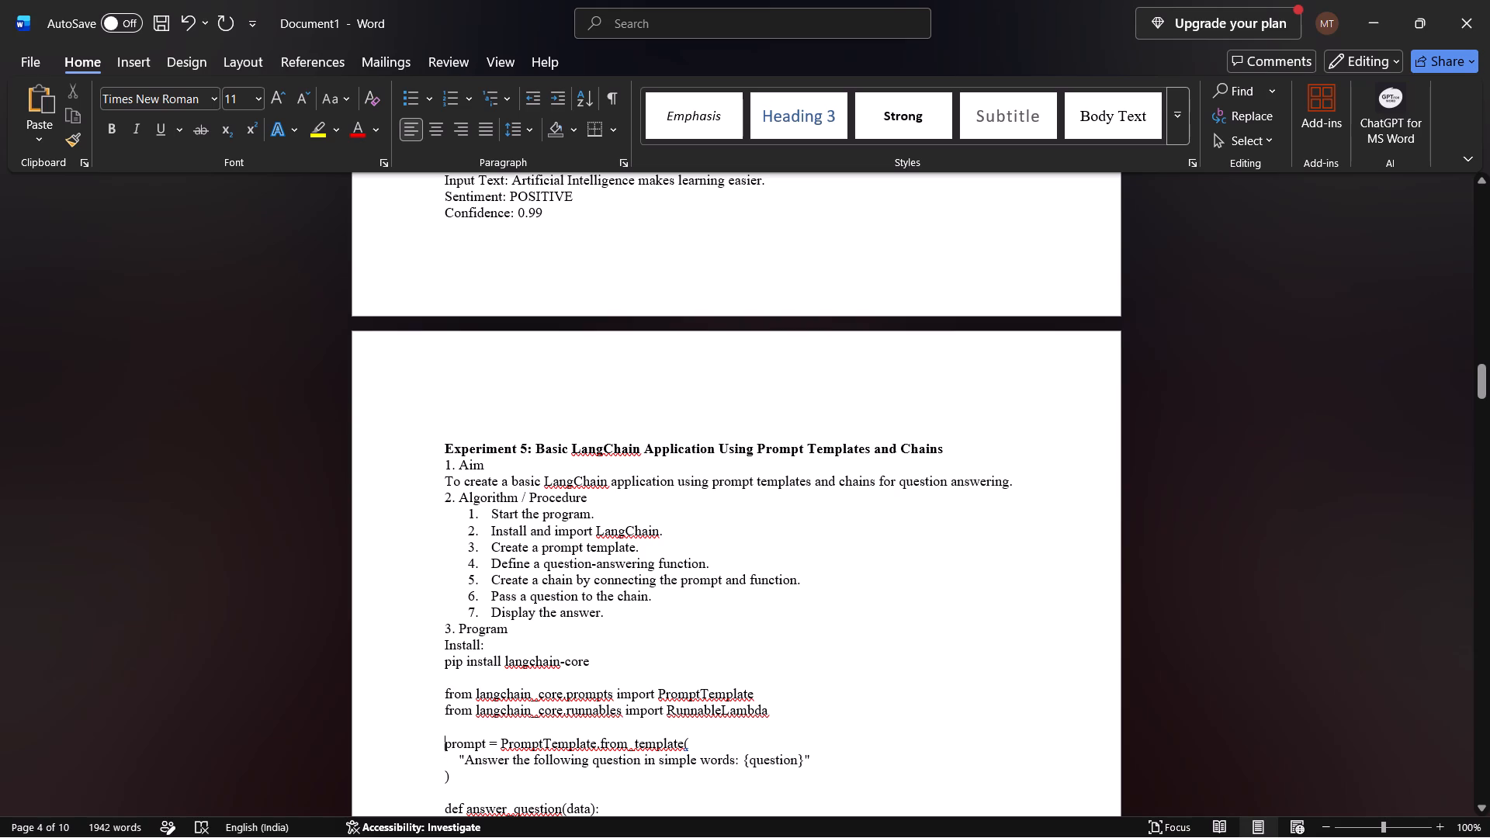
pyautogui.press('Up')
pyautogui.press('Up')
pyautogui.press('Up')
pyautogui.press('BackSpace')
# Remove the blank line above "prompt = PromptTemplate.from_template(" in Experiment 5's program.
pyautogui.press('Up')
pyautogui.press('Down')
pyautogui.press('Down')
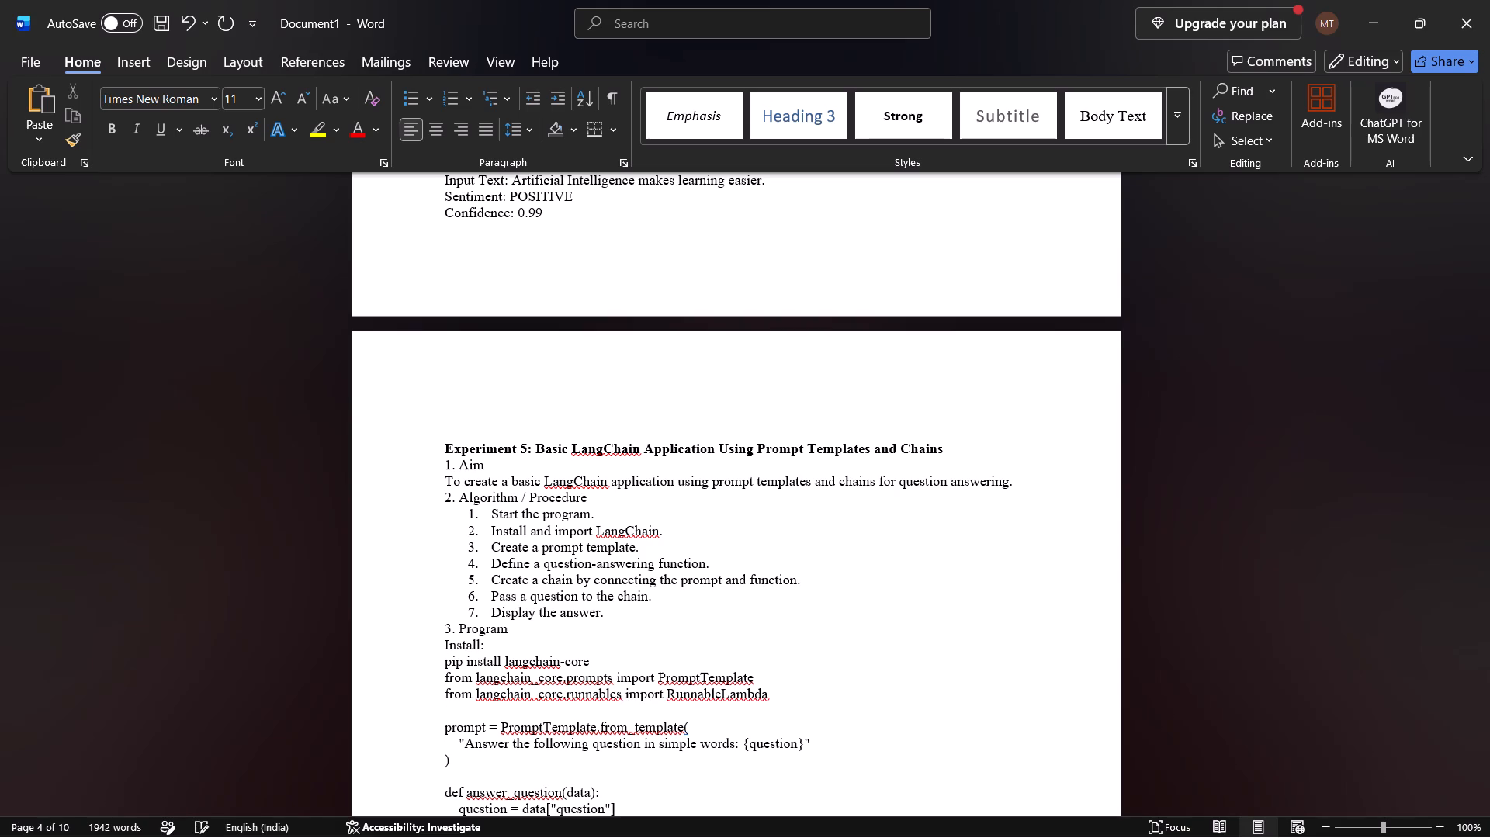
pyautogui.press('Down')
pyautogui.press('Down')
pyautogui.press('BackSpace')
# Remove the blank line above "def answer_question(data):" in Experiment 5's program.
pyautogui.press('Down')
pyautogui.press('Down')
pyautogui.press('Down')
pyautogui.press('Down')
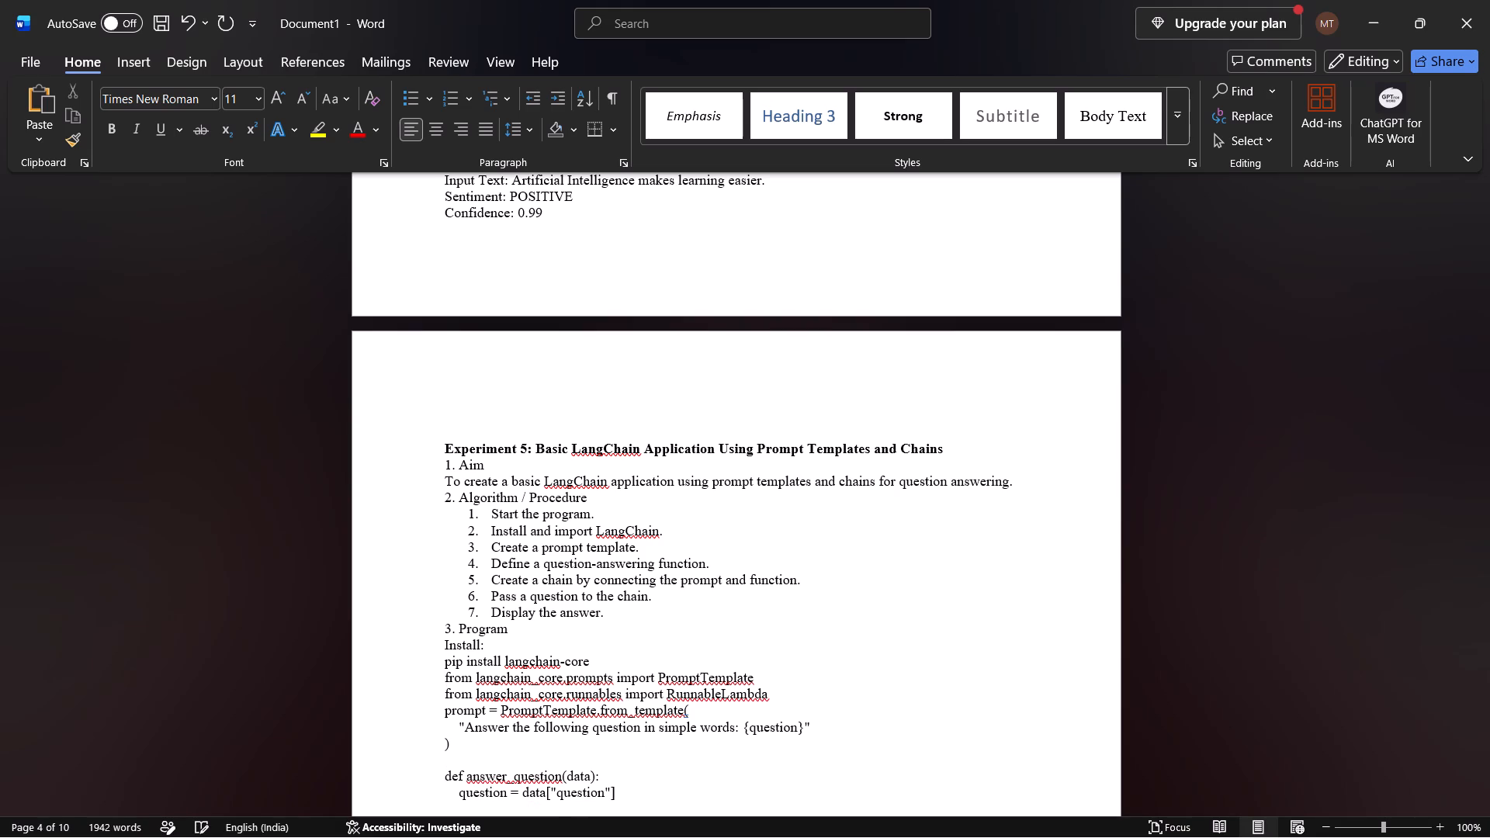
pyautogui.press('BackSpace')
# Remove the blank line above "answers = {" in Experiment 5's program.
pyautogui.press('Down')
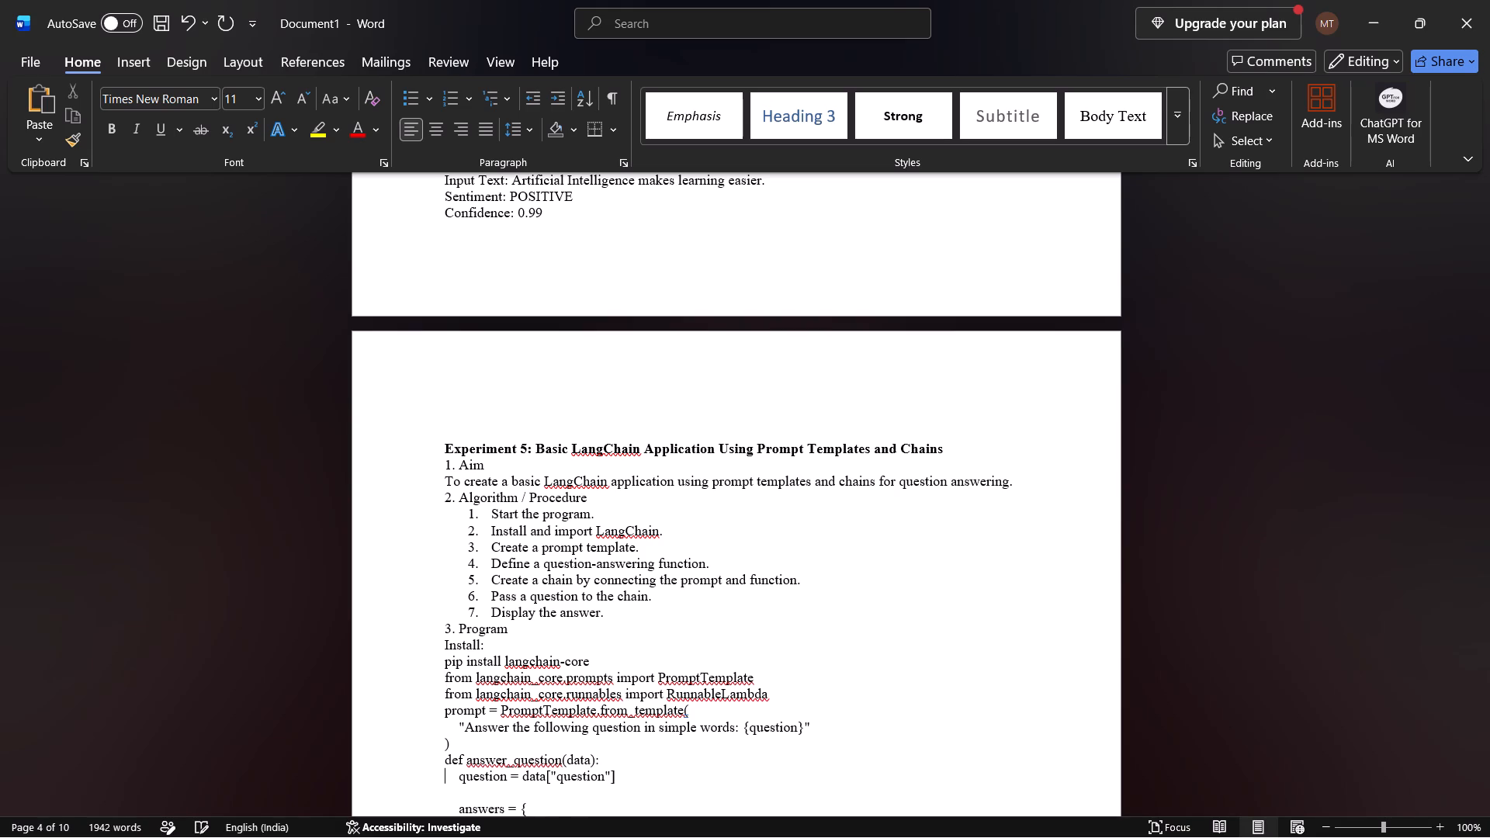
pyautogui.press('Down')
pyautogui.press('Down')
pyautogui.press('BackSpace')
# Remove the blank line above the "return answers.get" line in Experiment 5's program.
pyautogui.press('Down')
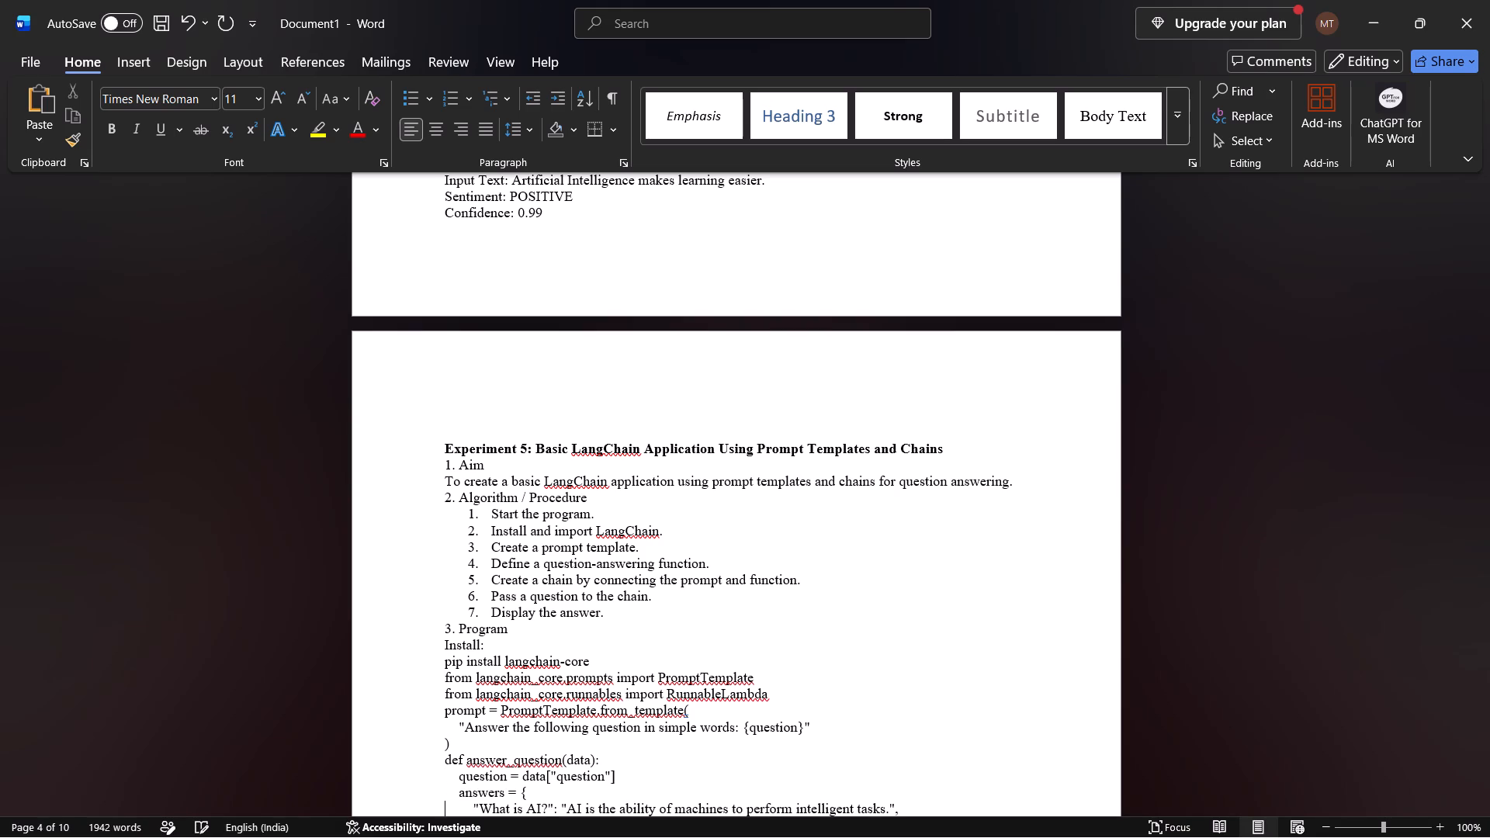
pyautogui.scroll(-1, 444, 586)
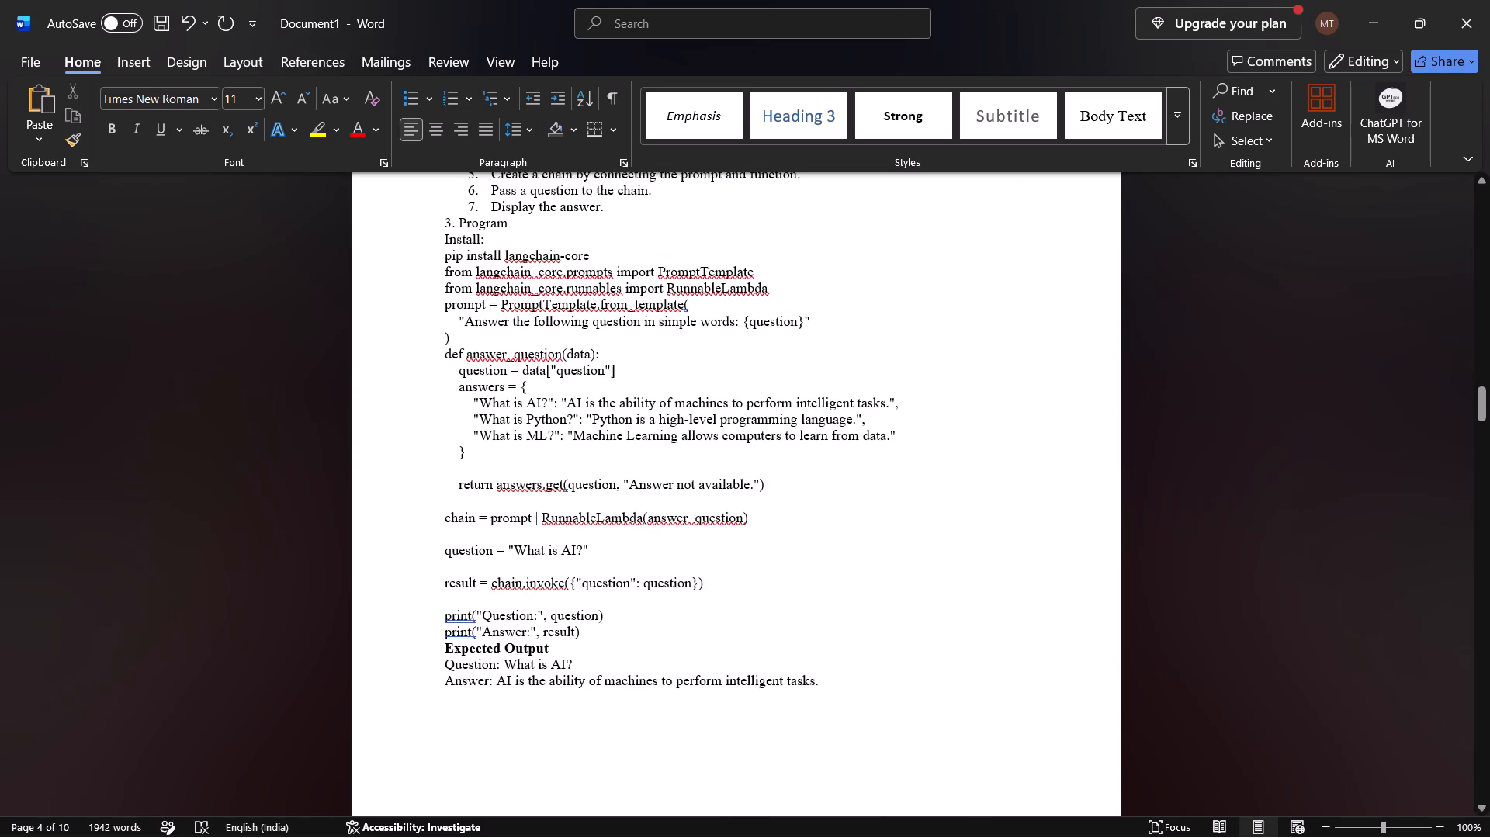
pyautogui.press('Down')
pyautogui.press('Down')
pyautogui.press('Down')
pyautogui.press('Down')
pyautogui.press('Down')
pyautogui.press('Down')
pyautogui.press('Up')
pyautogui.press('BackSpace')
# Remove the blank line above "chain = prompt | RunnableLambda(answer_question)" in Experiment 5's program.
pyautogui.press('Down')
pyautogui.press('Down')
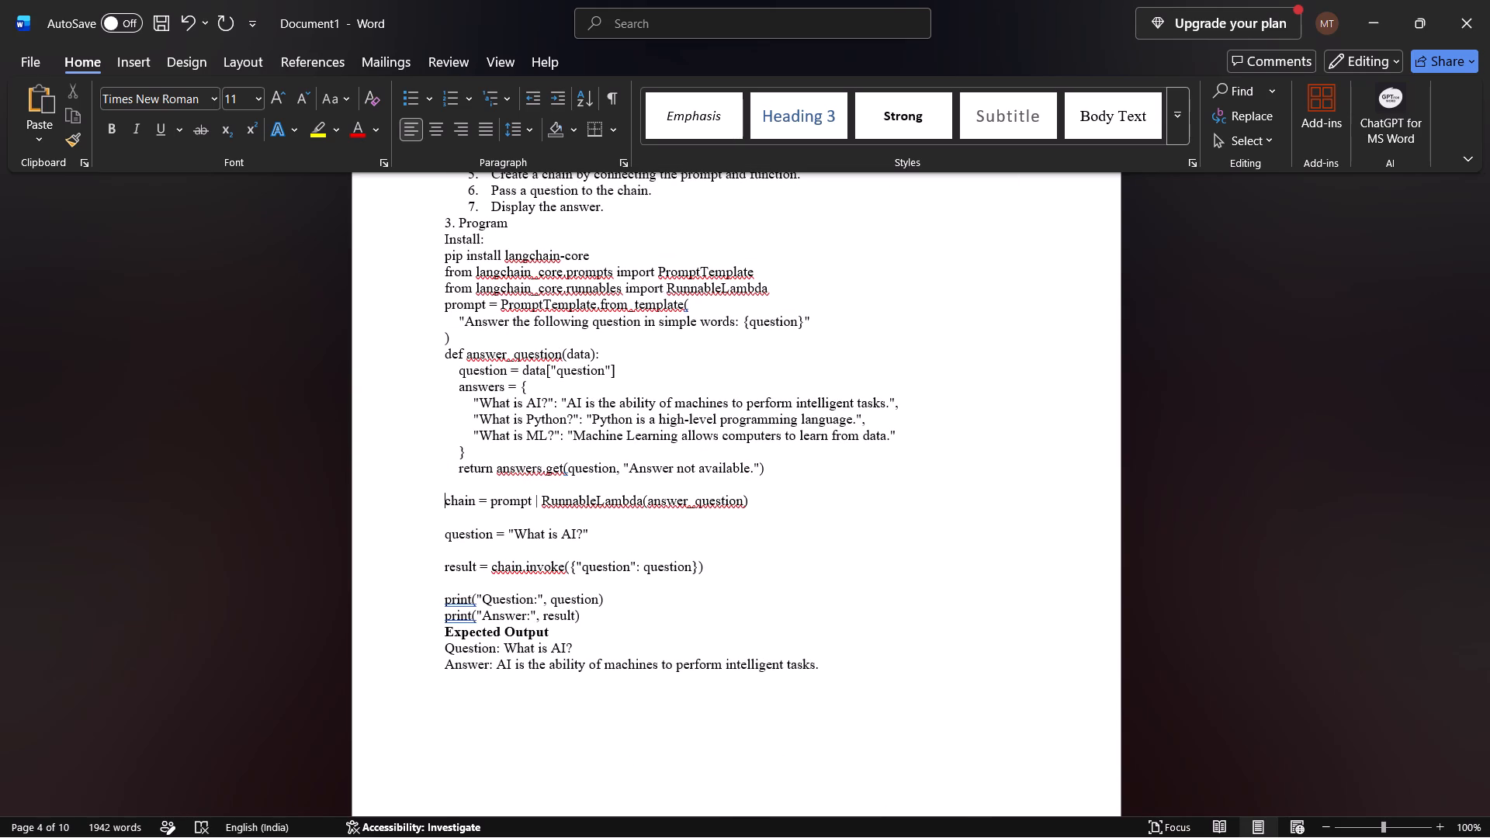
pyautogui.press('BackSpace')
# Remove the blank lines above the "question =", "result =" and print("Question:") lines in Experiment 5's program.
pyautogui.press('Down')
pyautogui.press('Down')
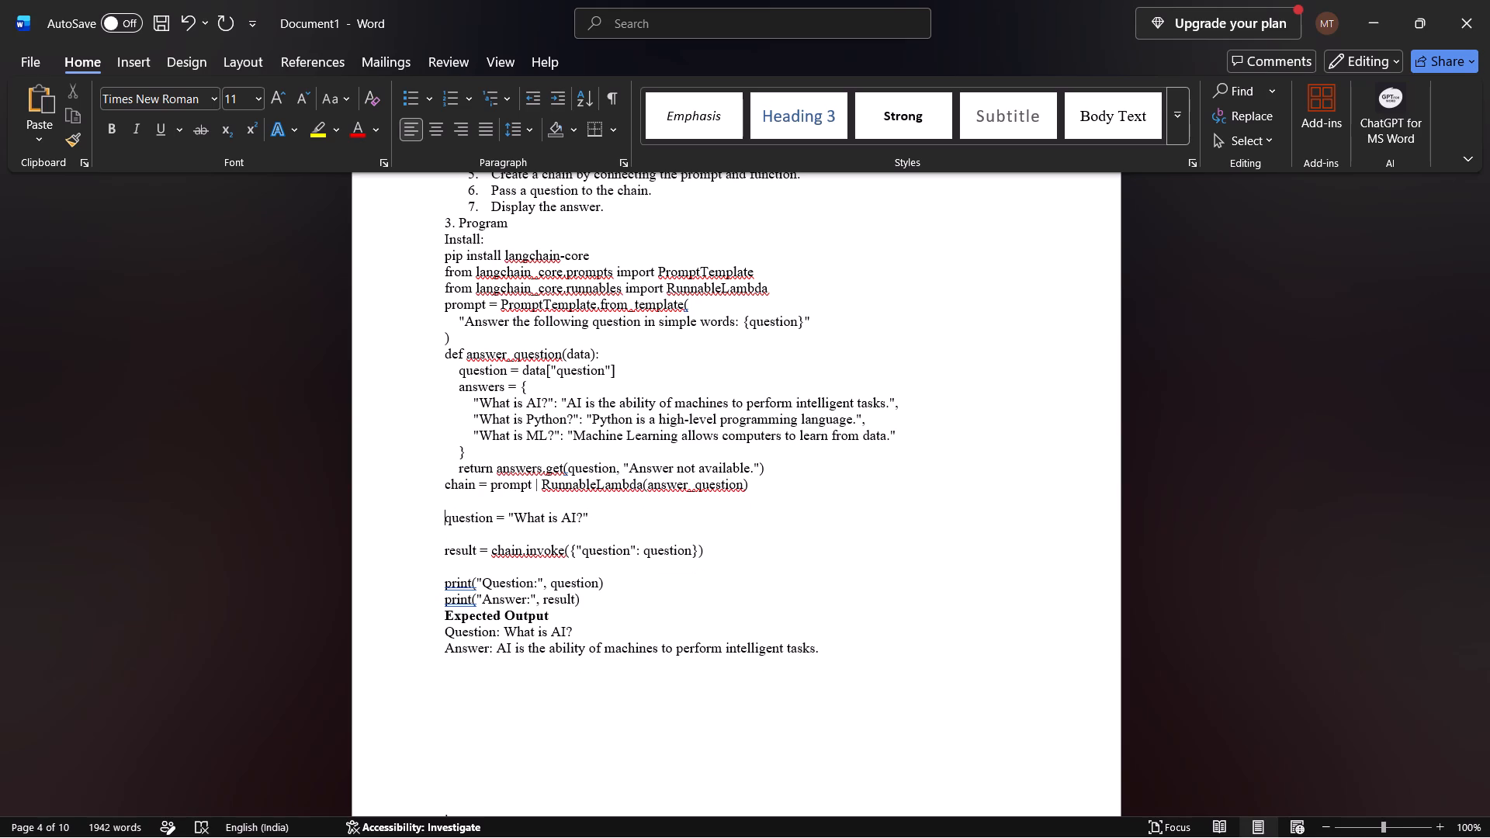
pyautogui.press('BackSpace')
pyautogui.press('Down')
pyautogui.press('Down')
pyautogui.press('BackSpace')
pyautogui.press('Down')
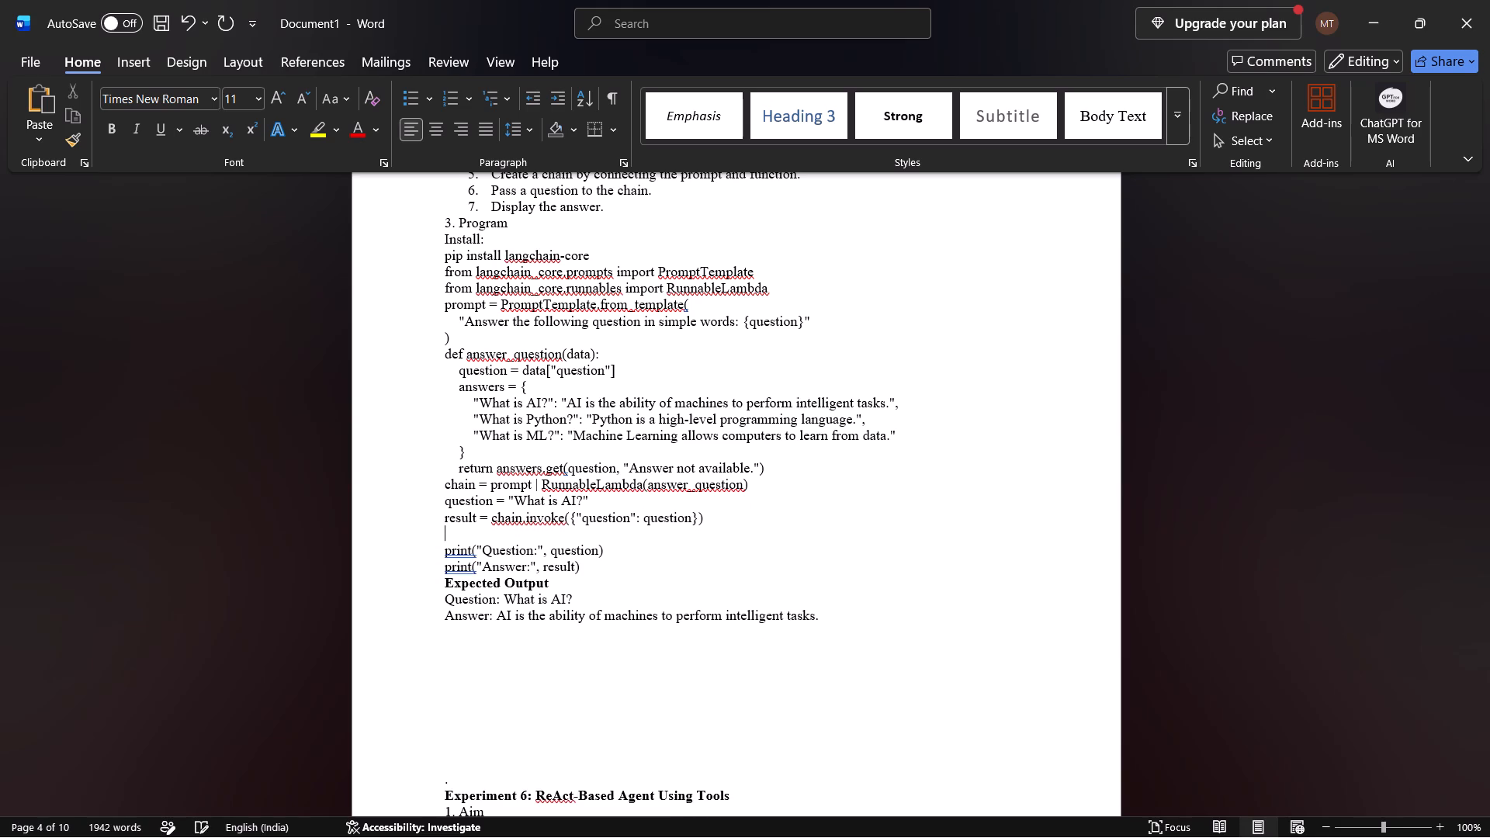
pyautogui.press('Down')
pyautogui.press('BackSpace')
# Delete the stray period and surplus blank lines above the Experiment 6 heading, keeping one blank line after Experiment 5's output.
pyautogui.press('Down')
pyautogui.press('Down')
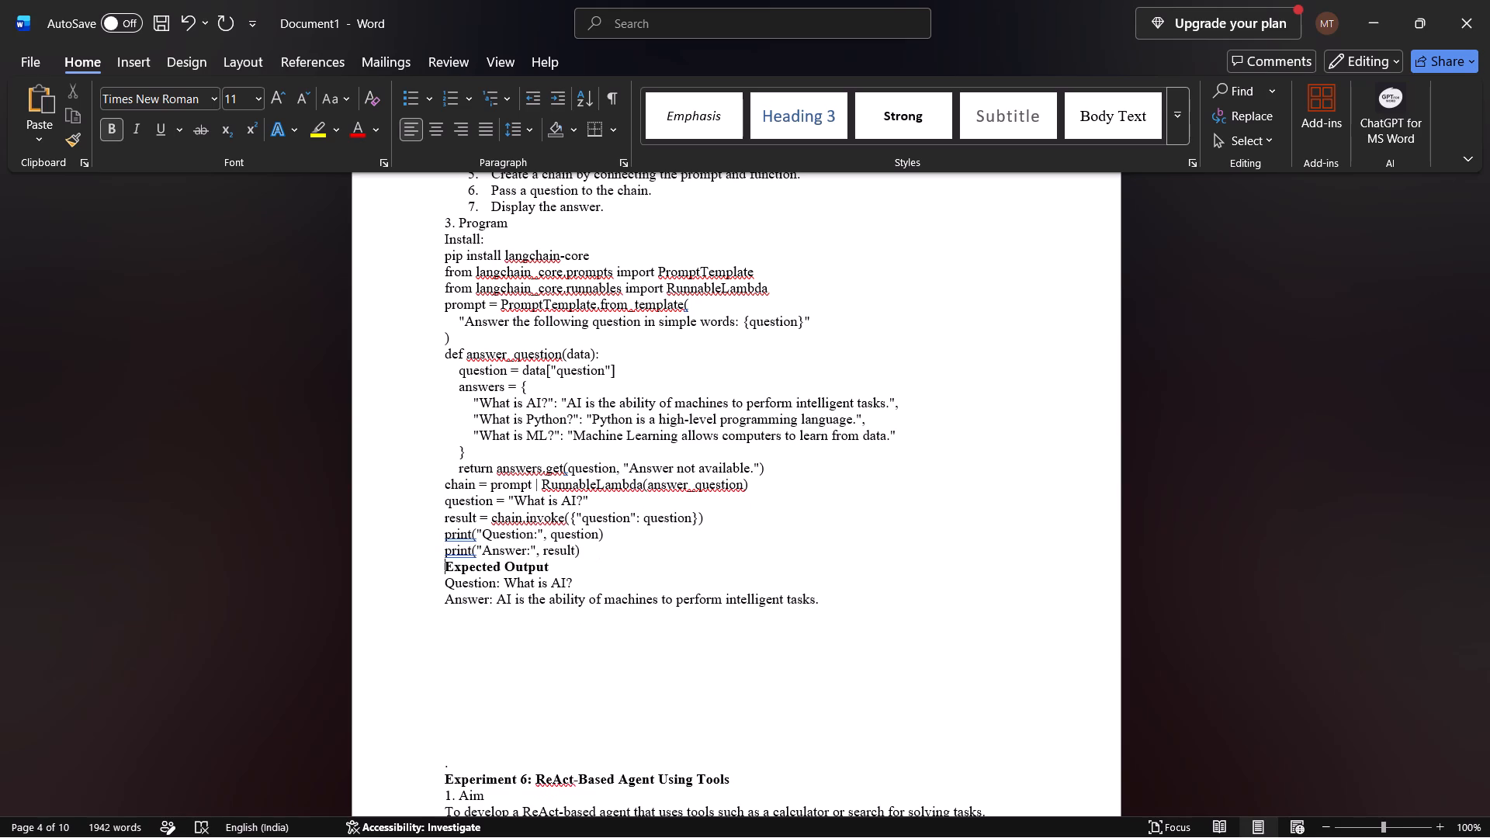
pyautogui.scroll(-1, 444, 586)
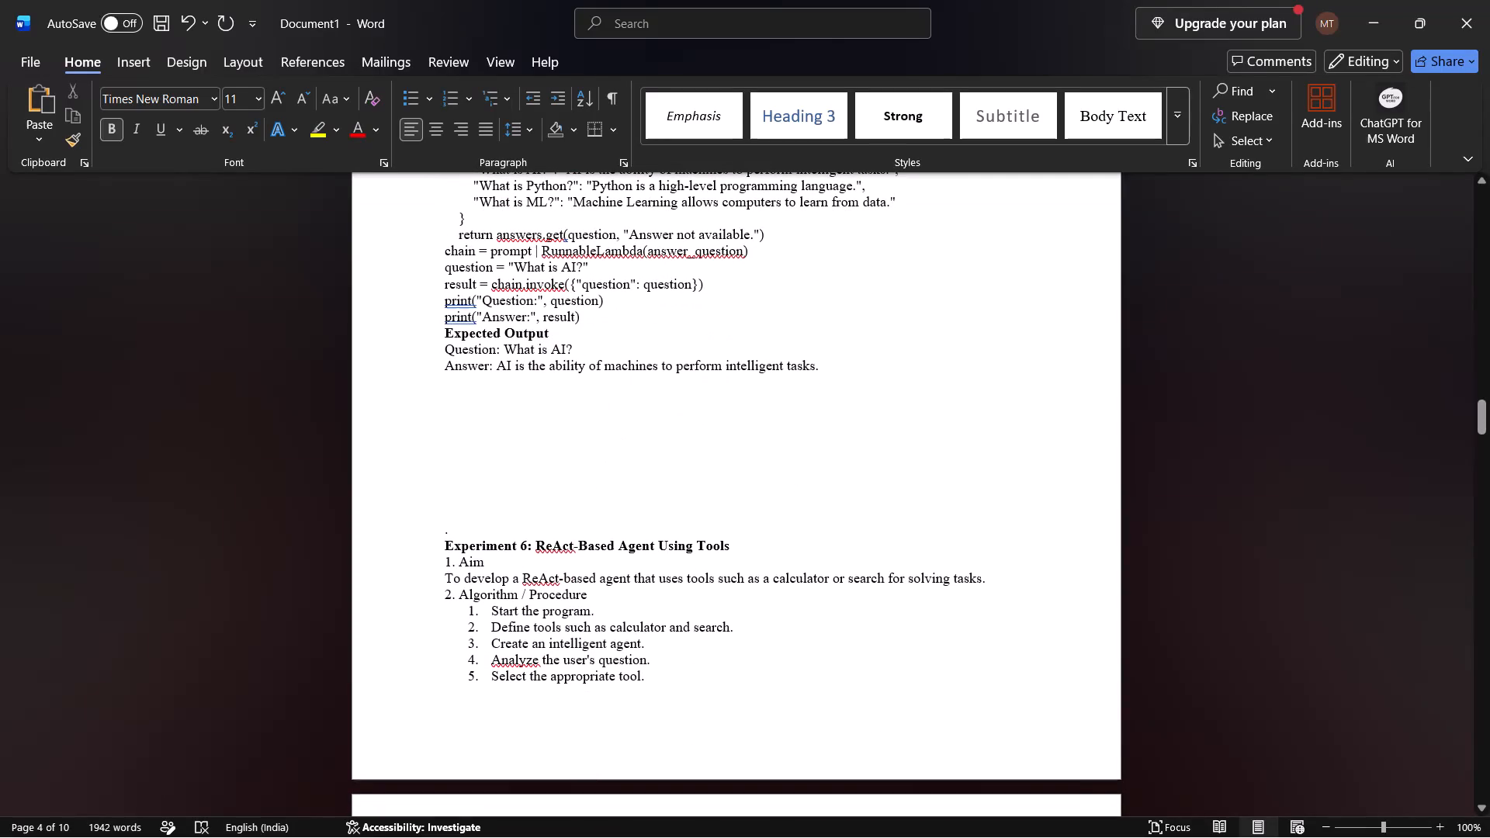
pyautogui.click(442, 532)
pyautogui.press('Down')
pyautogui.press('BackSpace')
pyautogui.press('BackSpace')
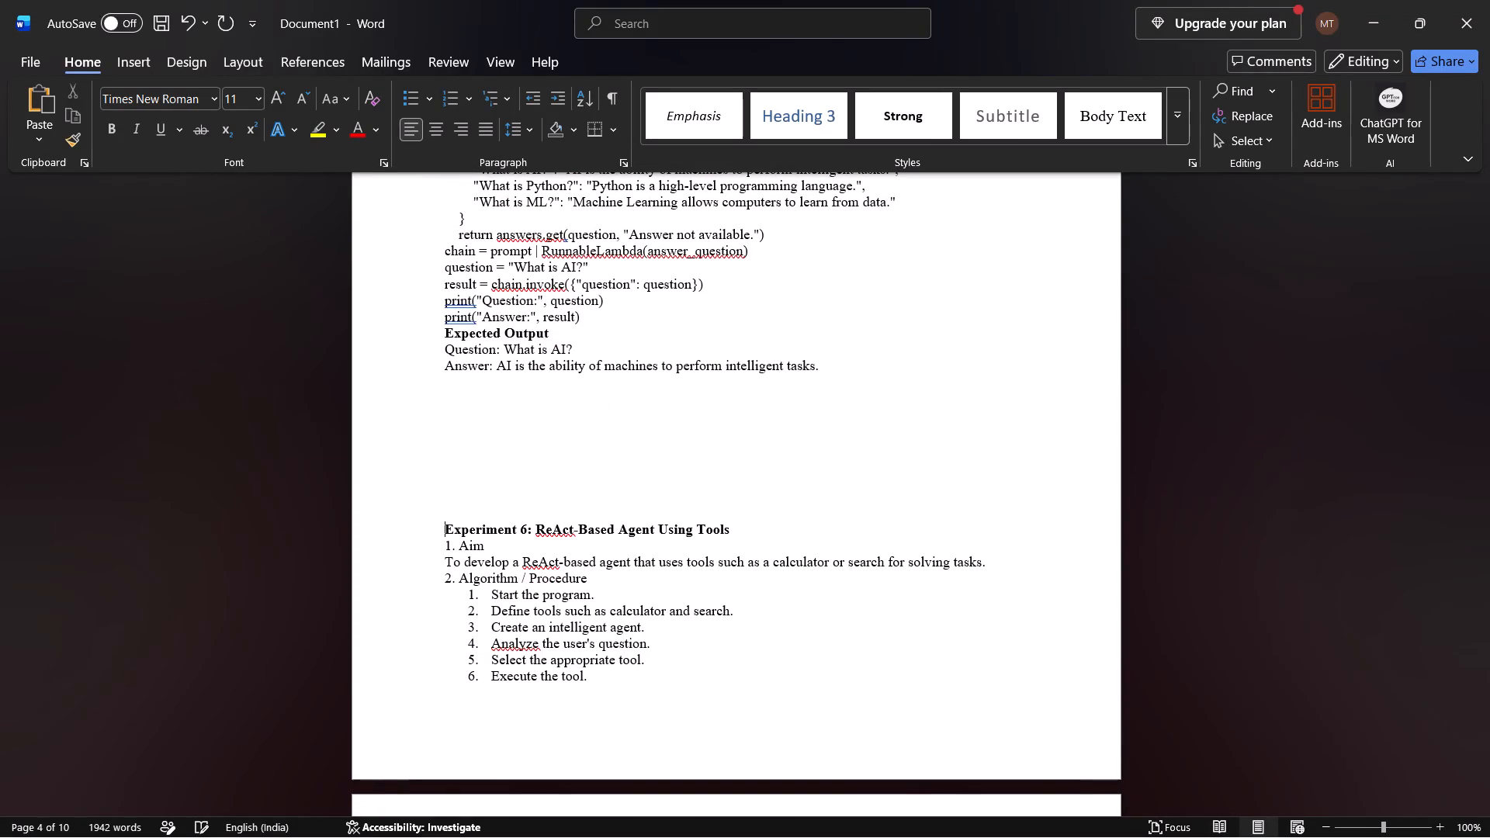
pyautogui.press('BackSpace')
pyautogui.press('BackSpace')
pyautogui.press('BackSpace')
pyautogui.press('BackSpace')
pyautogui.press('BackSpace')
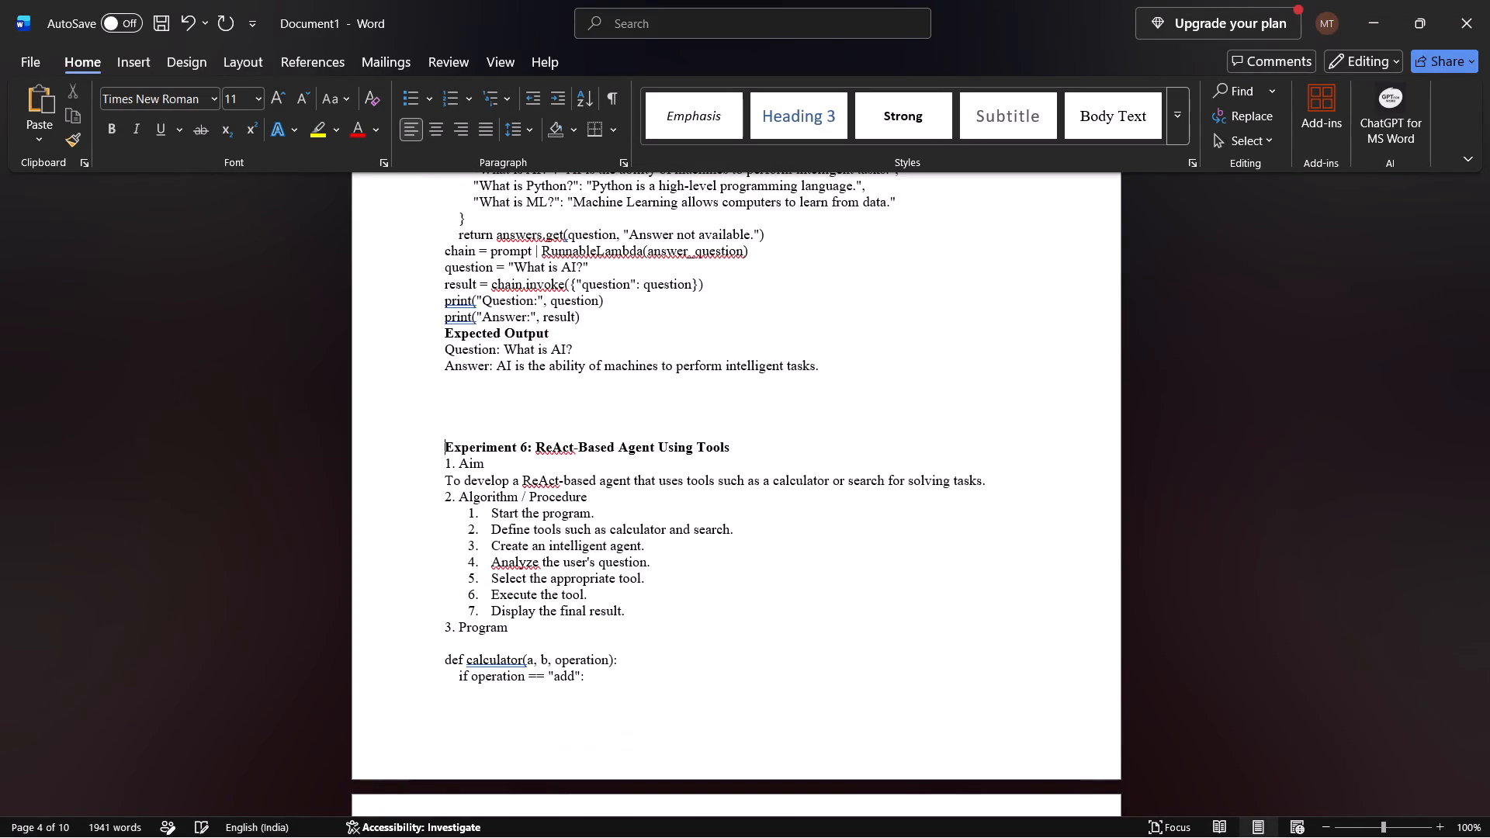
pyautogui.press('BackSpace')
pyautogui.press('BackSpace')
pyautogui.press('BackSpace')
# Remove the blank line above "def calculator(a, b, operation):" in Experiment 6's program.
pyautogui.press('Down')
pyautogui.press('Down')
pyautogui.press('Down')
pyautogui.press('Down')
pyautogui.press('Down')
pyautogui.press('Down')
pyautogui.press('Down')
pyautogui.press('Down')
pyautogui.press('Down')
pyautogui.press('Down')
pyautogui.press('Down')
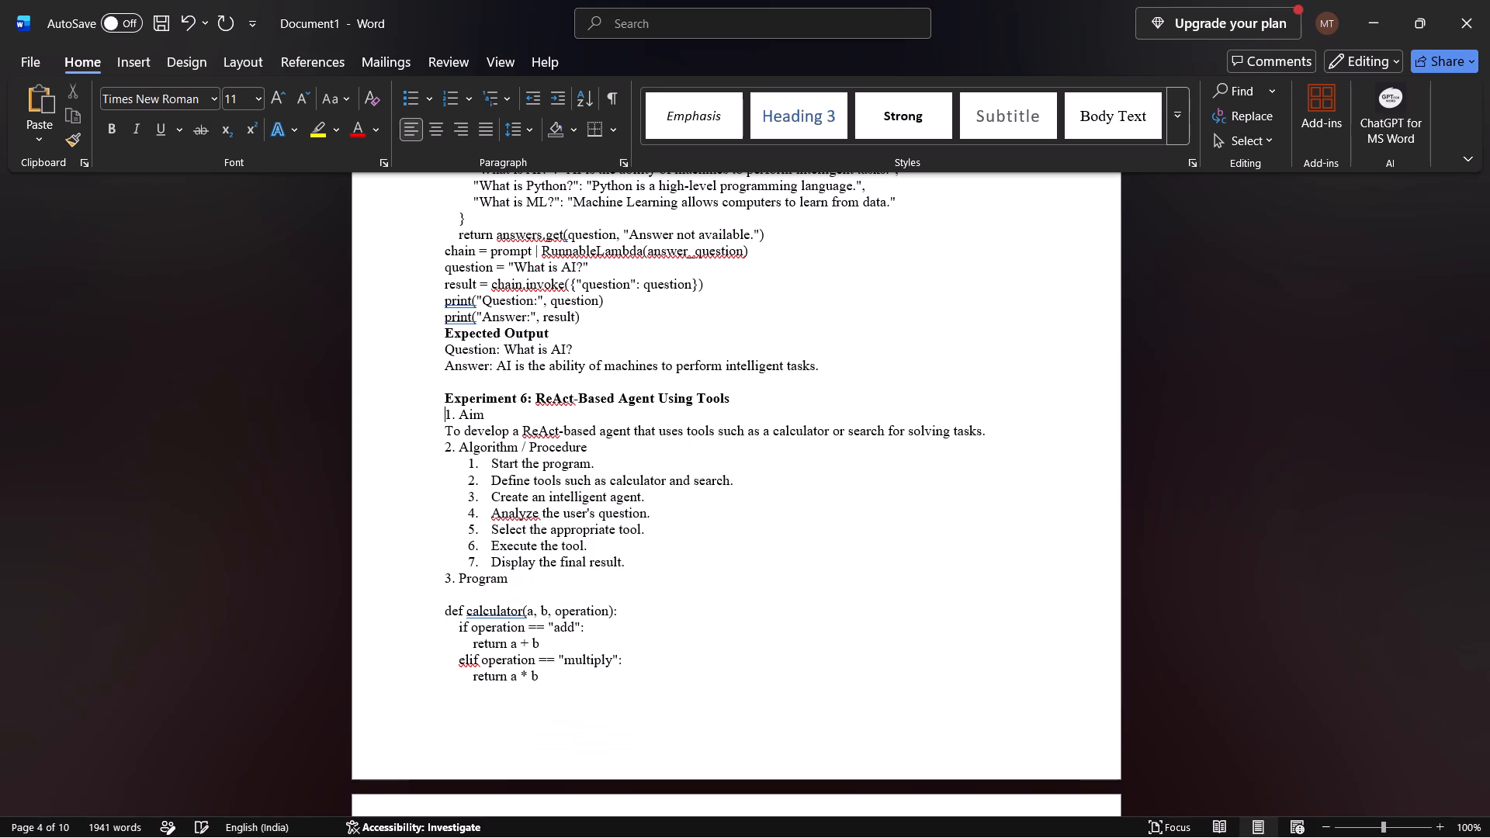
pyautogui.press('Down')
pyautogui.press('Down')
pyautogui.press('BackSpace')
# Remove the blank line above "def search_tool(topic):" in Experiment 6's program.
pyautogui.press('Down')
pyautogui.press('Down')
pyautogui.press('Down')
pyautogui.press('Down')
pyautogui.press('Down')
pyautogui.press('Down')
pyautogui.press('Down')
pyautogui.press('Down')
pyautogui.press('Down')
pyautogui.press('Down')
pyautogui.press('Down')
pyautogui.press('Down')
pyautogui.press('Down')
pyautogui.press('Down')
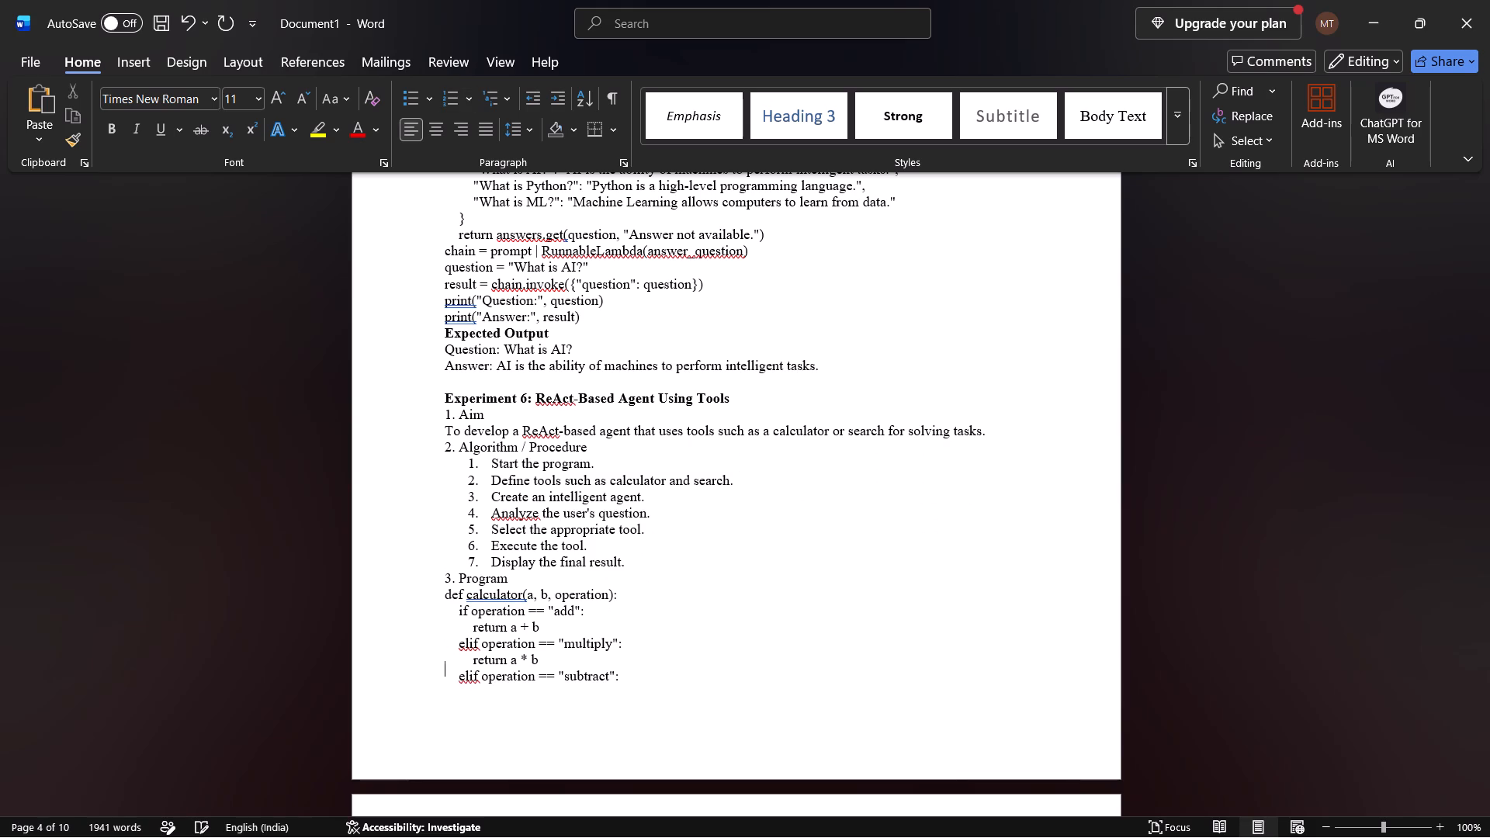
pyautogui.press('Up')
pyautogui.press('Up')
pyautogui.press('Up')
pyautogui.press('Up')
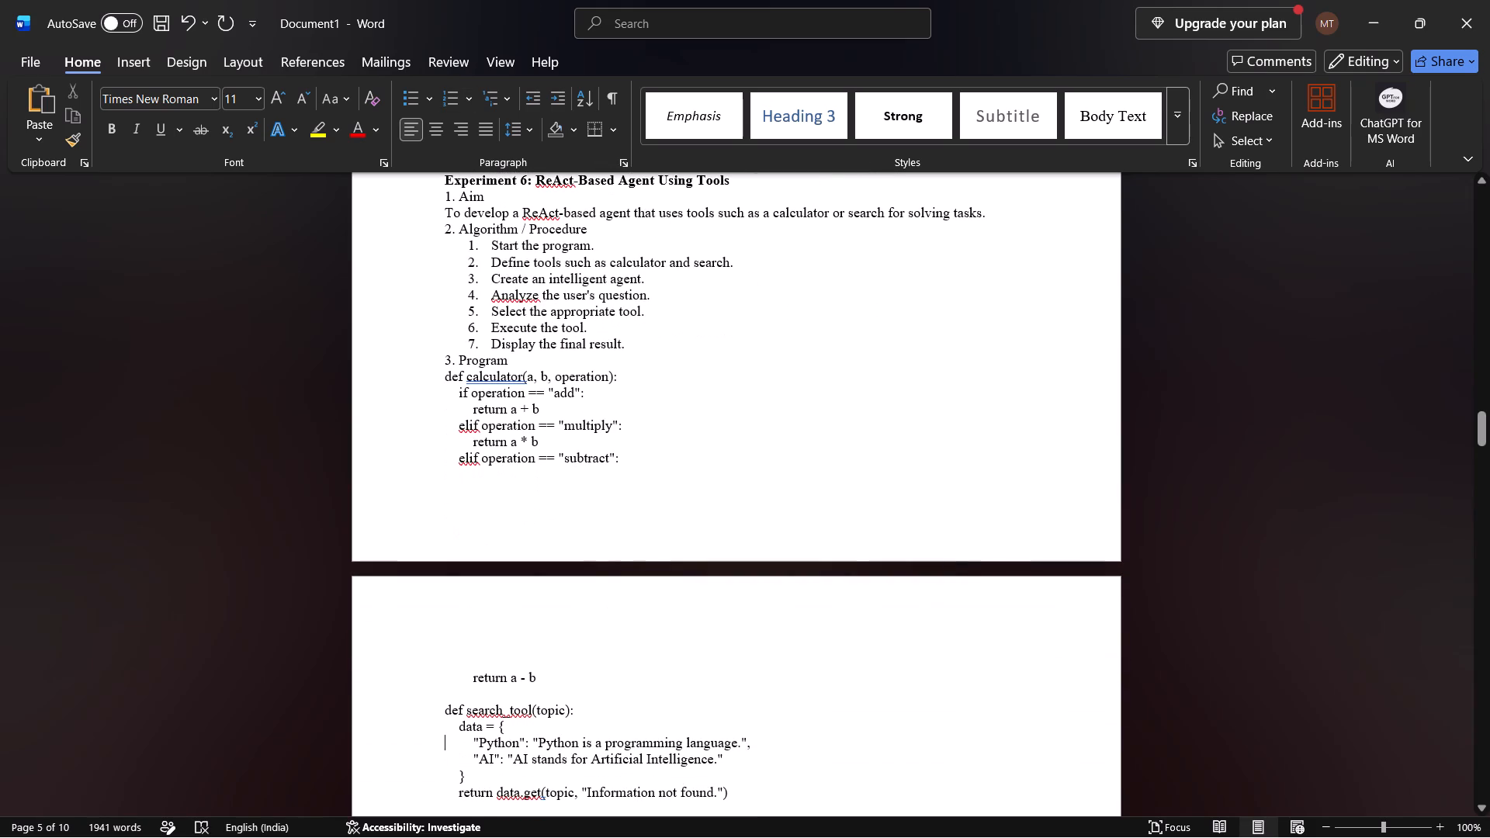
pyautogui.press('Up')
pyautogui.press('Up')
pyautogui.press('Up')
pyautogui.press('Up')
pyautogui.press('BackSpace')
pyautogui.hotkey('ctrl', 'z')
pyautogui.press('Down')
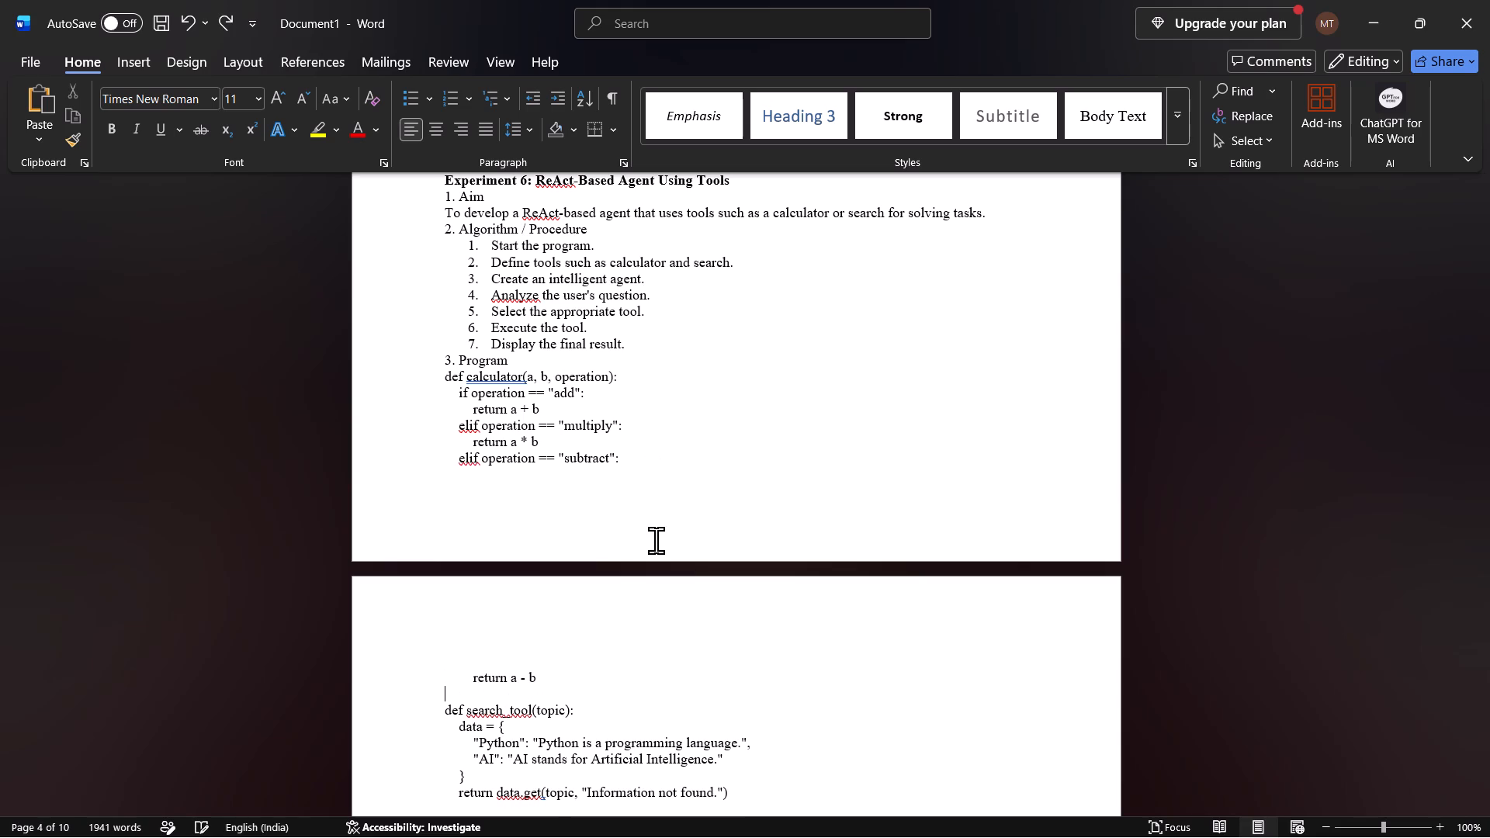
pyautogui.press('Down')
pyautogui.press('BackSpace')
# Remove the blank line above "def react_agent(task):" in Experiment 6's program.
pyautogui.press('Down')
pyautogui.press('Down')
pyautogui.press('Down')
pyautogui.press('Down')
pyautogui.press('Down')
pyautogui.press('Down')
pyautogui.press('Down')
pyautogui.press('Down')
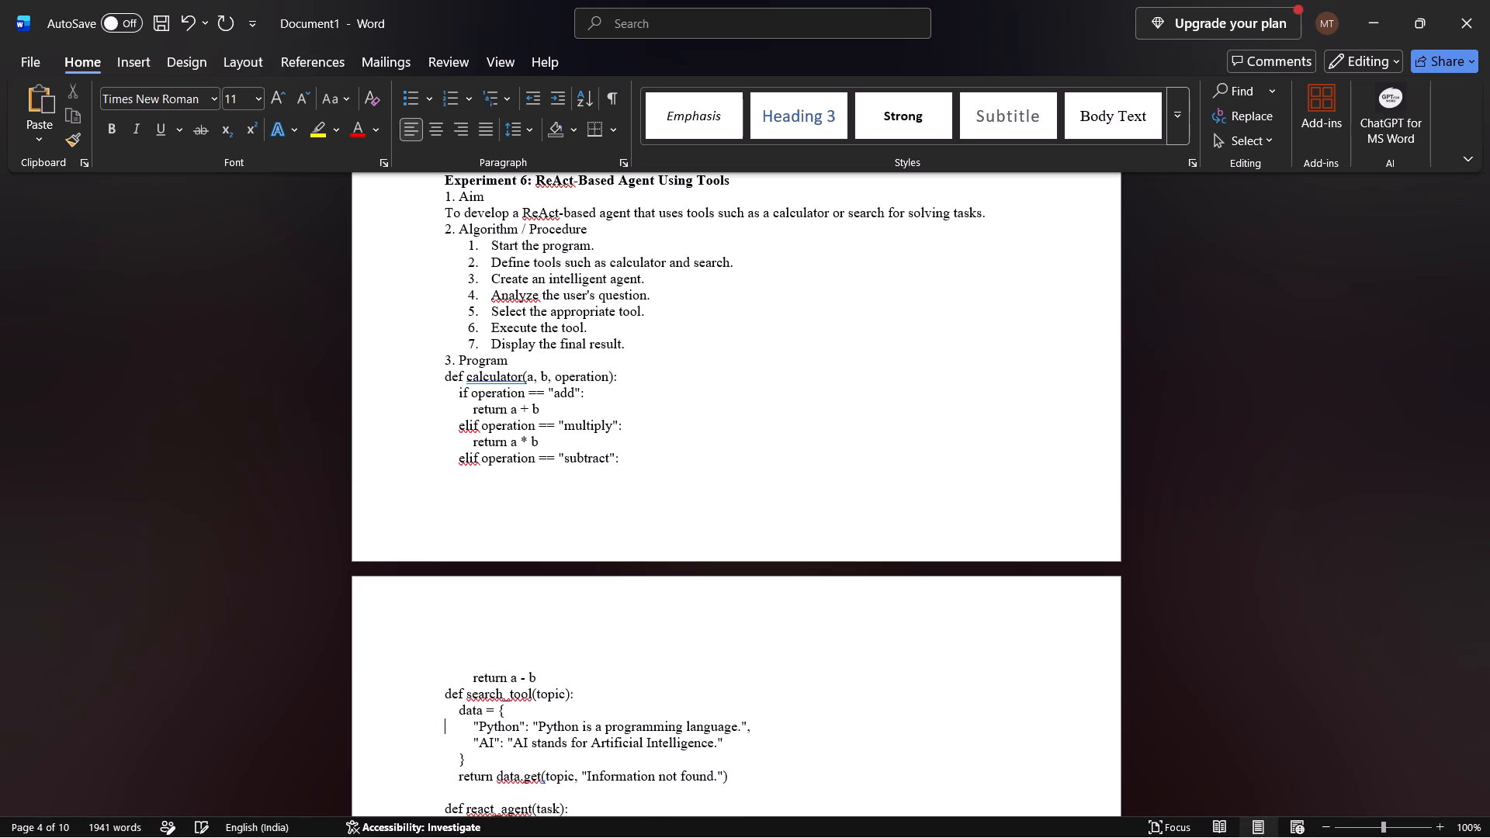
pyautogui.press('Up')
pyautogui.press('BackSpace')
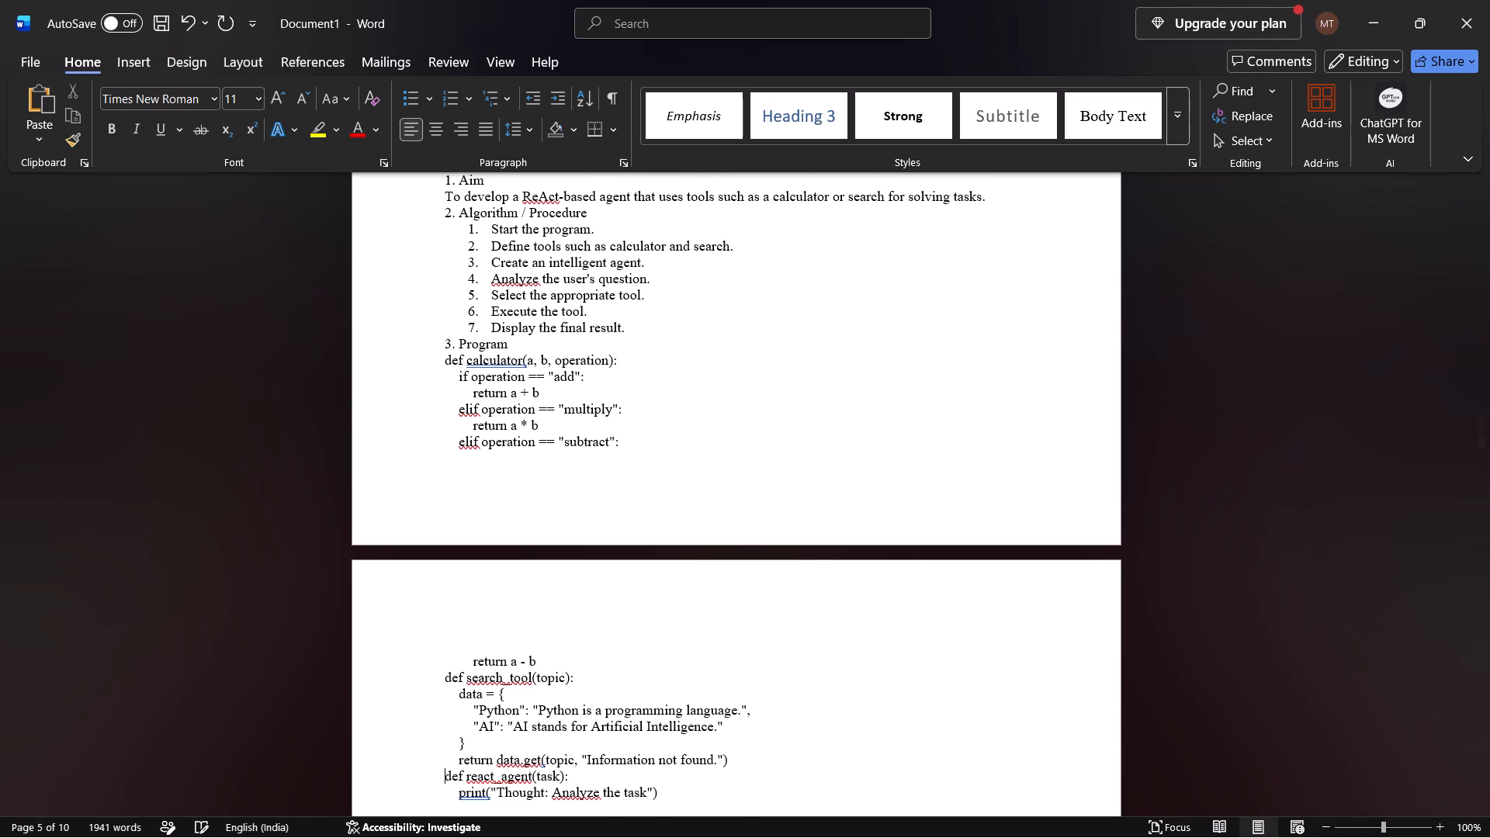
# Remove the blank line above the 'if task == "calculate":' line in Experiment 6's react_agent function.
pyautogui.press('Down')
pyautogui.press('Down')
pyautogui.press('Down')
pyautogui.press('Down')
pyautogui.press('Down')
pyautogui.press('Down')
pyautogui.press('Down')
pyautogui.press('Down')
pyautogui.press('Down')
pyautogui.press('Up')
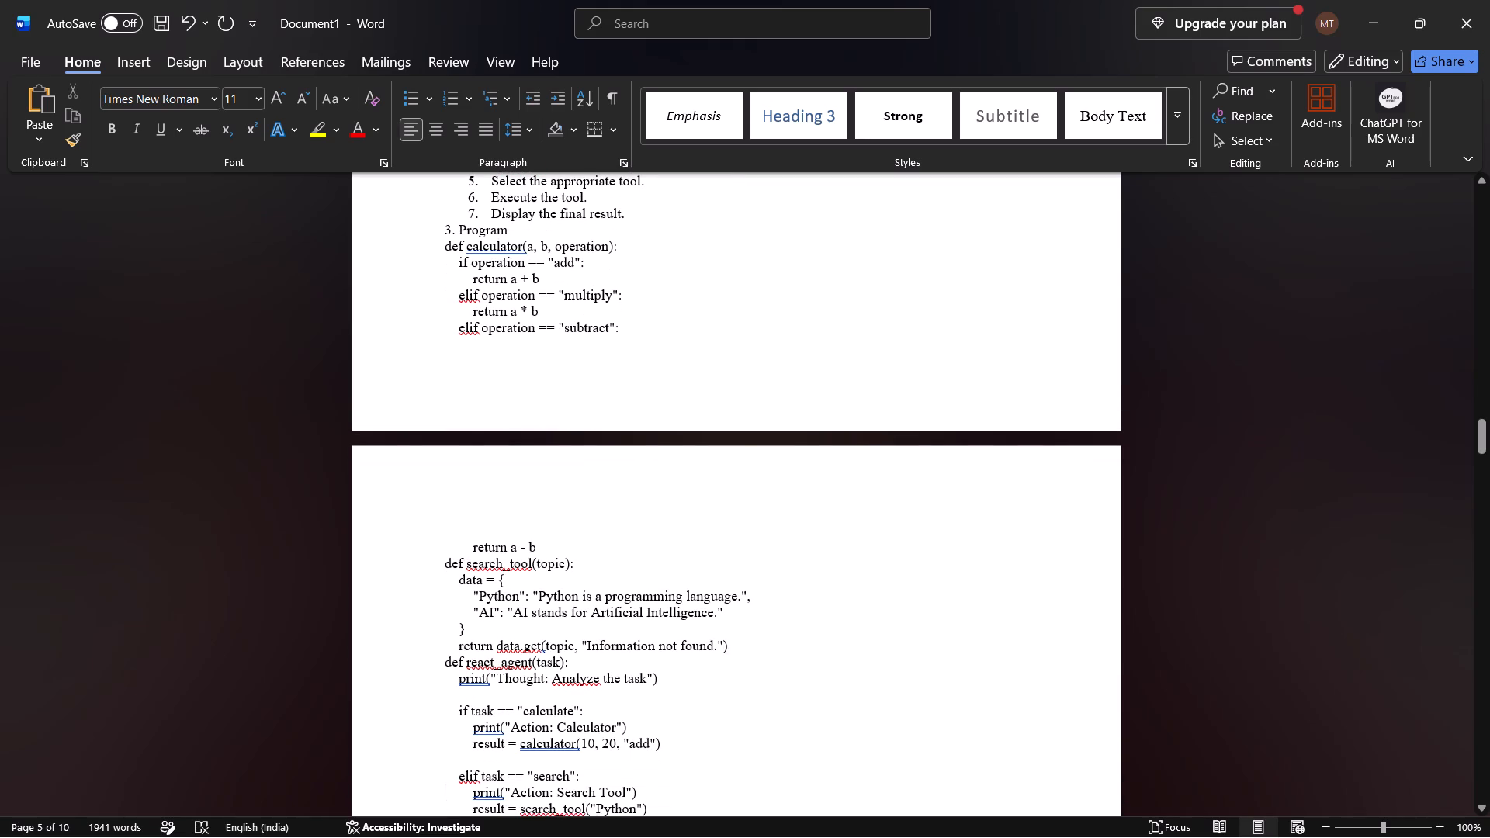
pyautogui.scroll(-1, 656, 540)
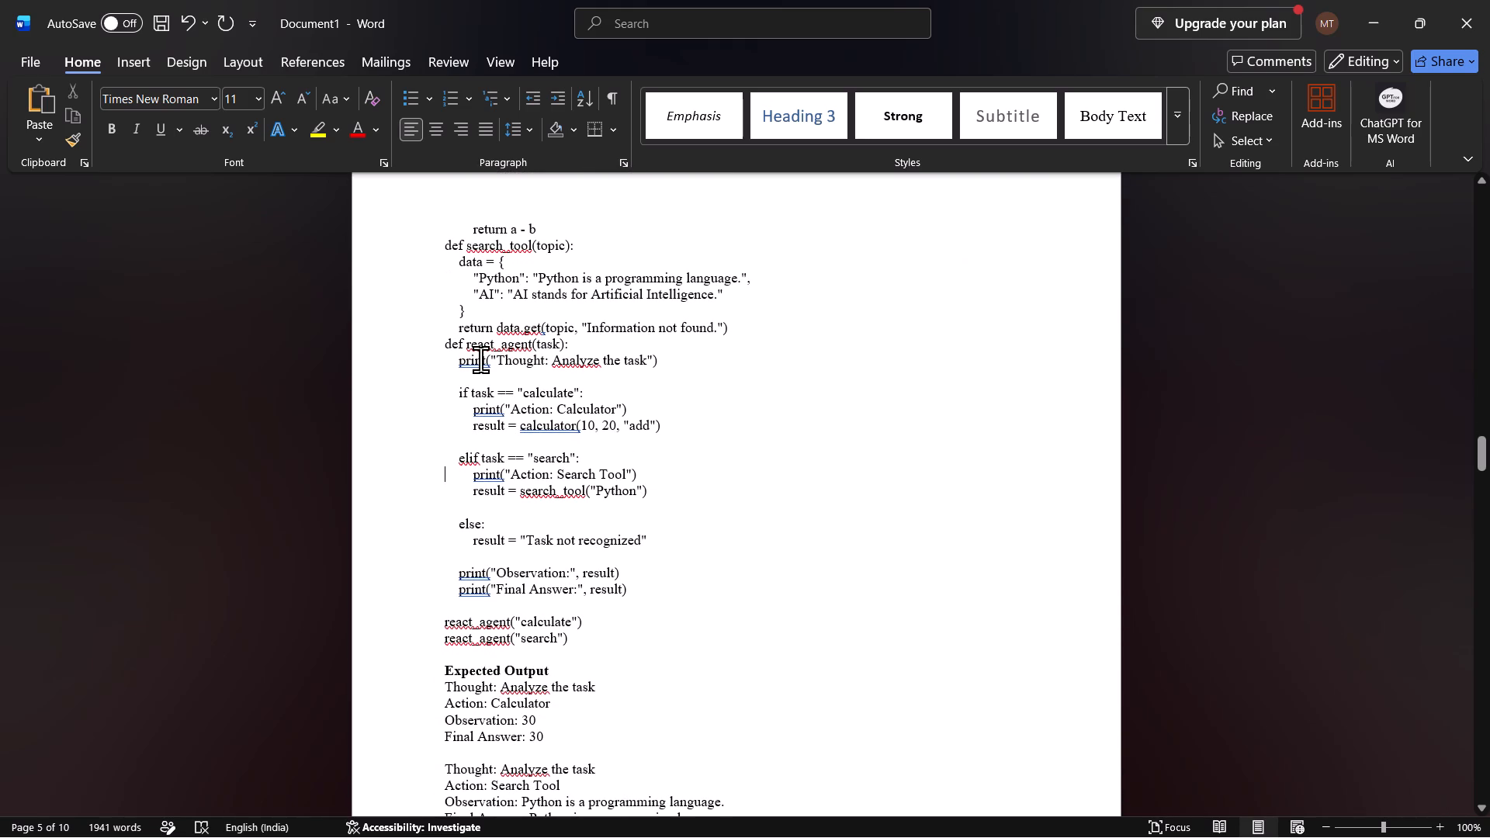
pyautogui.press('Up')
pyautogui.press('Up')
pyautogui.press('Up')
pyautogui.press('Up')
pyautogui.press('Up')
pyautogui.press('BackSpace')
pyautogui.press('Down')
pyautogui.press('Down')
pyautogui.press('Down')
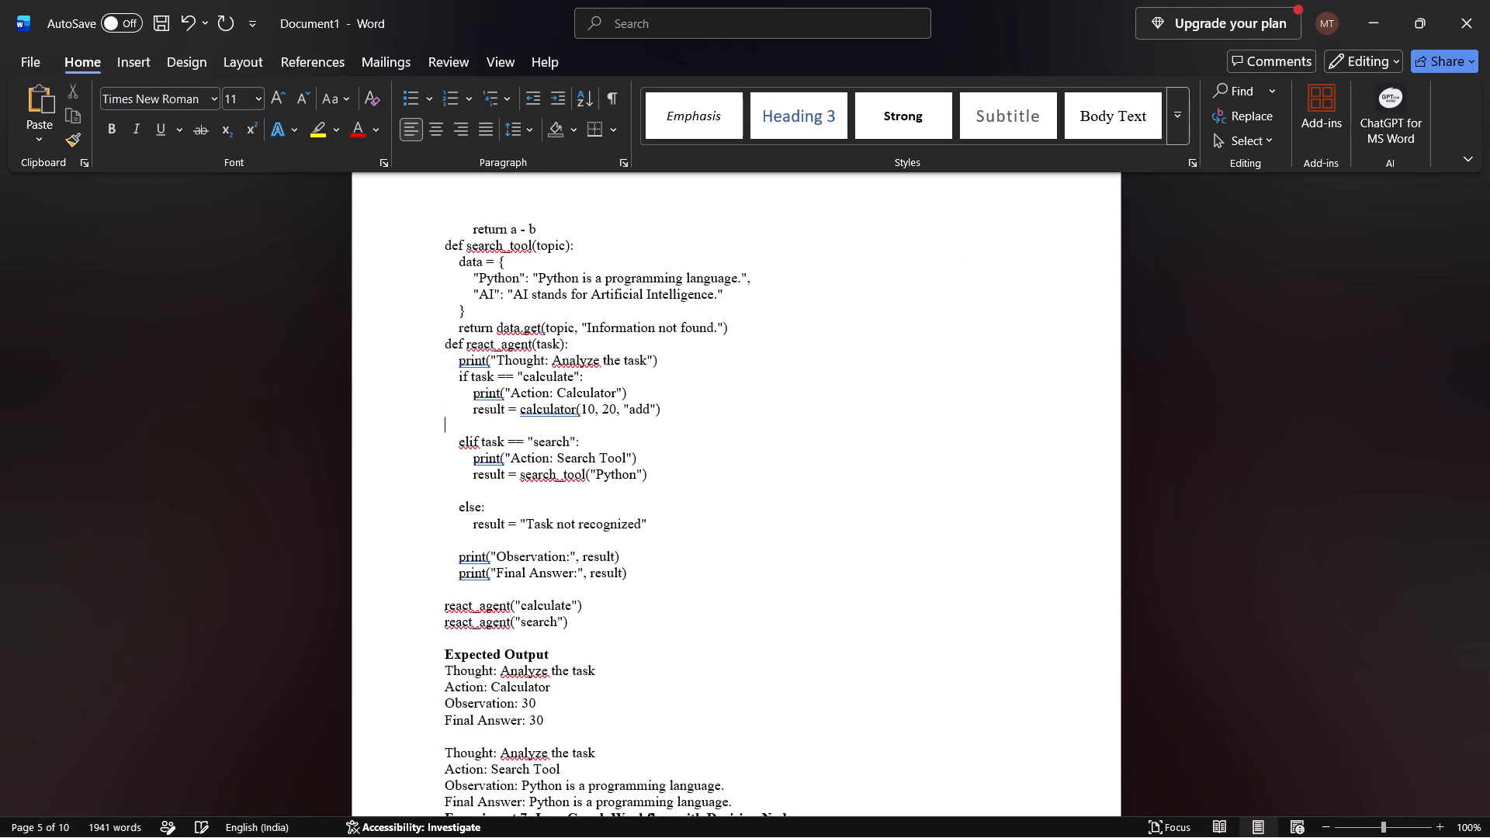
pyautogui.hotkey('ctrl', 'z')
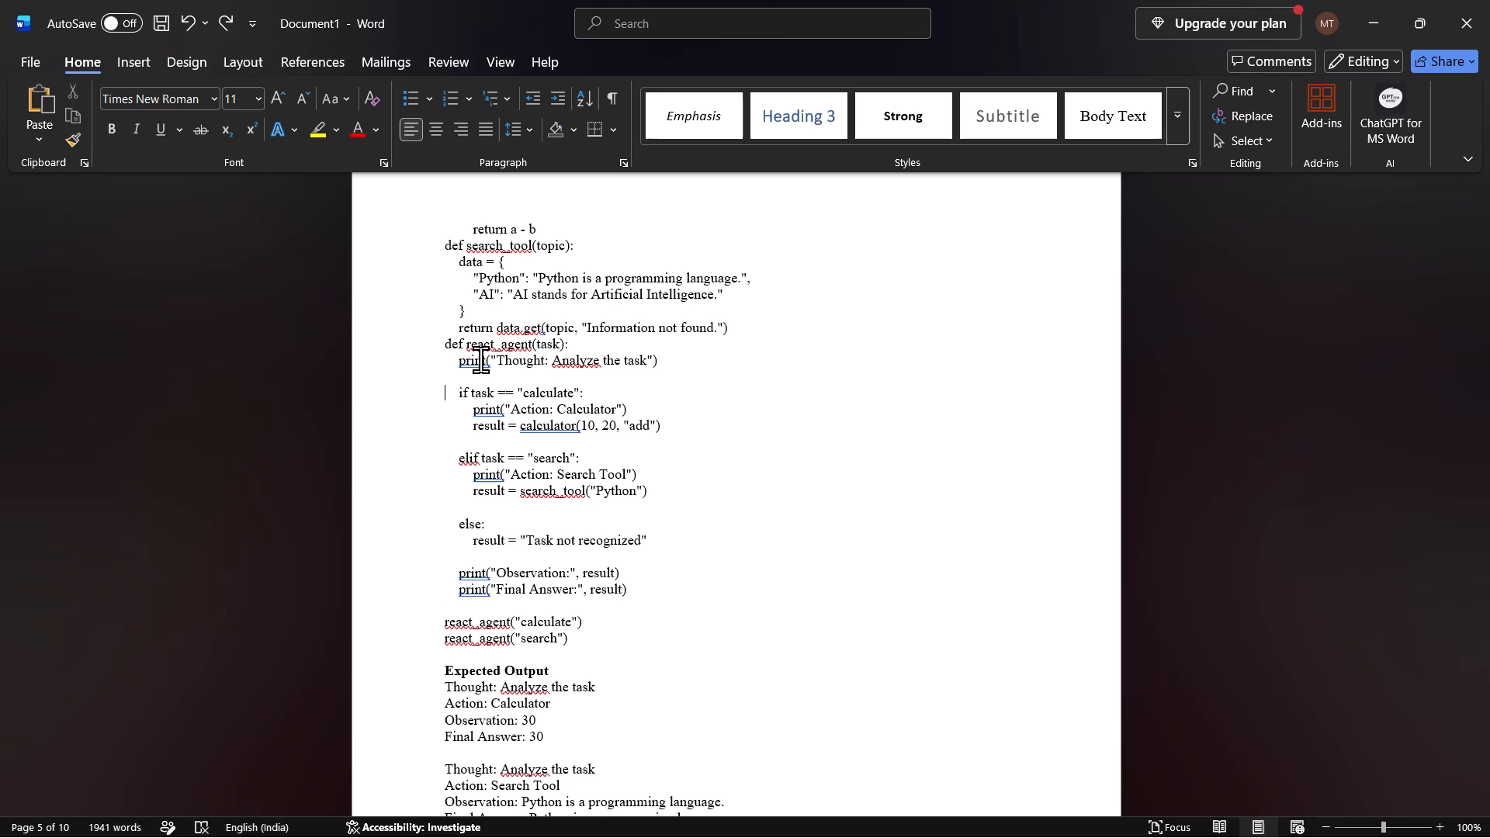
pyautogui.press('BackSpace')
# Remove the blank lines above the elif and else branches in Experiment 6's react_agent function.
pyautogui.press('Down')
pyautogui.press('Down')
pyautogui.press('Down')
pyautogui.press('Down')
pyautogui.press('Down')
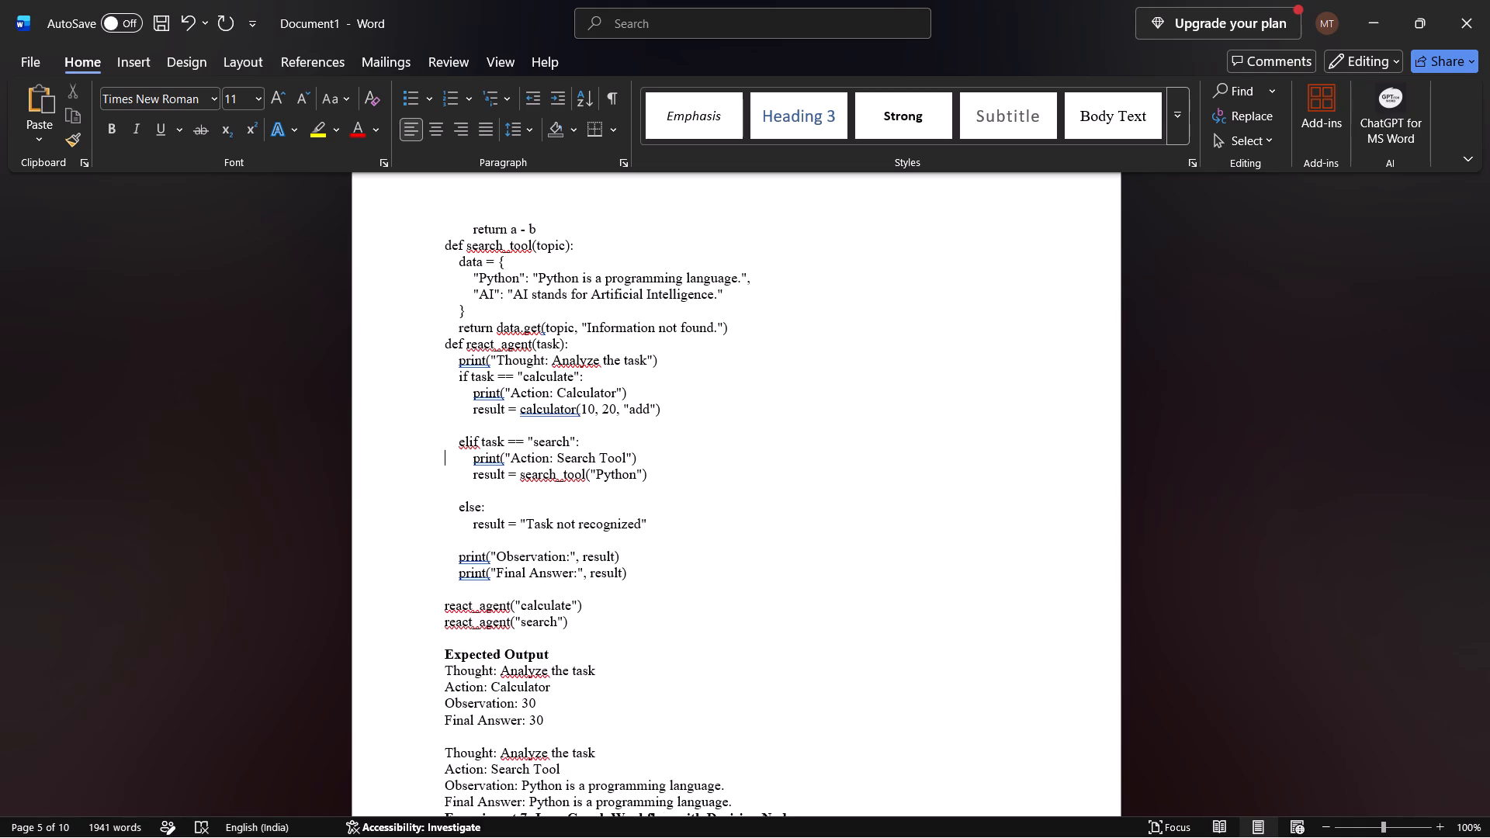
pyautogui.press('Up')
pyautogui.press('BackSpace')
pyautogui.press('Down')
pyautogui.press('Down')
pyautogui.press('Down')
pyautogui.press('Down')
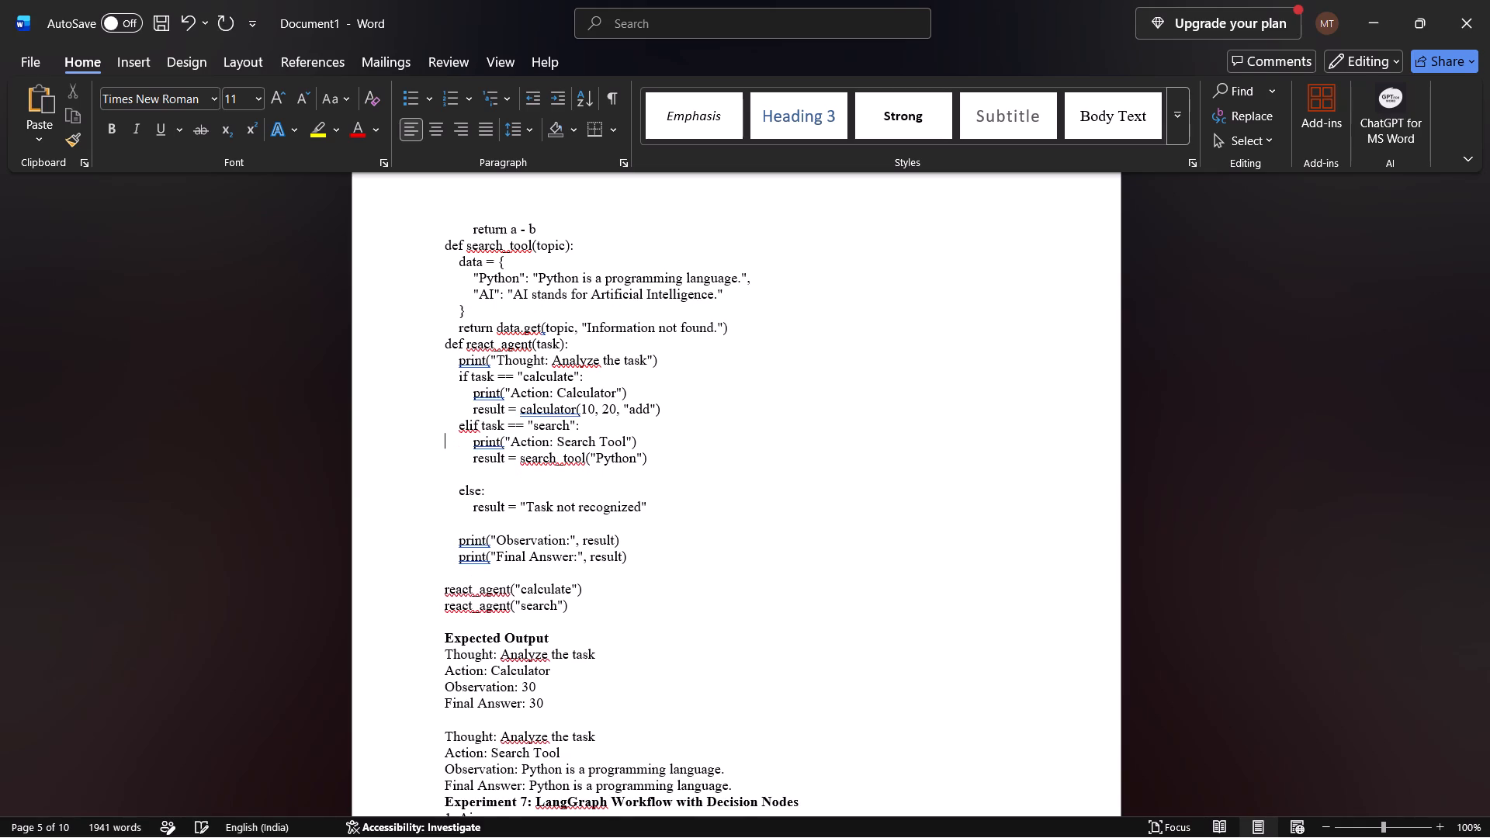
pyautogui.press('BackSpace')
# Remove the blank lines above print("Observation:", result) and react_agent("calculate") in Experiment 6's program.
pyautogui.press('Down')
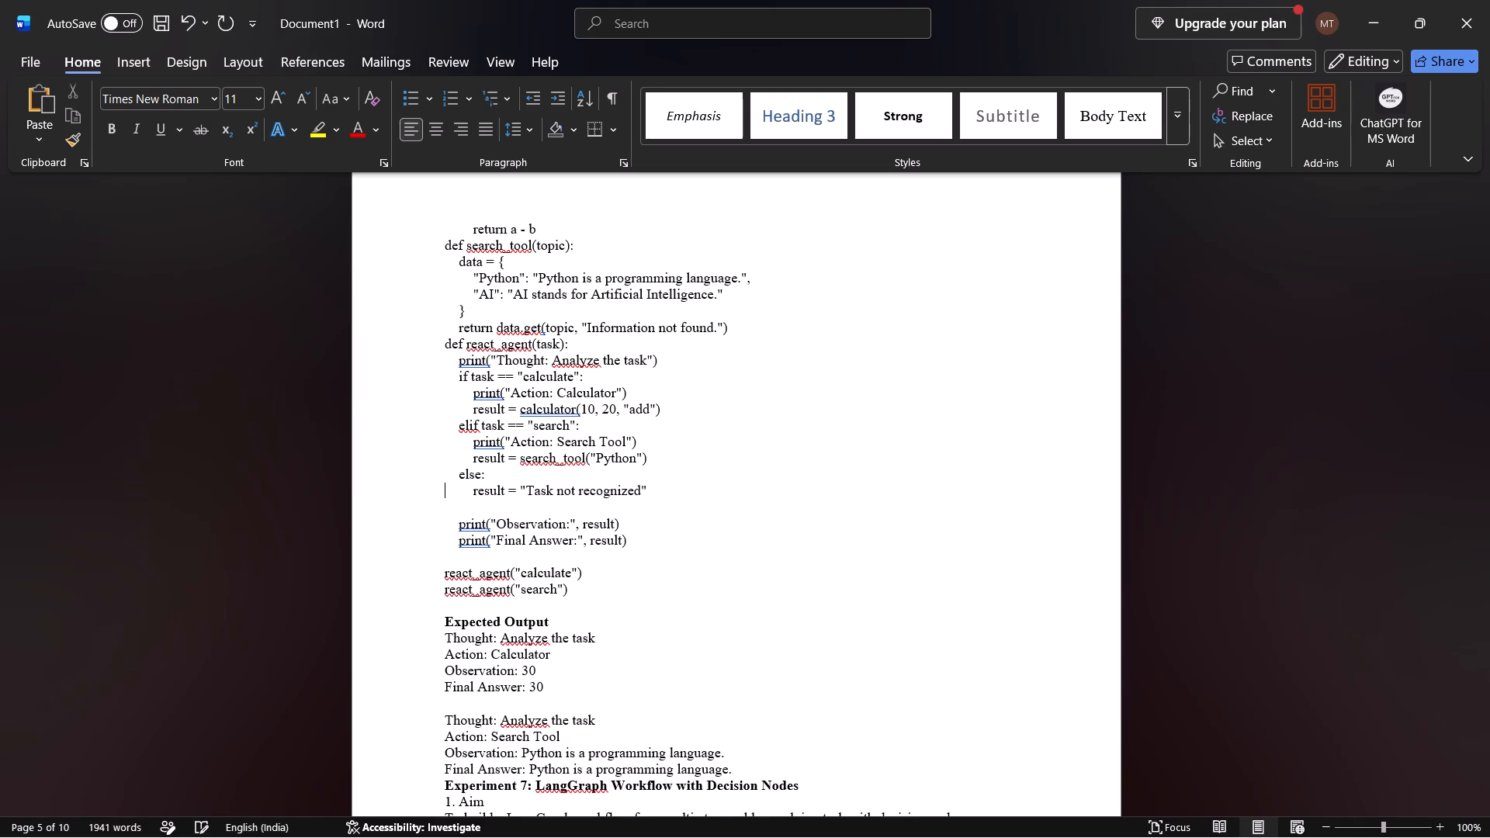
pyautogui.press('Down')
pyautogui.press('Down')
pyautogui.press('Down')
pyautogui.press('Up')
pyautogui.press('BackSpace')
pyautogui.press('Down')
pyautogui.press('Down')
pyautogui.press('Down')
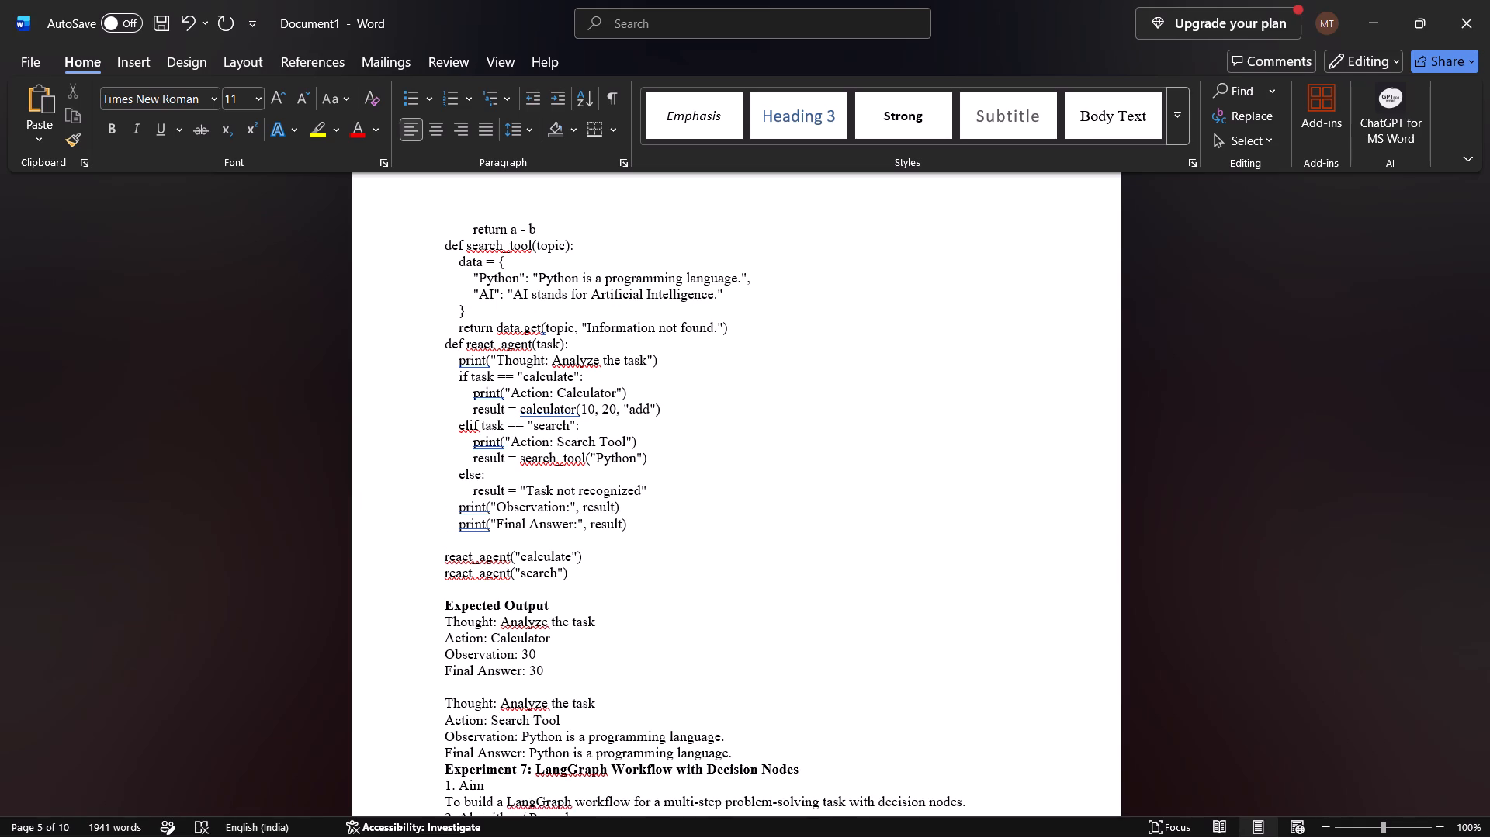
pyautogui.press('BackSpace')
# Remove the blank line above Experiment 6's Expected Output heading.
pyautogui.press('Down')
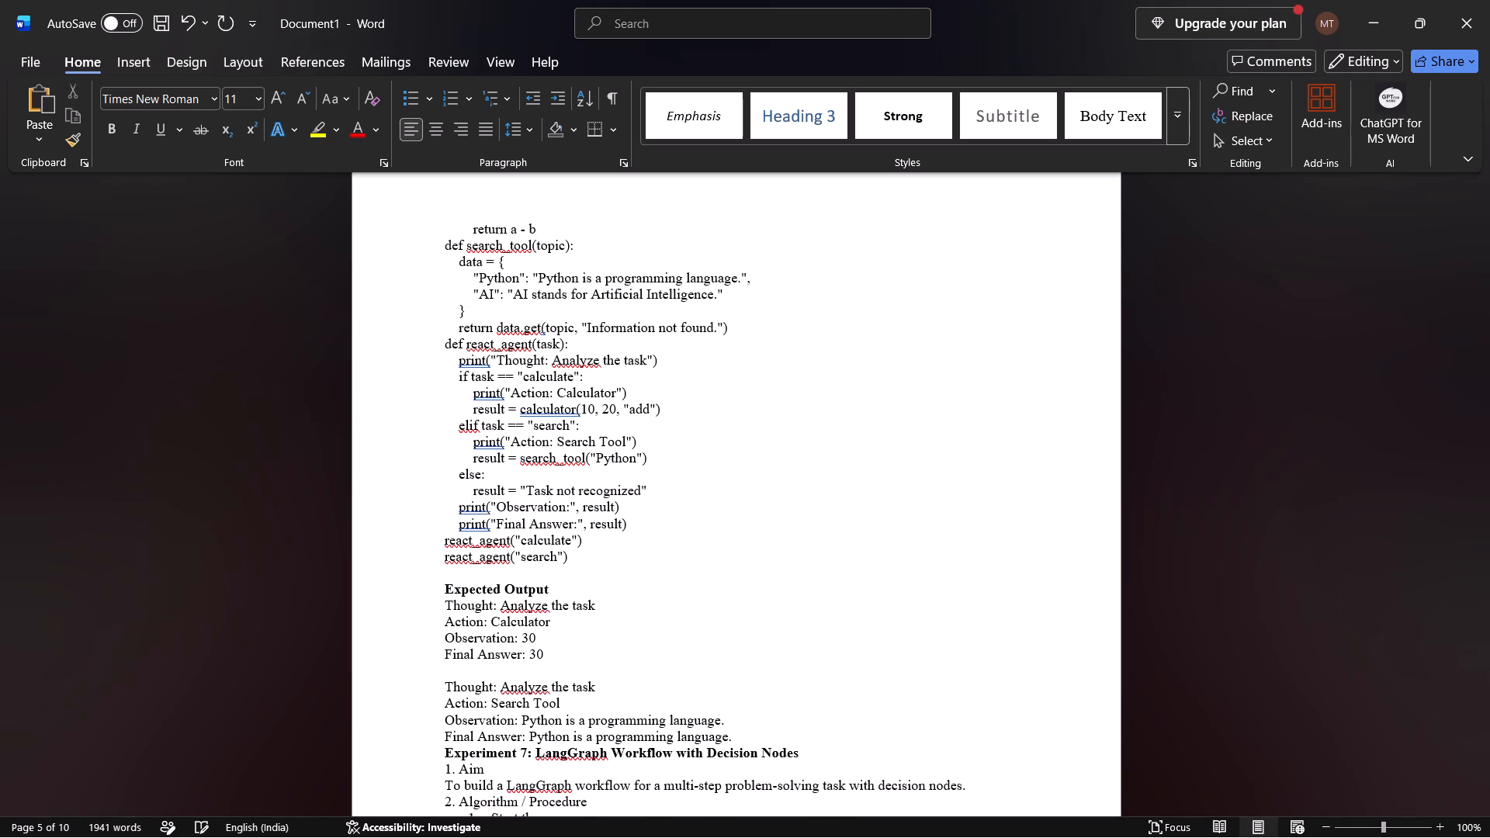
pyautogui.press('Down')
pyautogui.press('Down')
pyautogui.press('BackSpace')
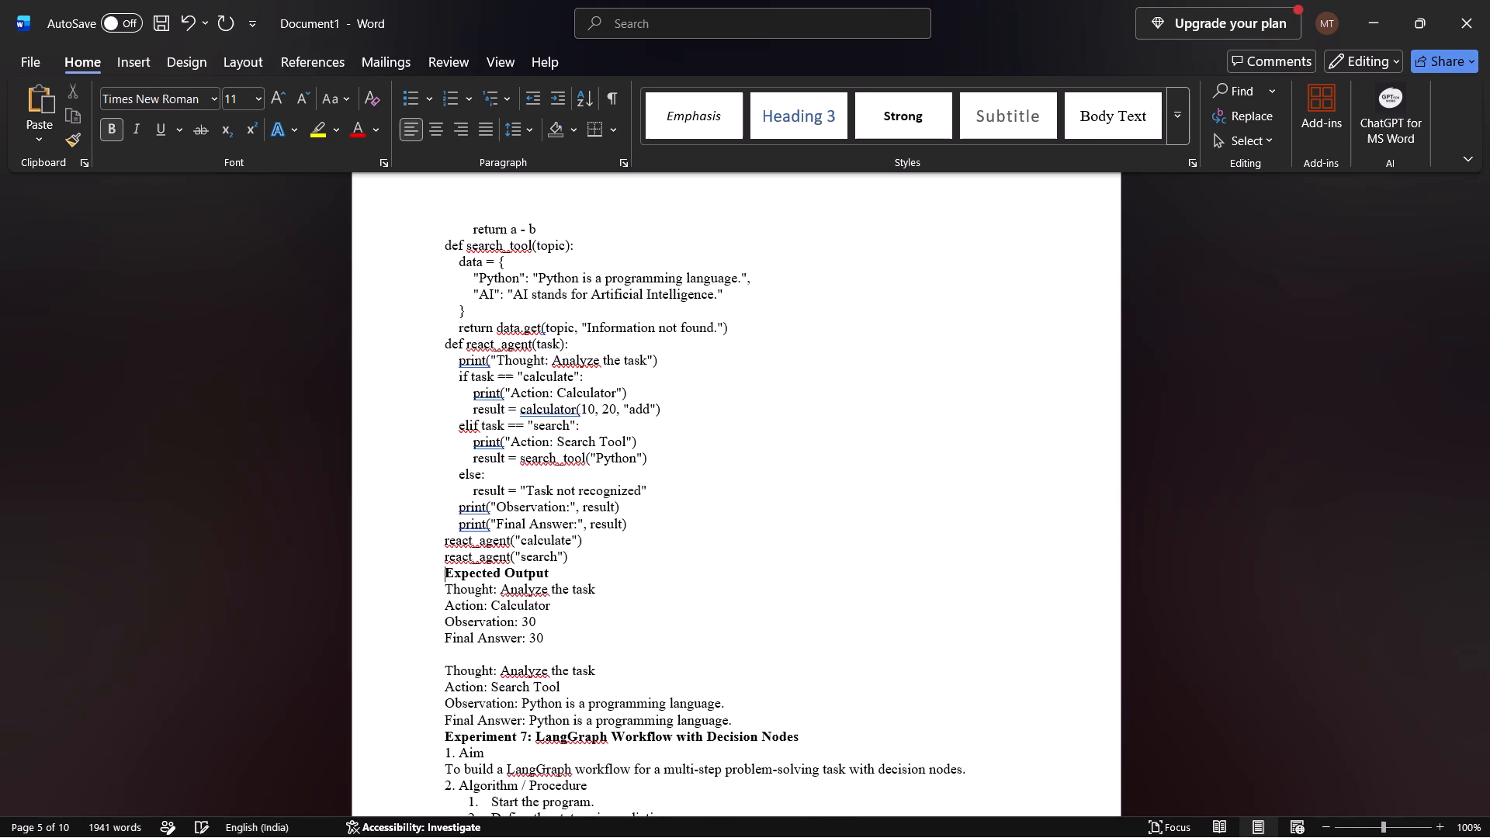
# Remove the blank line above the Expected output heading in the zero-shot, few-shot and chain-of-thought prompting experiment.
pyautogui.press('Up')
pyautogui.press('Up')
pyautogui.press('Up')
pyautogui.press('Up')
pyautogui.press('Up')
pyautogui.press('Up')
pyautogui.press('Up')
pyautogui.press('Up')
pyautogui.press('Up')
pyautogui.press('Up')
pyautogui.press('Up')
pyautogui.press('Up')
pyautogui.press('Up')
pyautogui.press('Up')
pyautogui.press('Up')
pyautogui.press('Up')
pyautogui.press('Up')
pyautogui.press('Up')
pyautogui.press('Up')
pyautogui.press('Up')
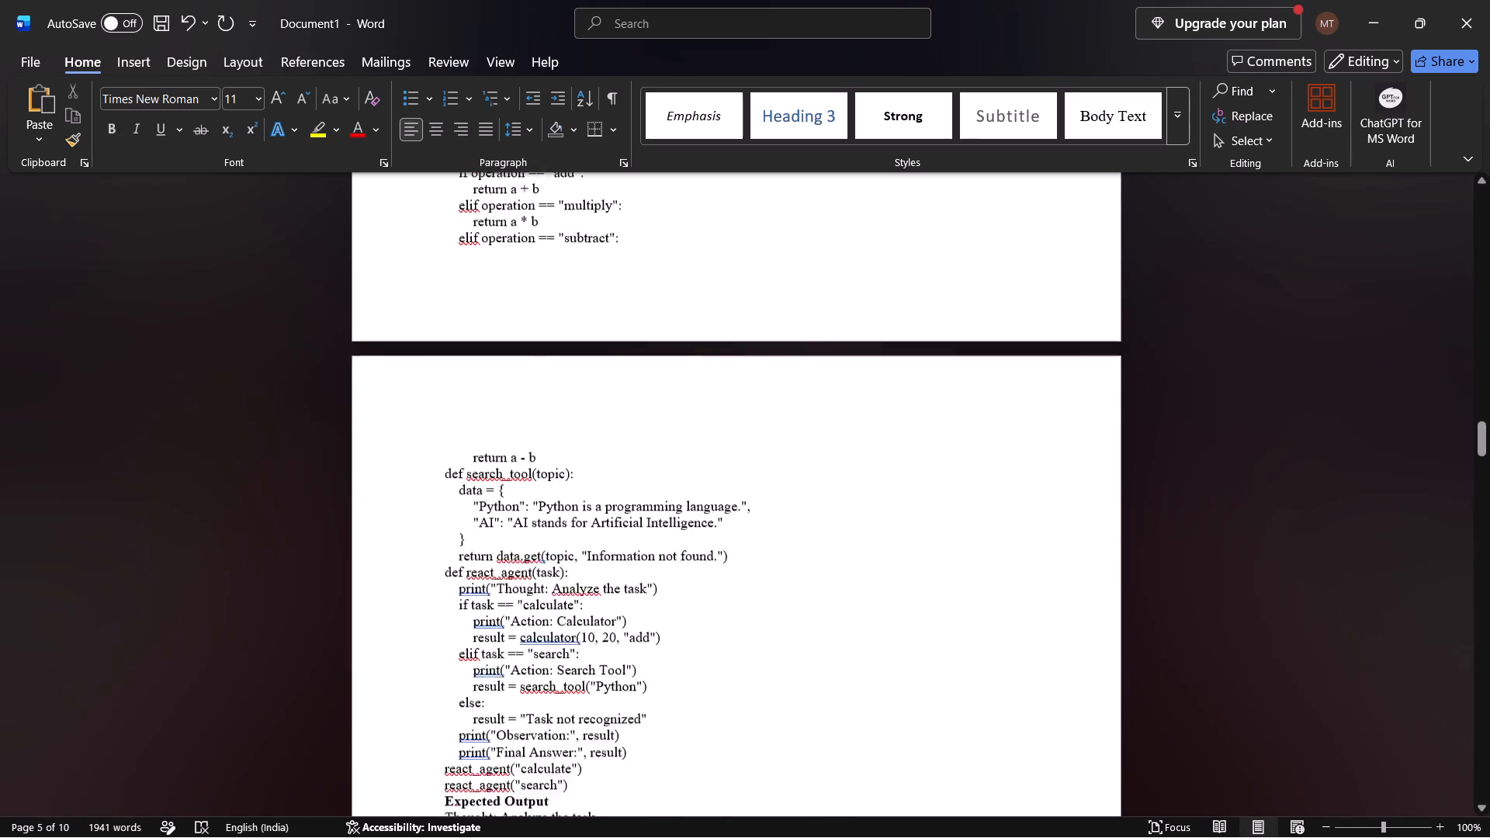
pyautogui.press('Down')
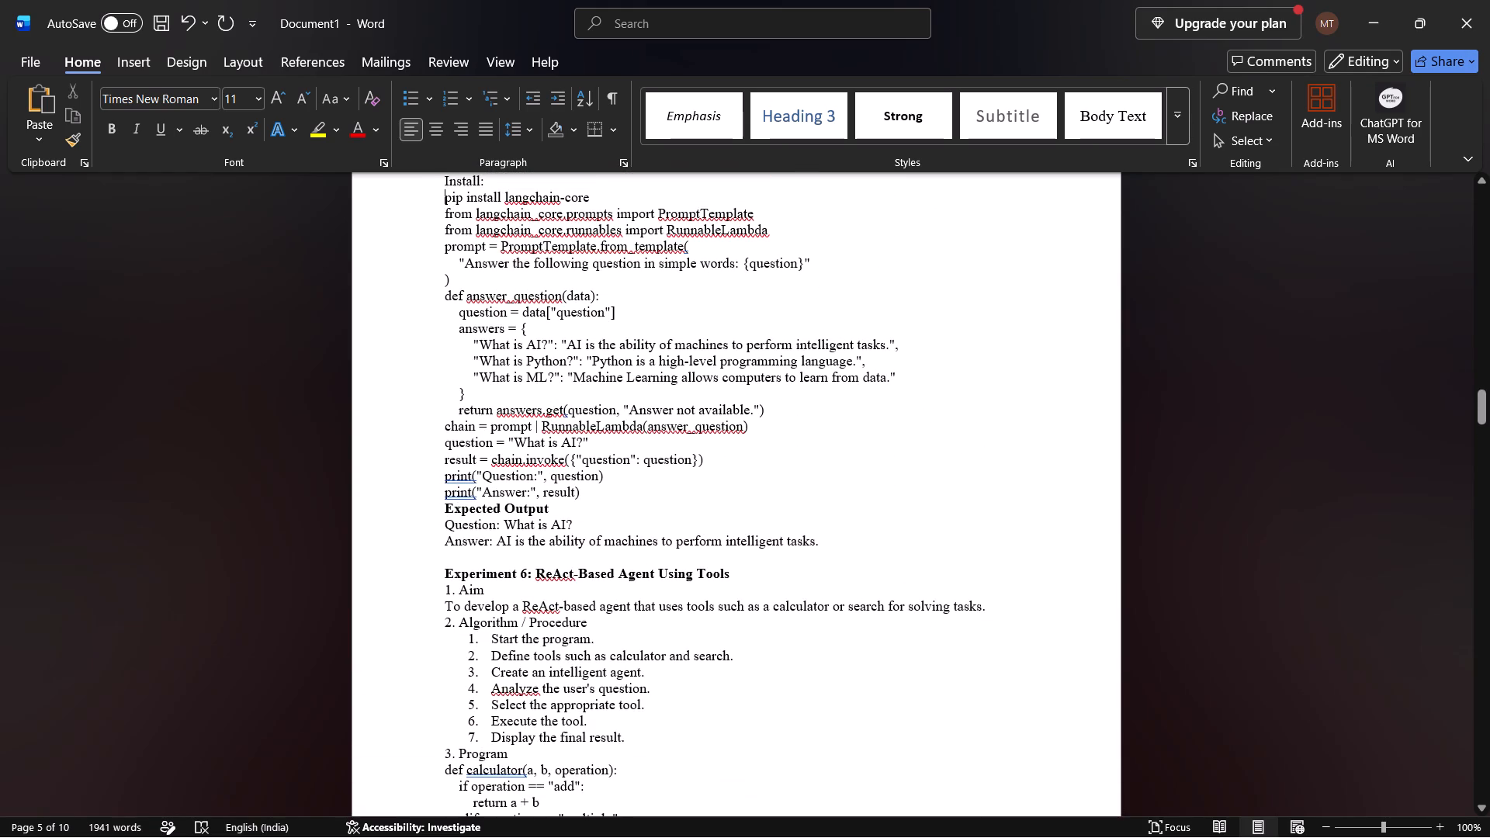
pyautogui.press('Up')
pyautogui.press('Up')
pyautogui.press('Up')
pyautogui.press('Up')
pyautogui.press('Up')
pyautogui.press('Up')
pyautogui.press('Up')
pyautogui.press('Up')
pyautogui.press('Up')
pyautogui.press('Up')
pyautogui.press('Up')
pyautogui.press('Up')
pyautogui.press('Up')
pyautogui.press('Up')
pyautogui.press('Up')
pyautogui.press('Up')
pyautogui.press('Up')
pyautogui.press('Up')
pyautogui.press('Up')
pyautogui.press('Up')
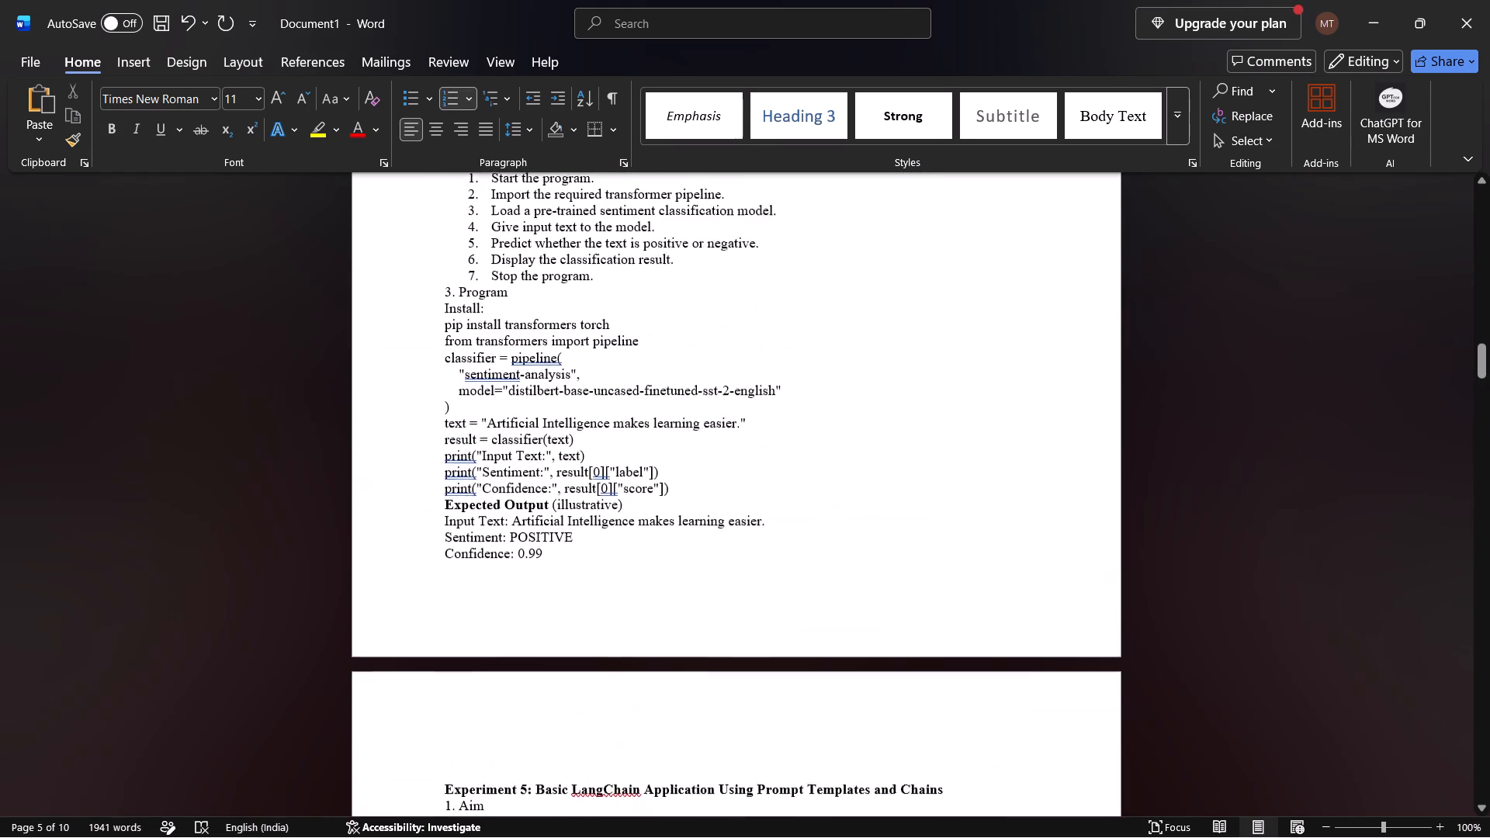
pyautogui.press('Up')
pyautogui.press('Up')
pyautogui.press('Up')
pyautogui.press('Up')
pyautogui.press('Up')
pyautogui.press('Up')
pyautogui.press('Up')
pyautogui.press('Up')
pyautogui.press('Up')
pyautogui.press('Up')
pyautogui.press('Up')
pyautogui.press('Up')
pyautogui.press('Up')
pyautogui.press('Up')
pyautogui.press('Up')
pyautogui.press('Up')
pyautogui.press('Up')
pyautogui.press('Up')
pyautogui.press('Up')
pyautogui.press('Up')
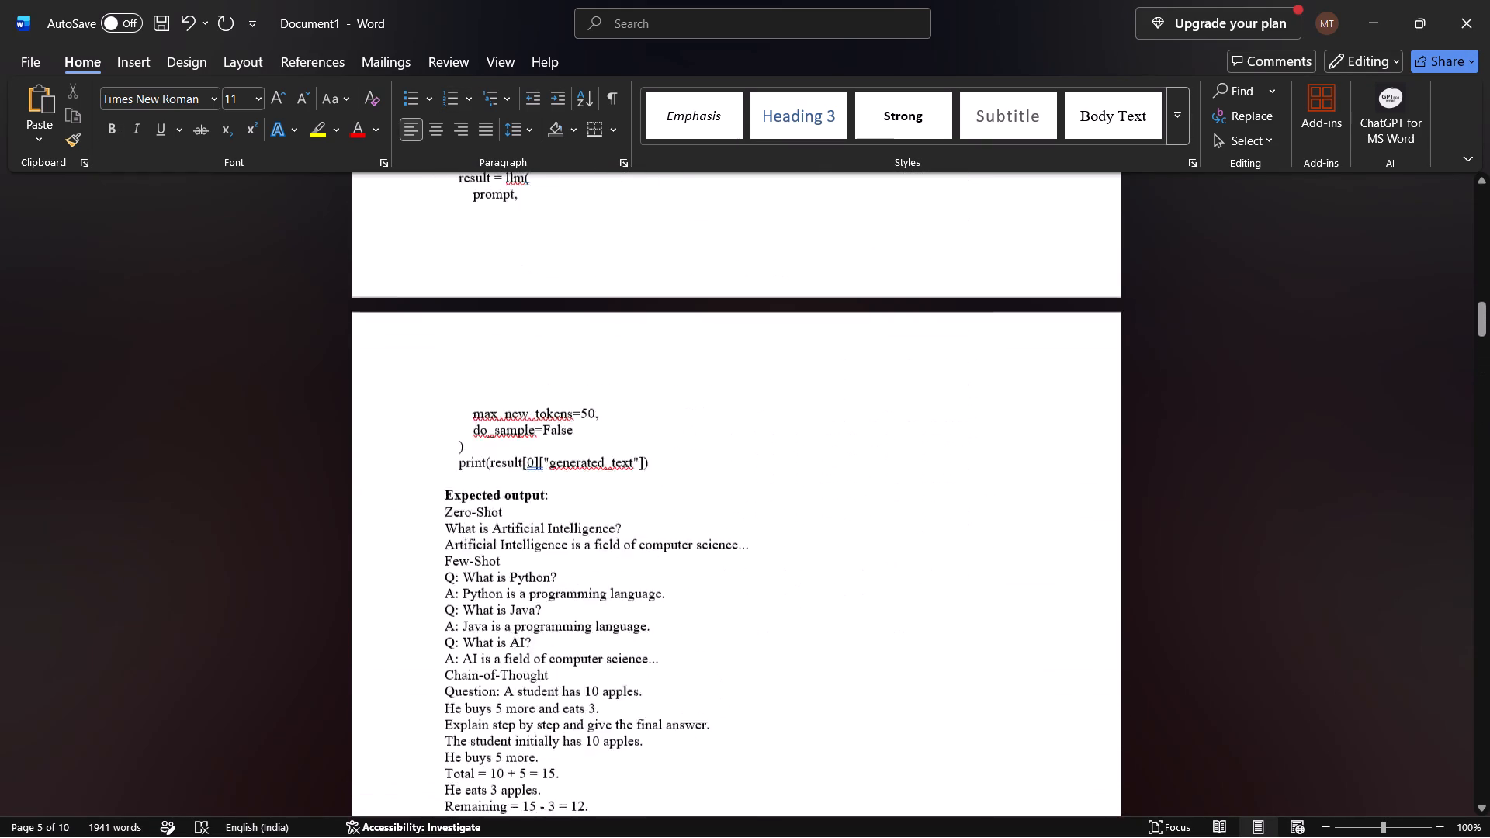
pyautogui.press('Up')
pyautogui.press('Up')
pyautogui.press('Up')
pyautogui.press('Up')
pyautogui.press('Up')
pyautogui.press('Up')
pyautogui.press('Up')
pyautogui.press('Down')
pyautogui.press('Down')
pyautogui.press('Down')
pyautogui.press('Down')
pyautogui.press('Down')
pyautogui.press('Down')
pyautogui.press('Down')
pyautogui.press('Down')
pyautogui.press('Down')
pyautogui.press('Down')
pyautogui.press('Down')
pyautogui.press('Down')
pyautogui.press('Down')
pyautogui.press('Down')
pyautogui.press('Down')
pyautogui.press('Down')
pyautogui.press('Down')
pyautogui.press('Down')
pyautogui.press('Down')
pyautogui.press('Down')
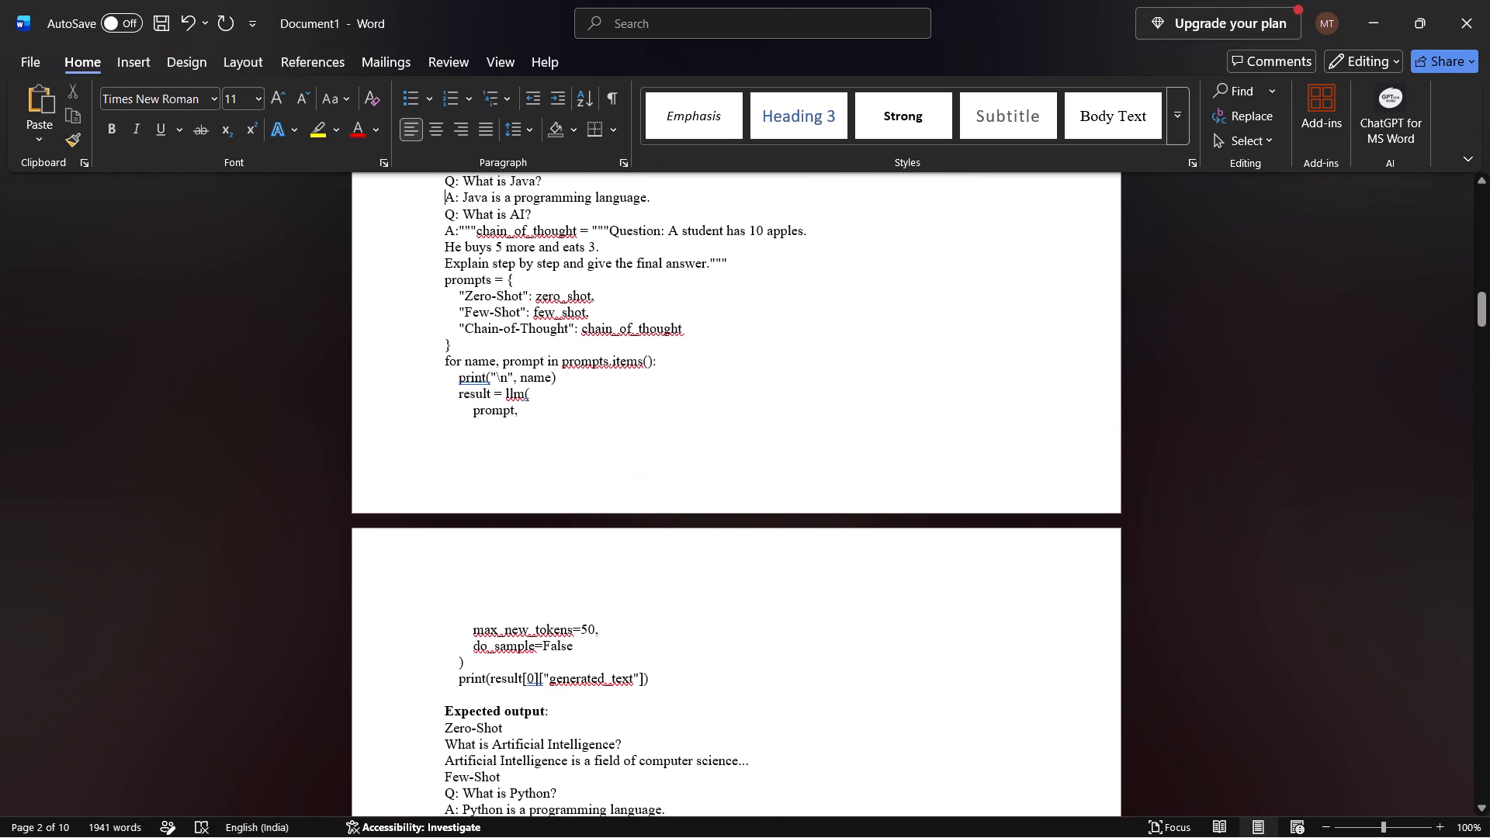
pyautogui.press('Up')
pyautogui.press('Up')
pyautogui.press('Up')
pyautogui.press('Up')
pyautogui.press('BackSpace')
# Remove the blank line between the calculator and search tool results in Experiment 6's expected output.
pyautogui.press('Down')
pyautogui.press('Down')
pyautogui.press('Down')
pyautogui.press('Down')
pyautogui.press('Down')
pyautogui.press('Down')
pyautogui.press('Down')
pyautogui.press('Down')
pyautogui.press('Down')
pyautogui.press('Down')
pyautogui.press('Down')
pyautogui.press('Down')
pyautogui.press('Down')
pyautogui.press('Down')
pyautogui.press('Down')
pyautogui.press('Down')
pyautogui.press('Down')
pyautogui.press('Down')
pyautogui.press('Down')
pyautogui.press('Down')
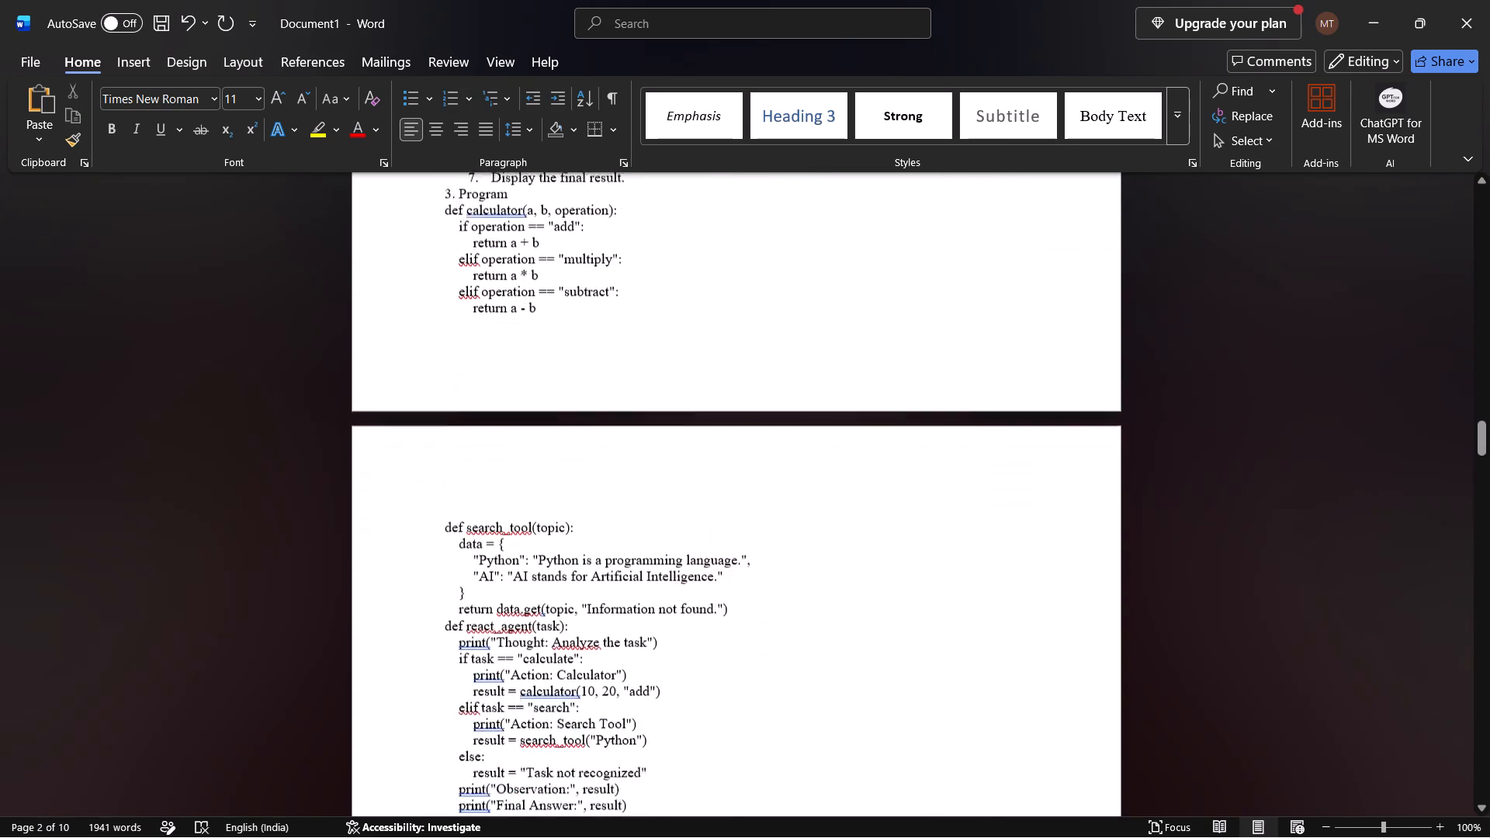
pyautogui.press('Up')
pyautogui.press('Up')
pyautogui.press('Up')
pyautogui.press('Up')
pyautogui.press('Up')
pyautogui.press('Up')
pyautogui.press('Up')
pyautogui.press('Up')
pyautogui.press('Up')
pyautogui.press('Up')
pyautogui.press('Up')
pyautogui.press('Up')
pyautogui.press('Up')
pyautogui.press('Up')
pyautogui.press('Up')
pyautogui.press('Up')
pyautogui.press('Up')
pyautogui.press('Up')
pyautogui.press('Up')
pyautogui.press('Up')
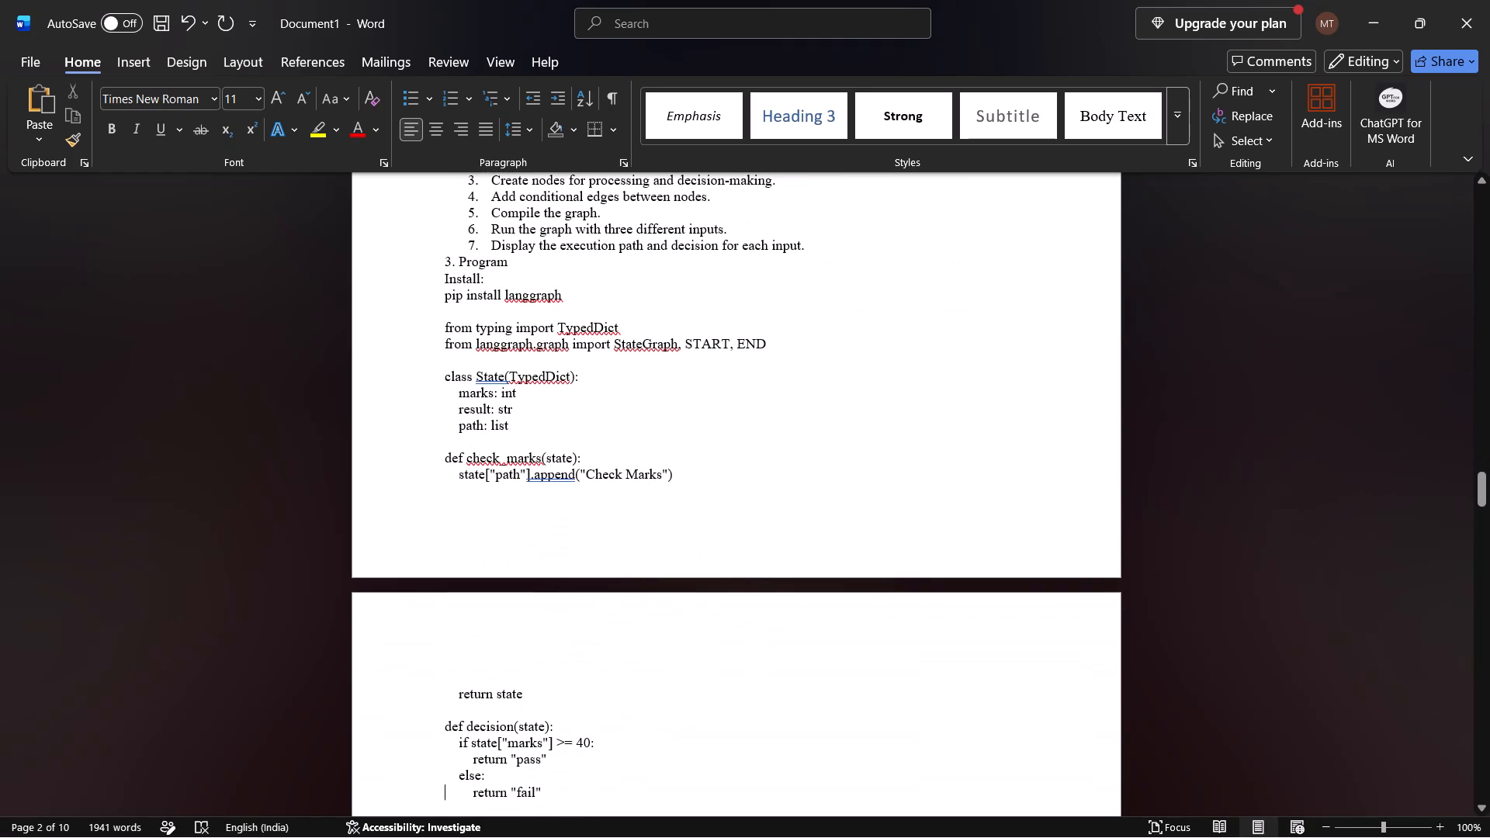
pyautogui.press('Up')
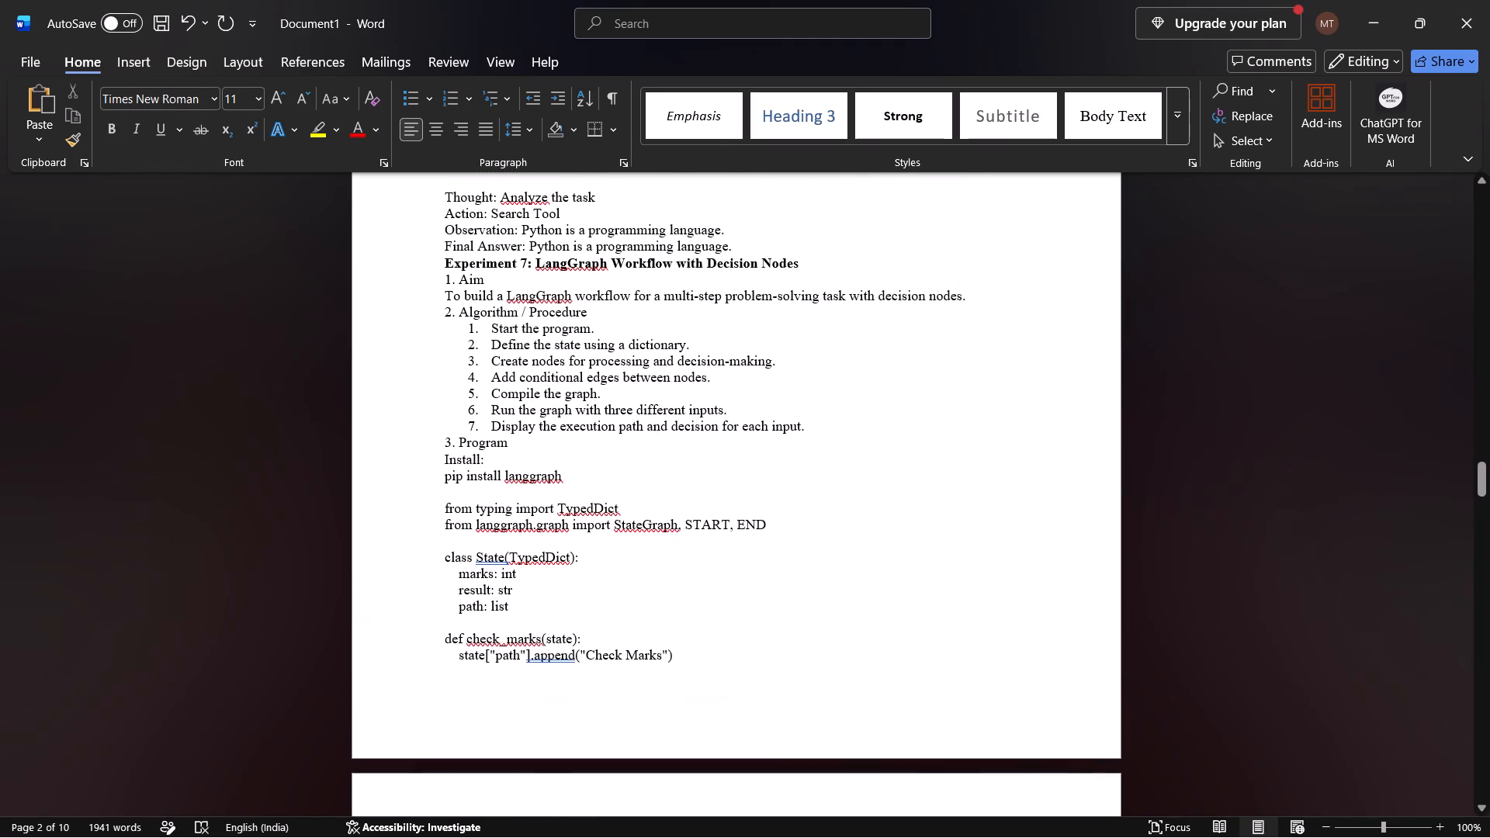
pyautogui.press('Down')
pyautogui.press('Up')
pyautogui.press('Up')
pyautogui.press('Up')
pyautogui.press('Up')
pyautogui.press('Down')
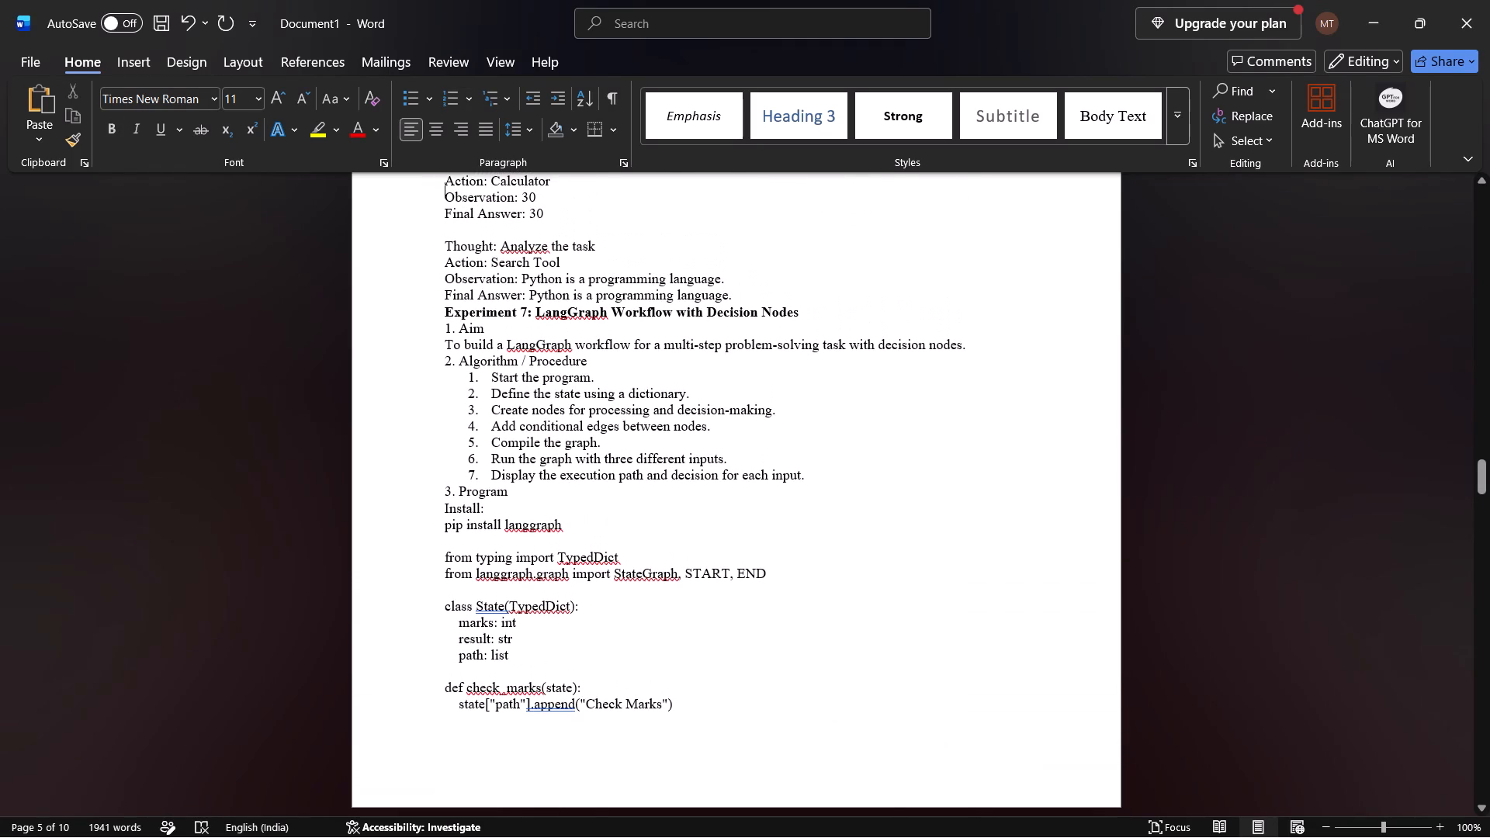
pyautogui.press('Down')
pyautogui.press('Down')
pyautogui.press('Down')
pyautogui.press('Return')
pyautogui.press('BackSpace')
pyautogui.press('BackSpace')
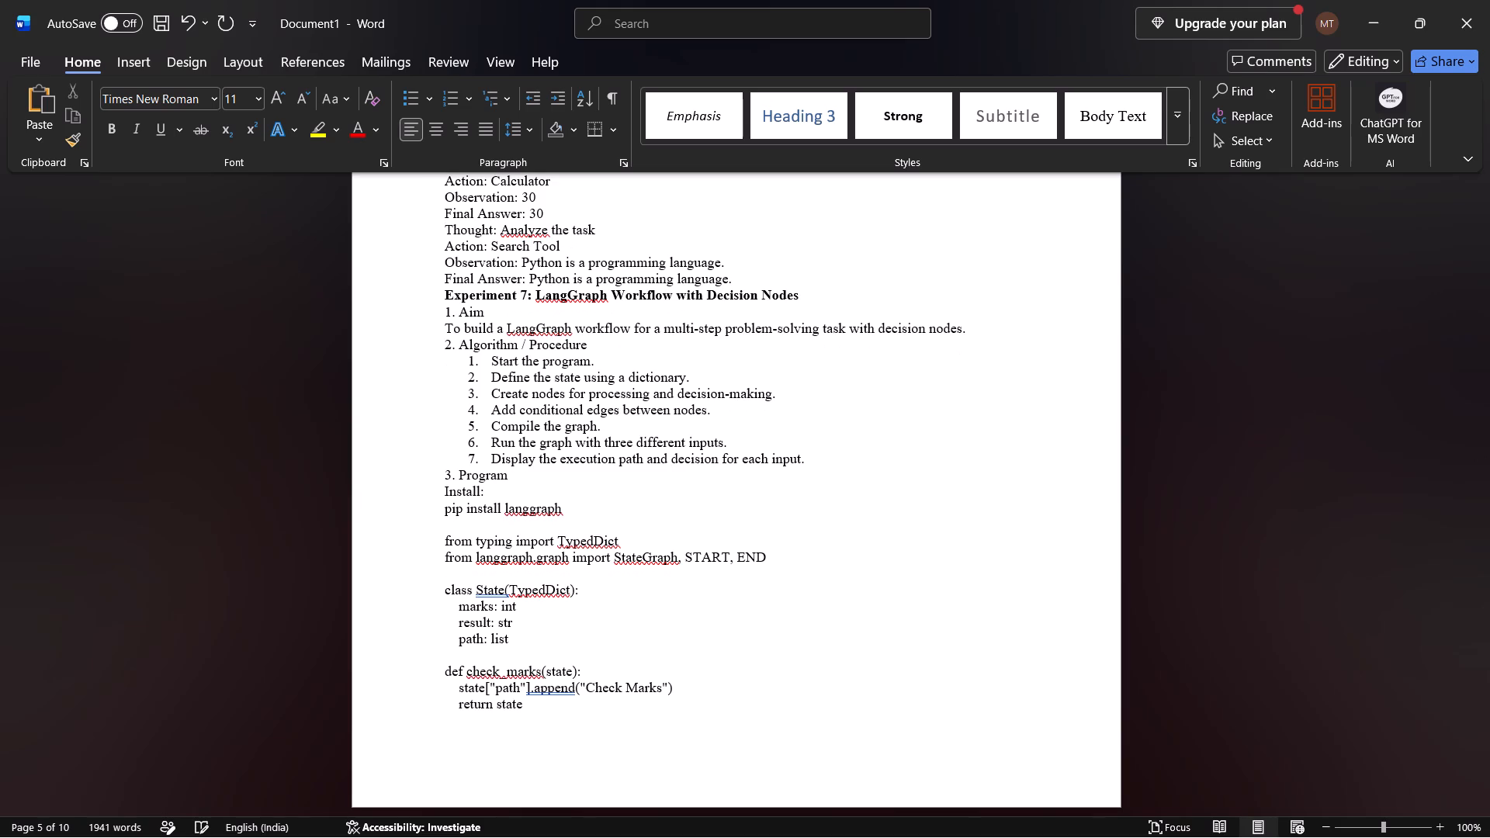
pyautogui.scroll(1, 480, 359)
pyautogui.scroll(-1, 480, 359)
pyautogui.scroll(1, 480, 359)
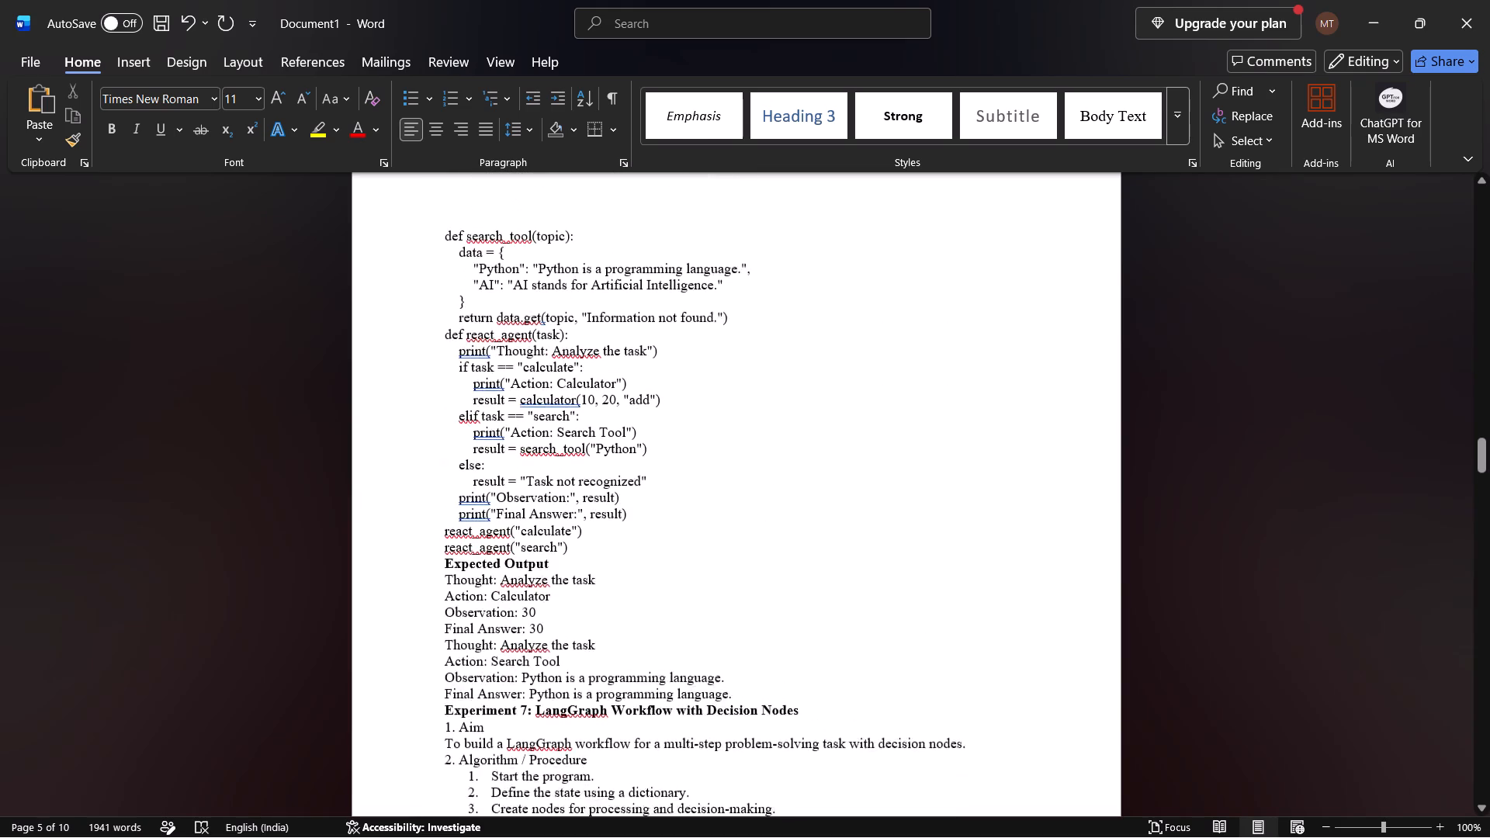
# Remove the blank line between pip install langgraph and from typing import TypedDict in Experiment 7's program.
pyautogui.press('Down')
pyautogui.press('Down')
pyautogui.press('Down')
pyautogui.press('Down')
pyautogui.press('Down')
pyautogui.press('Down')
pyautogui.press('Down')
pyautogui.press('Down')
pyautogui.press('Down')
pyautogui.press('Down')
pyautogui.press('Down')
pyautogui.press('Down')
pyautogui.press('Down')
pyautogui.press('Down')
pyautogui.press('Down')
pyautogui.press('Down')
pyautogui.press('Down')
pyautogui.press('Down')
pyautogui.press('Down')
pyautogui.press('Down')
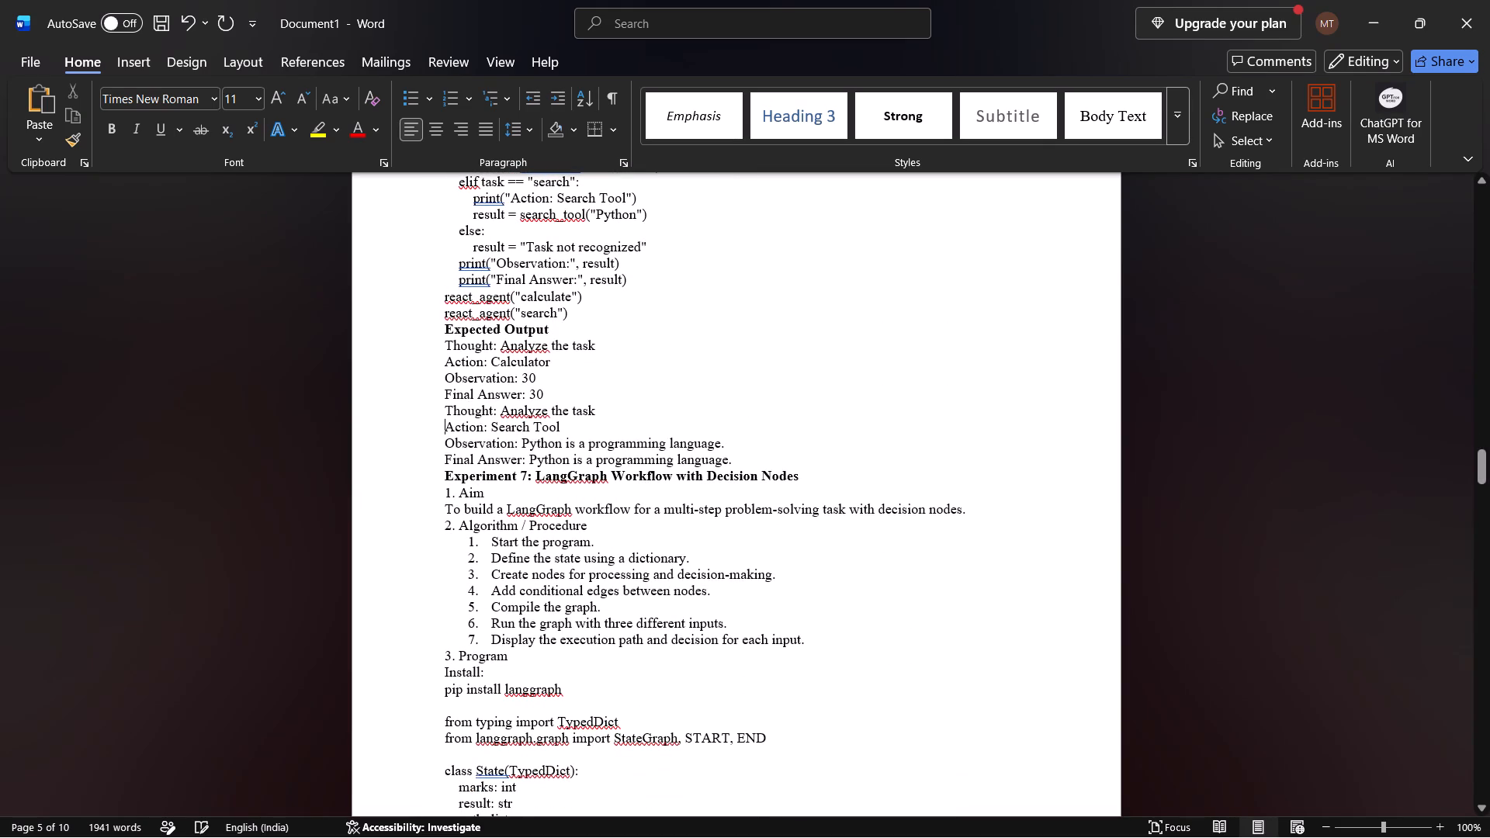
pyautogui.press('Up')
pyautogui.press('Up')
pyautogui.press('Up')
pyautogui.press('Up')
pyautogui.press('Up')
pyautogui.press('Up')
pyautogui.press('Up')
pyautogui.press('Up')
pyautogui.press('Up')
pyautogui.press('Up')
pyautogui.press('Up')
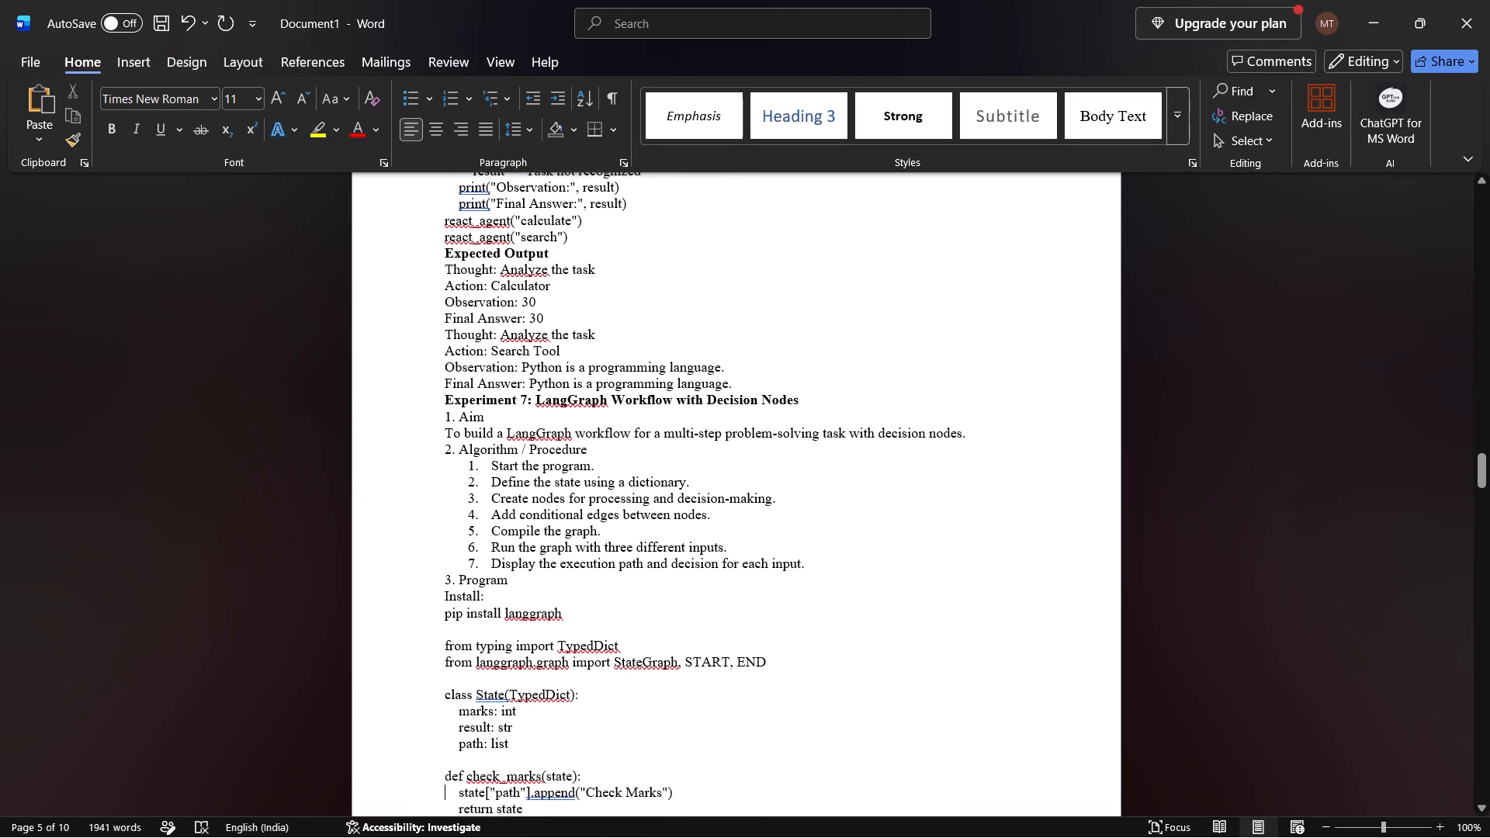
pyautogui.press('Down')
pyautogui.press('BackSpace')
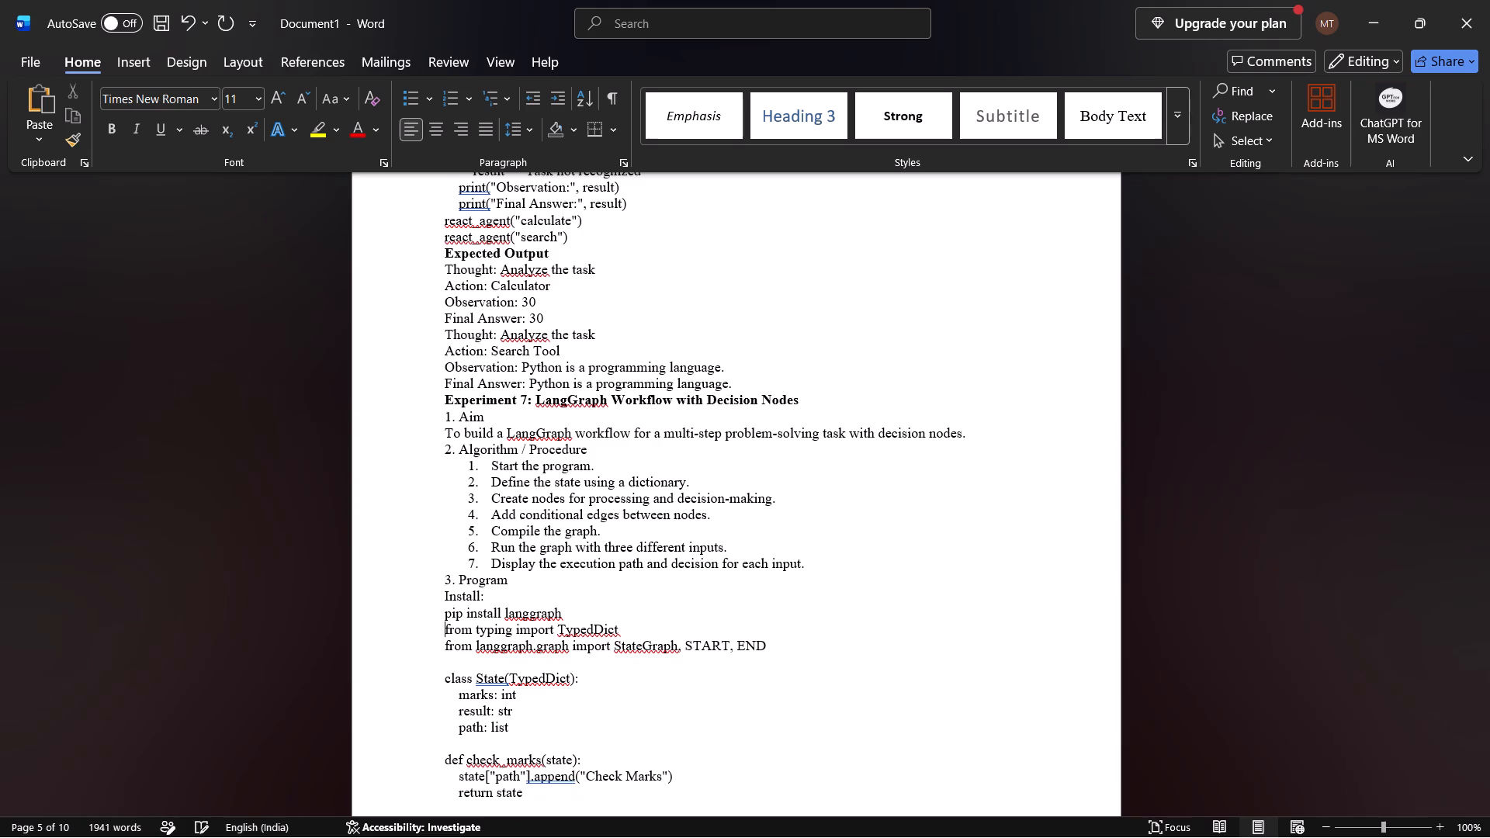
# Remove the blank line above class State(TypedDict) in Experiment 7's program.
pyautogui.press('Down')
pyautogui.press('Up')
pyautogui.press('Down')
pyautogui.press('Down')
pyautogui.press('Down')
pyautogui.press('BackSpace')
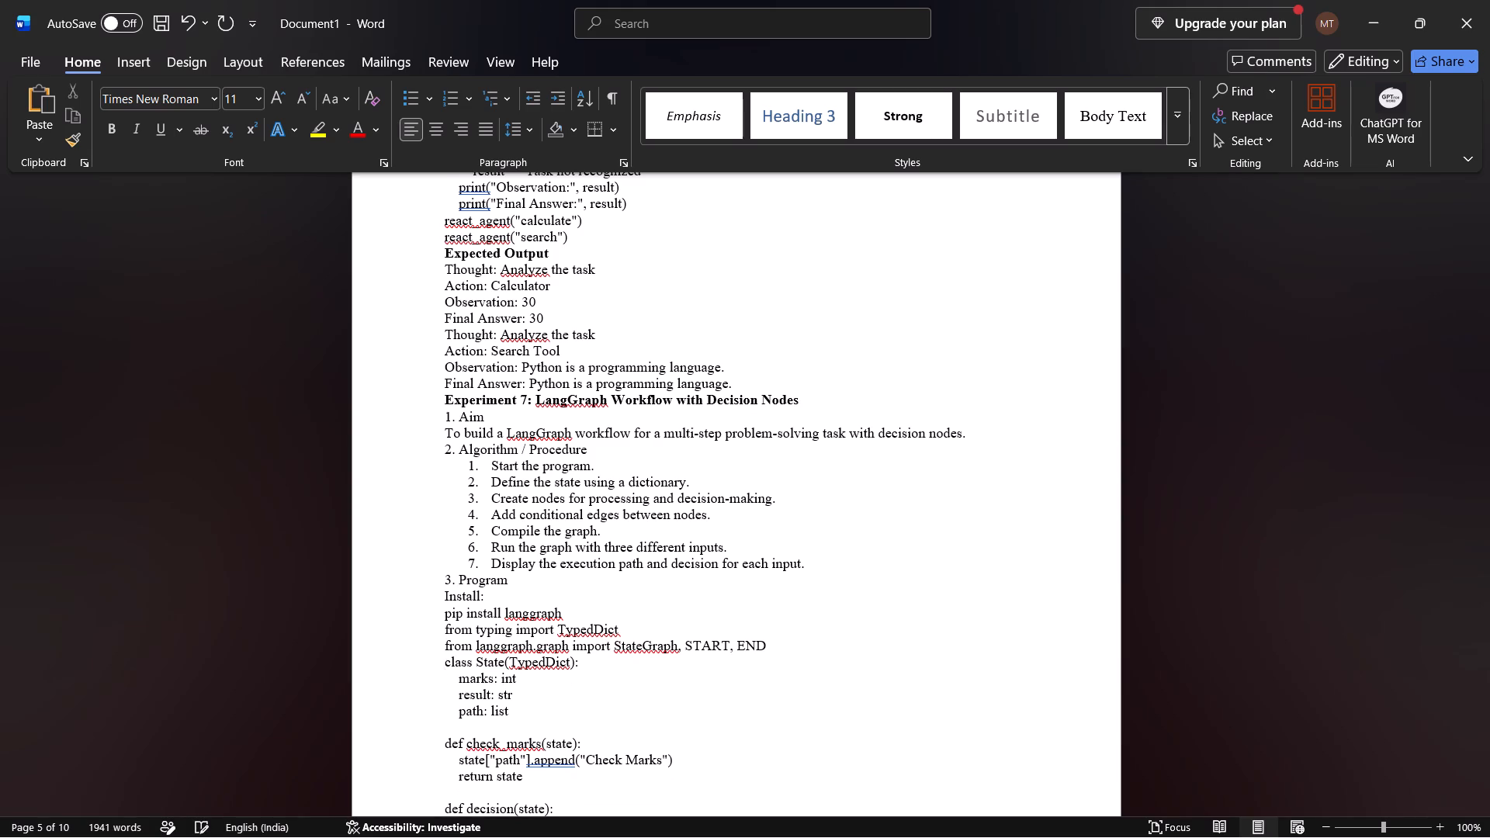
# Remove the blank lines above def check_marks(state) and def decision(state) in Experiment 7's program.
pyautogui.press('Down')
pyautogui.press('Down')
pyautogui.press('Down')
pyautogui.press('Down')
pyautogui.press('Down')
pyautogui.press('BackSpace')
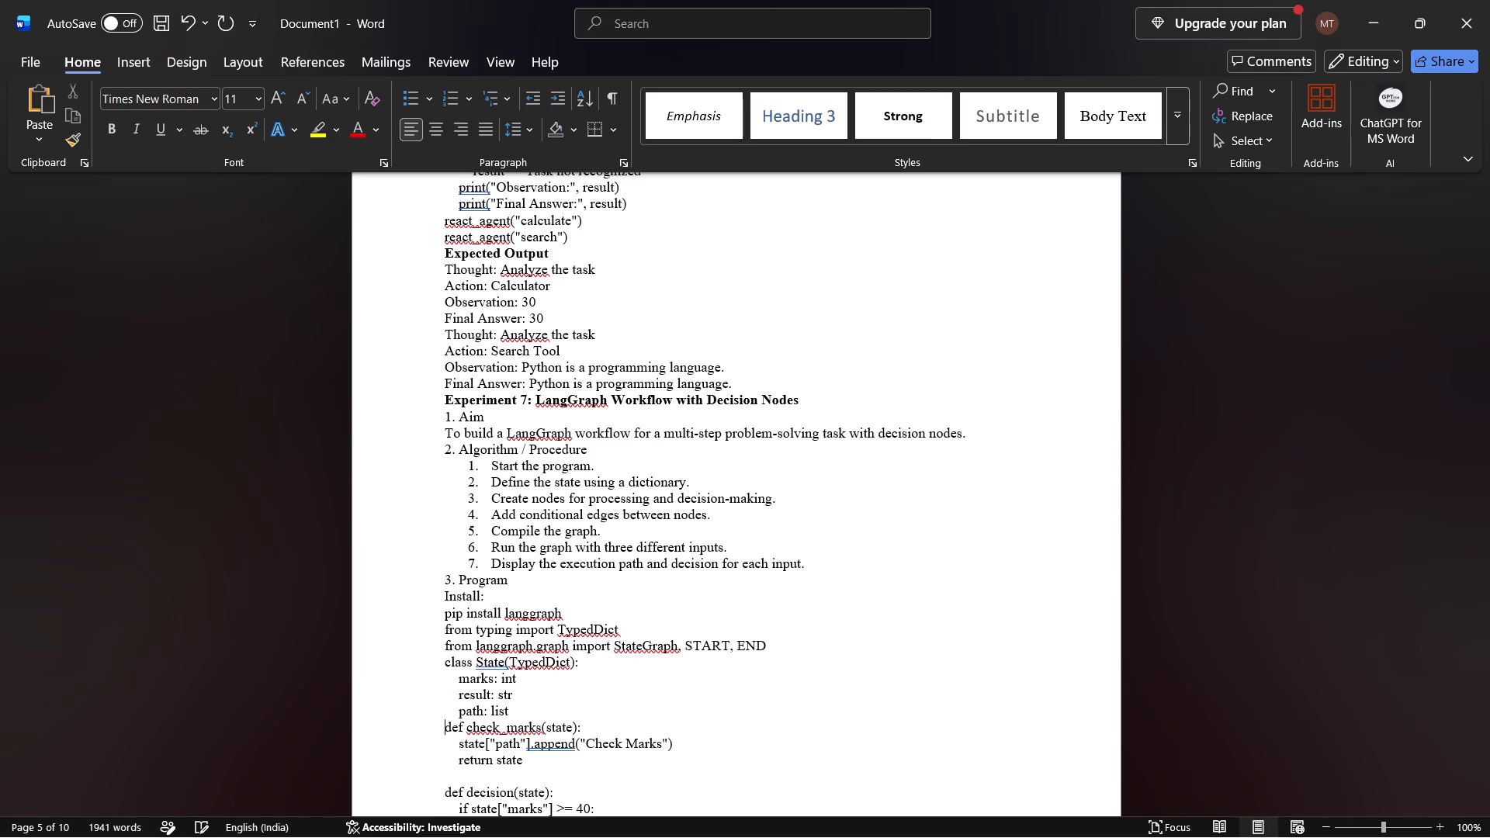
pyautogui.press('Down')
pyautogui.press('Down')
pyautogui.press('Down')
pyautogui.press('Down')
pyautogui.press('BackSpace')
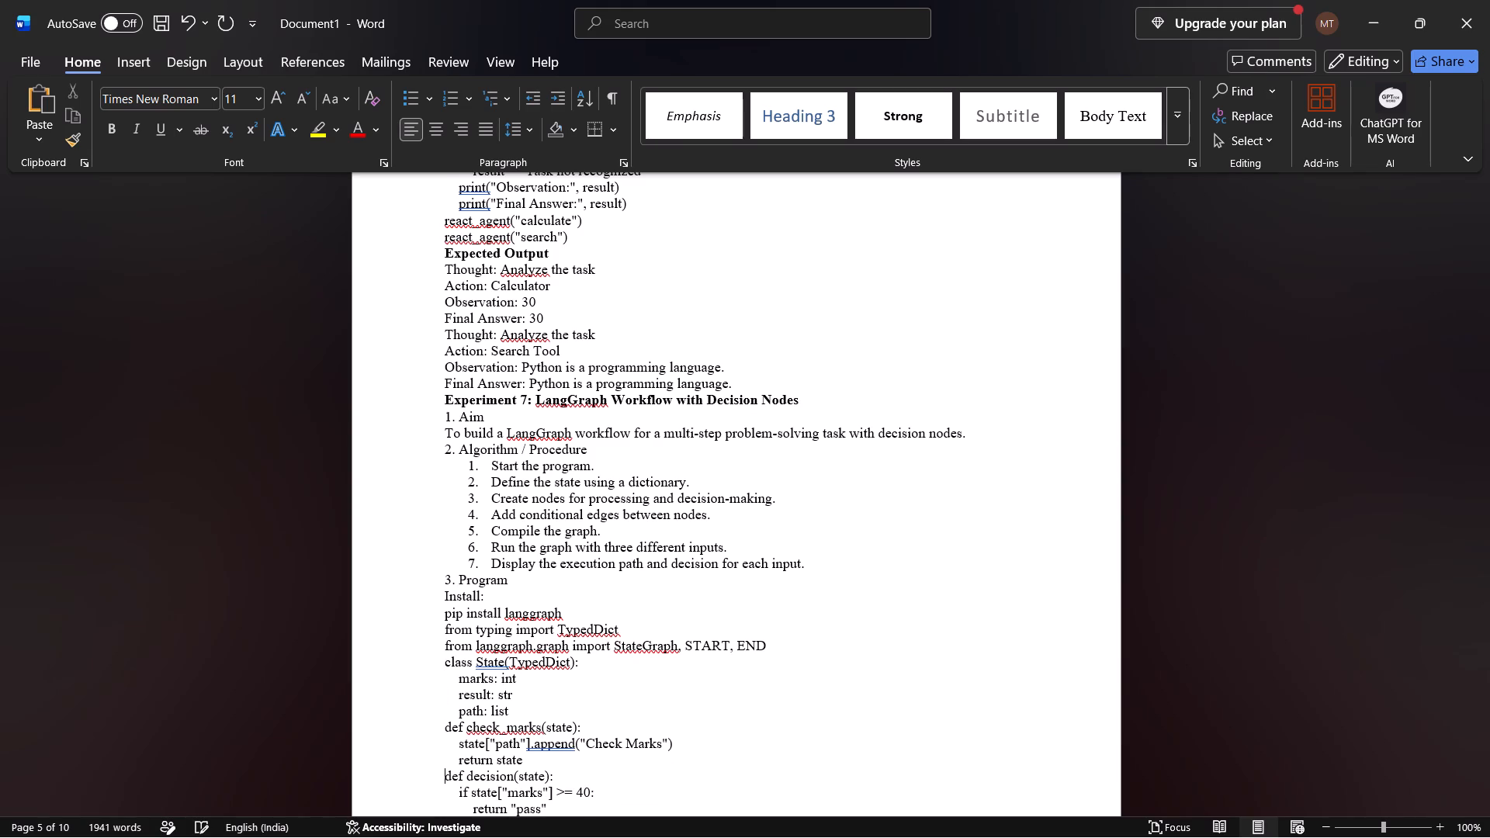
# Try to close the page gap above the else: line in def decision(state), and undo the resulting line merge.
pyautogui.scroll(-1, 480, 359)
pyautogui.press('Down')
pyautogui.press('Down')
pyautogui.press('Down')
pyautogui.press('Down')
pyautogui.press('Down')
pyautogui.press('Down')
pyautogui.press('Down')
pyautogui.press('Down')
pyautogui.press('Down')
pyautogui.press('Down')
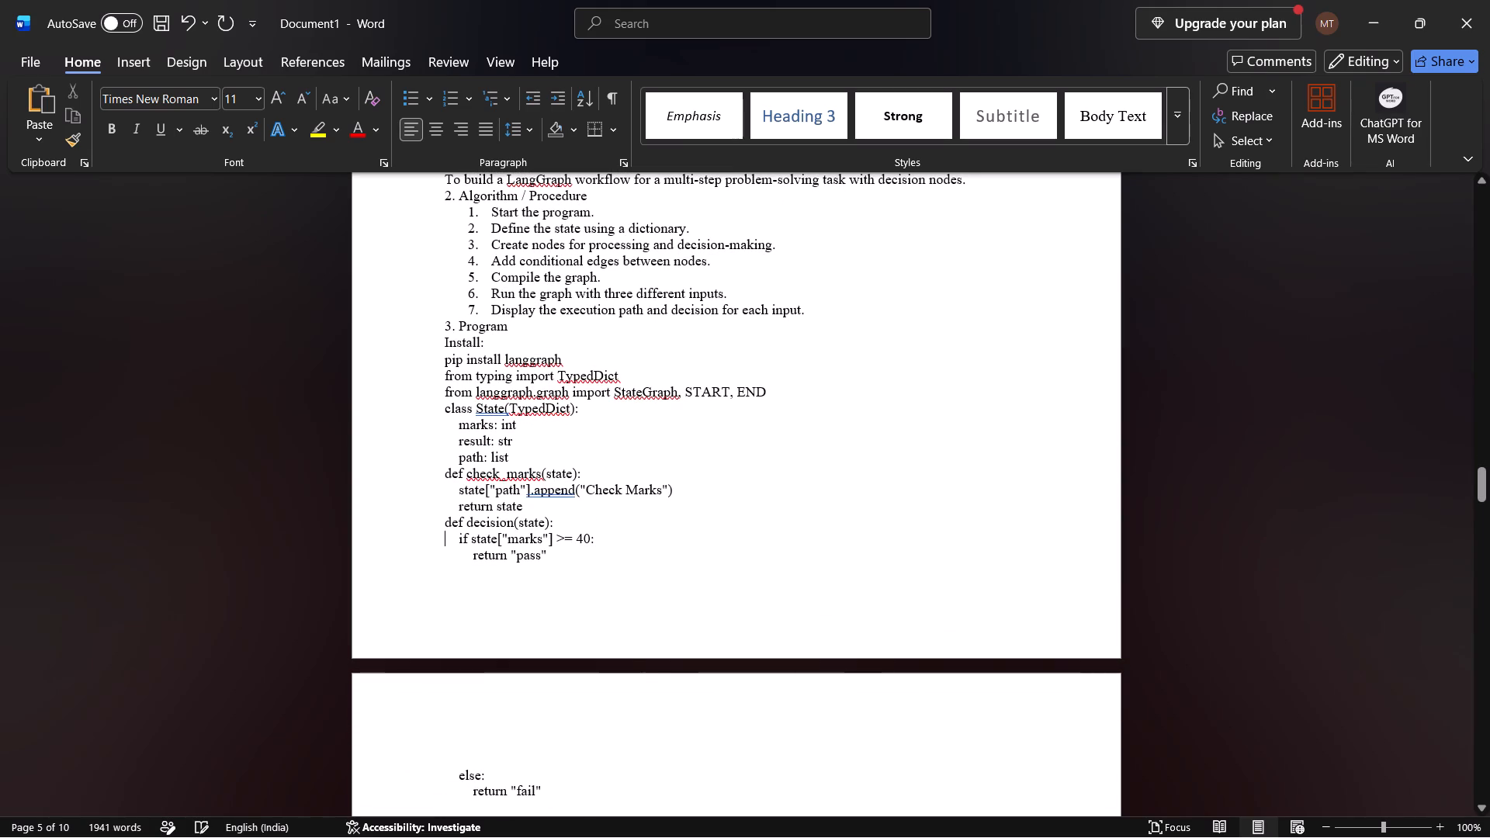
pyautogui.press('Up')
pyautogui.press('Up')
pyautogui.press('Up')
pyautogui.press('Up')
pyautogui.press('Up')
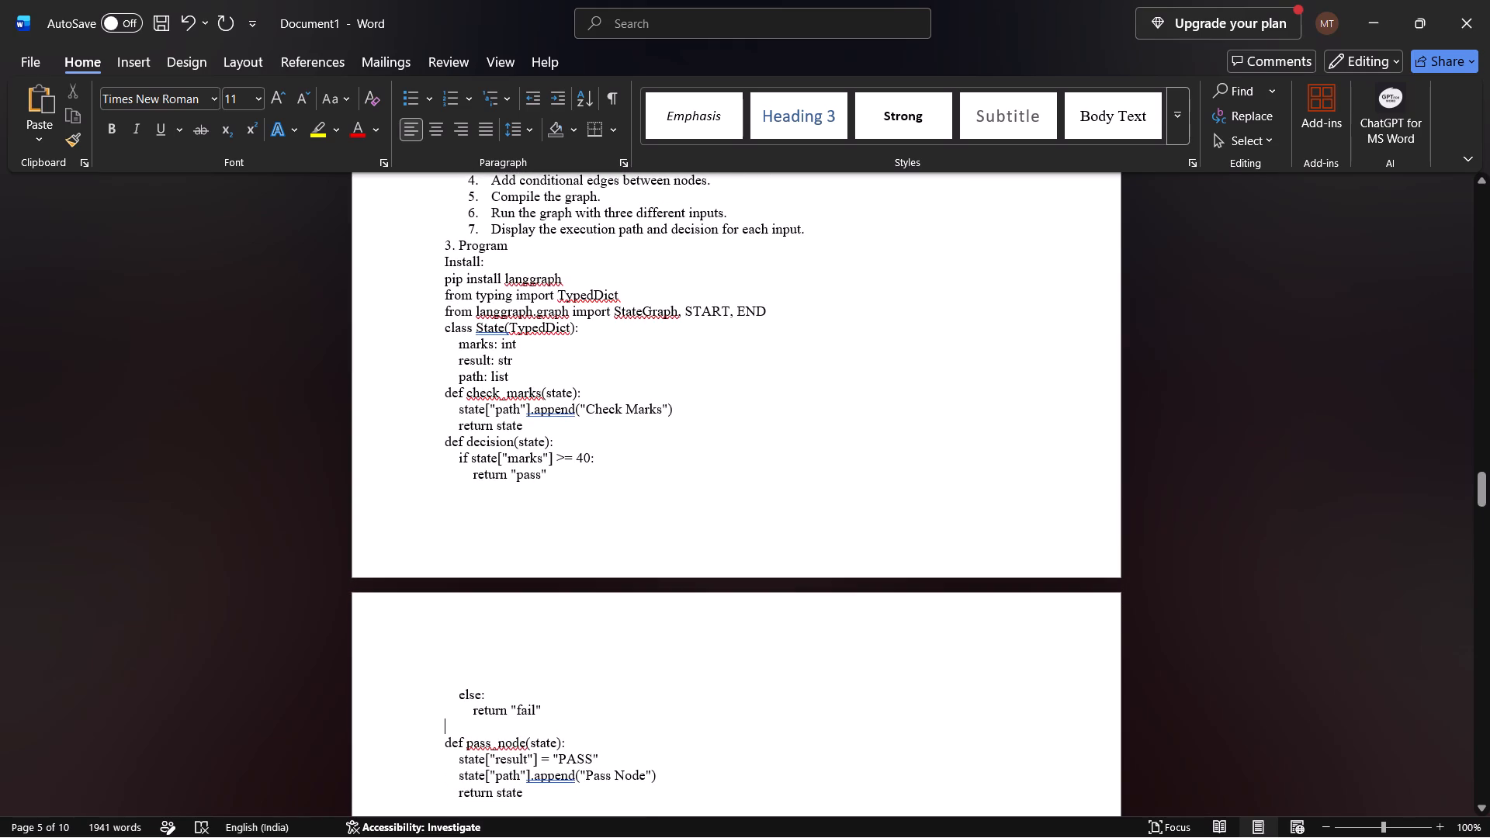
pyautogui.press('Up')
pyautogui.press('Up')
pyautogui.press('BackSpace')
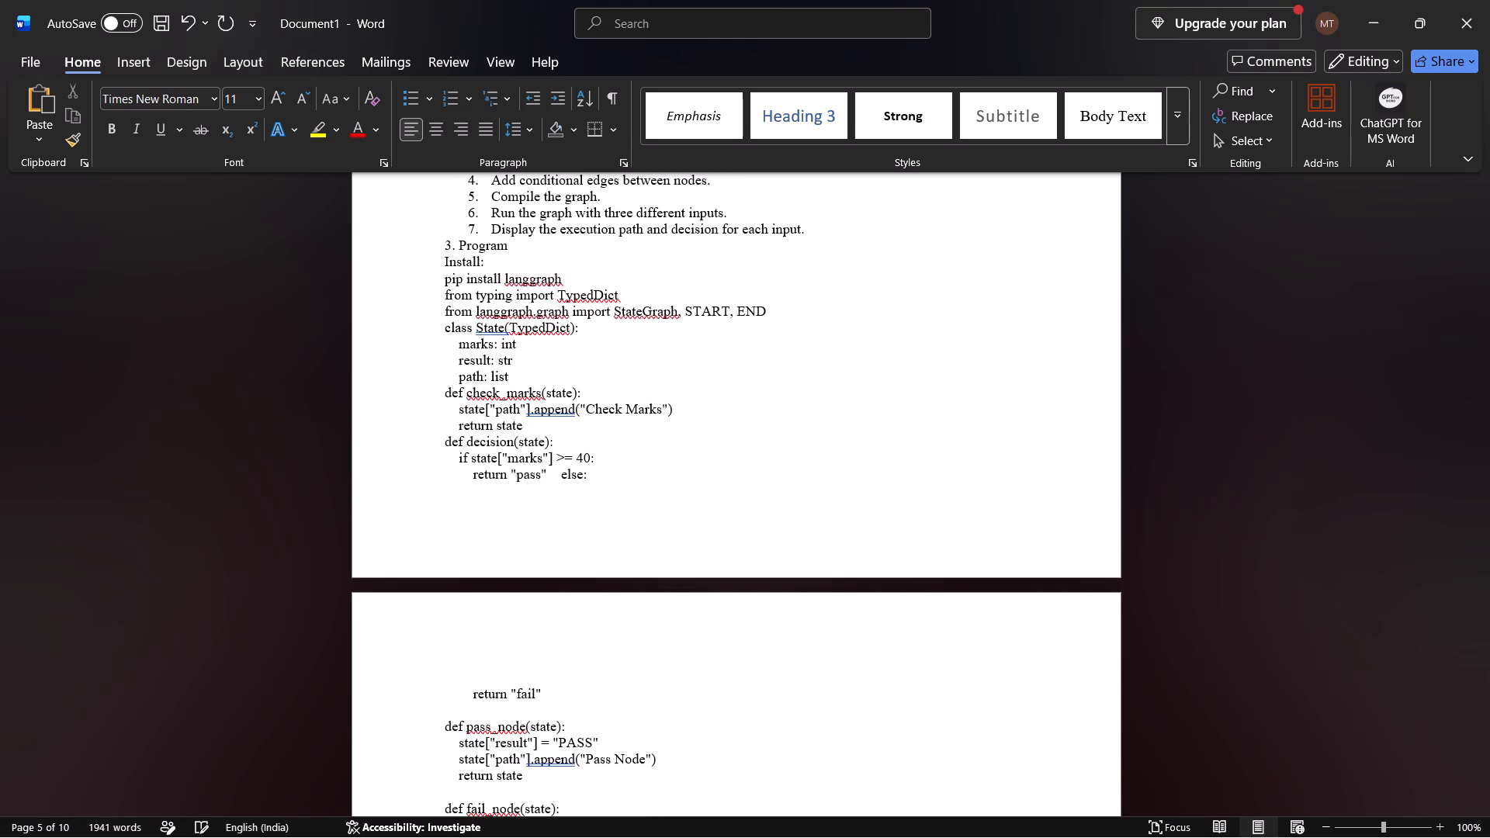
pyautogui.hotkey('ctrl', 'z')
# Remove the blank lines above def pass_node(state) and def fail_node(state) in Experiment 7's program.
pyautogui.press('Down')
pyautogui.press('Down')
pyautogui.press('Down')
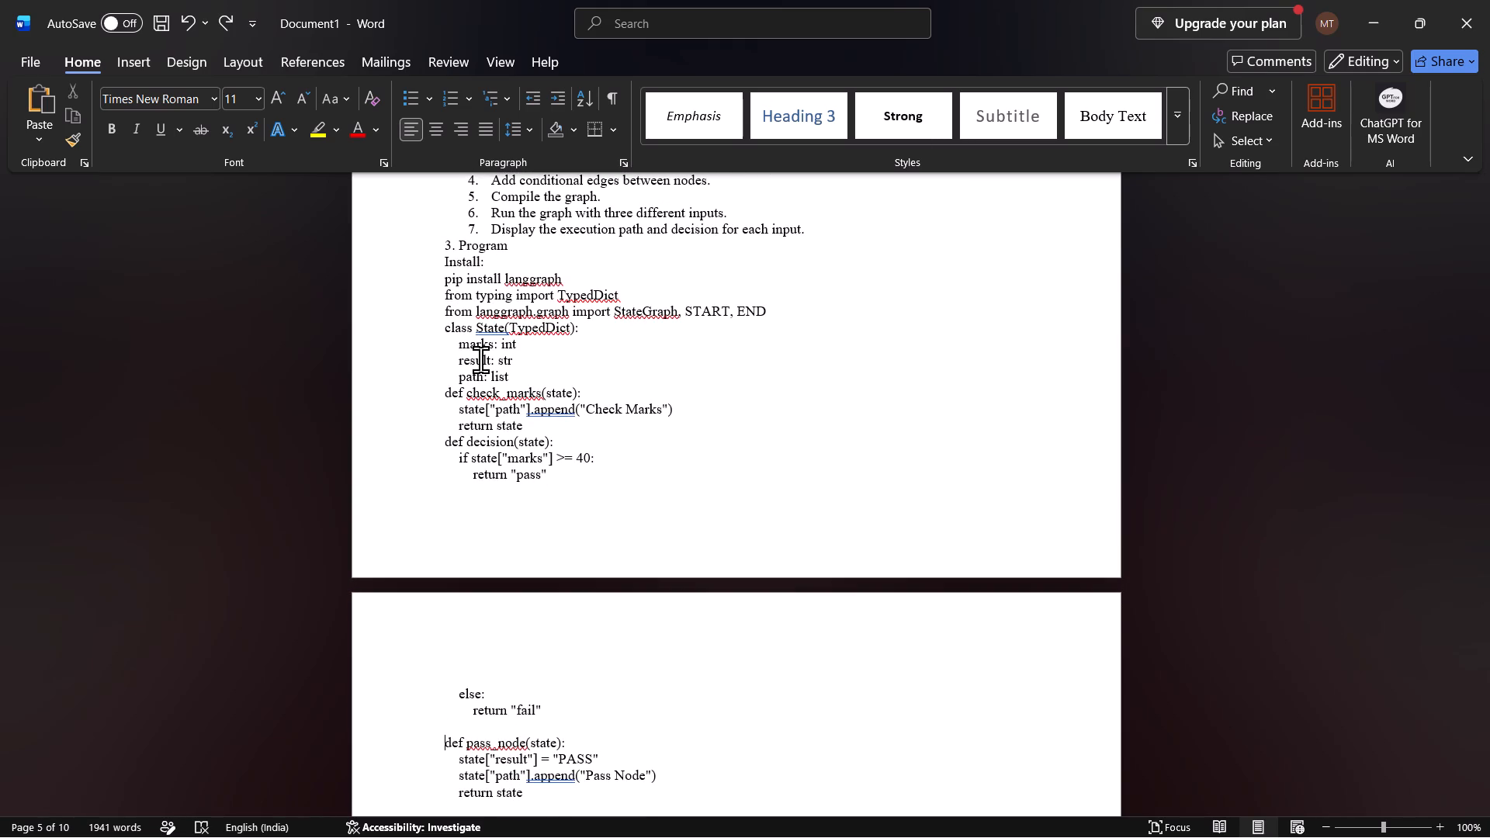
pyautogui.press('BackSpace')
pyautogui.press('Down')
pyautogui.press('Down')
pyautogui.press('Down')
pyautogui.press('Down')
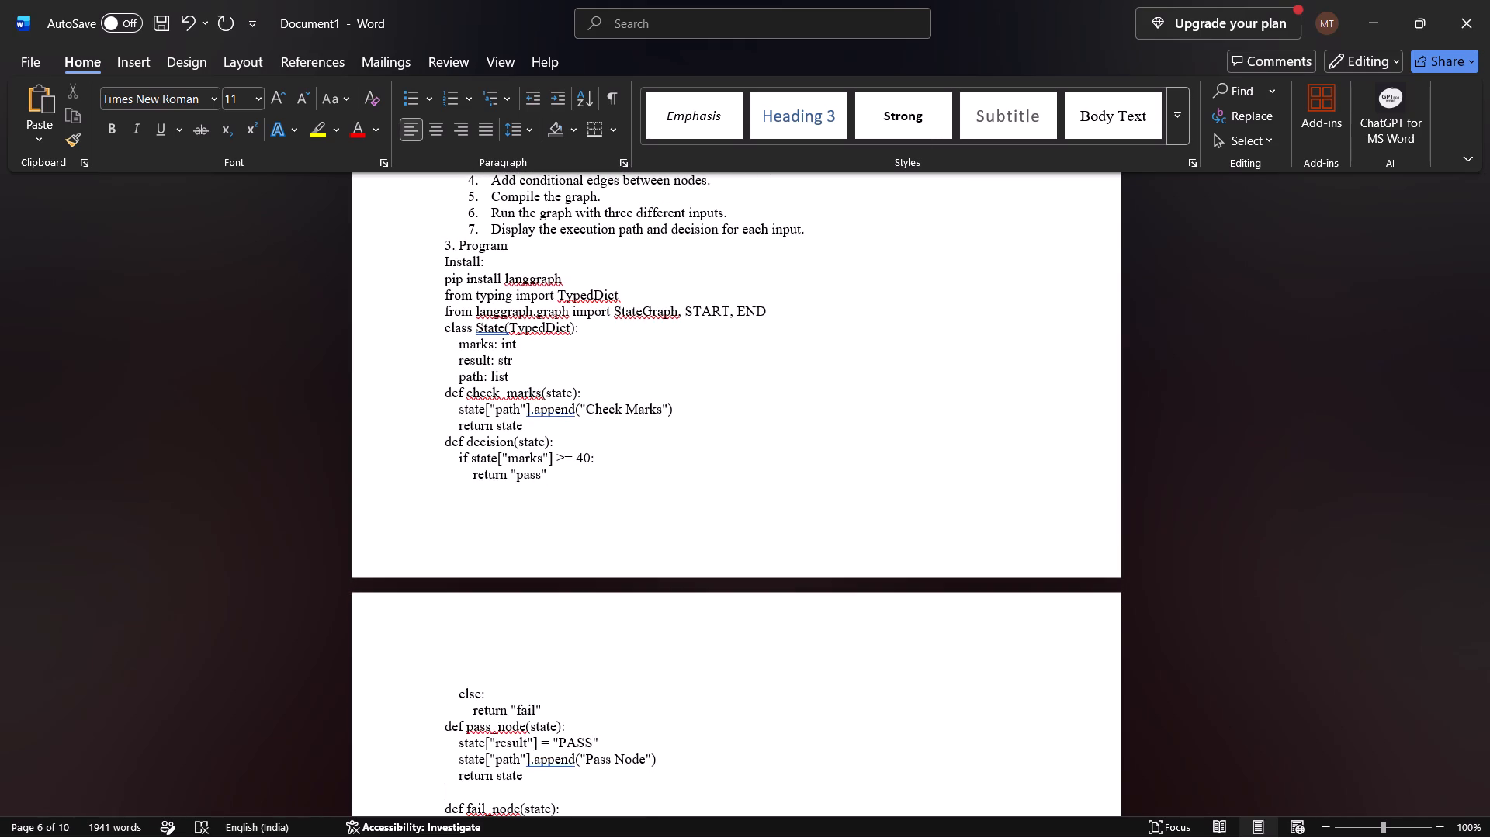
pyautogui.press('Down')
pyautogui.press('BackSpace')
# Remove the blank lines above and below graph = StateGraph(State) in Experiment 7's program.
pyautogui.scroll(-1, 480, 359)
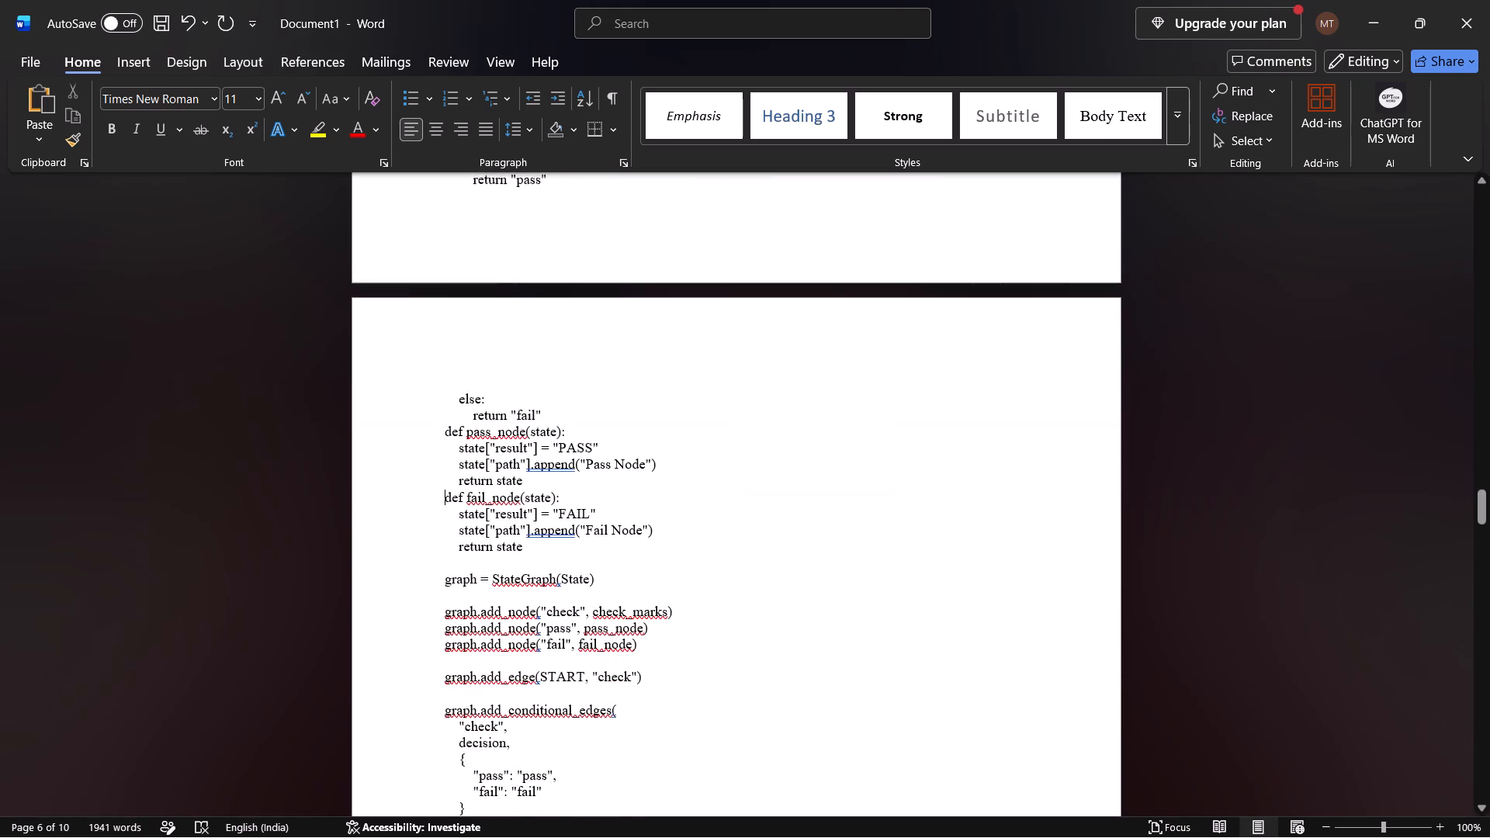
pyautogui.press('Down')
pyautogui.press('Down')
pyautogui.press('Down')
pyautogui.press('Down')
pyautogui.press('Down')
pyautogui.press('Down')
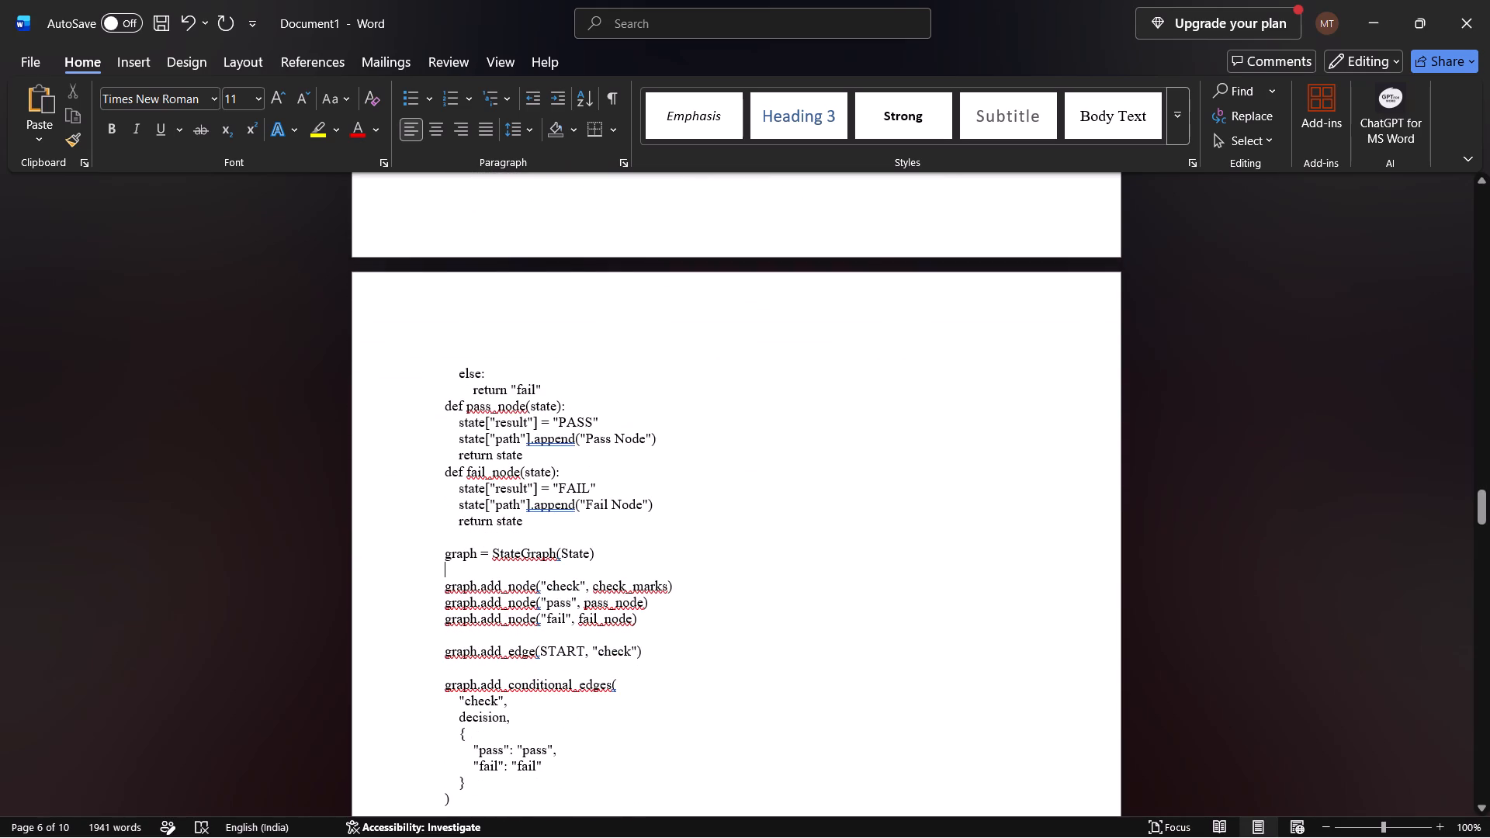
pyautogui.press('Up')
pyautogui.press('Return')
pyautogui.press('BackSpace')
pyautogui.press('BackSpace')
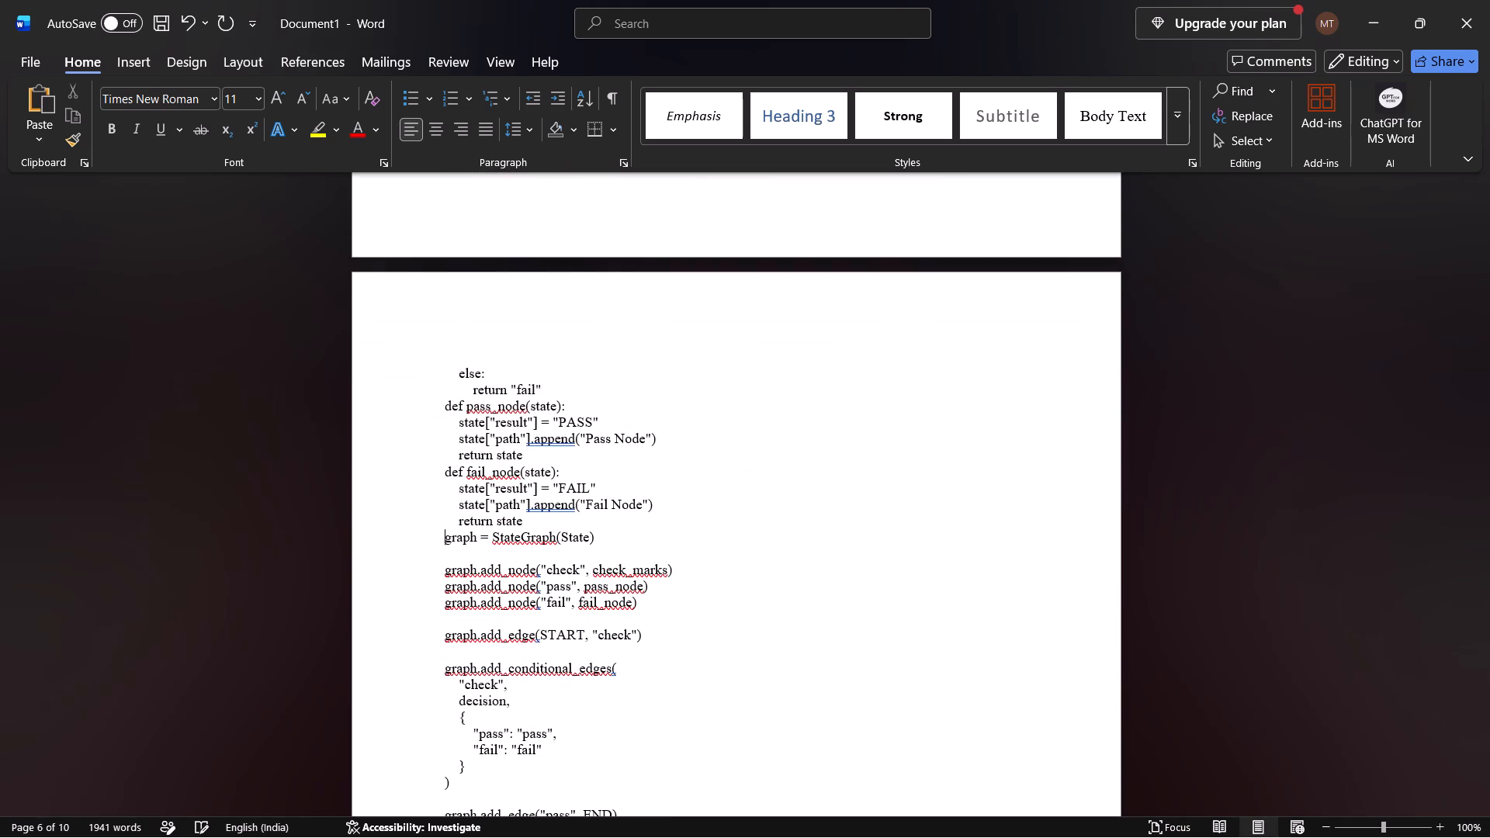
pyautogui.press('Up')
pyautogui.press('Down')
pyautogui.press('Down')
pyautogui.press('Down')
pyautogui.press('BackSpace')
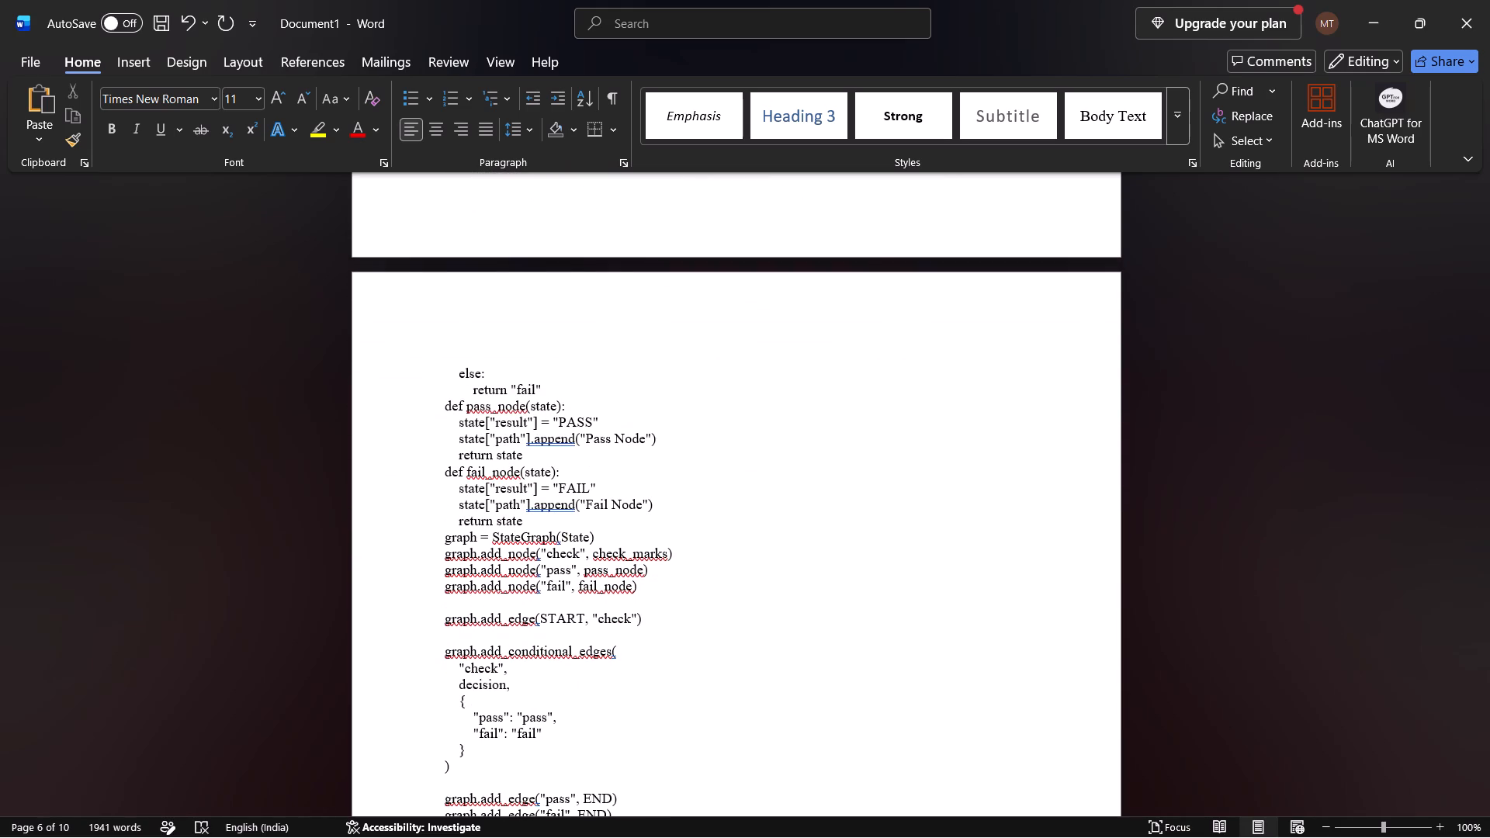
# Remove the blank lines above graph.add_edge(START, "check") and graph.add_conditional_edges( in Experiment 7's program.
pyautogui.press('Down')
pyautogui.press('Down')
pyautogui.press('Down')
pyautogui.press('Down')
pyautogui.press('BackSpace')
pyautogui.press('Down')
pyautogui.press('Down')
pyautogui.press('BackSpace')
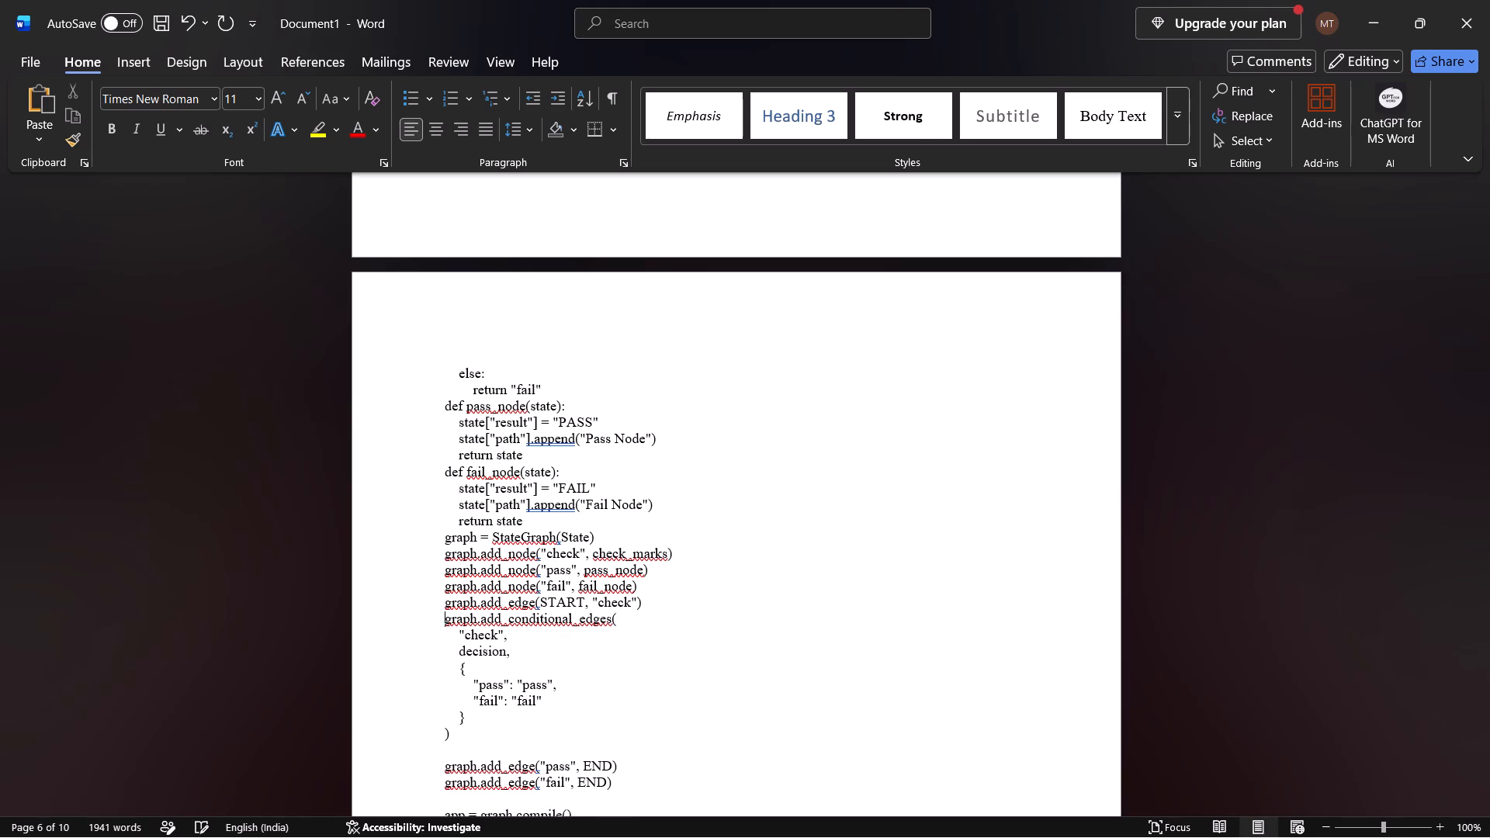
# Remove the blank line above graph.add_edge("pass", END) in Experiment 7's program.
pyautogui.press('Down')
pyautogui.press('Down')
pyautogui.press('Down')
pyautogui.press('Down')
pyautogui.press('Down')
pyautogui.press('Down')
pyautogui.press('Down')
pyautogui.press('Down')
pyautogui.press('Down')
pyautogui.press('Down')
pyautogui.press('Down')
pyautogui.press('Up')
pyautogui.press('Up')
pyautogui.press('BackSpace')
# Remove the blank lines above and below app = graph.compile() in Experiment 7's program.
pyautogui.press('Down')
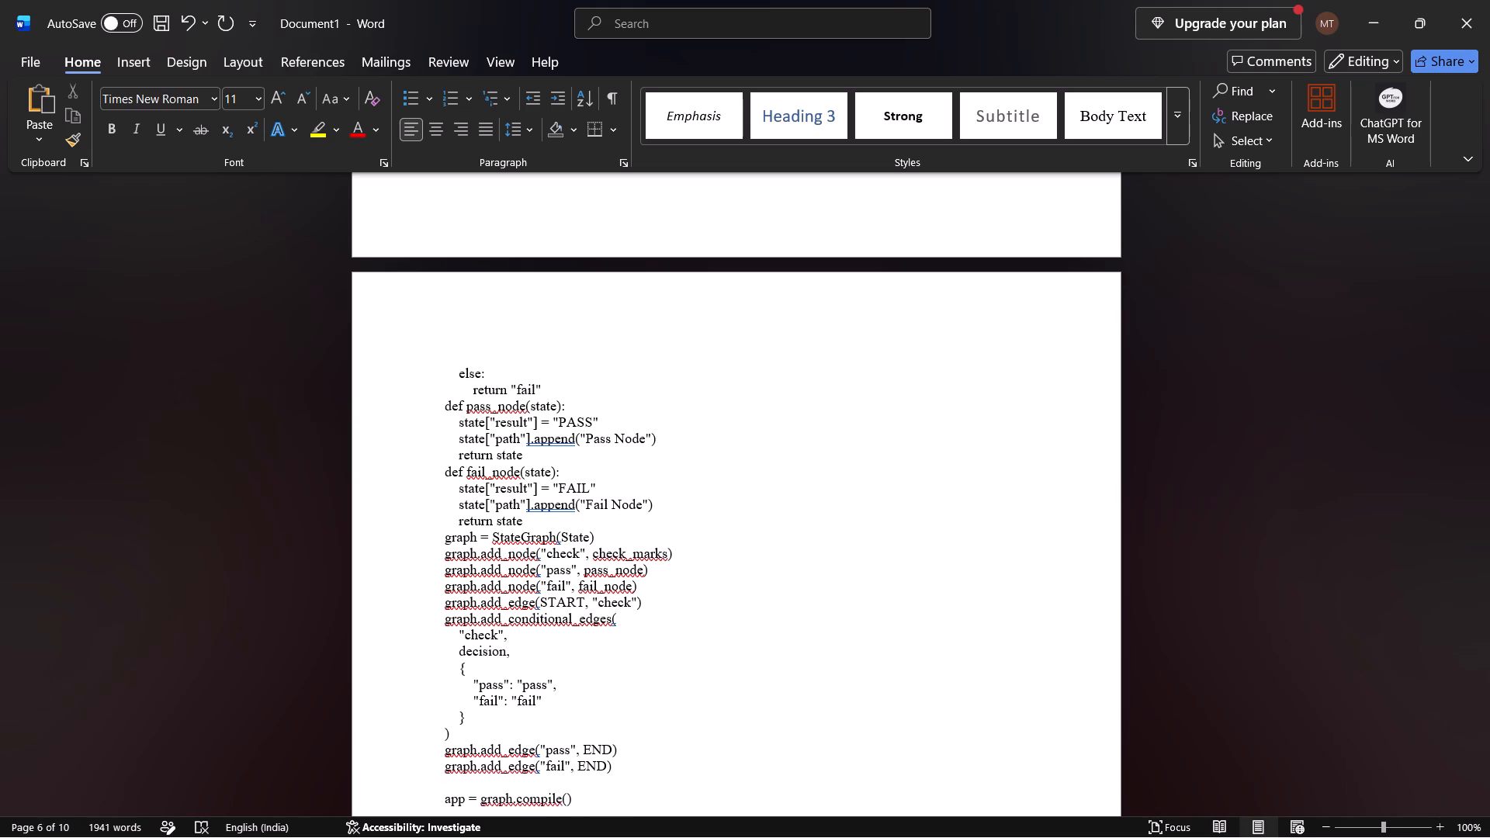
pyautogui.press('Down')
pyautogui.press('Down')
pyautogui.press('BackSpace')
pyautogui.scroll(-1, 480, 359)
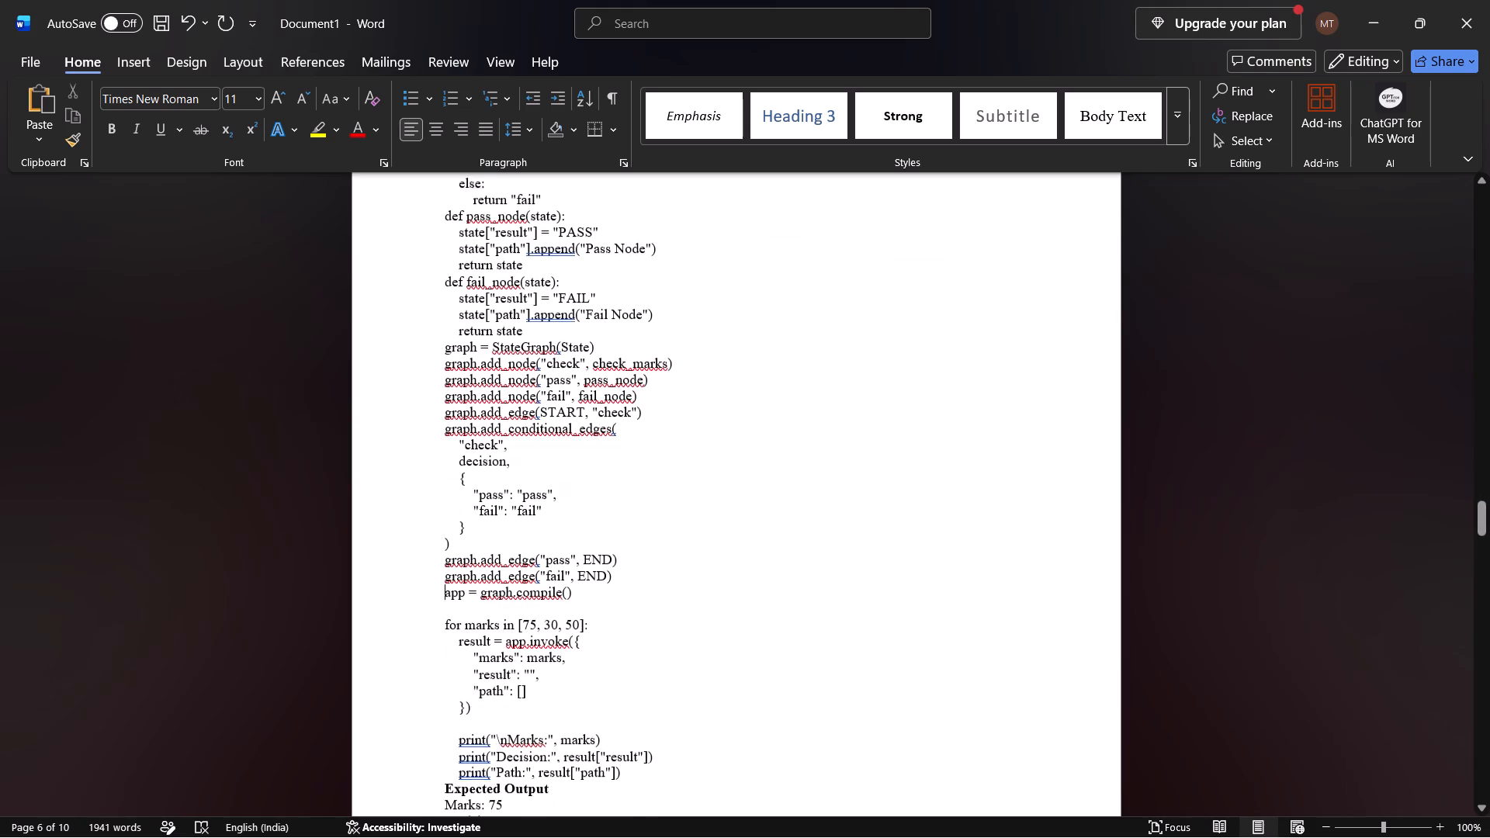
pyautogui.scroll(-1, 480, 359)
pyautogui.press('Down')
pyautogui.press('Down')
pyautogui.press('BackSpace')
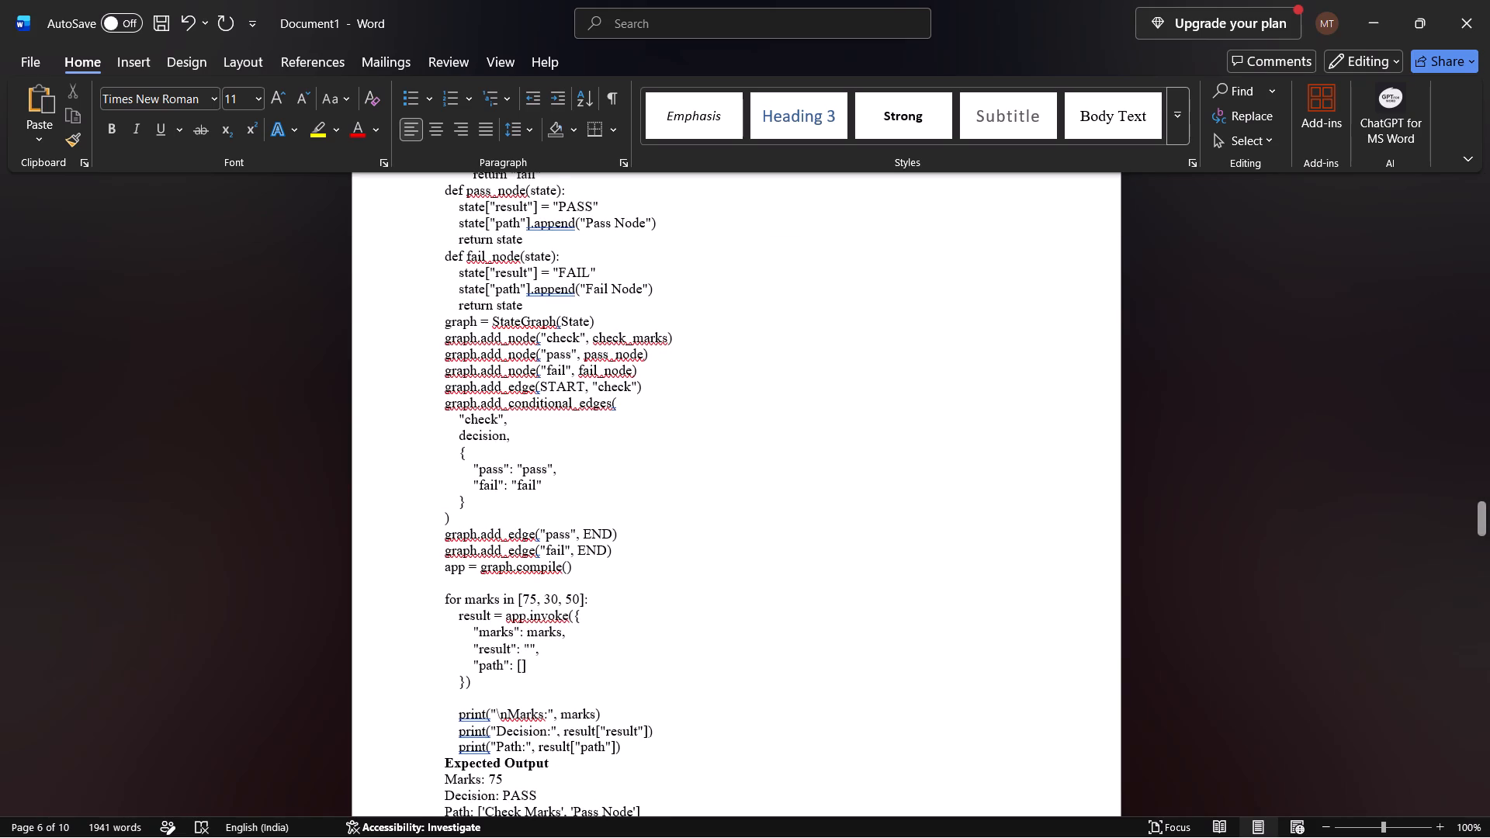
# Remove the blank line above print("\nMarks:", marks) in the for loop of Experiment 7's program.
pyautogui.press('Down')
pyautogui.press('Down')
pyautogui.press('Down')
pyautogui.press('Down')
pyautogui.press('Down')
pyautogui.press('Down')
pyautogui.press('Down')
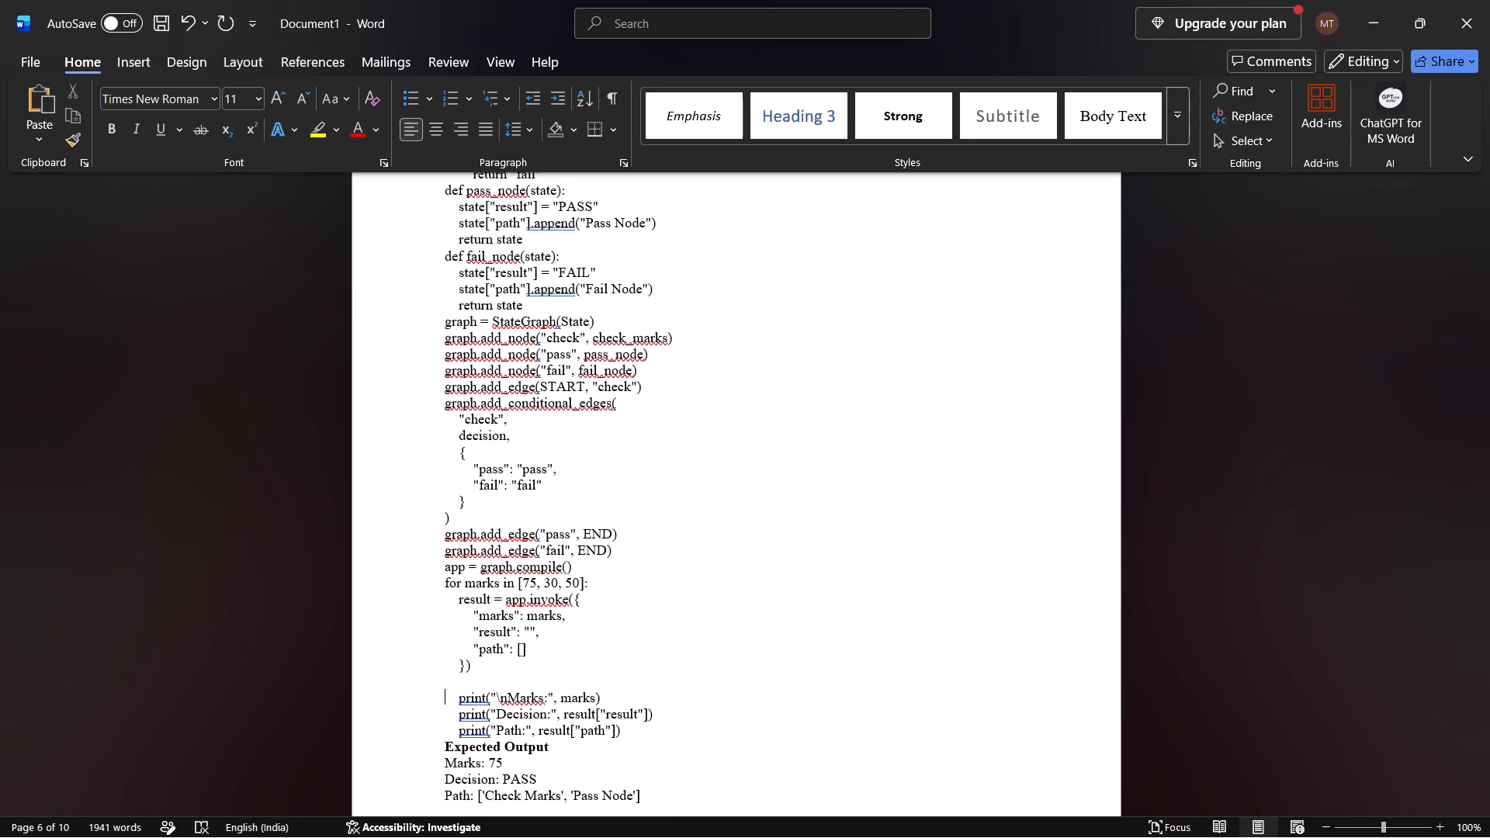
pyautogui.press('Down')
pyautogui.press('Up')
pyautogui.press('BackSpace')
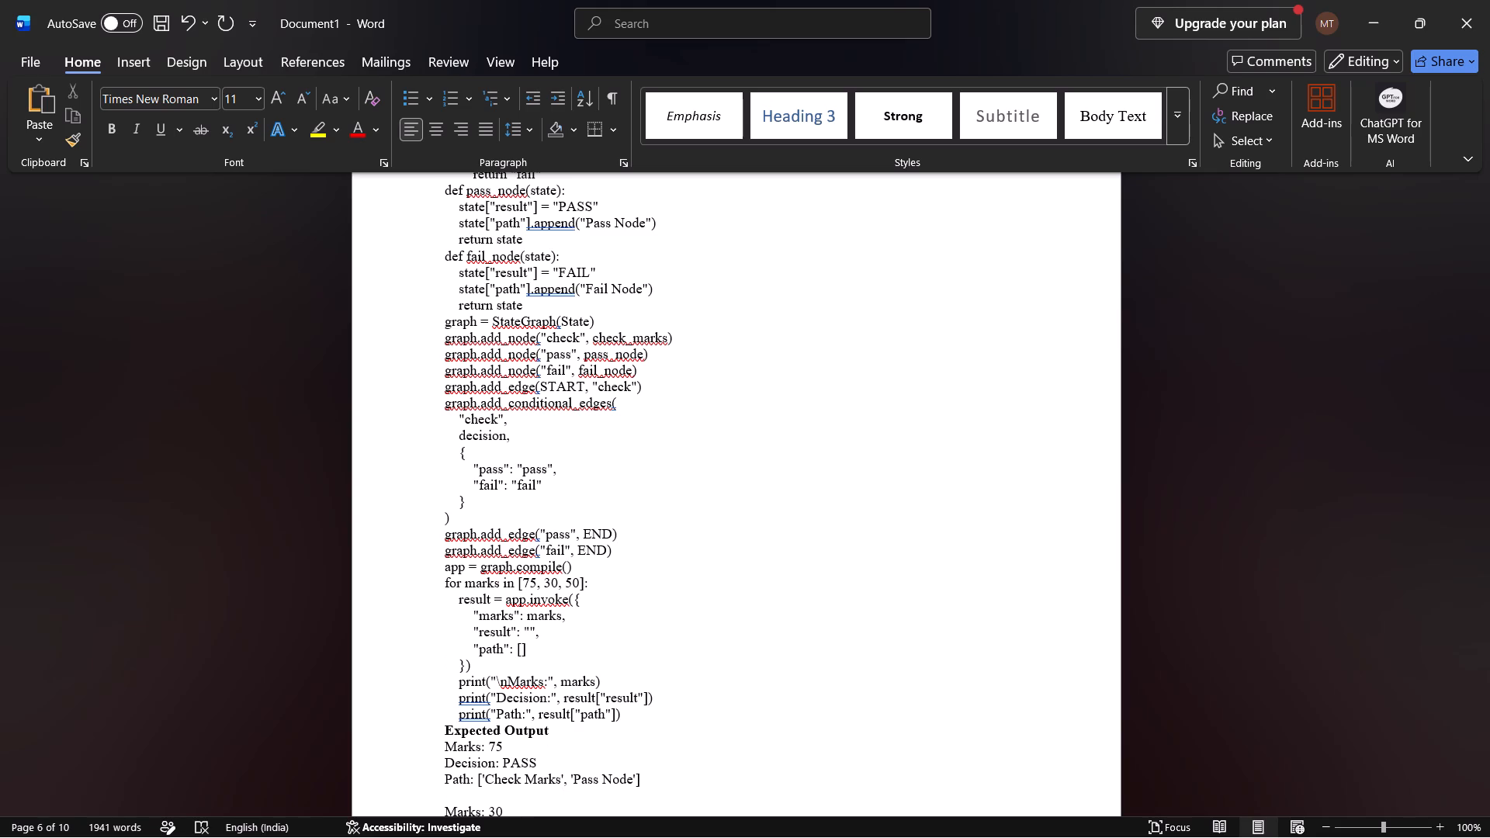
# Remove the blank lines above Marks: 30 and Marks: 50 in Experiment 7's expected output.
pyautogui.scroll(-1, 480, 359)
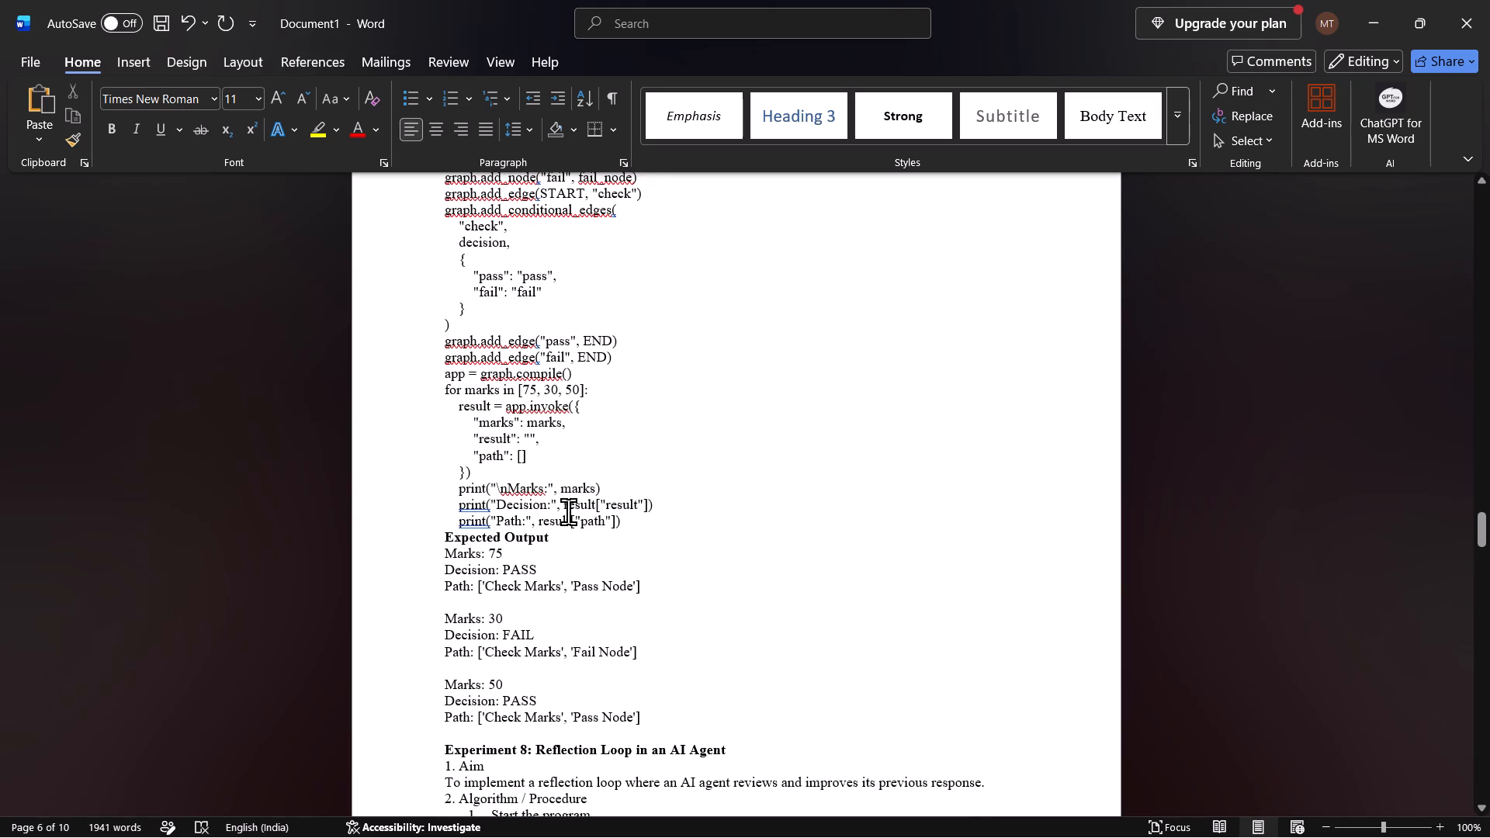
pyautogui.scroll(-1, 567, 506)
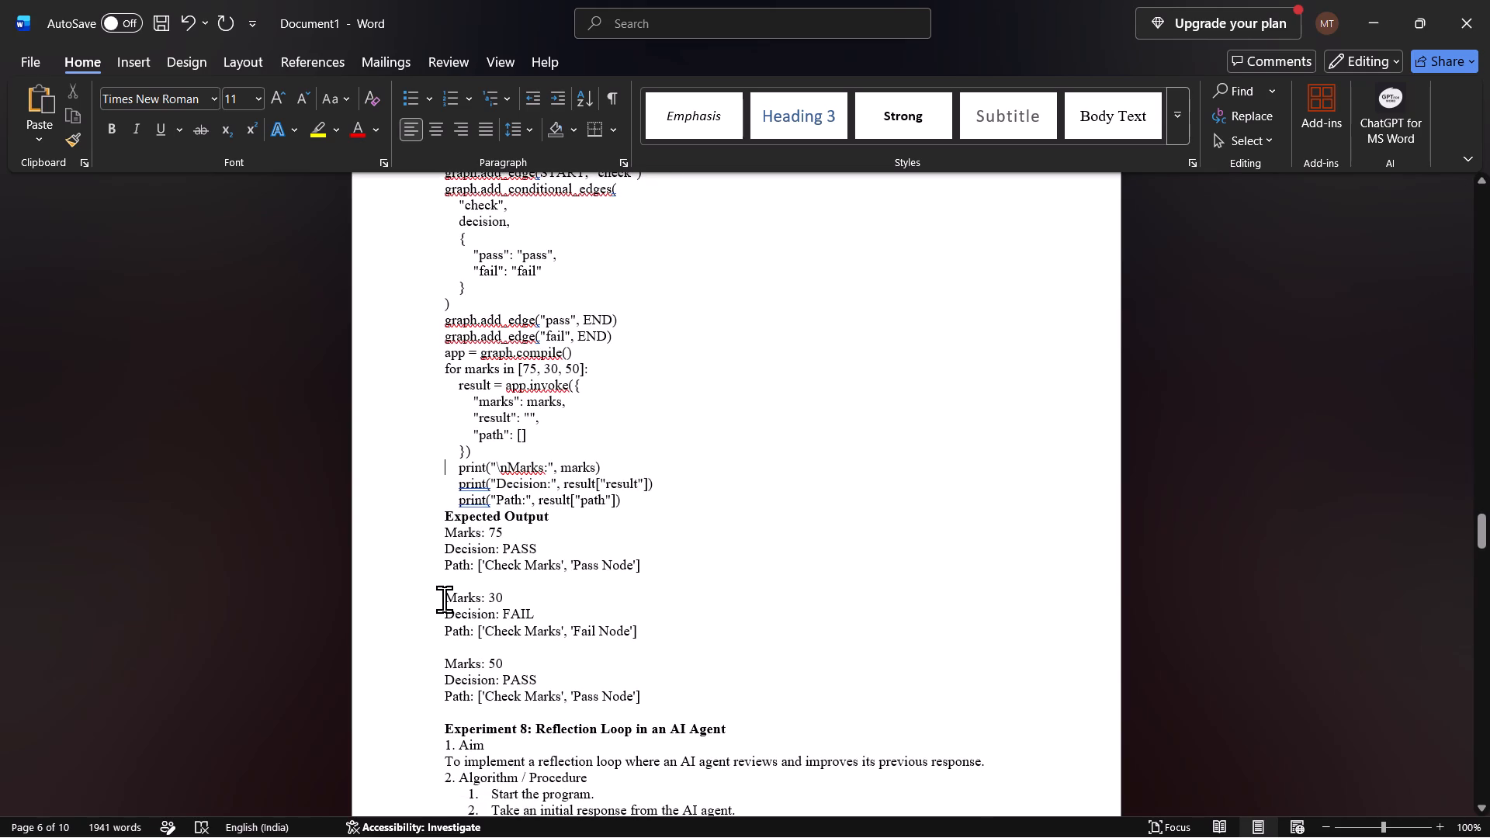
pyautogui.click(444, 599)
pyautogui.press('BackSpace')
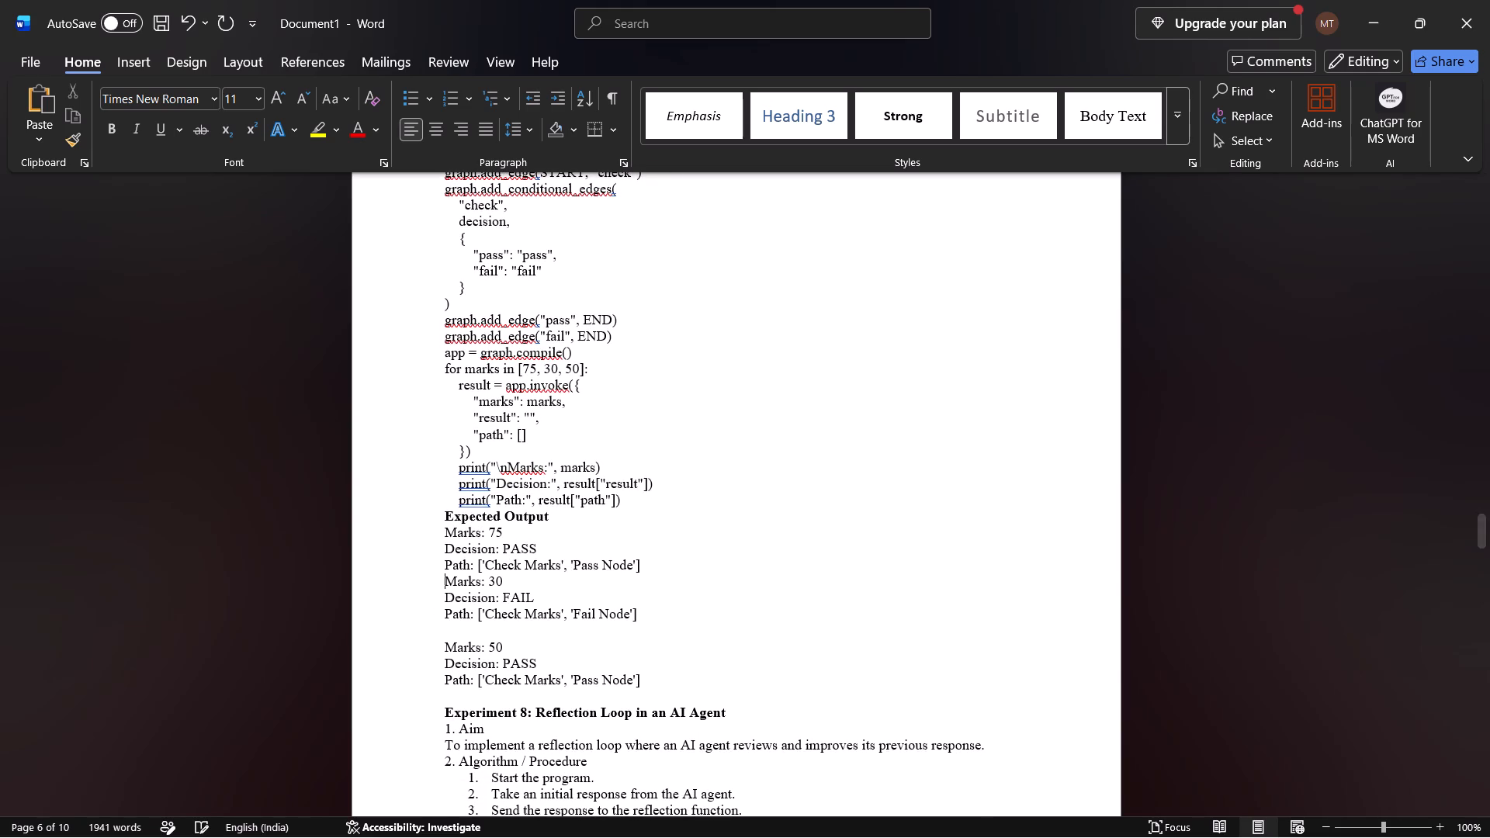
pyautogui.press('Down')
pyautogui.press('Down')
pyautogui.press('Down')
pyautogui.press('Down')
pyautogui.press('BackSpace')
# Remove the blank line above def generate_response(question) in Experiment 8's program.
pyautogui.press('Down')
pyautogui.press('Down')
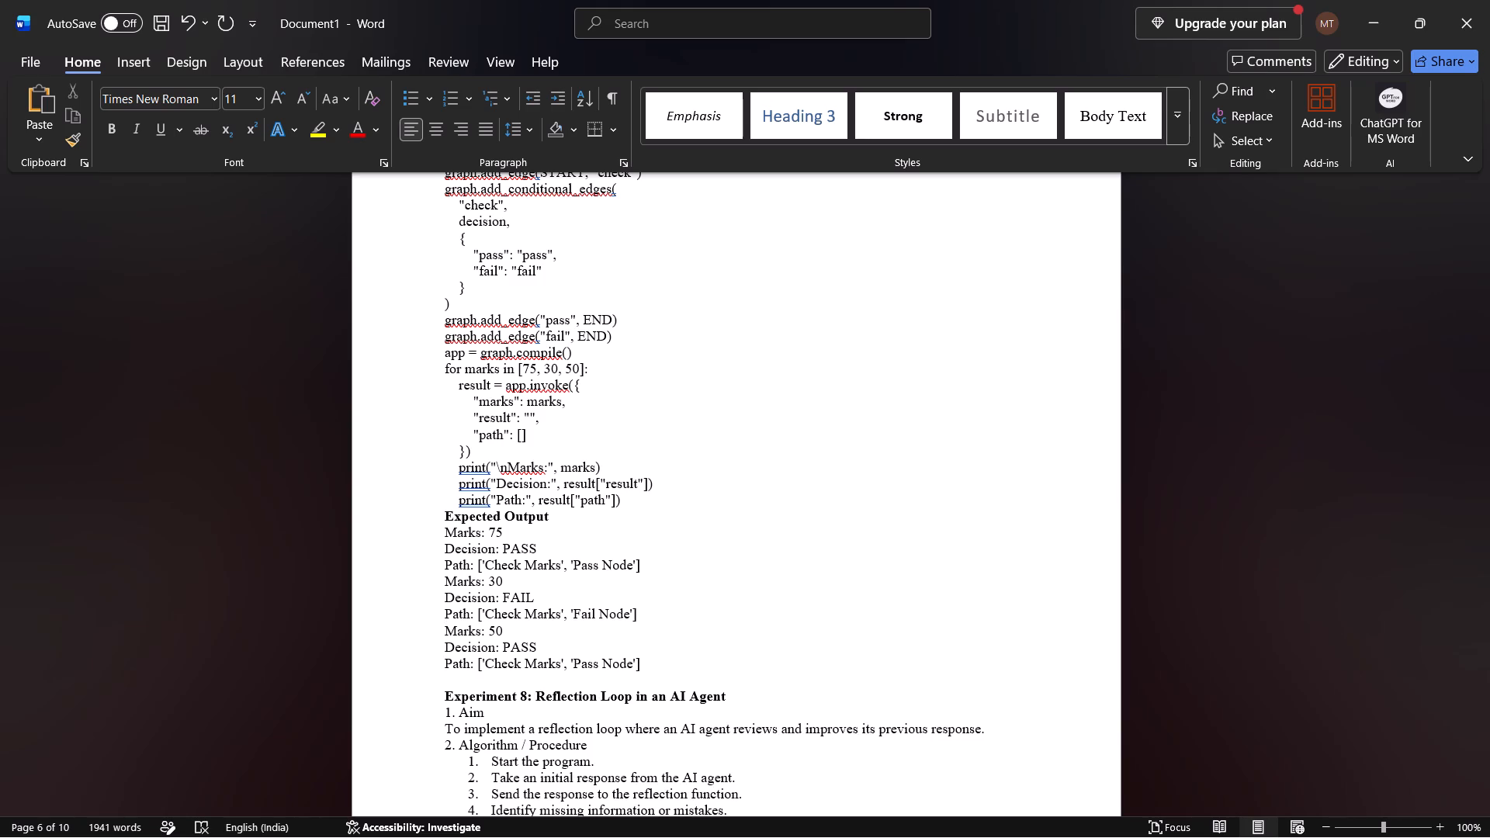
pyautogui.scroll(-1, 444, 599)
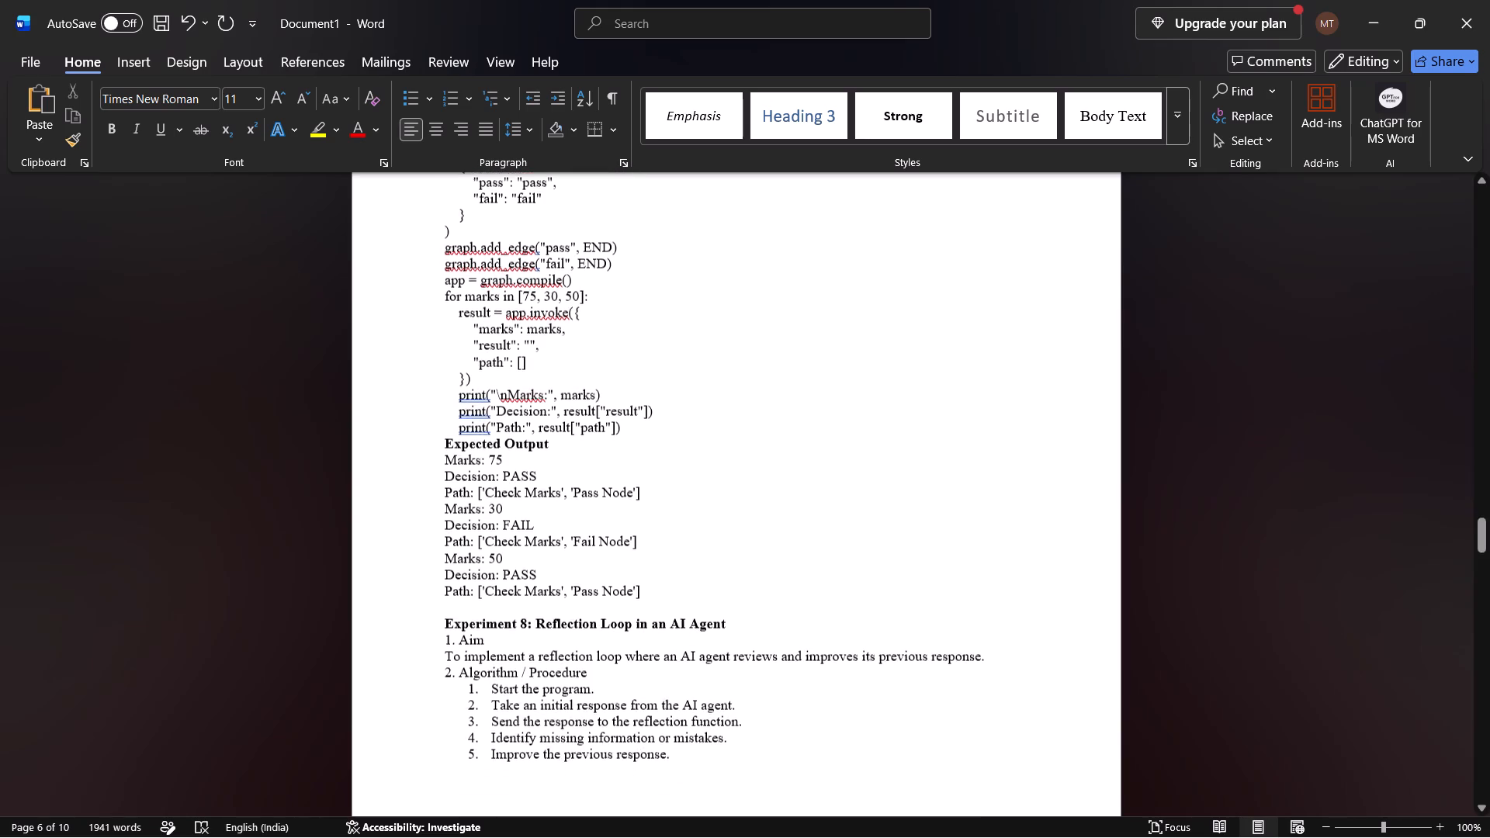
pyautogui.scroll(-1, 444, 599)
pyautogui.scroll(1, 444, 599)
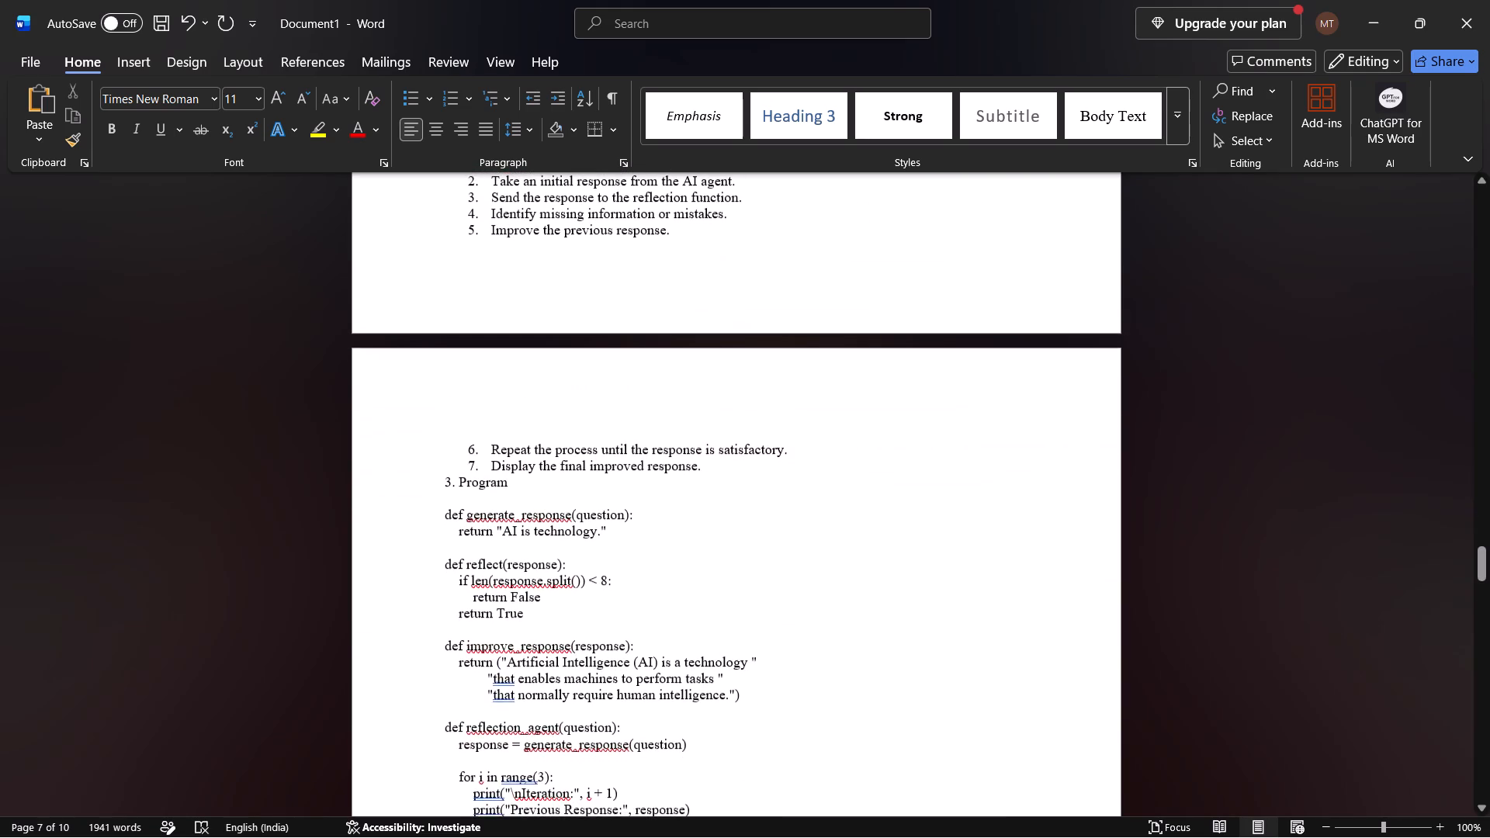
pyautogui.scroll(1, 444, 599)
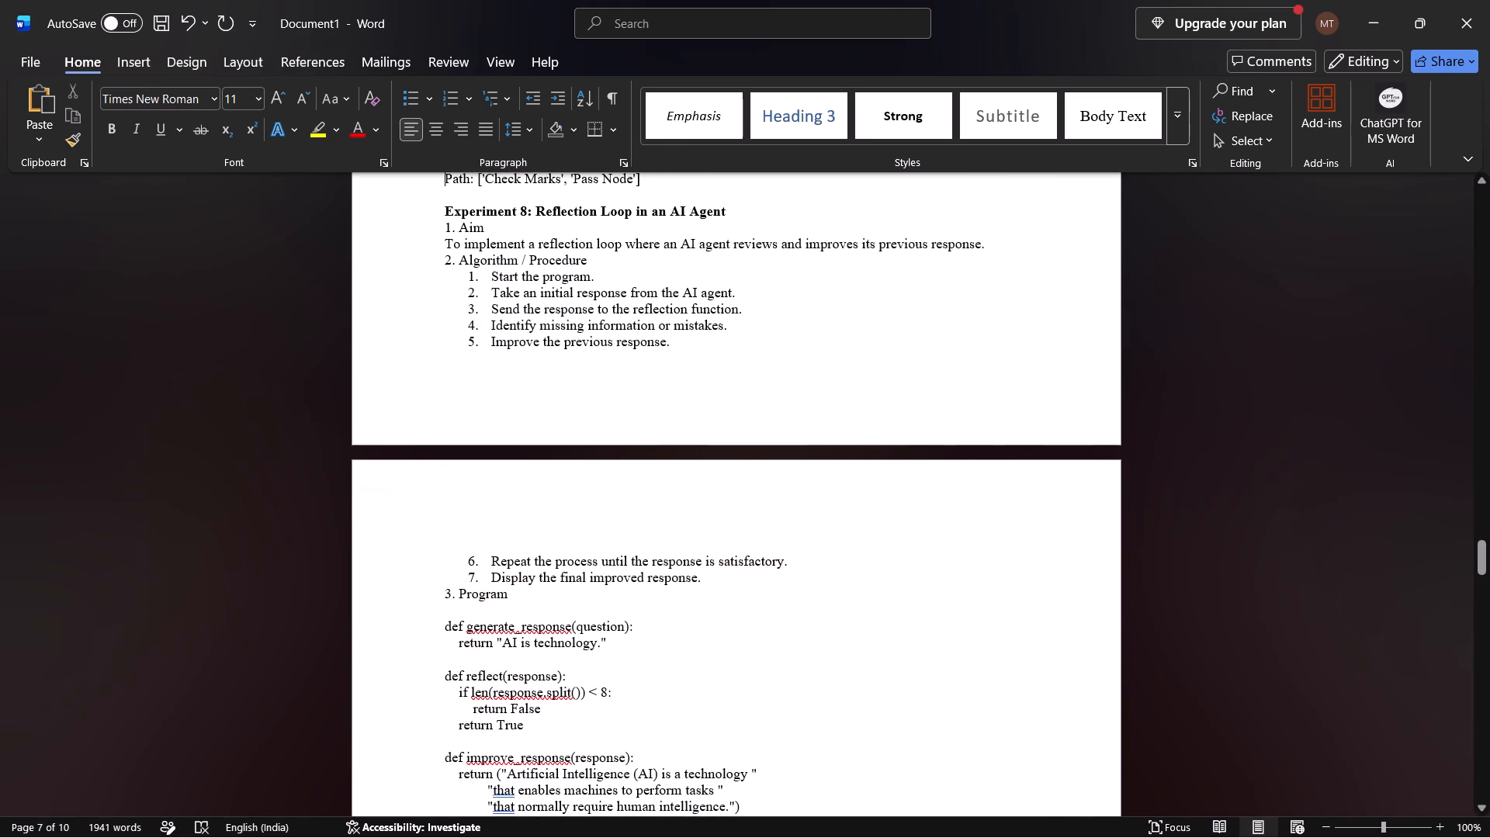
pyautogui.press('Down')
pyautogui.press('Down')
pyautogui.press('Down')
pyautogui.press('Down')
pyautogui.press('Down')
pyautogui.press('Down')
pyautogui.press('Down')
pyautogui.press('Down')
pyautogui.press('Down')
pyautogui.press('Down')
pyautogui.press('Down')
pyautogui.press('Down')
pyautogui.press('Down')
pyautogui.press('Down')
pyautogui.press('Down')
pyautogui.press('Down')
pyautogui.press('Down')
pyautogui.press('Down')
pyautogui.press('Down')
pyautogui.press('Down')
pyautogui.press('Up')
pyautogui.press('Up')
pyautogui.press('Up')
pyautogui.press('Up')
pyautogui.press('Up')
pyautogui.press('Up')
pyautogui.press('Up')
pyautogui.press('Up')
pyautogui.press('Up')
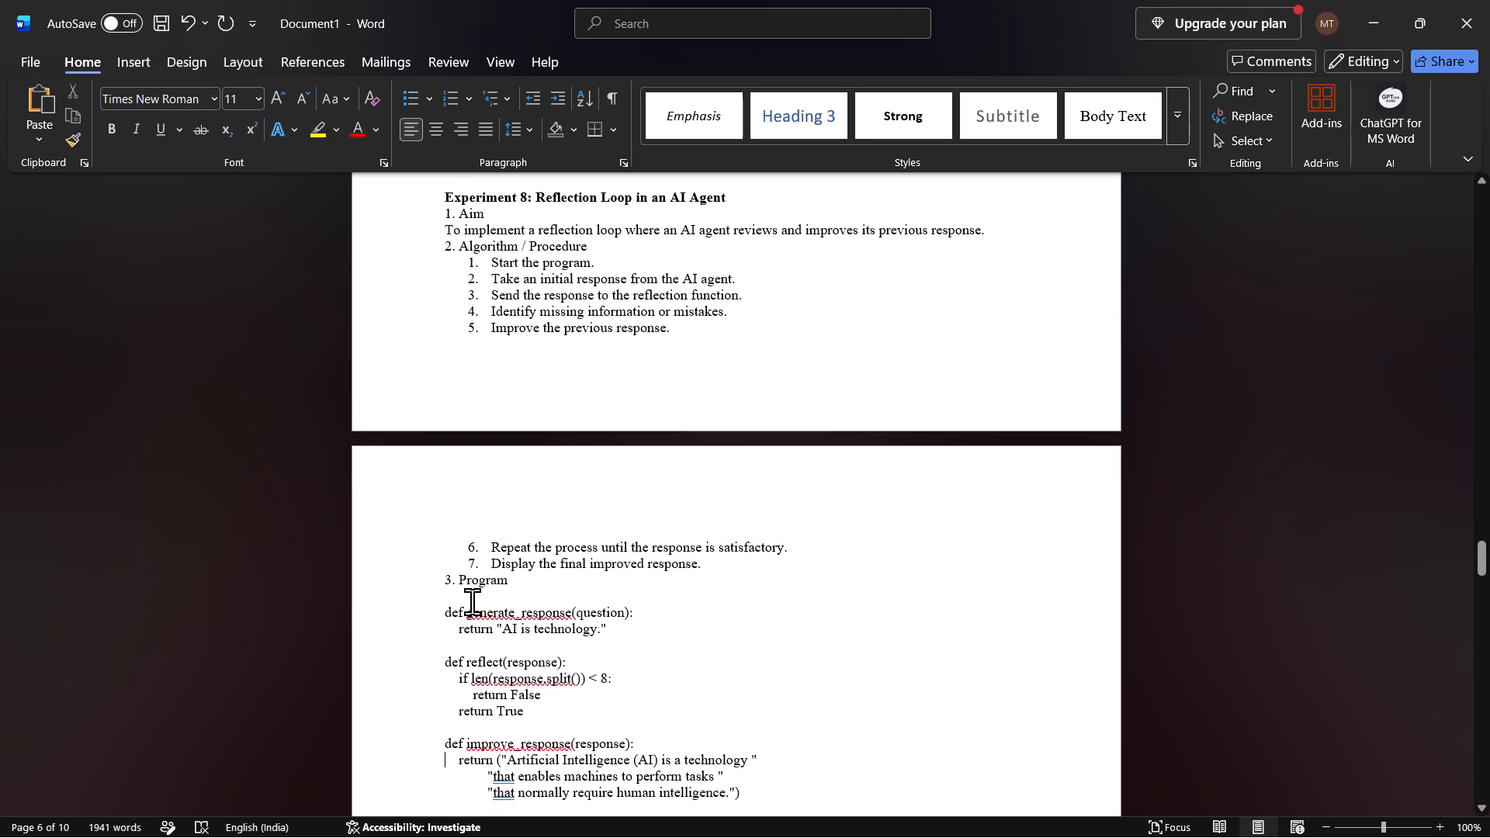
pyautogui.press('Up')
pyautogui.press('Up')
pyautogui.press('Up')
pyautogui.press('BackSpace')
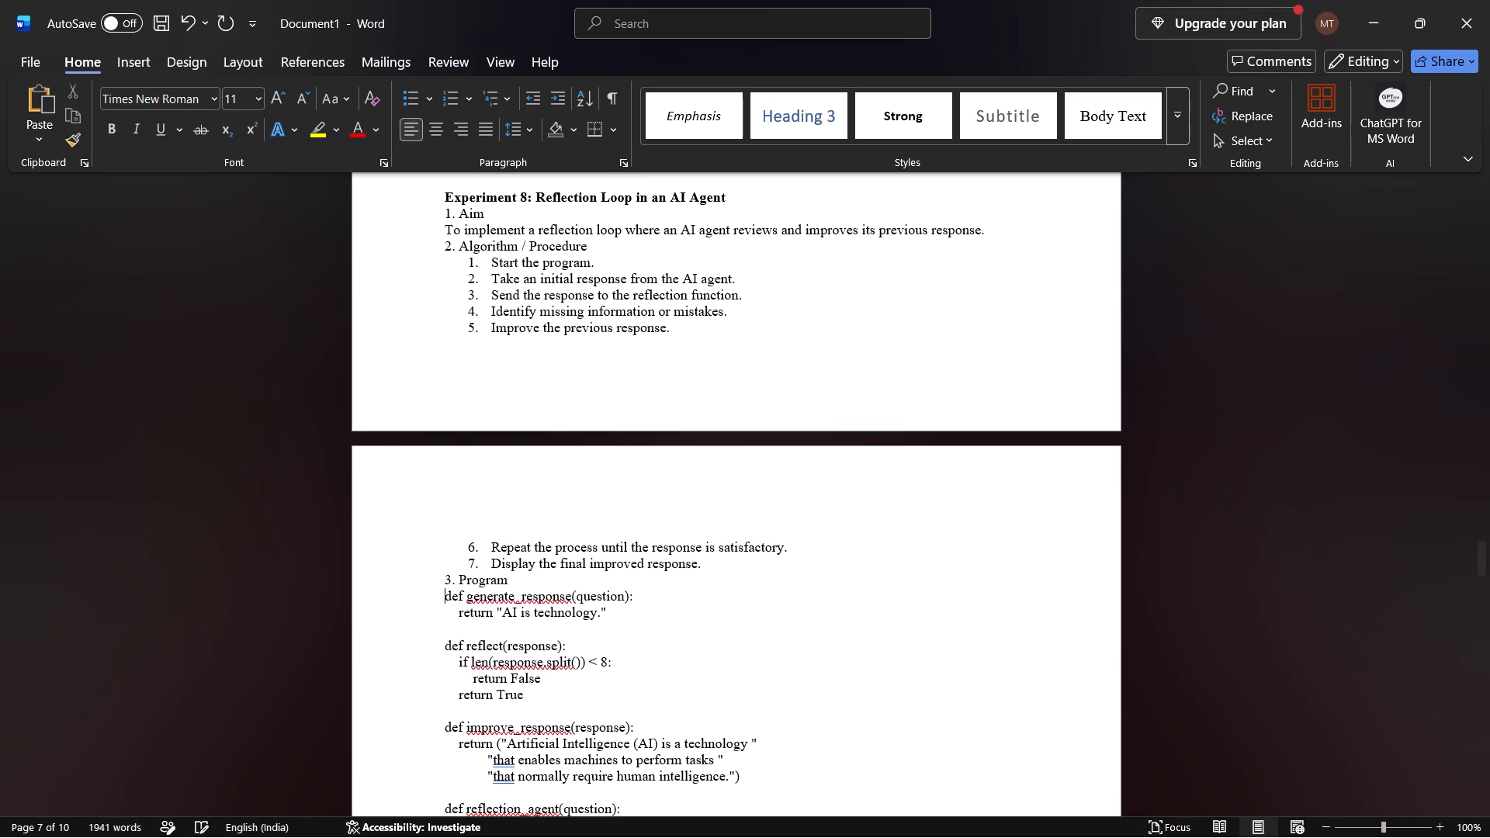
# Remove the blank lines above def improve_response(response) and def reflection_agent(question) in Experiment 8's program.
pyautogui.press('Down')
pyautogui.press('Down')
pyautogui.press('Down')
pyautogui.press('Down')
pyautogui.press('Down')
pyautogui.press('Down')
pyautogui.press('Down')
pyautogui.press('Down')
pyautogui.press('BackSpace')
pyautogui.press('Down')
pyautogui.press('Down')
pyautogui.press('Down')
pyautogui.press('Down')
pyautogui.press('Down')
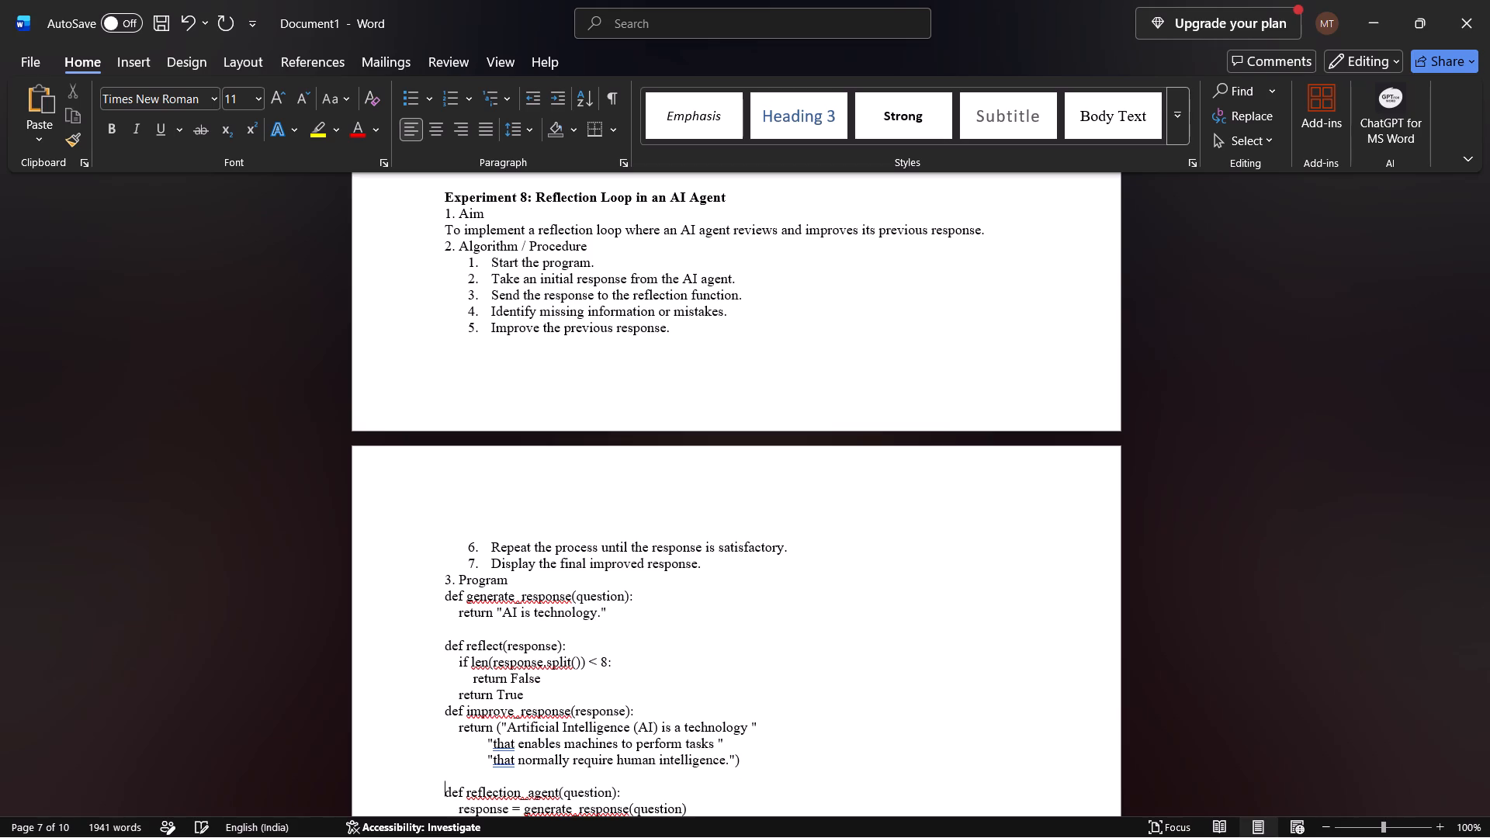
pyautogui.press('BackSpace')
# Remove the blank line above for i in range(3) in Experiment 8's reflection_agent function.
pyautogui.press('Down')
pyautogui.press('Down')
pyautogui.press('Down')
pyautogui.press('Down')
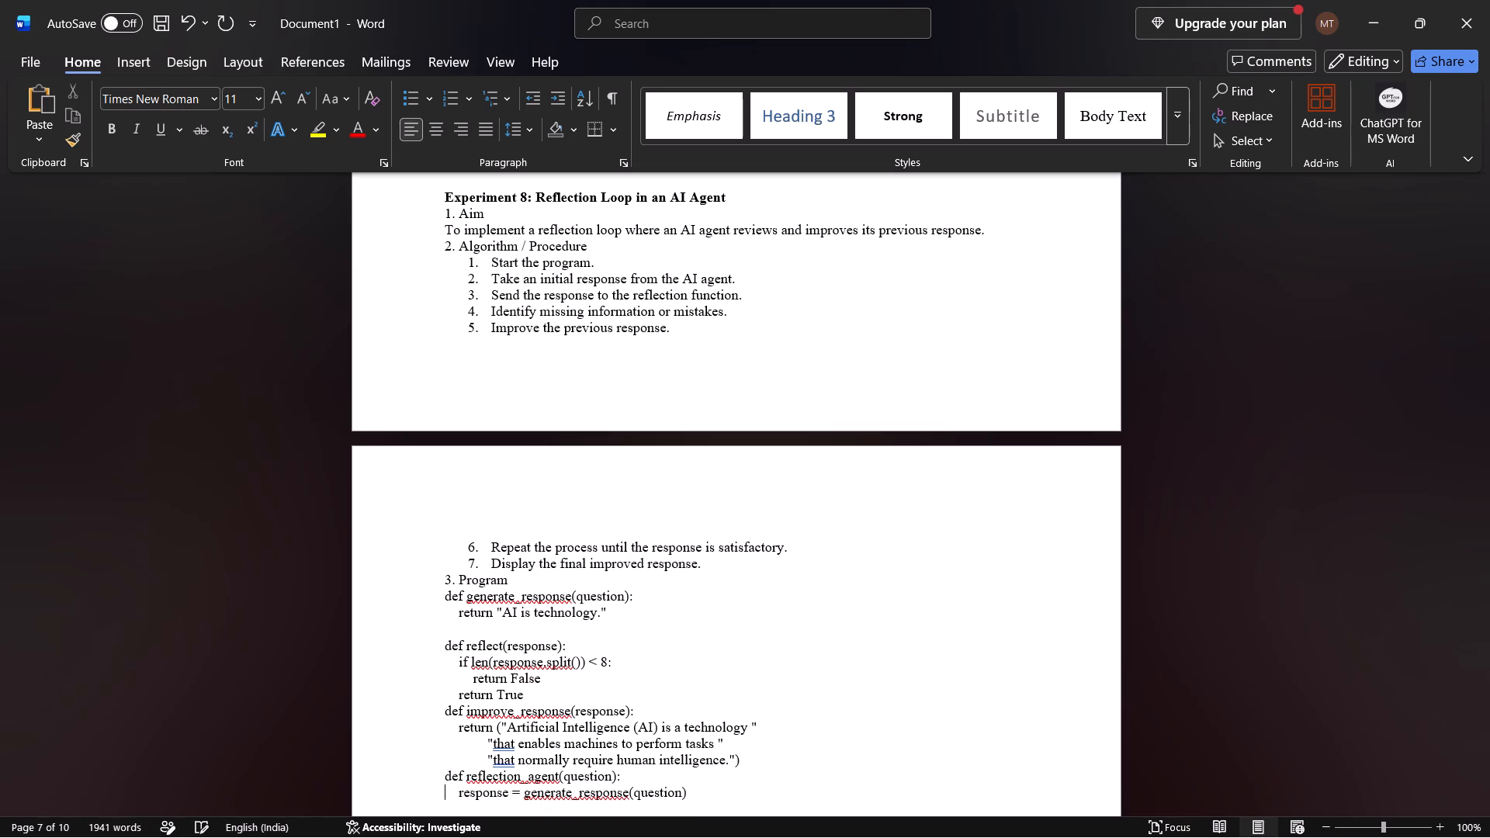
pyautogui.press('Down')
pyautogui.press('Up')
pyautogui.press('Up')
pyautogui.press('BackSpace')
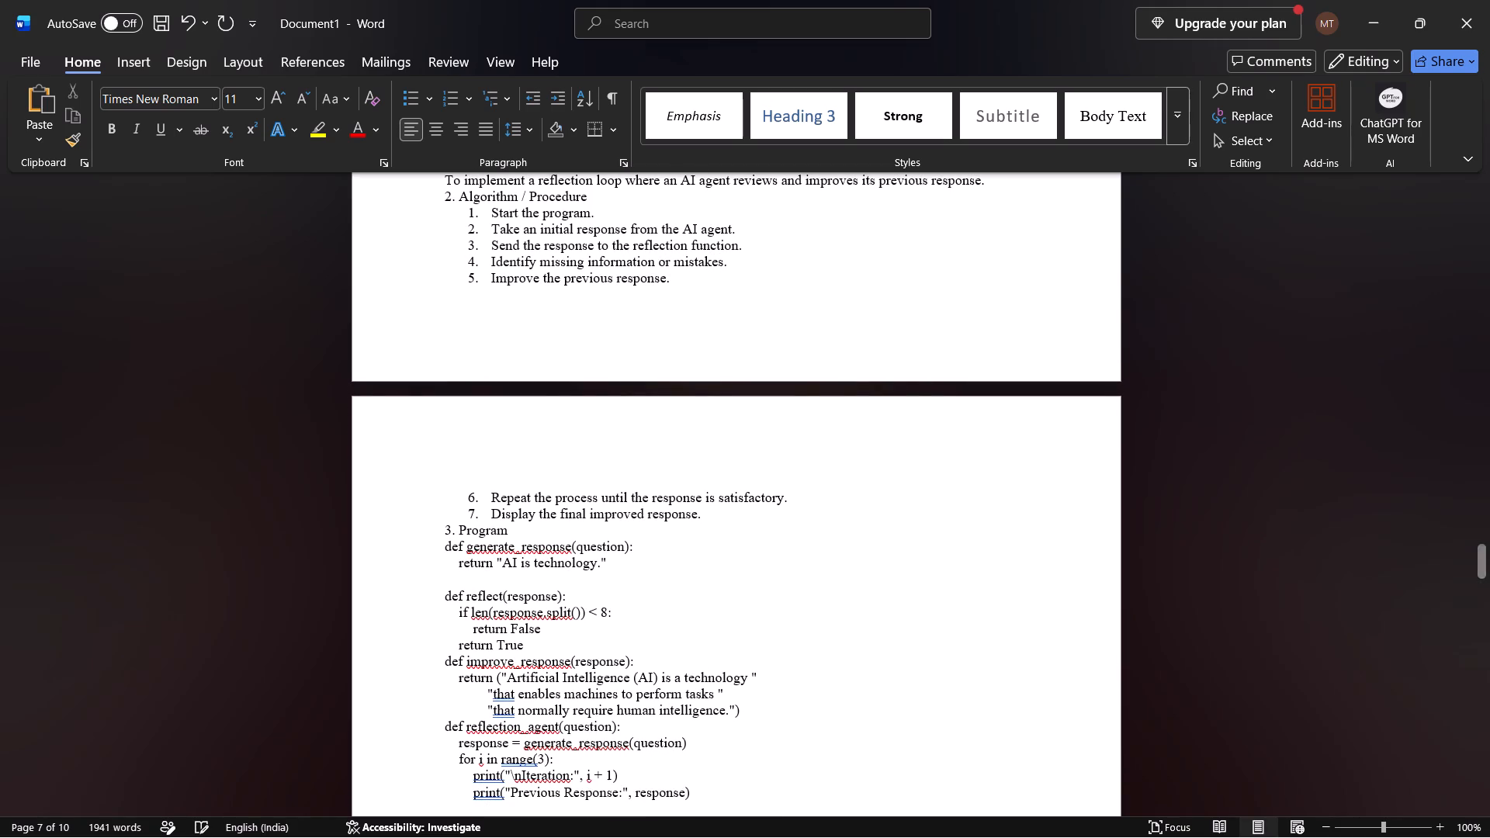
# Remove the blank line above if reflect(response) in the for loop of Experiment 8's program.
pyautogui.press('Down')
pyautogui.press('Down')
pyautogui.press('Down')
pyautogui.press('Down')
pyautogui.press('Down')
pyautogui.press('Down')
pyautogui.press('Down')
pyautogui.press('Down')
pyautogui.press('Down')
pyautogui.press('Down')
pyautogui.press('Down')
pyautogui.press('Down')
pyautogui.press('Down')
pyautogui.press('Up')
pyautogui.press('Up')
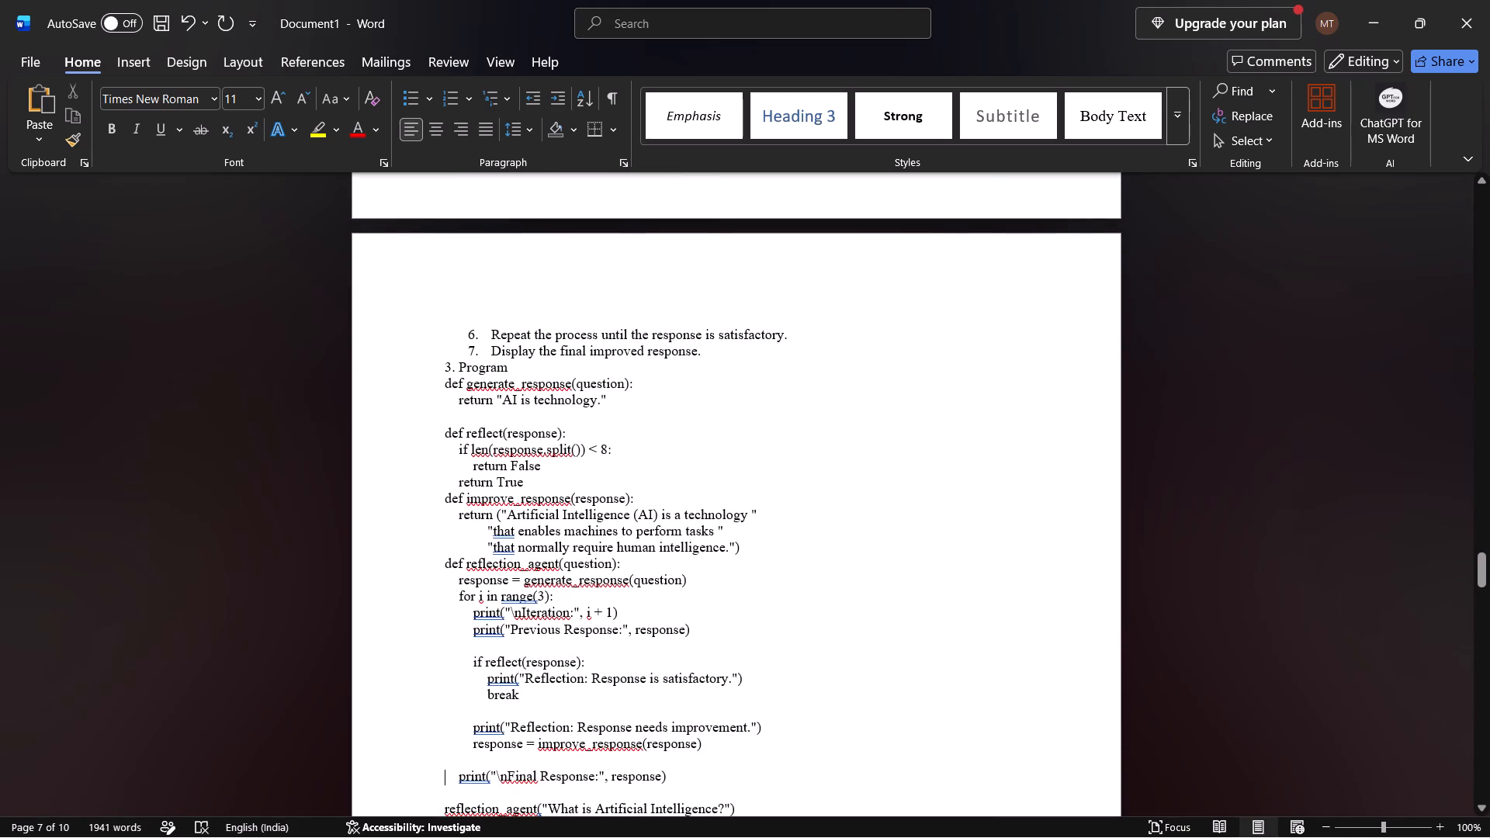
pyautogui.press('Up')
pyautogui.press('Up')
pyautogui.press('Up')
pyautogui.press('Up')
pyautogui.press('Up')
pyautogui.press('Up')
pyautogui.press('Up')
pyautogui.press('BackSpace')
# Remove the blank line above print("Reflection: Response needs improvement.") in Experiment 8's program.
pyautogui.press('Down')
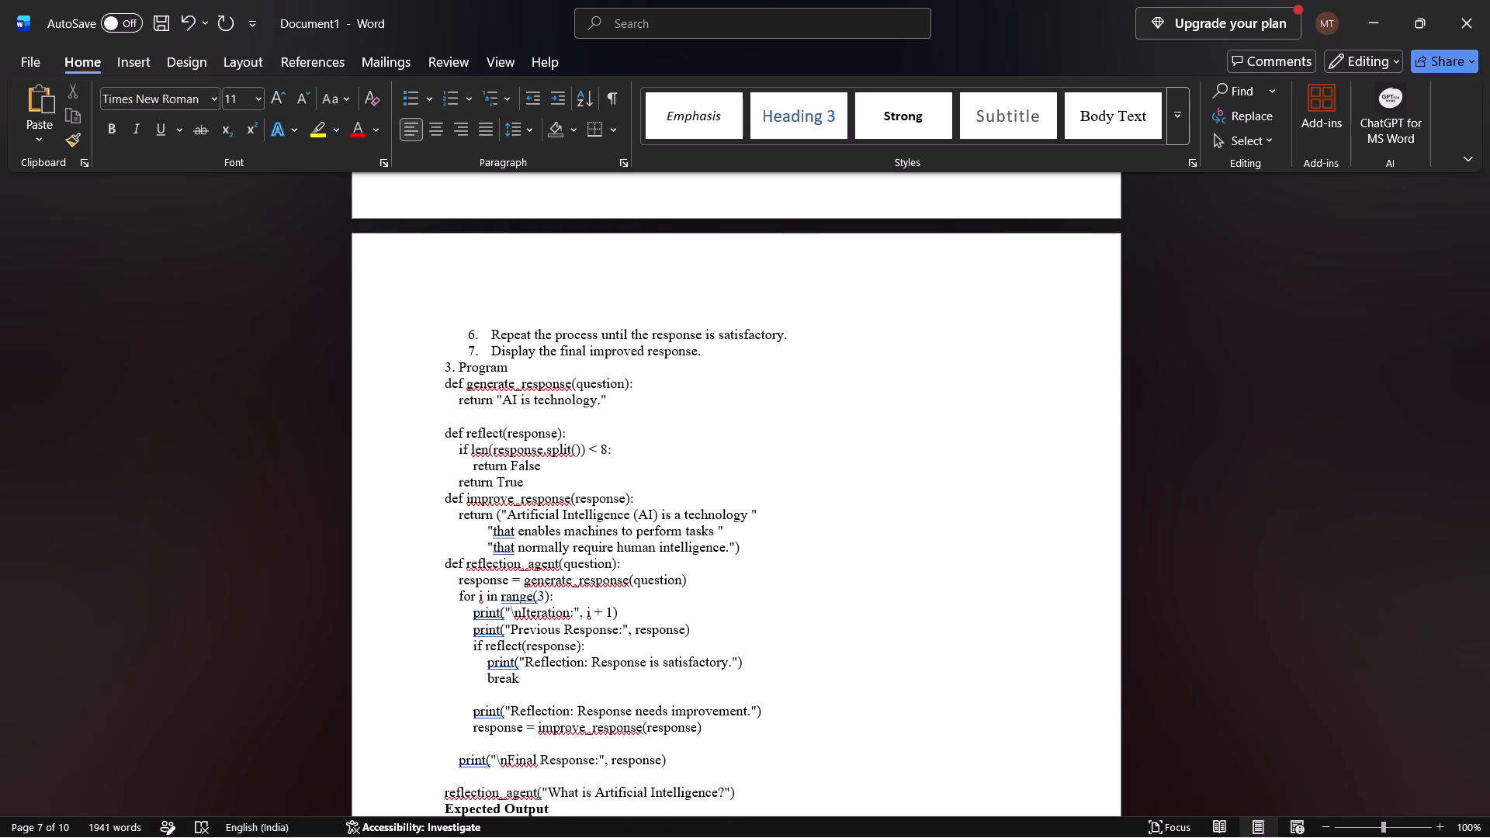
pyautogui.press('Down')
pyautogui.press('Down')
pyautogui.press('Down')
pyautogui.press('BackSpace')
# Remove the blank lines above and below print("\nFinal Response:", response) in Experiment 8's program.
pyautogui.press('Down')
pyautogui.press('Down')
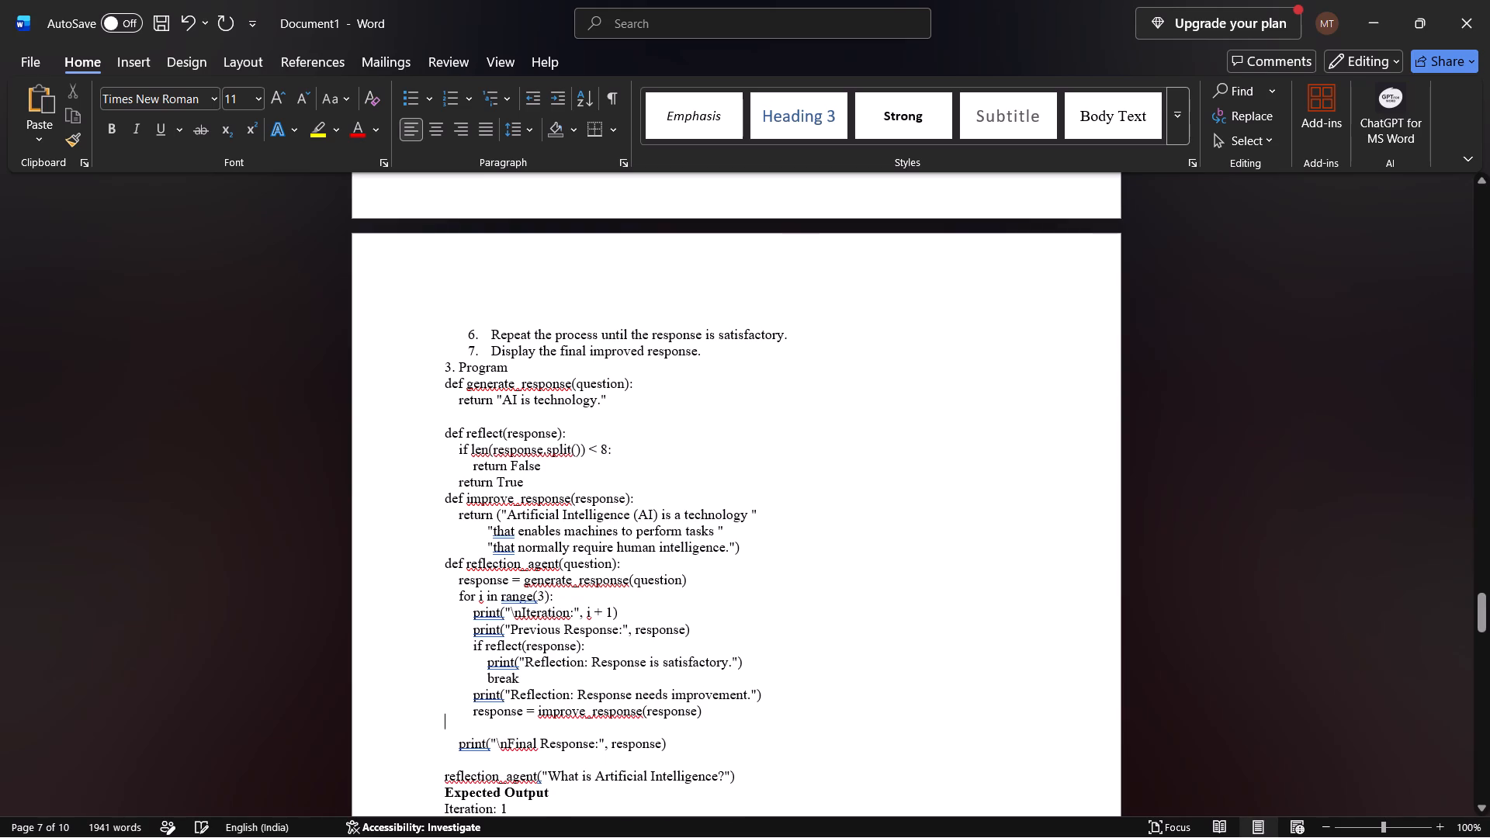
pyautogui.press('Down')
pyautogui.press('BackSpace')
pyautogui.press('Down')
pyautogui.press('Down')
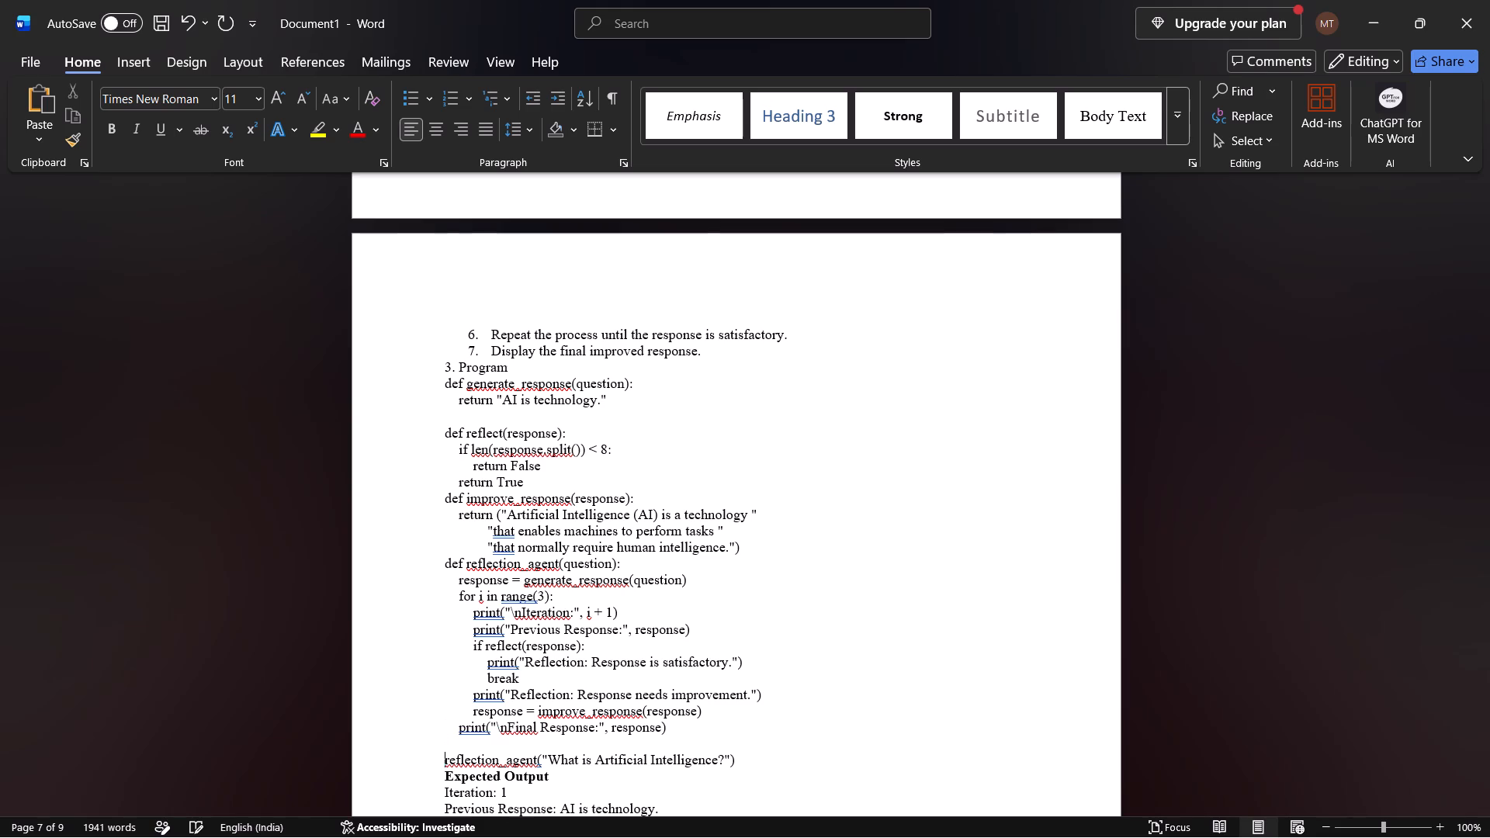
pyautogui.press('BackSpace')
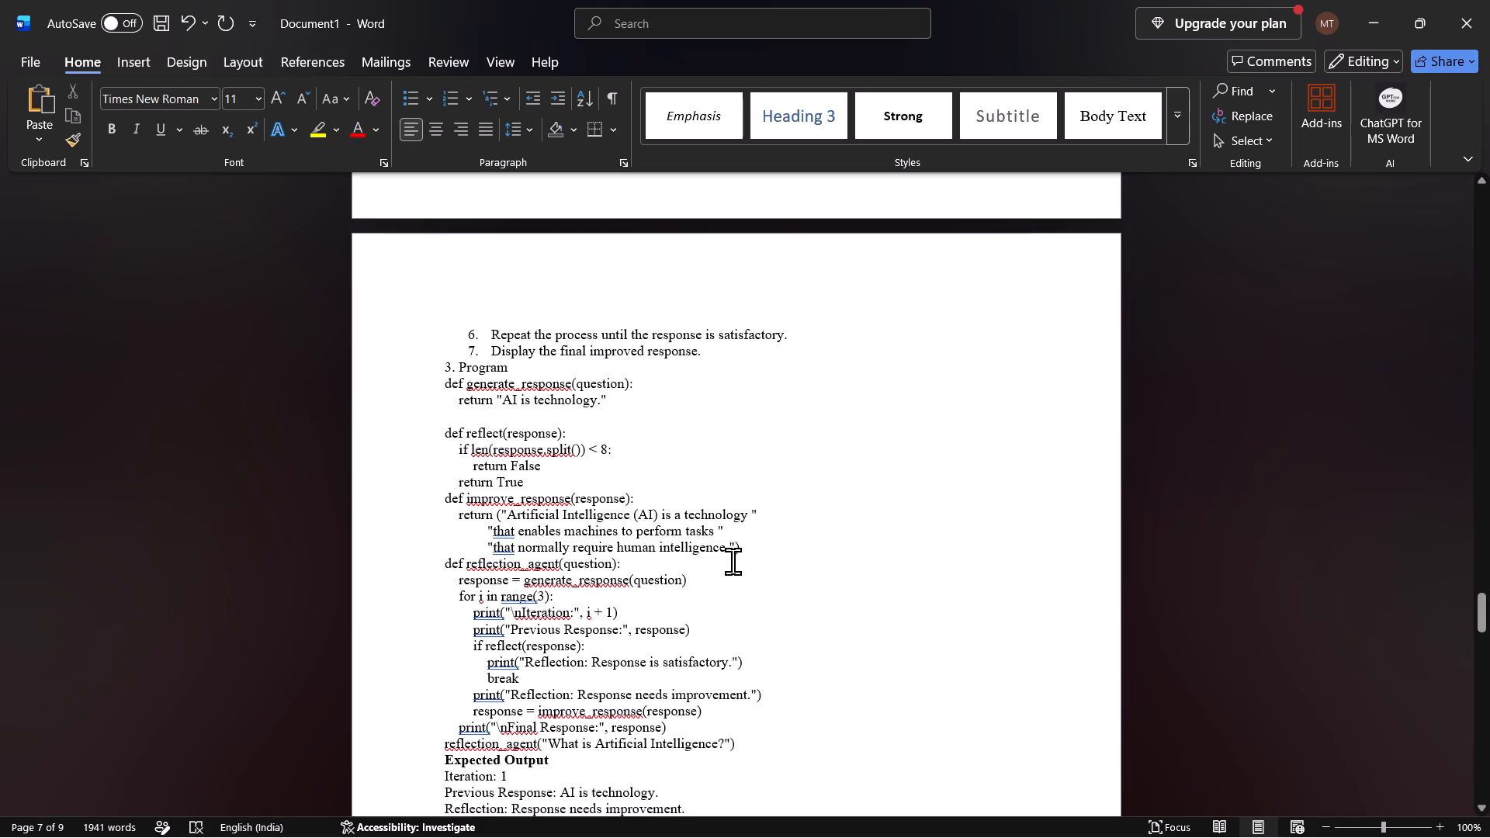
# Remove the blank lines above Iteration: 2 and Final Response in Experiment 8's expected output.
pyautogui.scroll(-1, 733, 561)
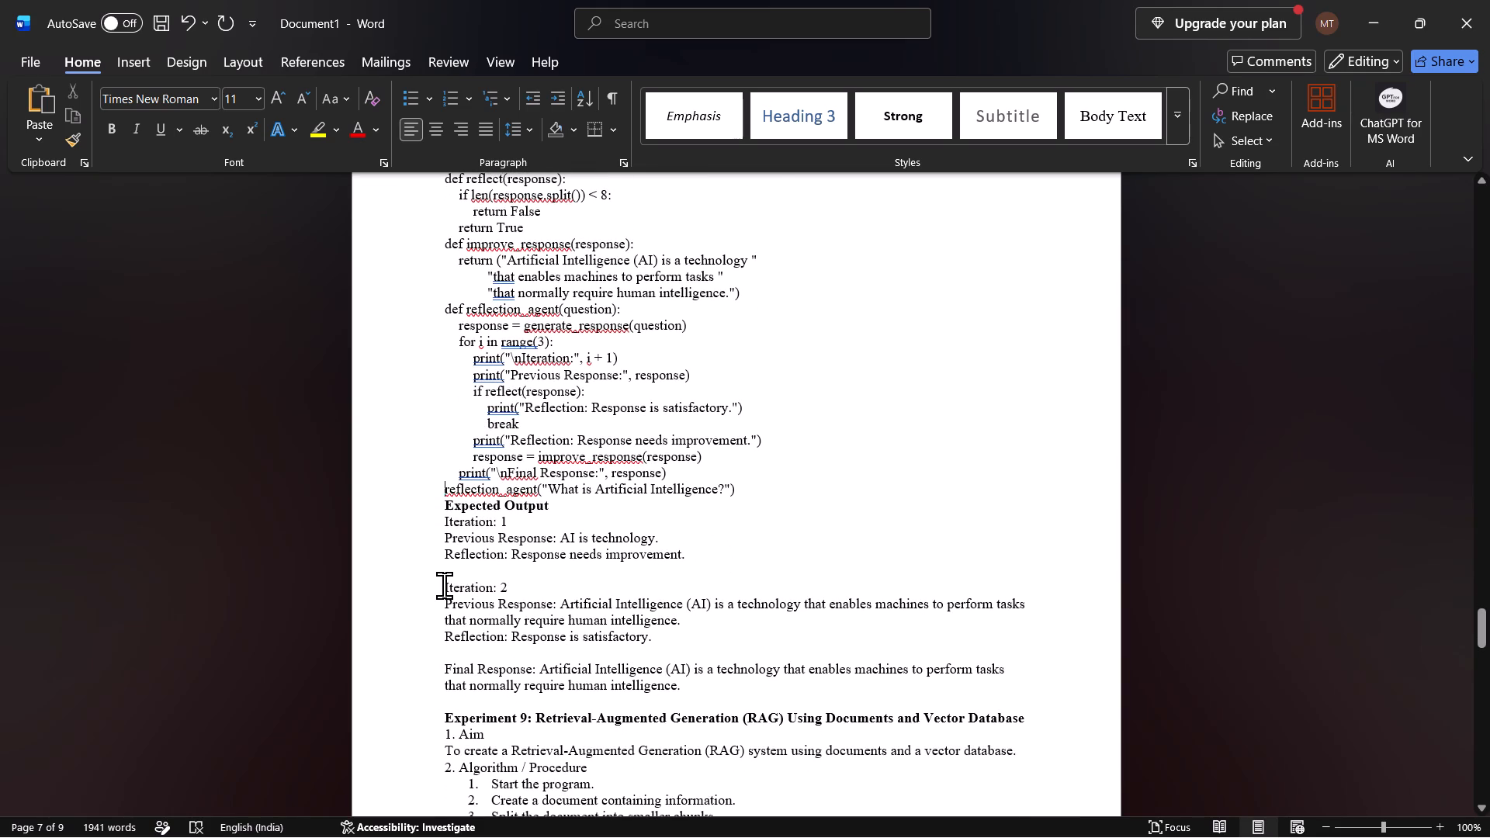
pyautogui.click(444, 585)
pyautogui.press('BackSpace')
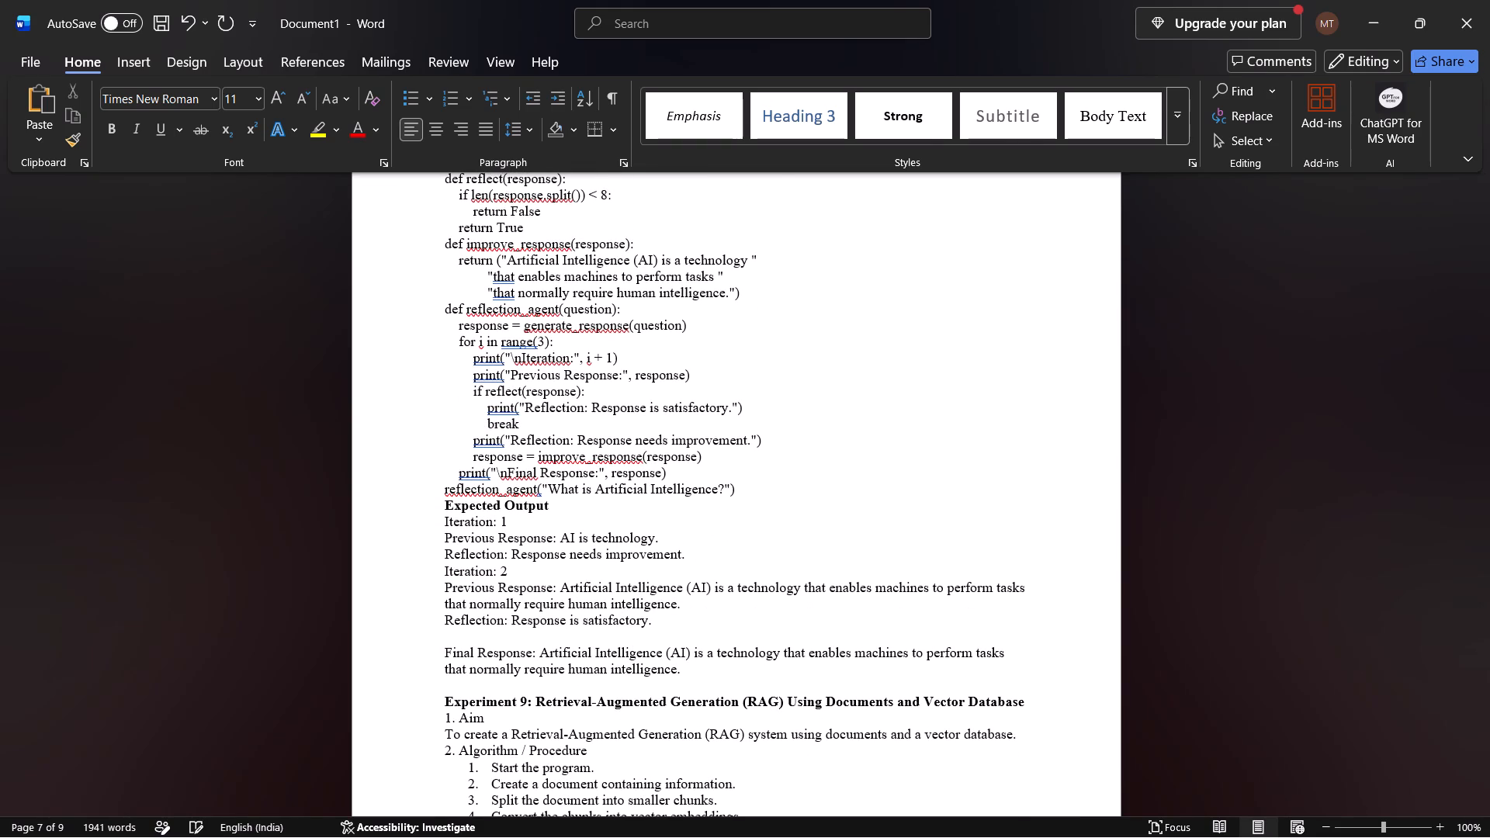
pyautogui.press('Down')
pyautogui.press('Down')
pyautogui.press('Down')
pyautogui.press('Down')
pyautogui.press('Down')
pyautogui.press('BackSpace')
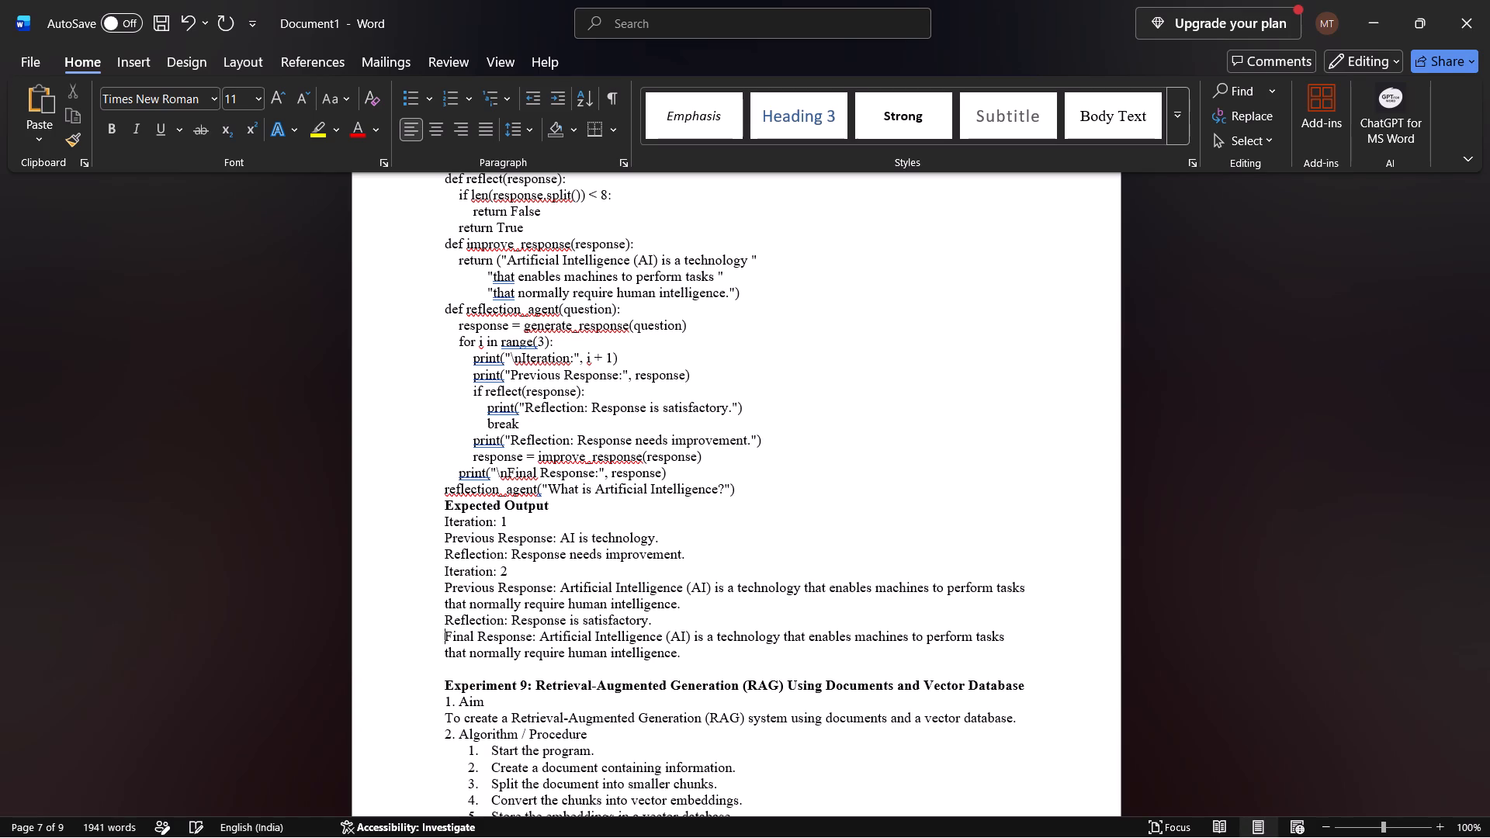
# Remove the blank line above from langchain_core.documents import Document in Experiment 9's program.
pyautogui.scroll(-1, 444, 585)
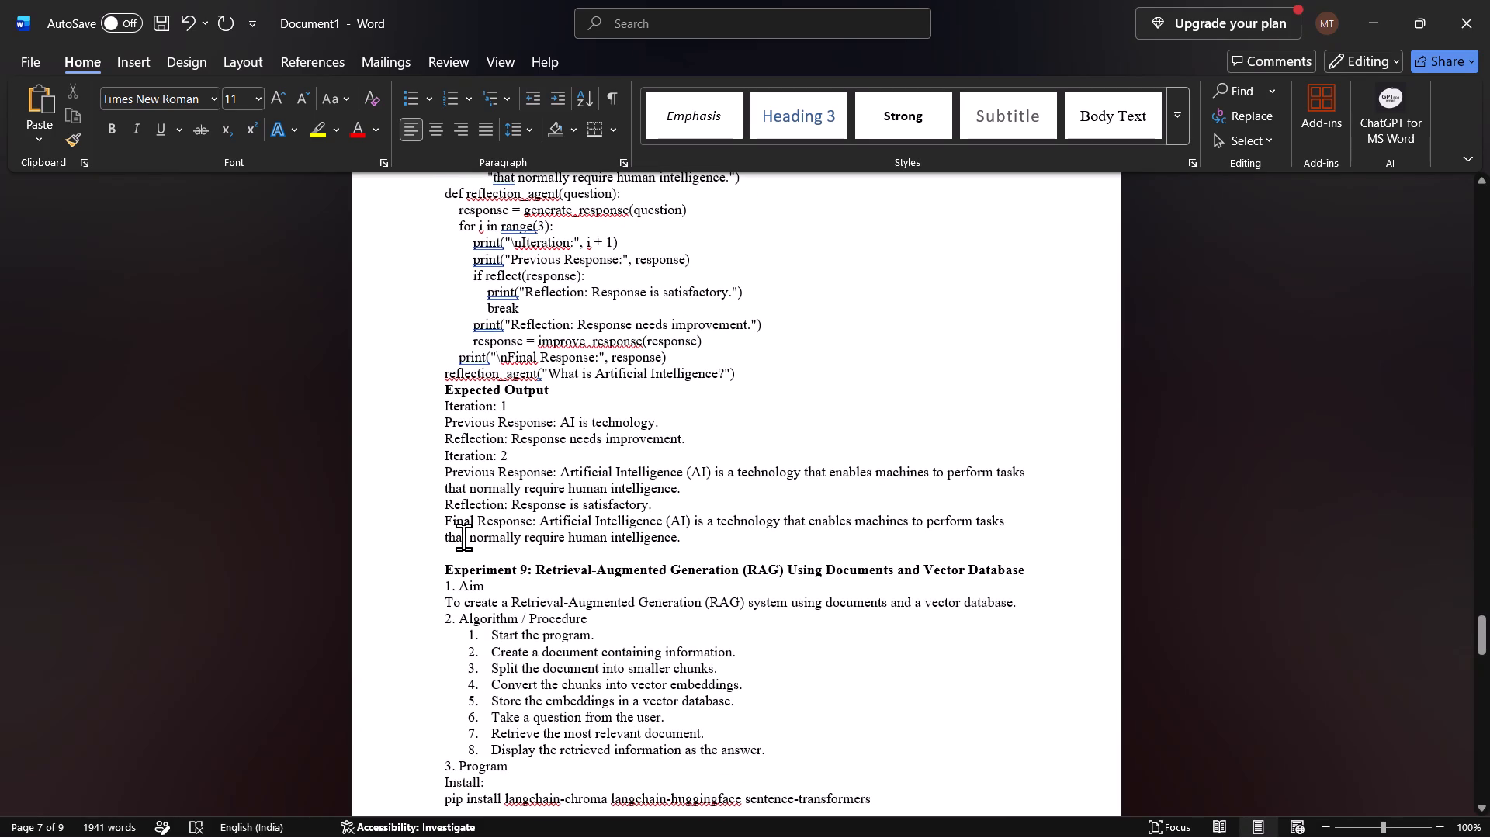
pyautogui.scroll(-1, 463, 537)
pyautogui.scroll(-1, 456, 628)
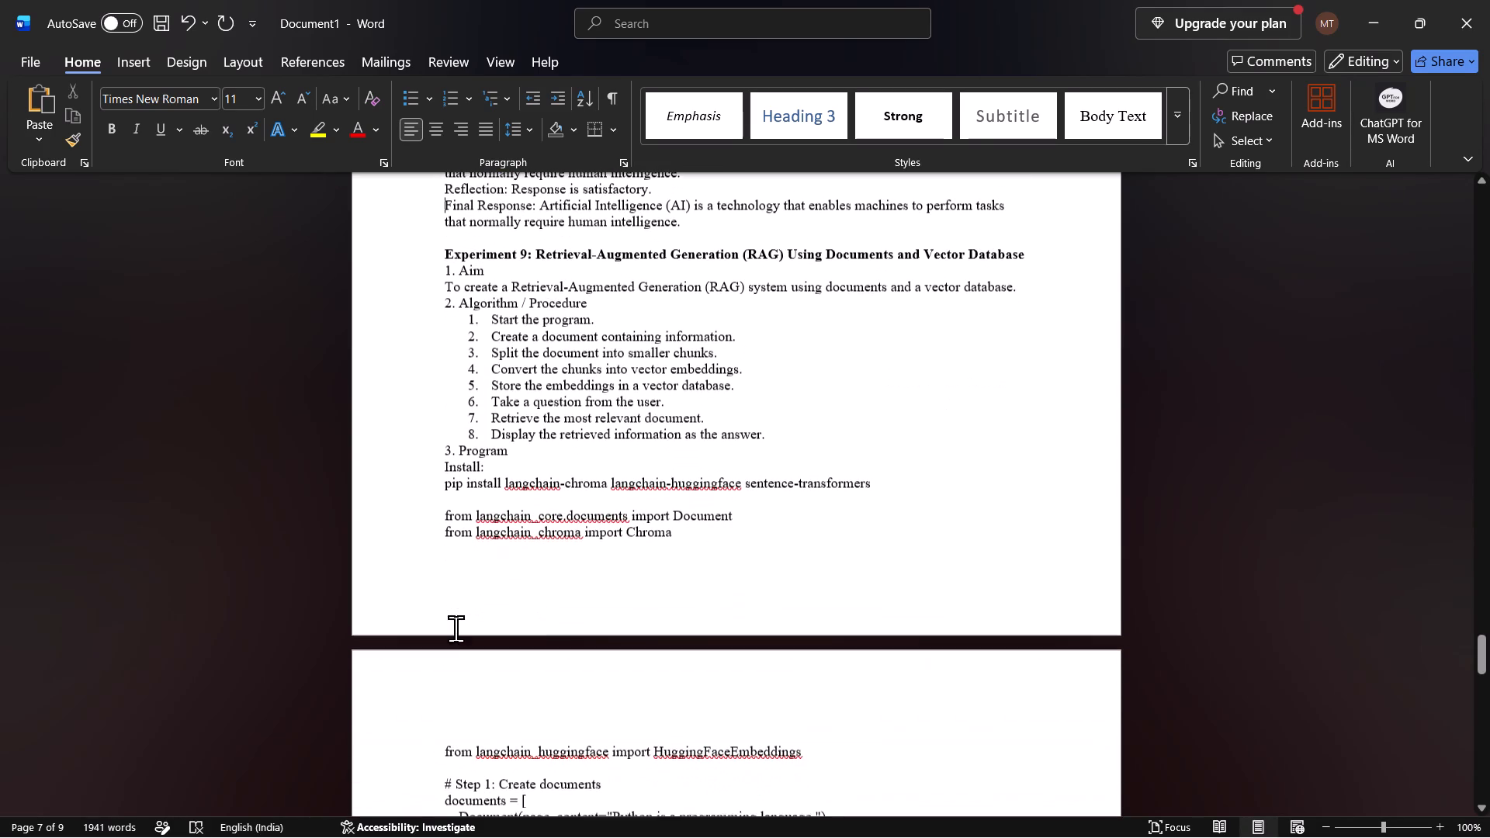
pyautogui.click(443, 518)
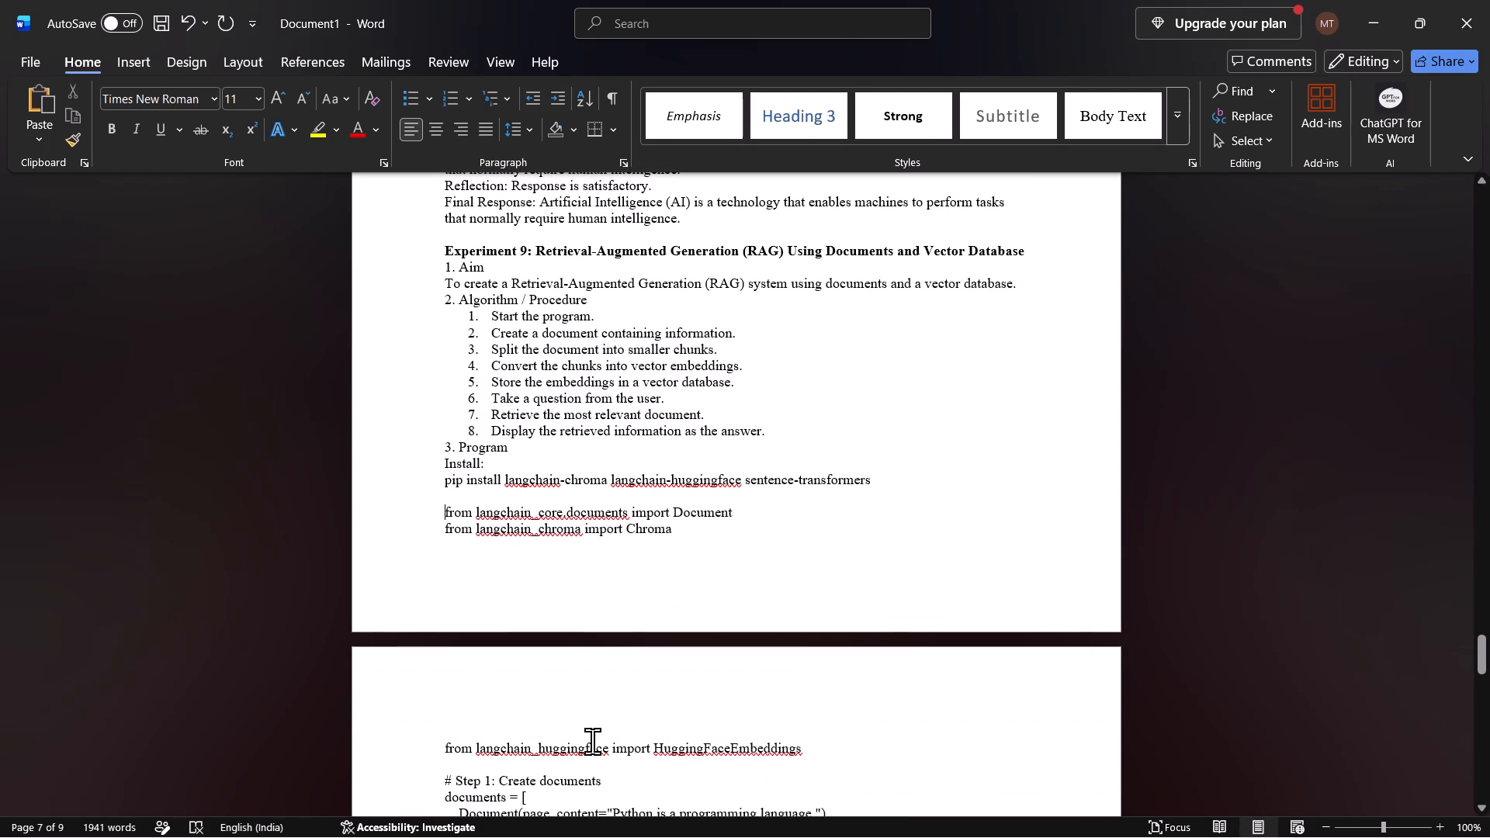
pyautogui.press('BackSpace')
# Remove the blank line above the # Step 2: Load embedding model comment in Experiment 9's program.
pyautogui.press('Down')
pyautogui.press('Down')
pyautogui.press('Down')
pyautogui.press('Down')
pyautogui.press('Down')
pyautogui.press('Down')
pyautogui.press('Down')
pyautogui.press('Down')
pyautogui.press('Down')
pyautogui.press('Down')
pyautogui.press('Down')
pyautogui.press('Down')
pyautogui.press('Down')
pyautogui.press('Down')
pyautogui.press('Down')
pyautogui.press('Down')
pyautogui.press('Down')
pyautogui.press('Down')
pyautogui.press('Down')
pyautogui.press('Down')
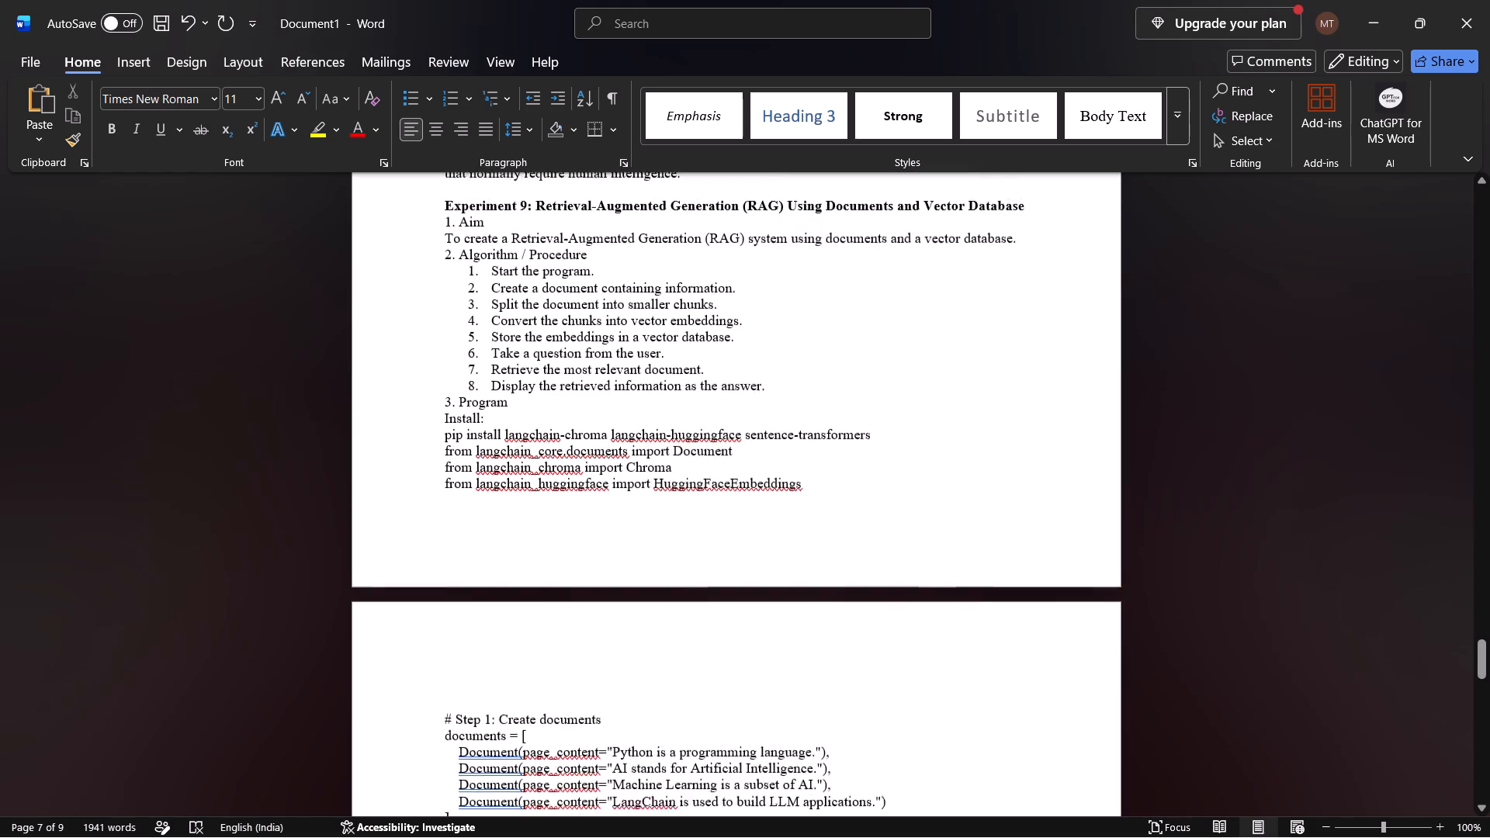
pyautogui.press('Up')
pyautogui.press('Down')
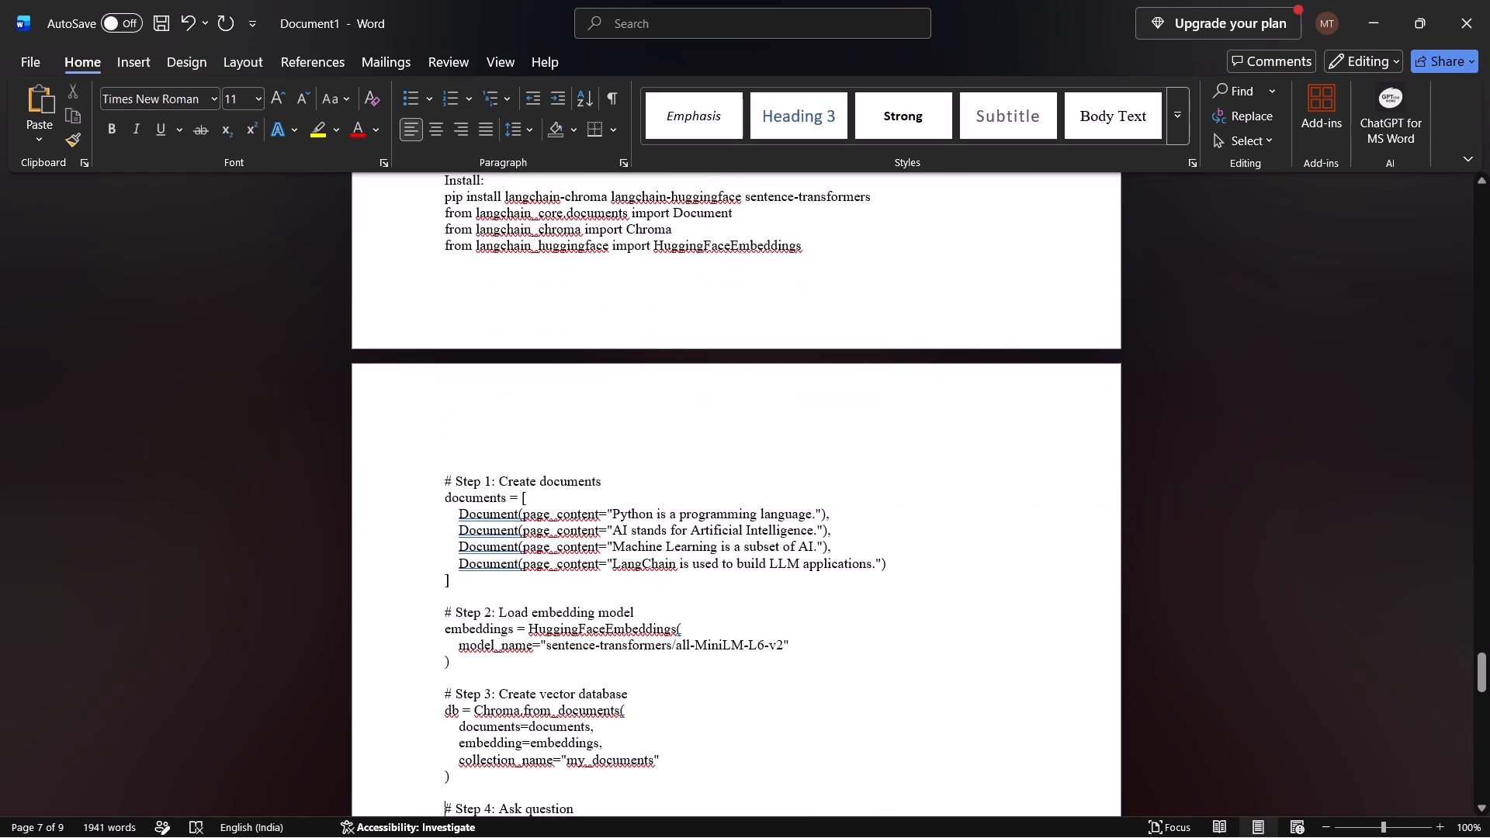
pyautogui.press('Up')
pyautogui.press('Up')
pyautogui.press('Up')
pyautogui.press('Up')
pyautogui.press('Up')
pyautogui.press('Up')
pyautogui.press('Up')
pyautogui.press('Up')
pyautogui.press('Up')
pyautogui.press('Up')
pyautogui.press('Up')
pyautogui.press('Up')
pyautogui.press('BackSpace')
# Remove the blank line above the # Step 3: Create vector database comment in Experiment 9's program.
pyautogui.press('Down')
pyautogui.press('Down')
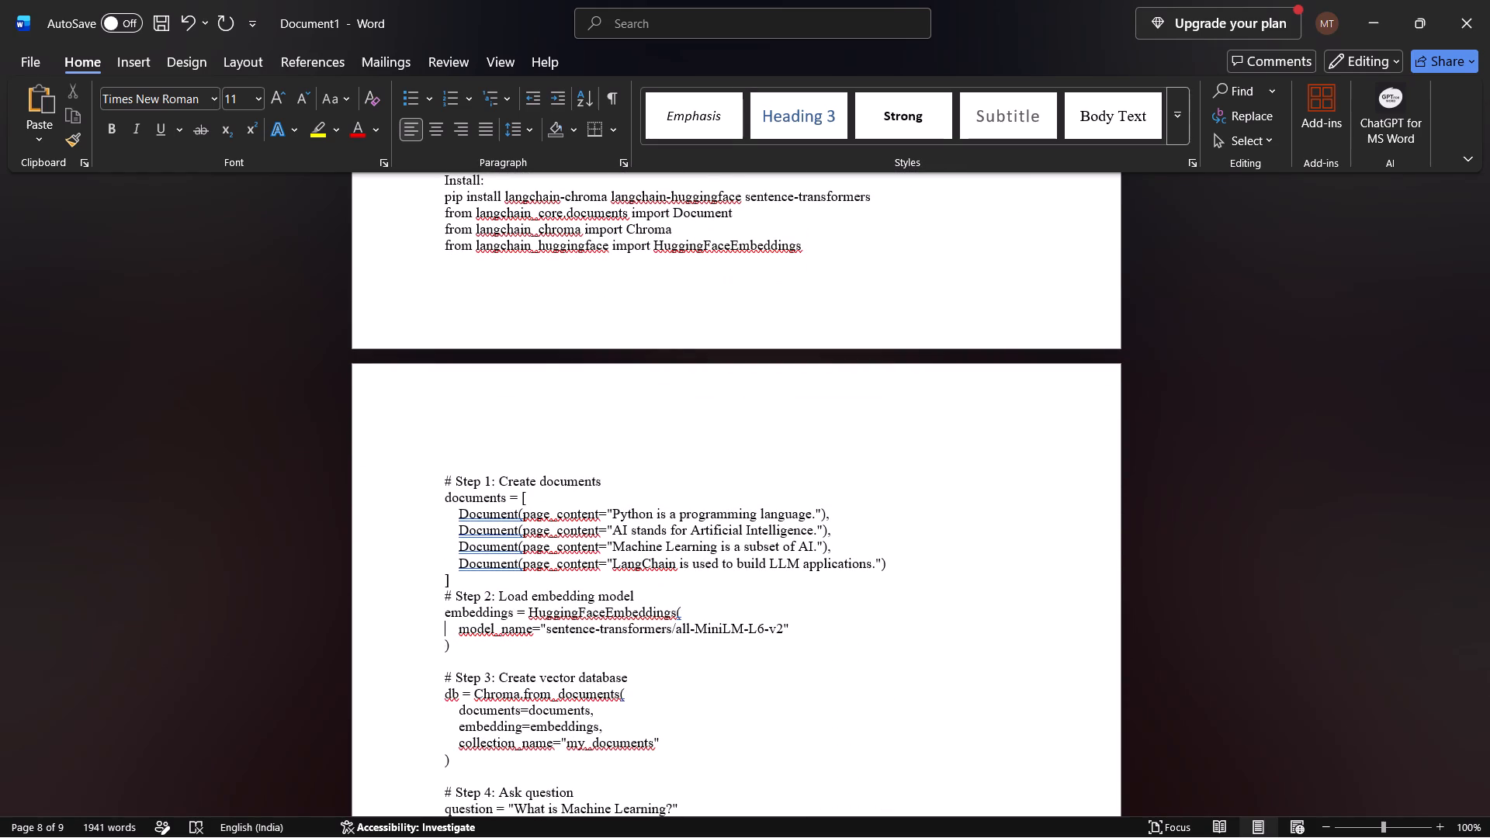
pyautogui.press('Down')
pyautogui.press('Down')
pyautogui.press('Down')
pyautogui.press('BackSpace')
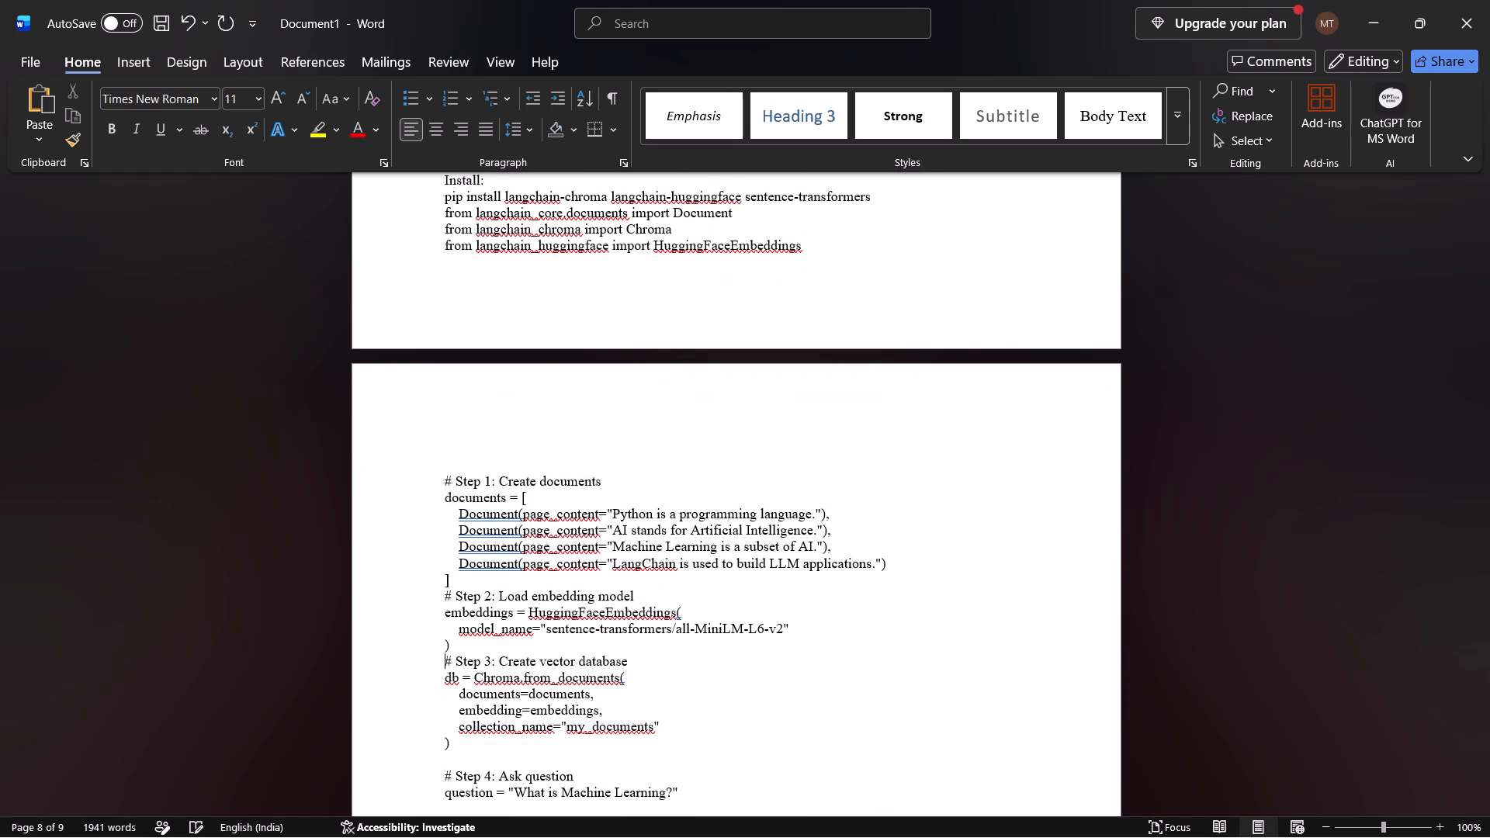
# Remove the blank line above the # Step 4: Ask question comment in Experiment 9's program.
pyautogui.press('Down')
pyautogui.press('Down')
pyautogui.press('Down')
pyautogui.press('Down')
pyautogui.press('Down')
pyautogui.press('Down')
pyautogui.press('Down')
pyautogui.press('Down')
pyautogui.press('Down')
pyautogui.press('Up')
pyautogui.press('Up')
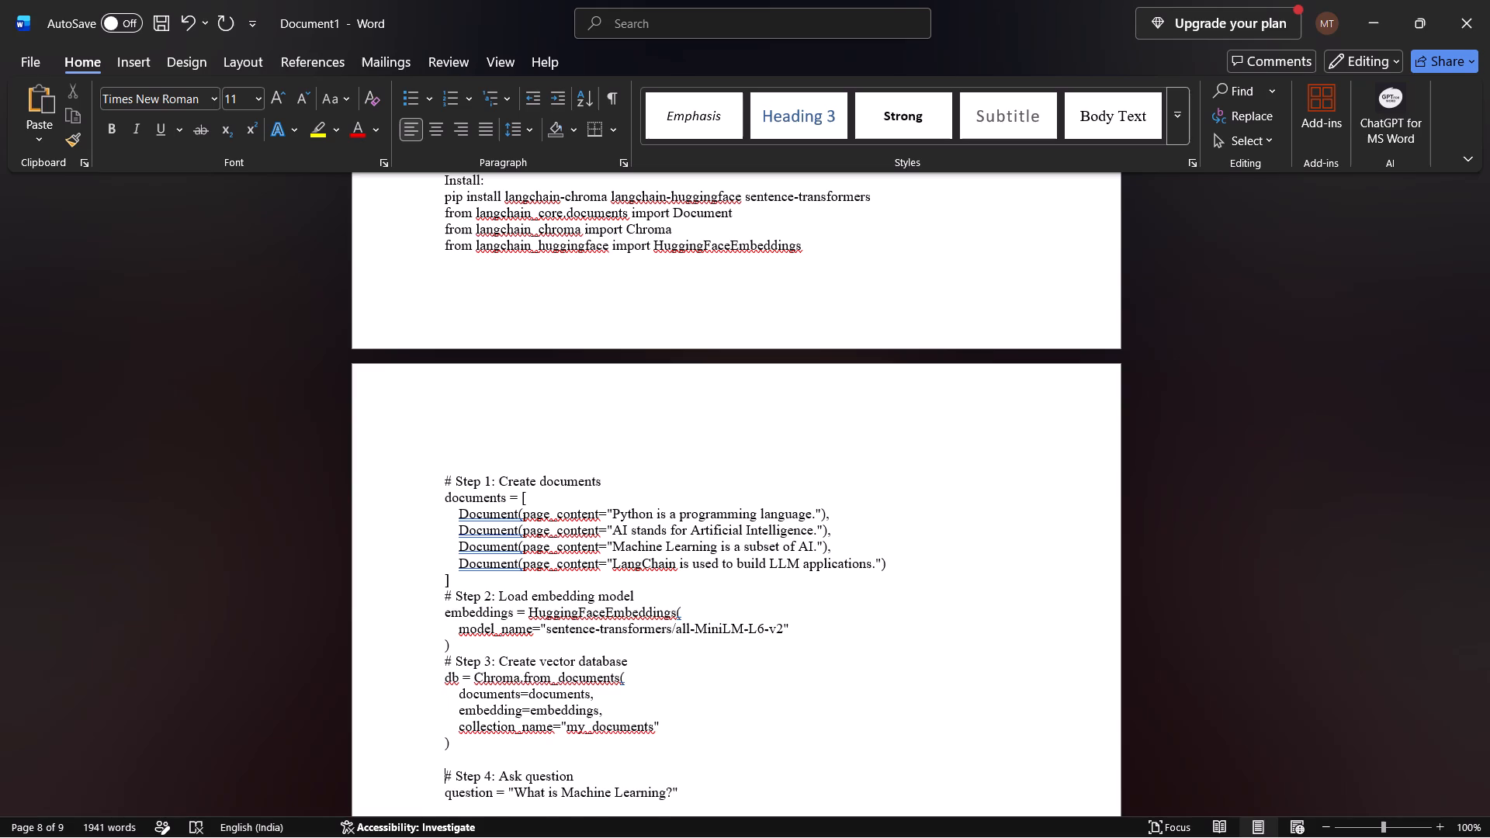
pyautogui.press('BackSpace')
# Remove the blank line above the # Step 5: Retrieve relevant document comment in Experiment 9's program.
pyautogui.press('Down')
pyautogui.press('Down')
pyautogui.press('Down')
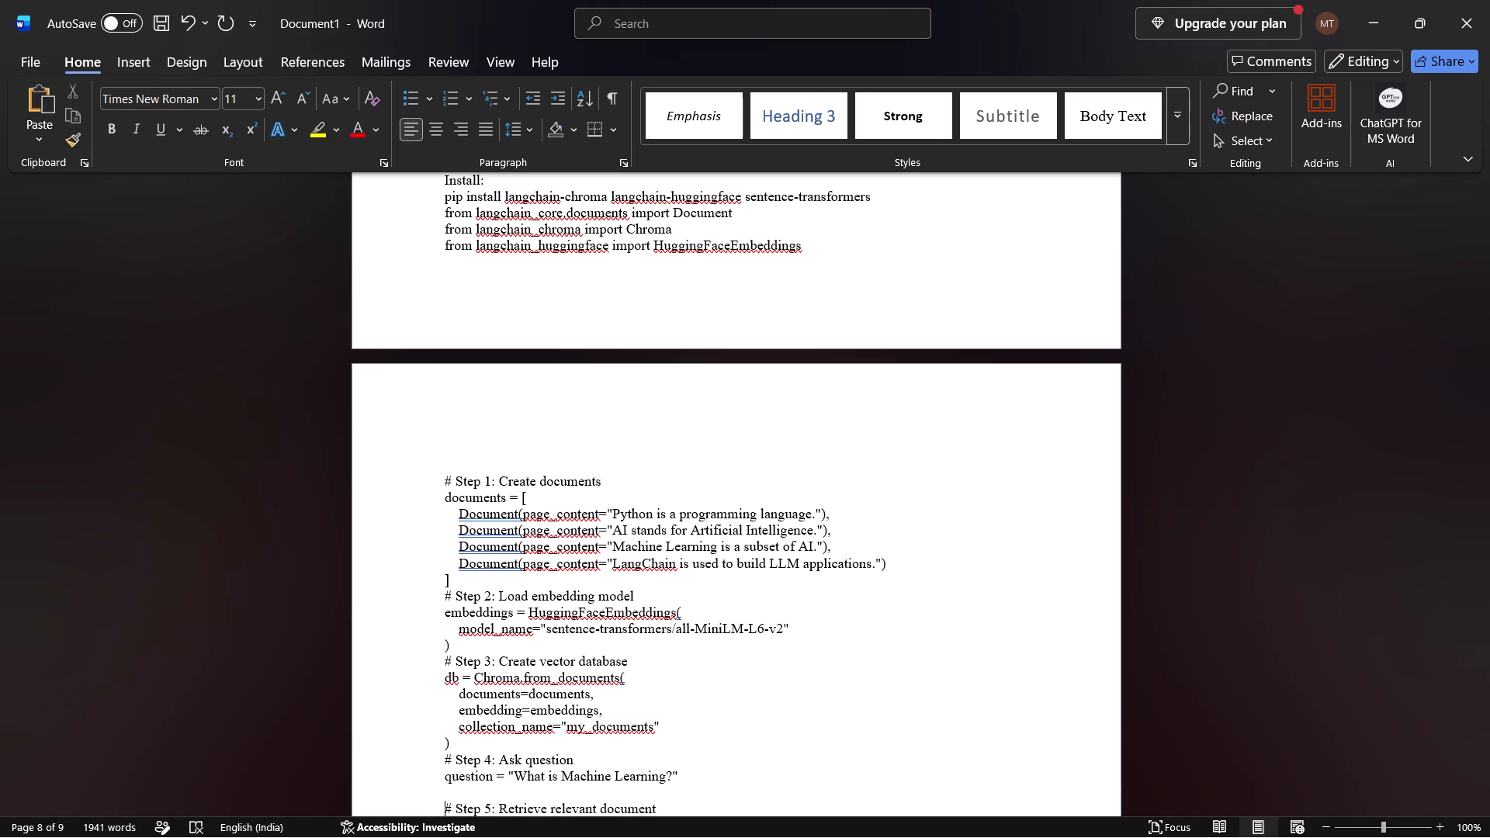
pyautogui.press('BackSpace')
# Remove the blank line above for doc in results: in Experiment 9's program.
pyautogui.scroll(-1, 592, 741)
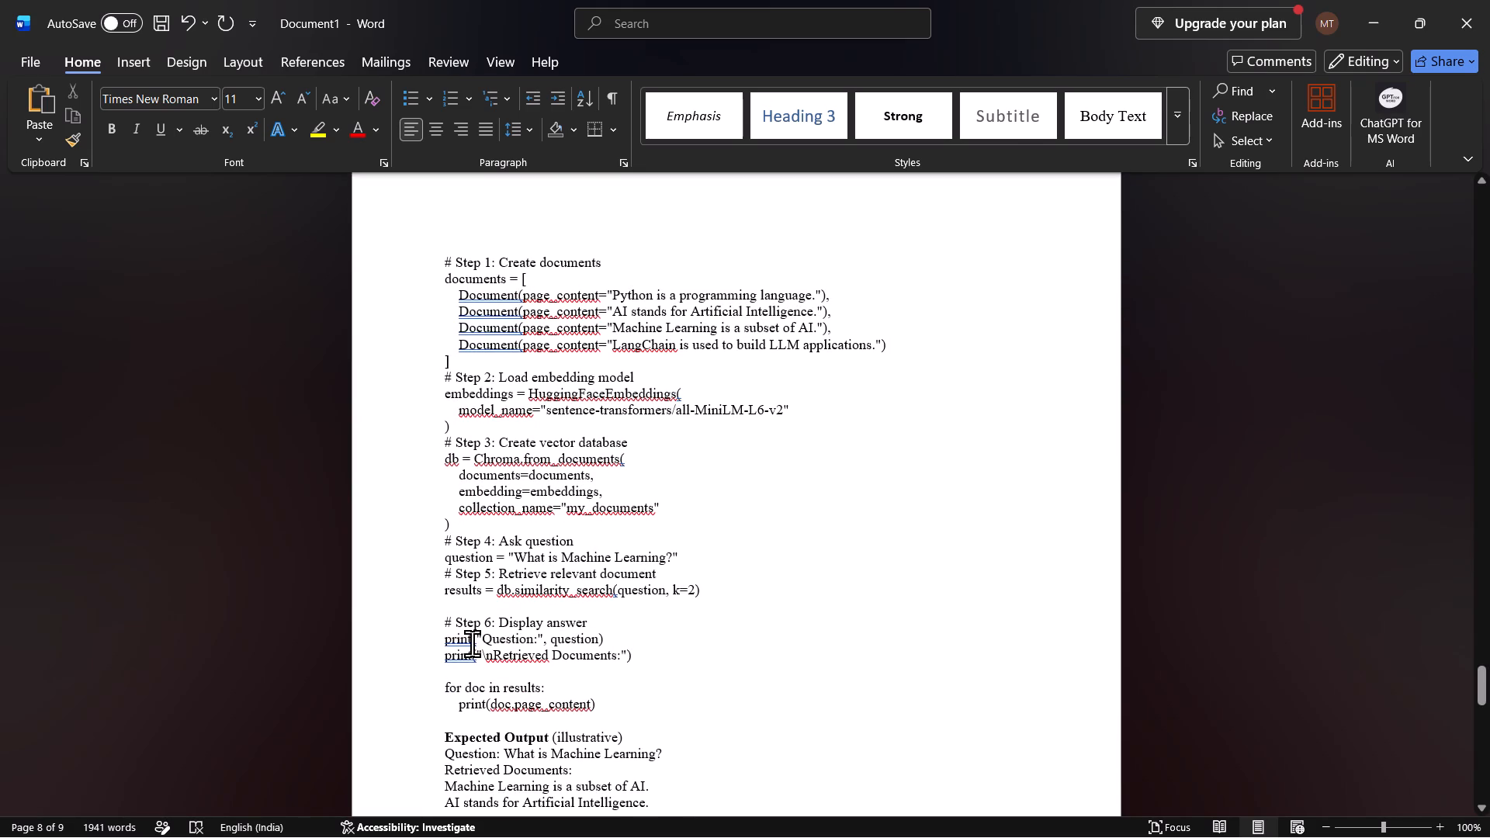
pyautogui.press('Down')
pyautogui.press('Down')
pyautogui.press('Down')
pyautogui.press('Down')
pyautogui.press('Down')
pyautogui.press('Down')
pyautogui.press('BackSpace')
# Remove the blank line above the bold Expected Output heading in Experiment 9.
pyautogui.press('Down')
pyautogui.press('Down')
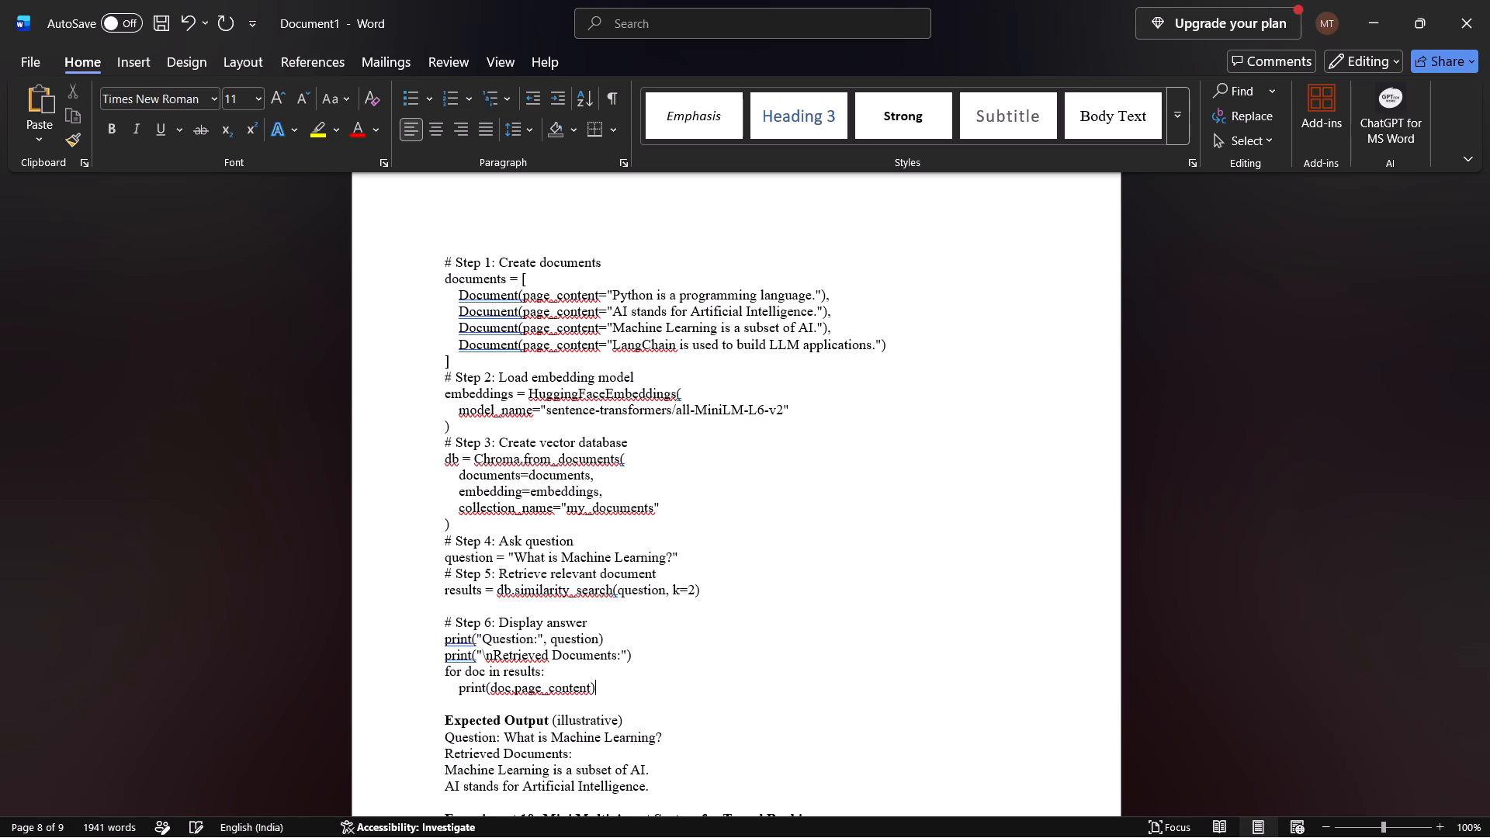
pyautogui.press('Down')
pyautogui.press('Down')
pyautogui.press('Down')
pyautogui.press('Left')
pyautogui.press('Left')
pyautogui.press('Left')
pyautogui.press('Left')
pyautogui.press('Left')
pyautogui.press('Left')
pyautogui.press('Left')
pyautogui.press('Left')
pyautogui.press('Left')
pyautogui.press('Left')
pyautogui.press('Left')
pyautogui.press('Left')
pyautogui.press('Left')
pyautogui.press('Left')
pyautogui.press('Left')
pyautogui.press('Left')
pyautogui.press('Left')
pyautogui.press('Left')
pyautogui.press('Left')
pyautogui.press('Left')
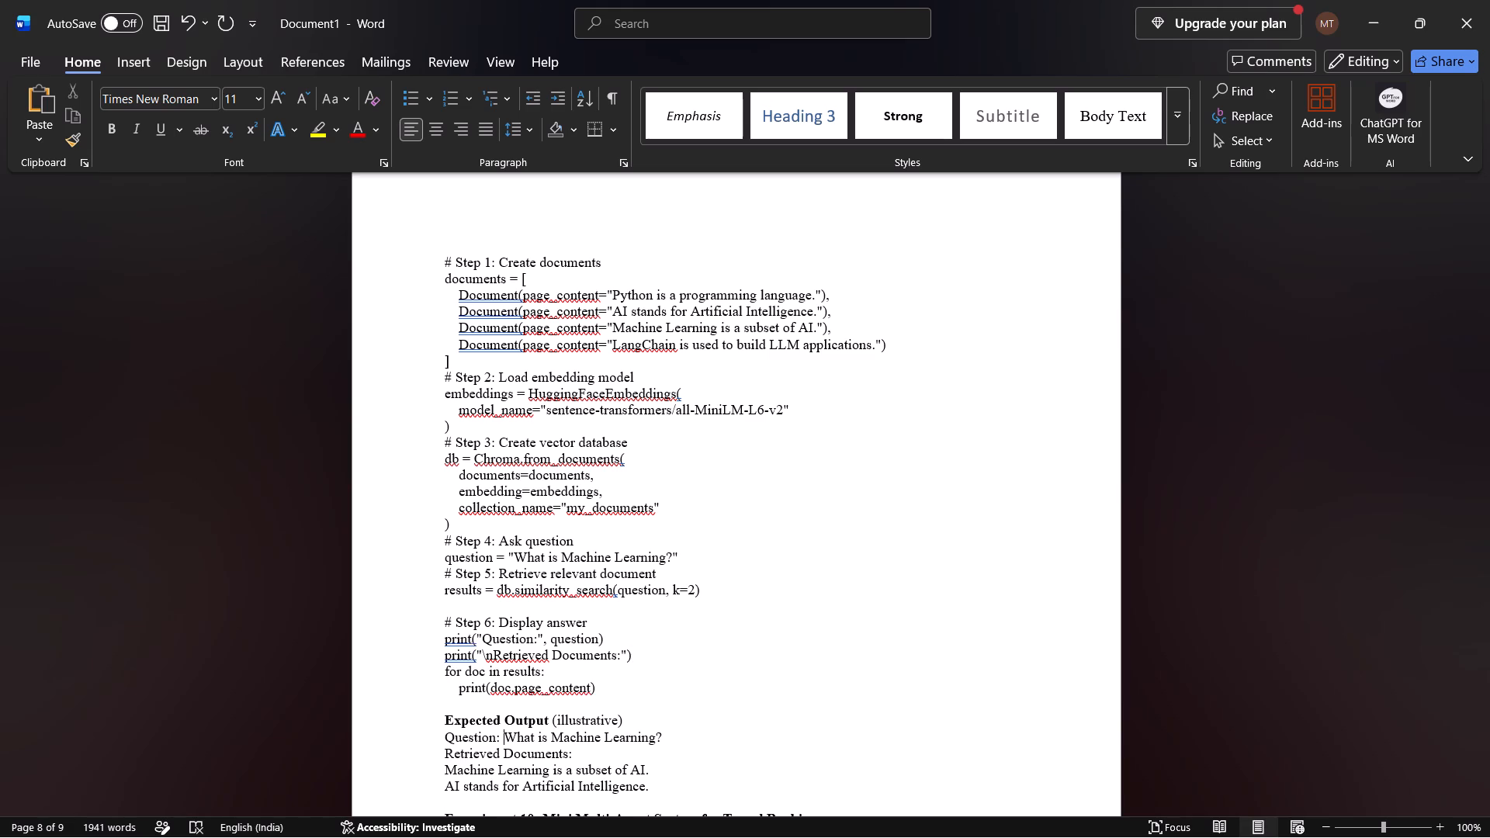
pyautogui.press('Up')
pyautogui.press('Left')
pyautogui.press('Left')
pyautogui.press('Left')
pyautogui.press('Left')
pyautogui.press('Left')
pyautogui.press('Left')
pyautogui.press('Left')
pyautogui.press('Left')
pyautogui.press('Left')
pyautogui.press('BackSpace')
# Remove the blank line above the # Flight Worker Agent comment in Experiment 10's program.
pyautogui.scroll(-1, 472, 643)
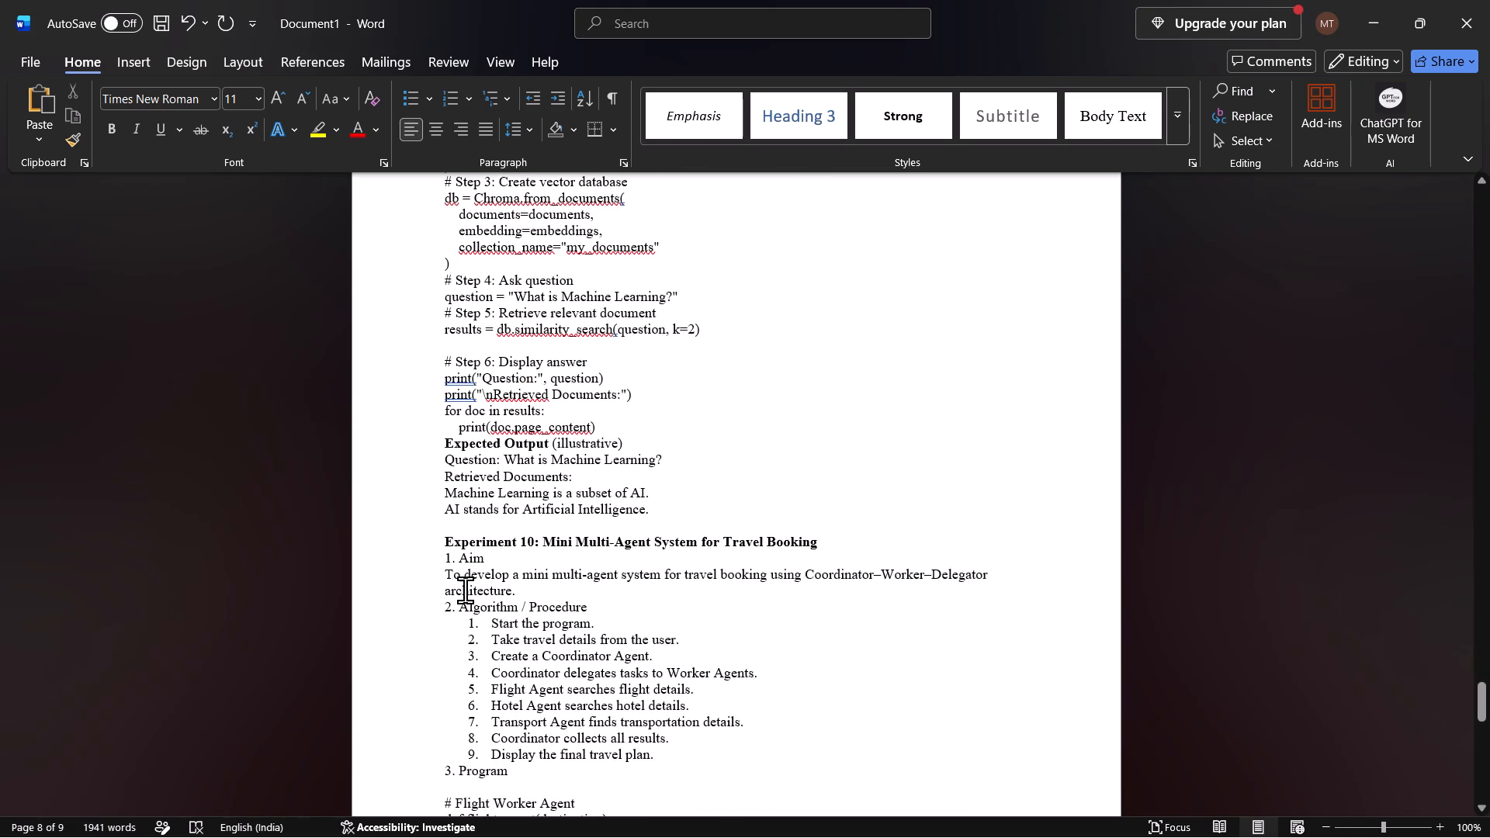
pyautogui.scroll(-1, 450, 539)
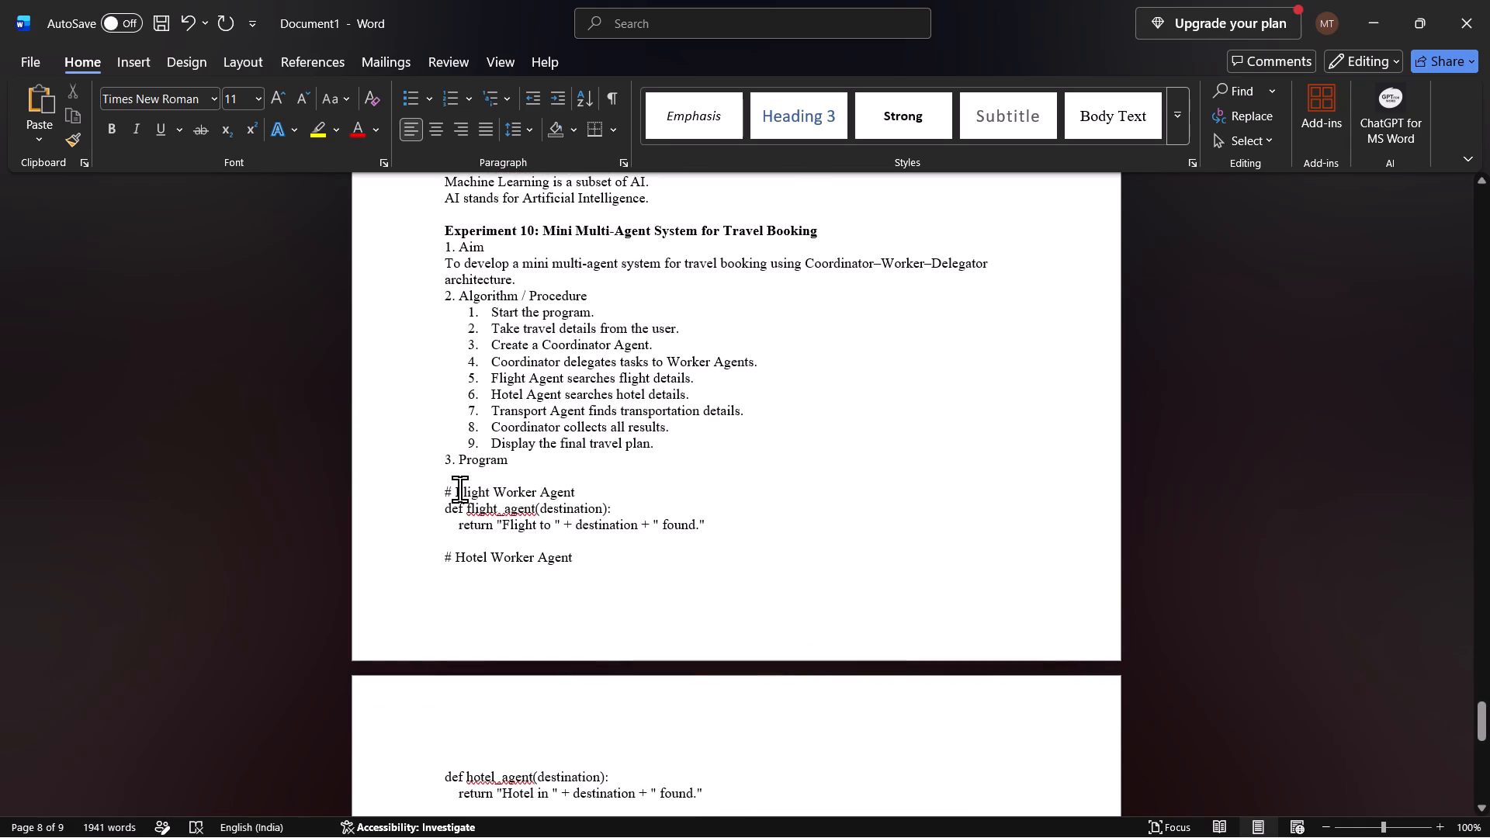
pyautogui.click(449, 492)
pyautogui.press('Left')
pyautogui.press('BackSpace')
# Remove the blank line above the # Hotel Worker Agent comment in Experiment 10's program.
pyautogui.press('Down')
pyautogui.press('Down')
pyautogui.press('Down')
pyautogui.press('Down')
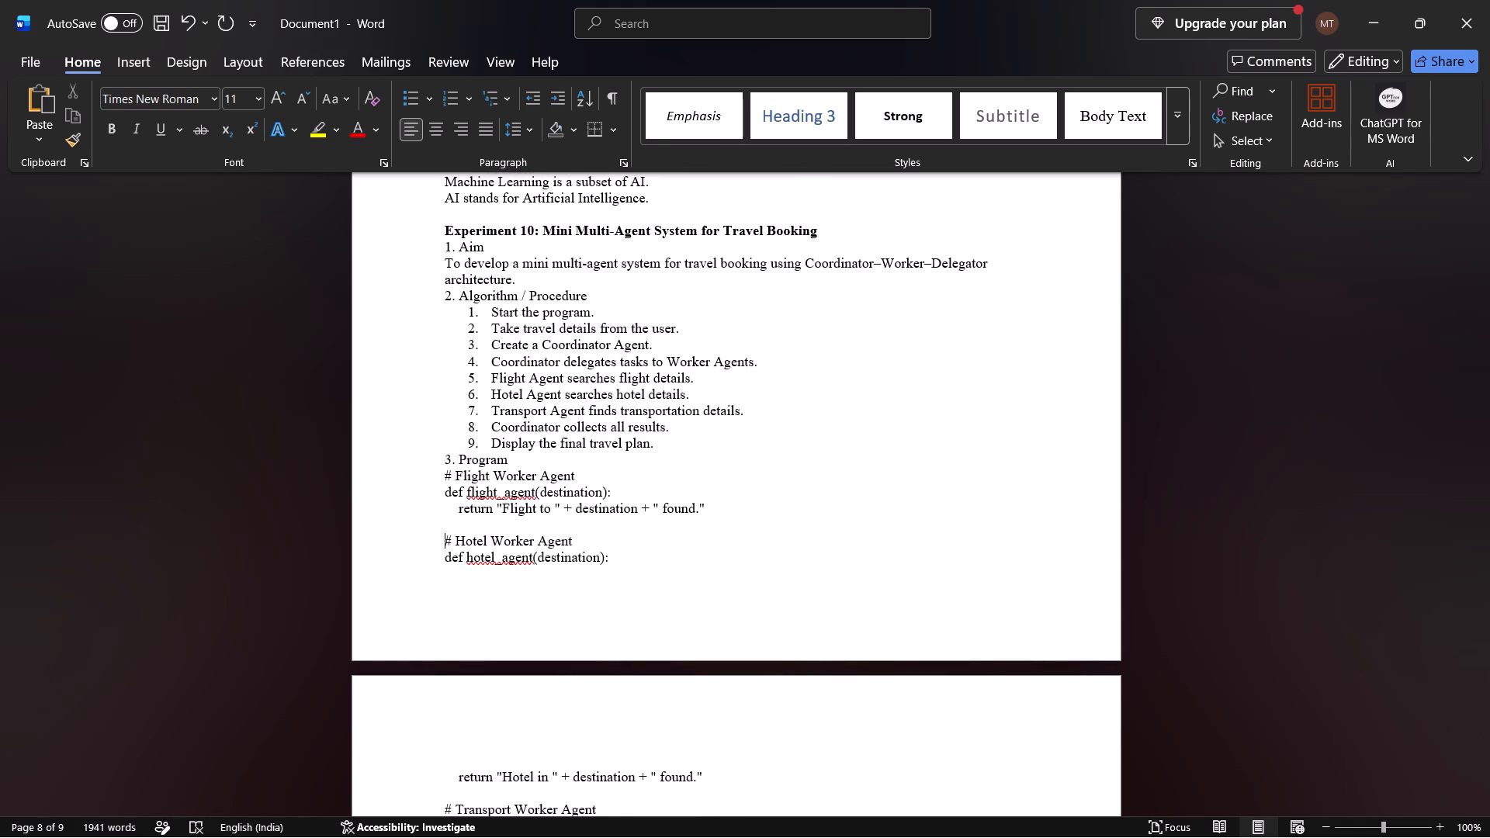
pyautogui.press('BackSpace')
# Remove the blank line above the # Transport Worker Agent comment, keeping the comment on its own line.
pyautogui.press('Down')
pyautogui.press('Down')
pyautogui.press('Down')
pyautogui.press('Down')
pyautogui.press('Down')
pyautogui.press('Down')
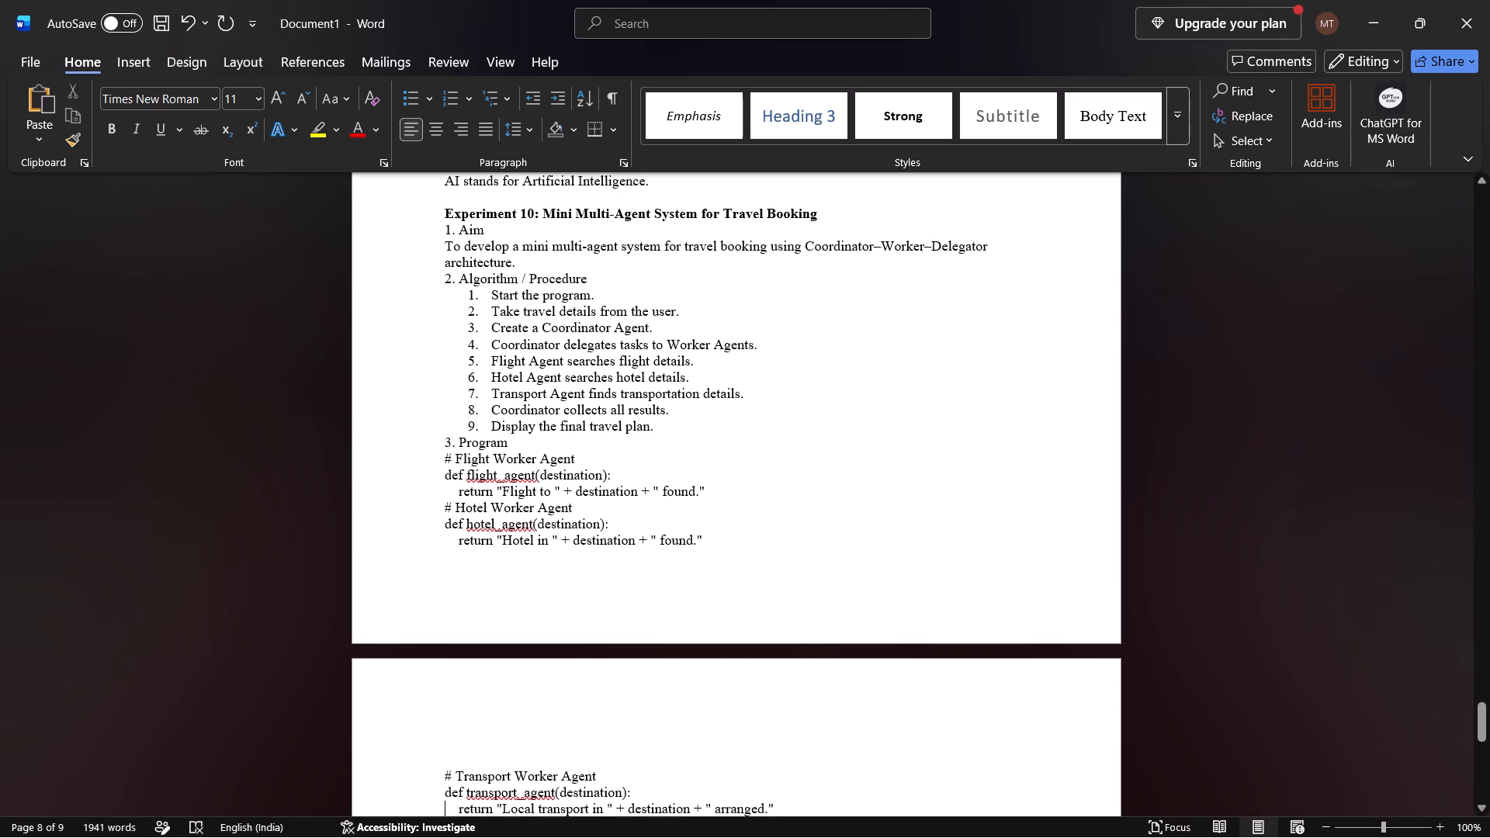
pyautogui.press('Up')
pyautogui.press('Up')
pyautogui.press('BackSpace')
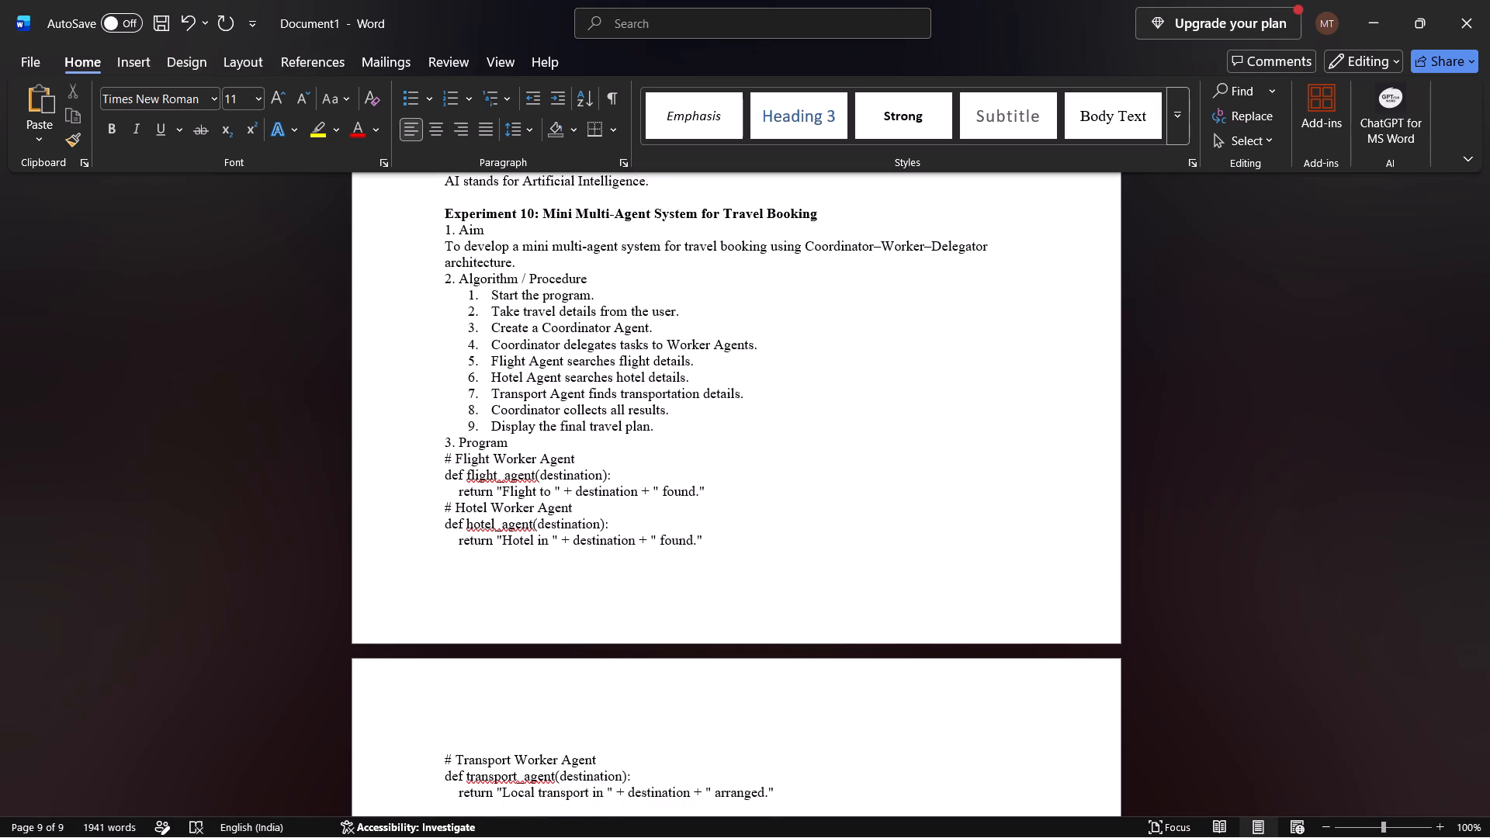
pyautogui.press('BackSpace')
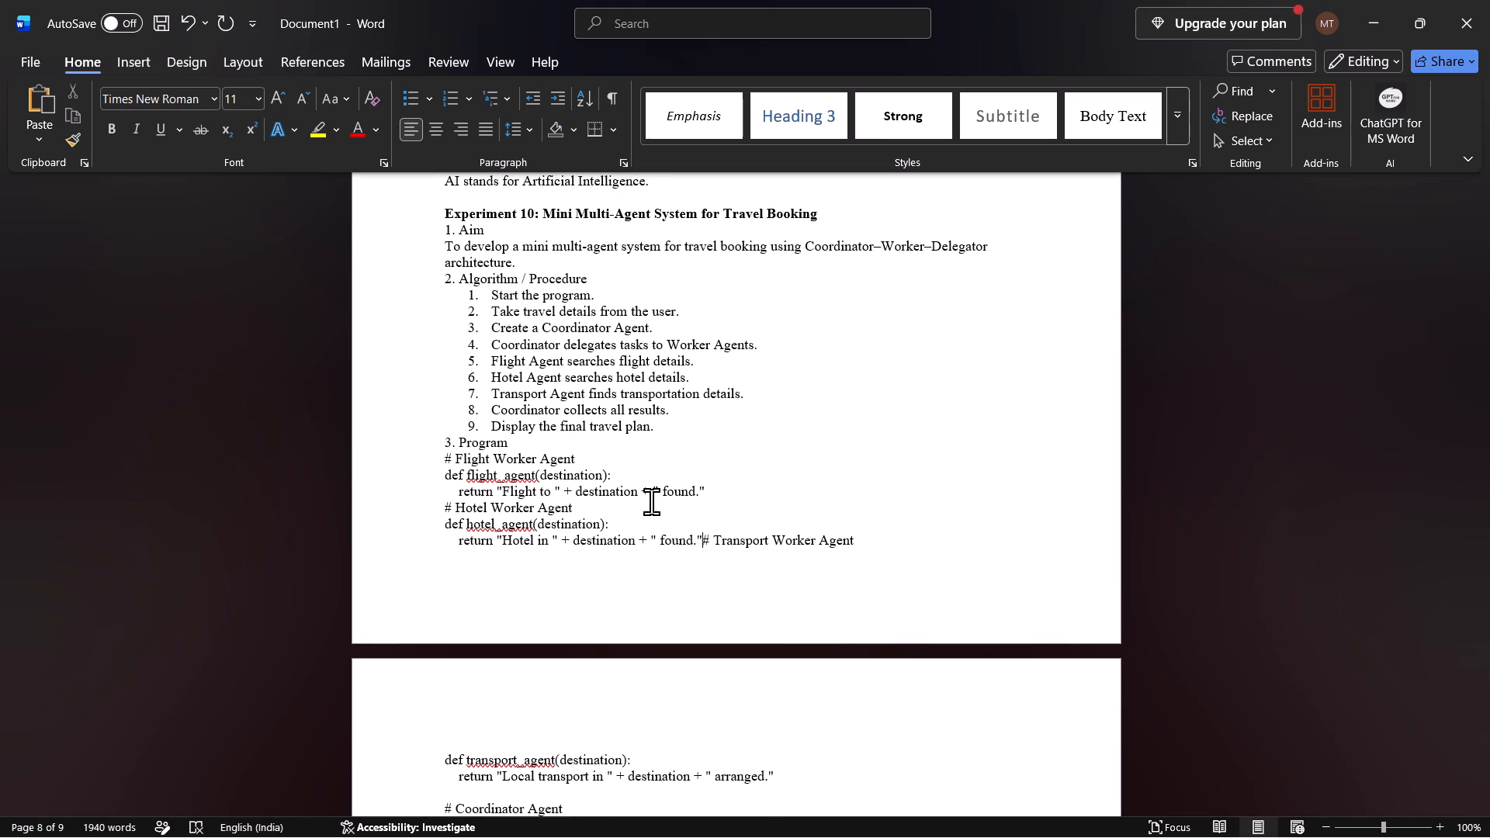
pyautogui.hotkey('ctrl', 'z')
# Remove the blank line above the # Coordinator Agent comment in Experiment 10's program.
pyautogui.press('Down')
pyautogui.press('Down')
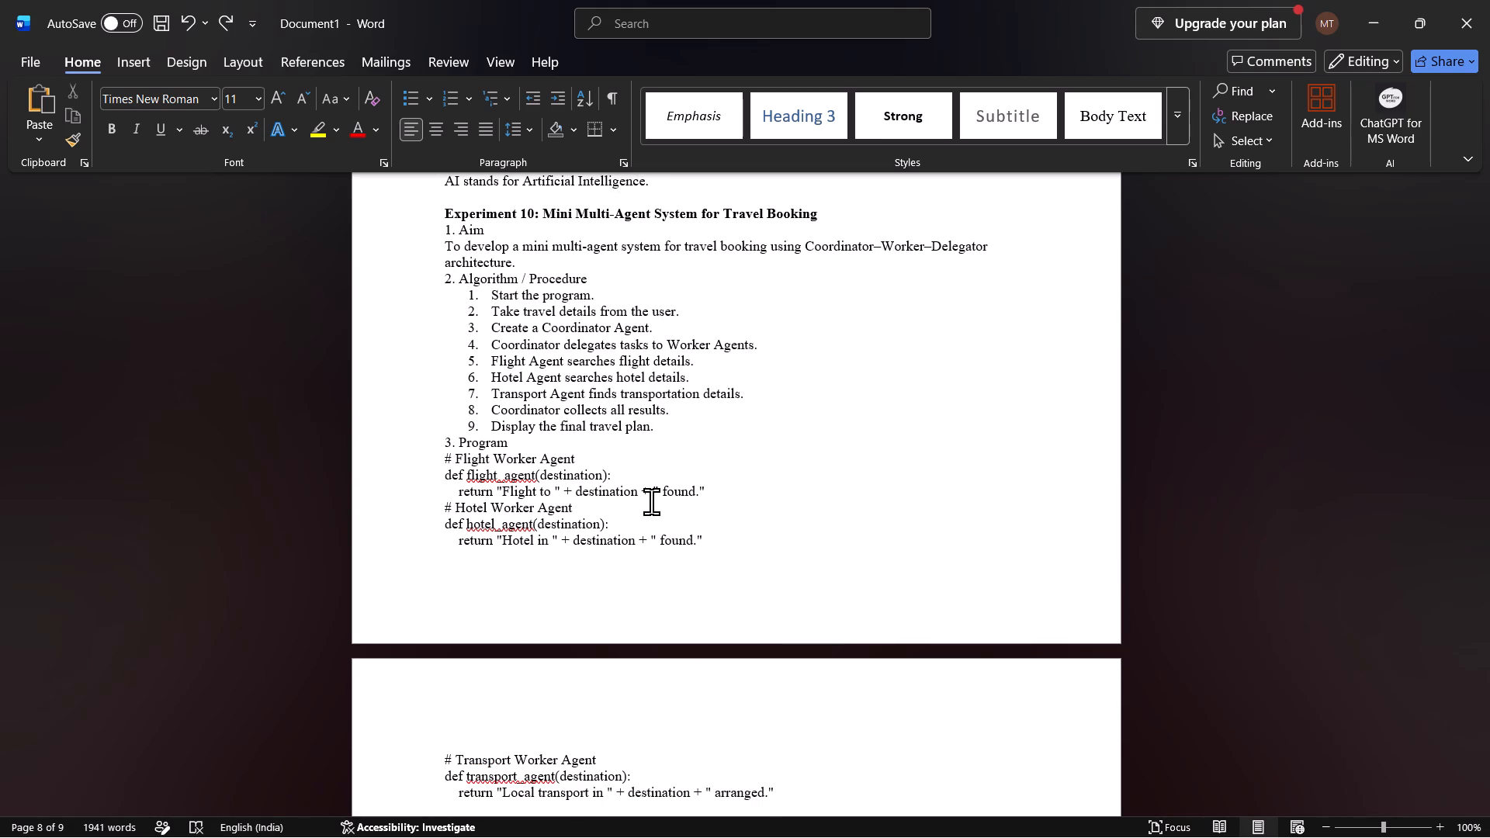
pyautogui.press('Down')
pyautogui.press('Down')
pyautogui.press('Up')
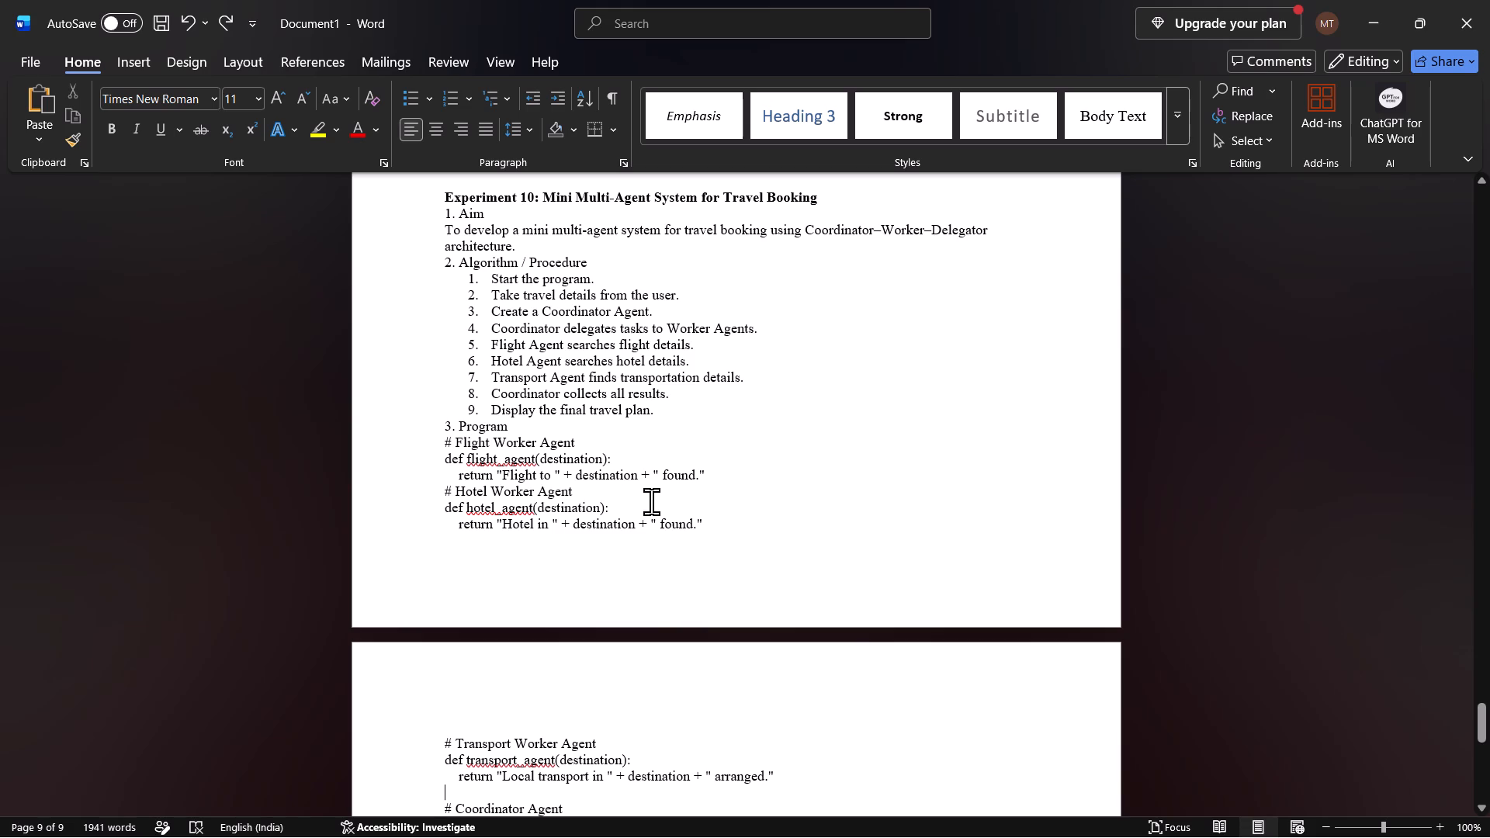
pyautogui.press('Down')
pyautogui.press('BackSpace')
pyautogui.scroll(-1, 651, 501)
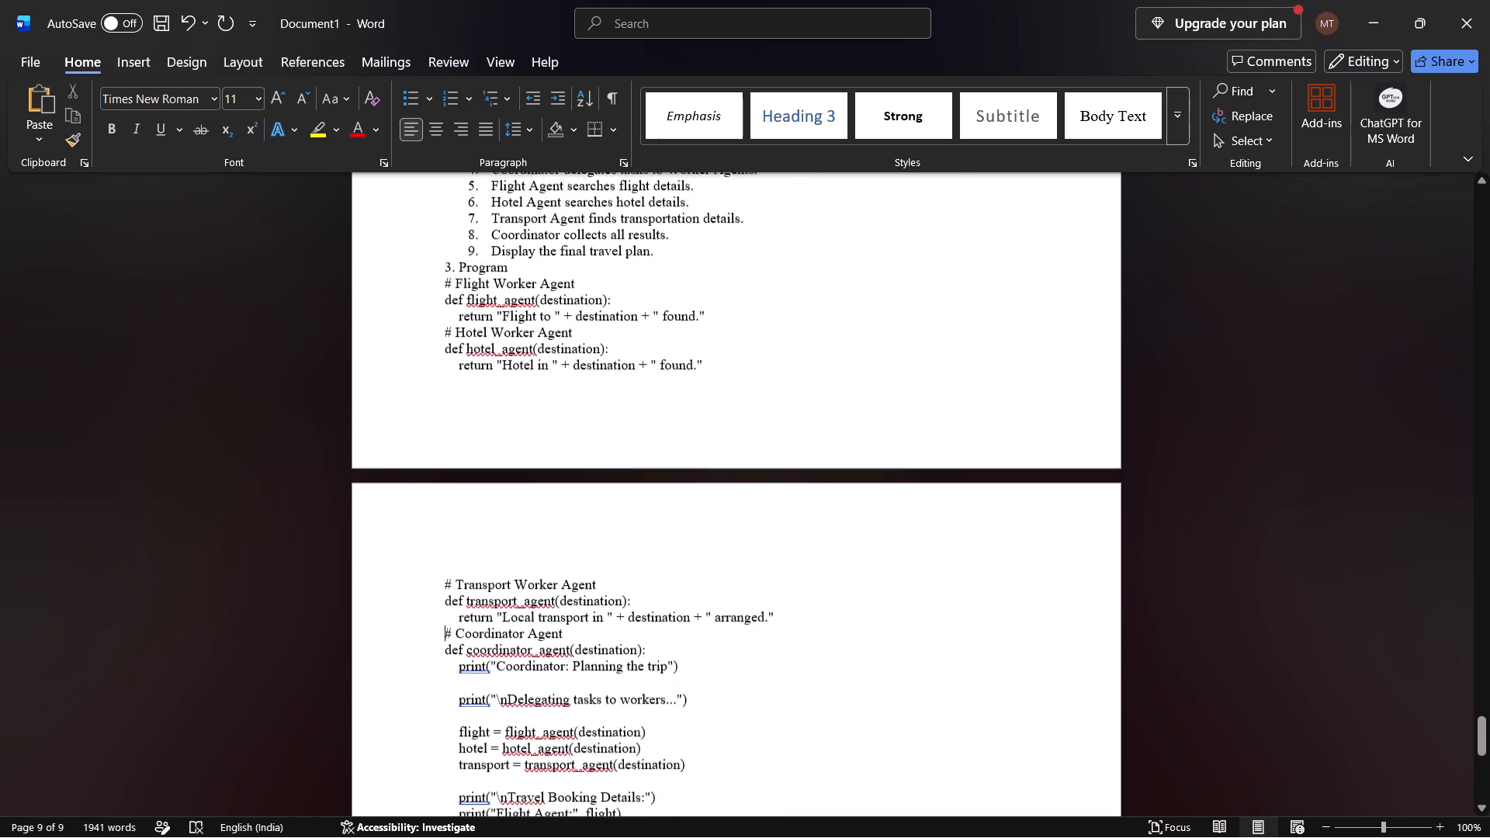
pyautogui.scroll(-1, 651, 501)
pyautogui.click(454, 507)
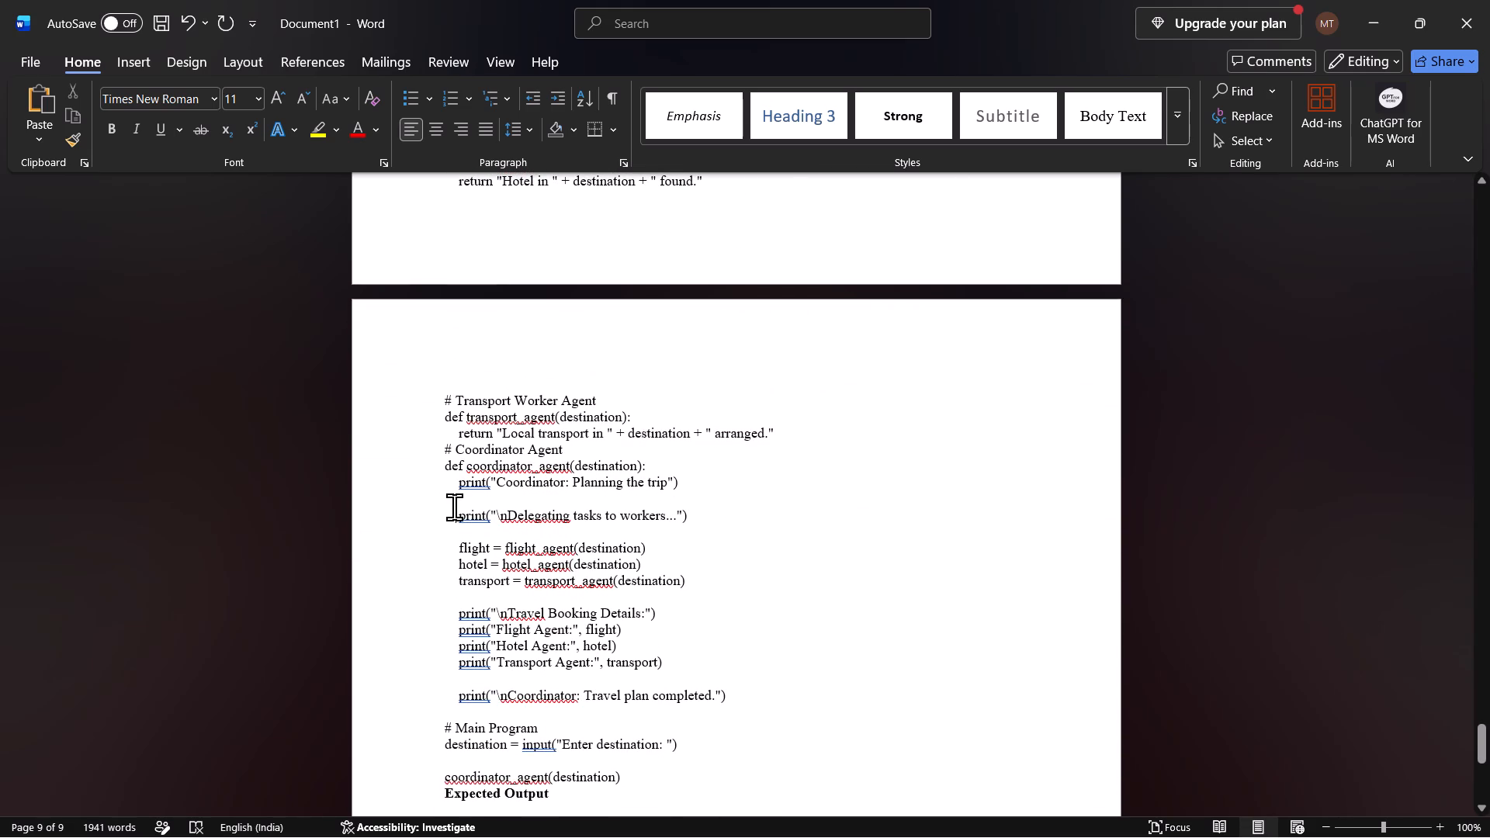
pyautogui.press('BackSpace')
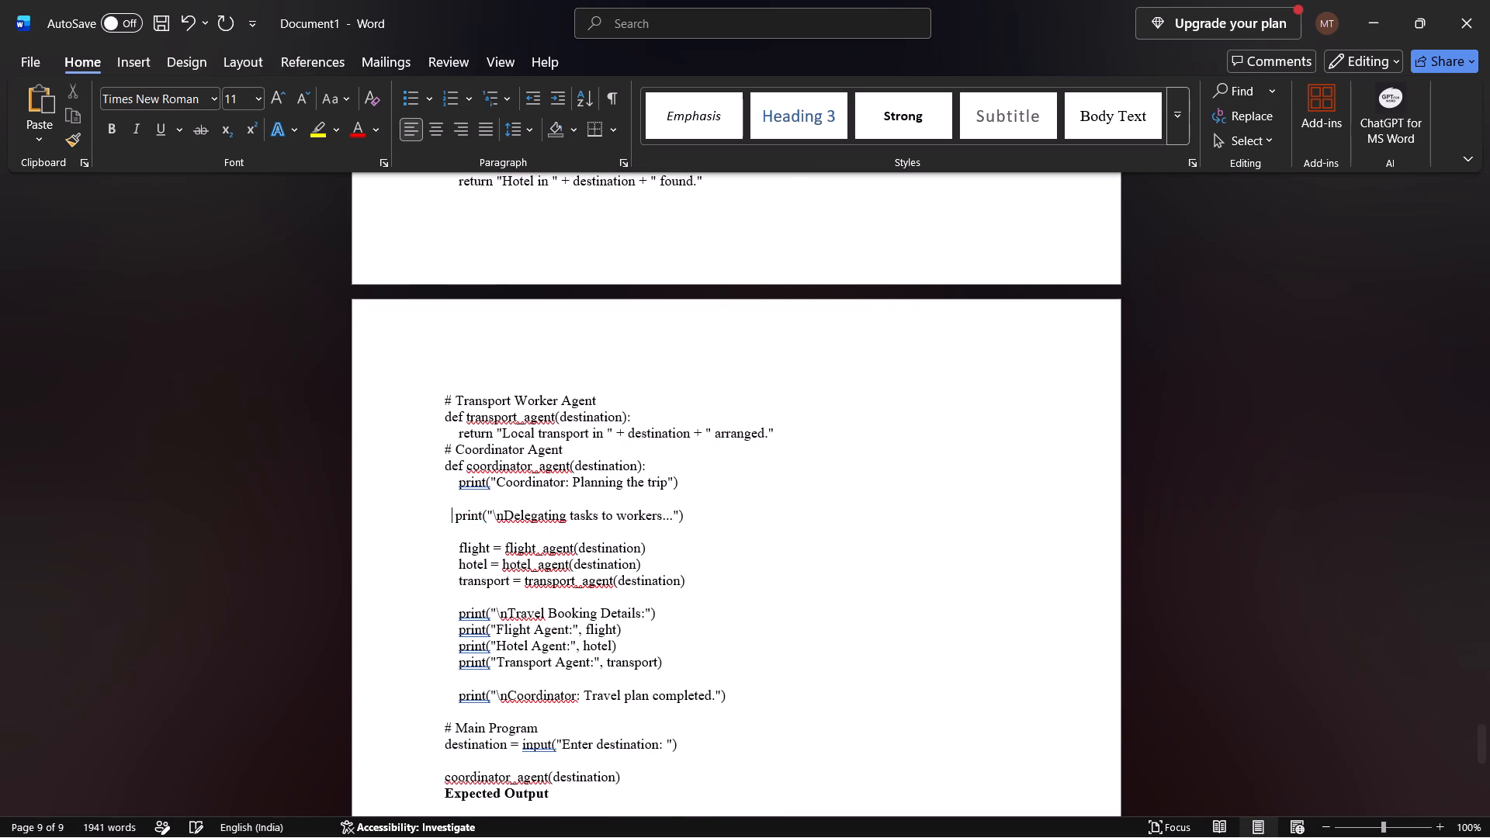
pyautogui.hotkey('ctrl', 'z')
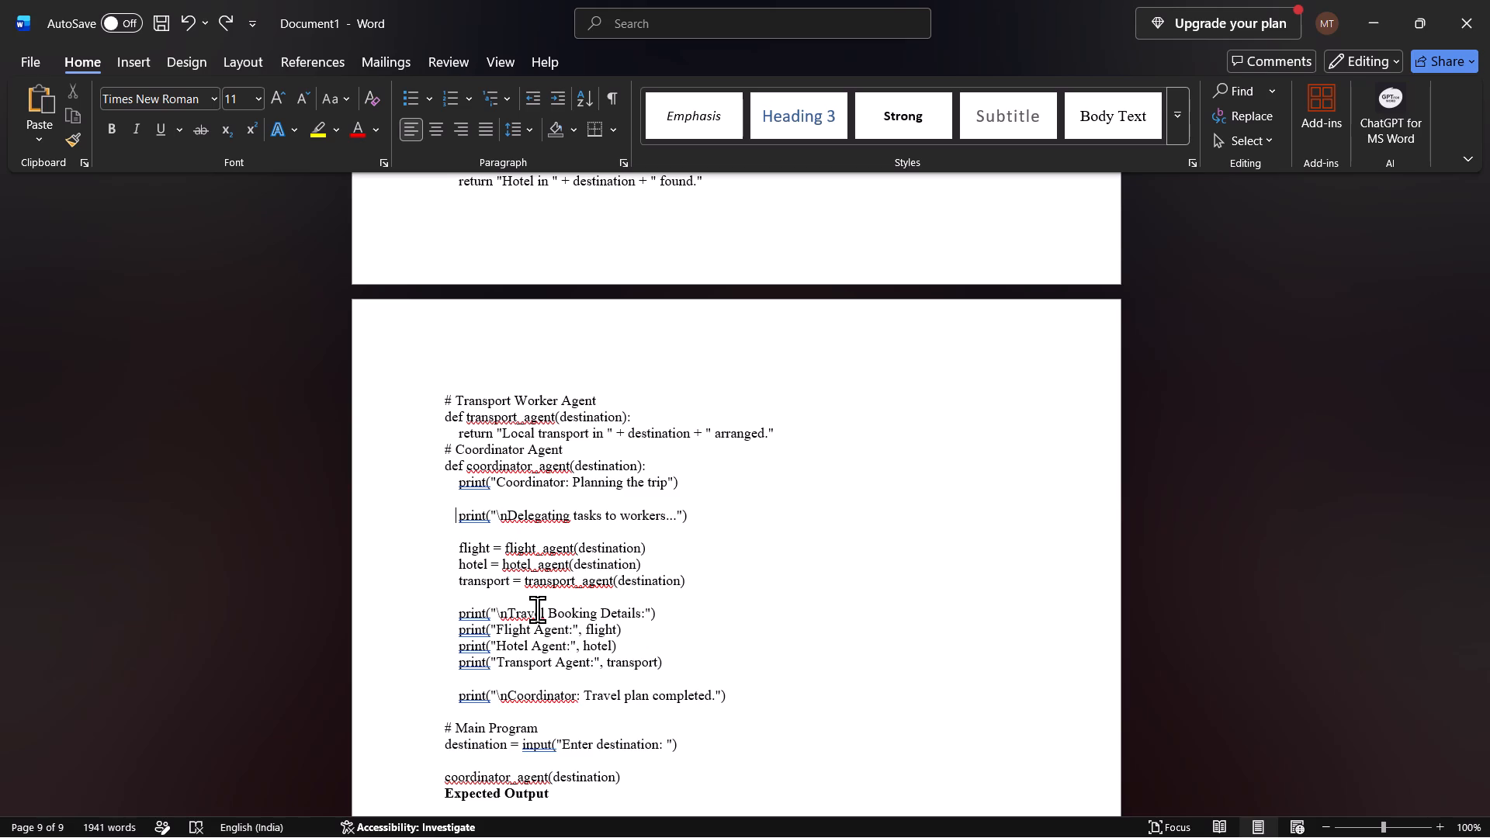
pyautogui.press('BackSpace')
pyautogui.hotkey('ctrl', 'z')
# Remove the blank line above the Delegating tasks to workers print statement in Experiment 10's coordinator_agent function.
pyautogui.press('Left')
pyautogui.press('BackSpace')
pyautogui.press('BackSpace')
pyautogui.hotkey('ctrl', 'z')
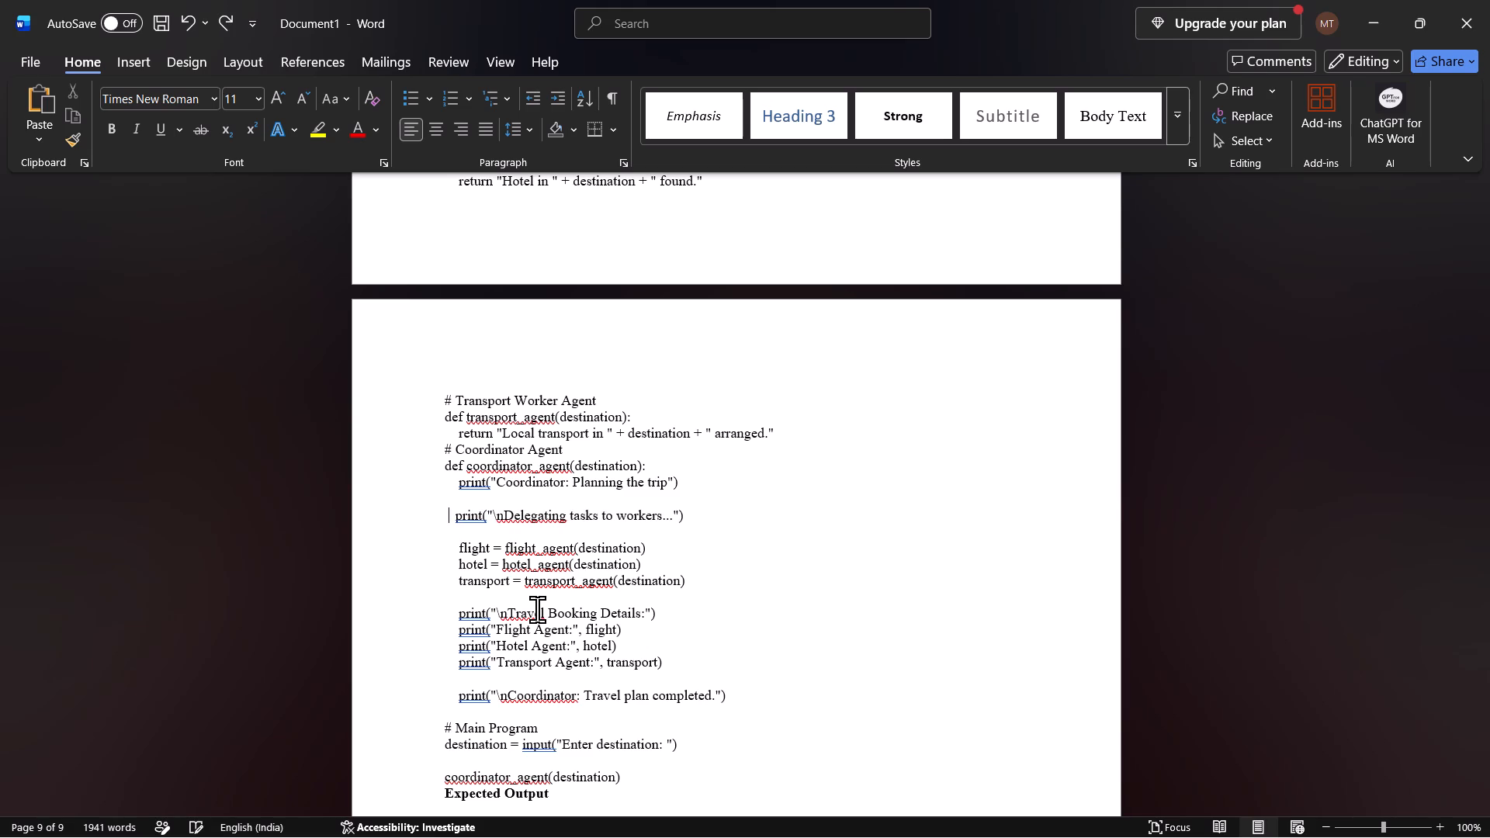
pyautogui.press('z')
pyautogui.press('BackSpace')
pyautogui.press('Up')
pyautogui.press('Up')
pyautogui.press('BackSpace')
pyautogui.hotkey('ctrl', 'z')
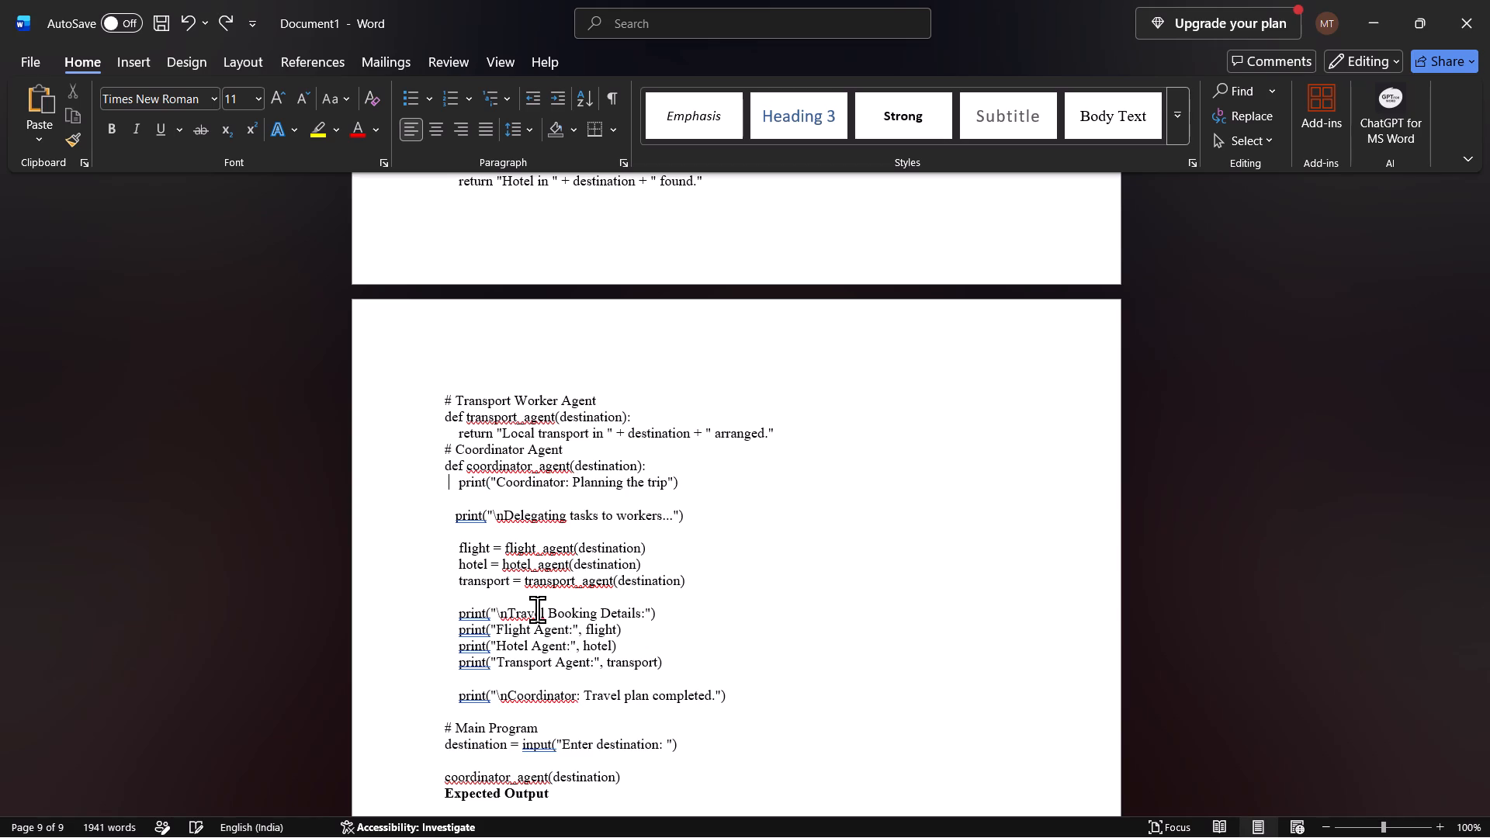
pyautogui.press('Down')
pyautogui.press('BackSpace')
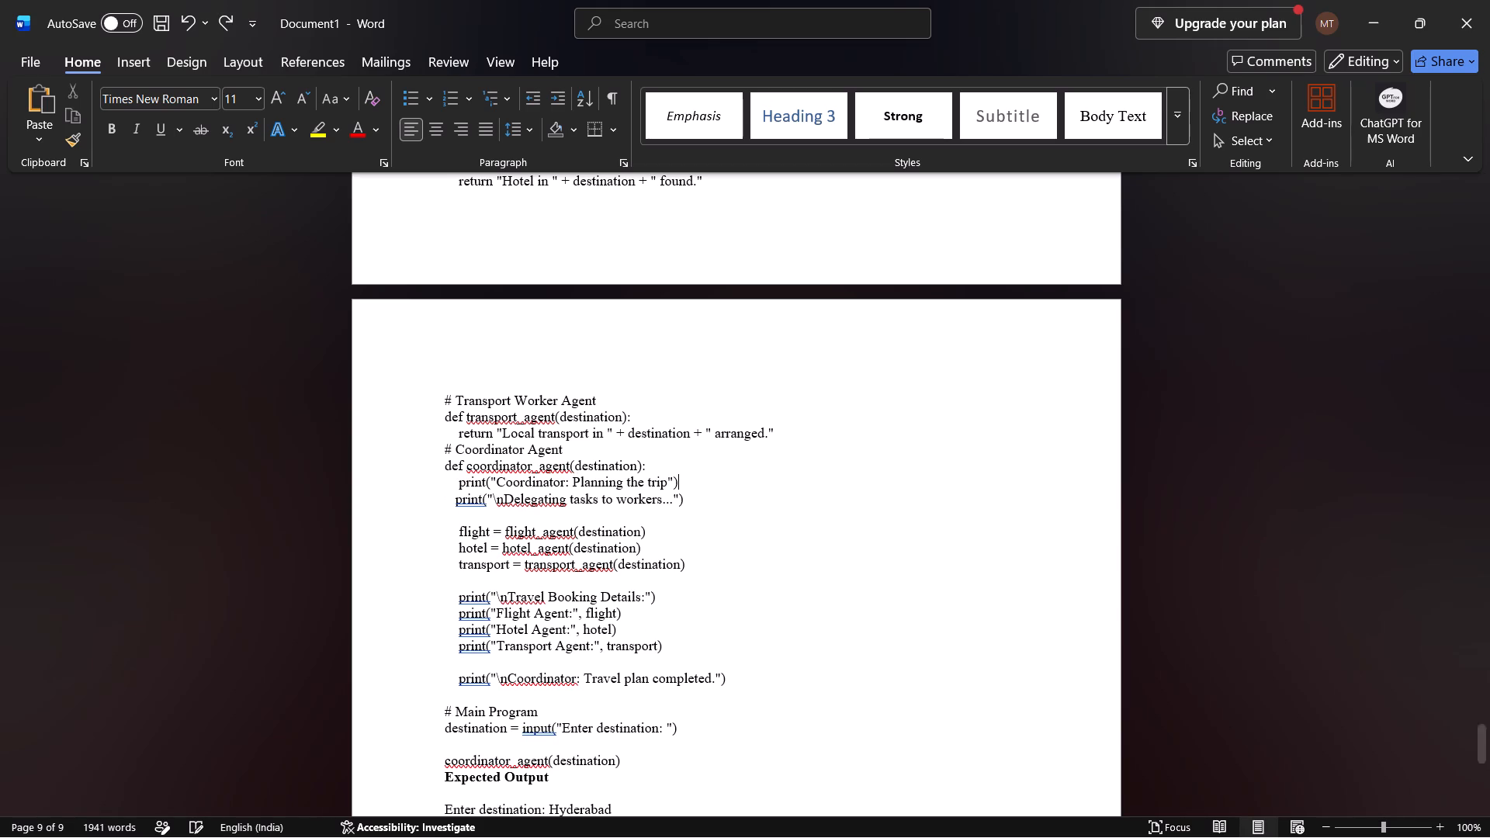
# Remove the blank lines above flight = flight_agent(destination) and the Travel Booking Details print statement in Experiment 10's program.
pyautogui.click(462, 521)
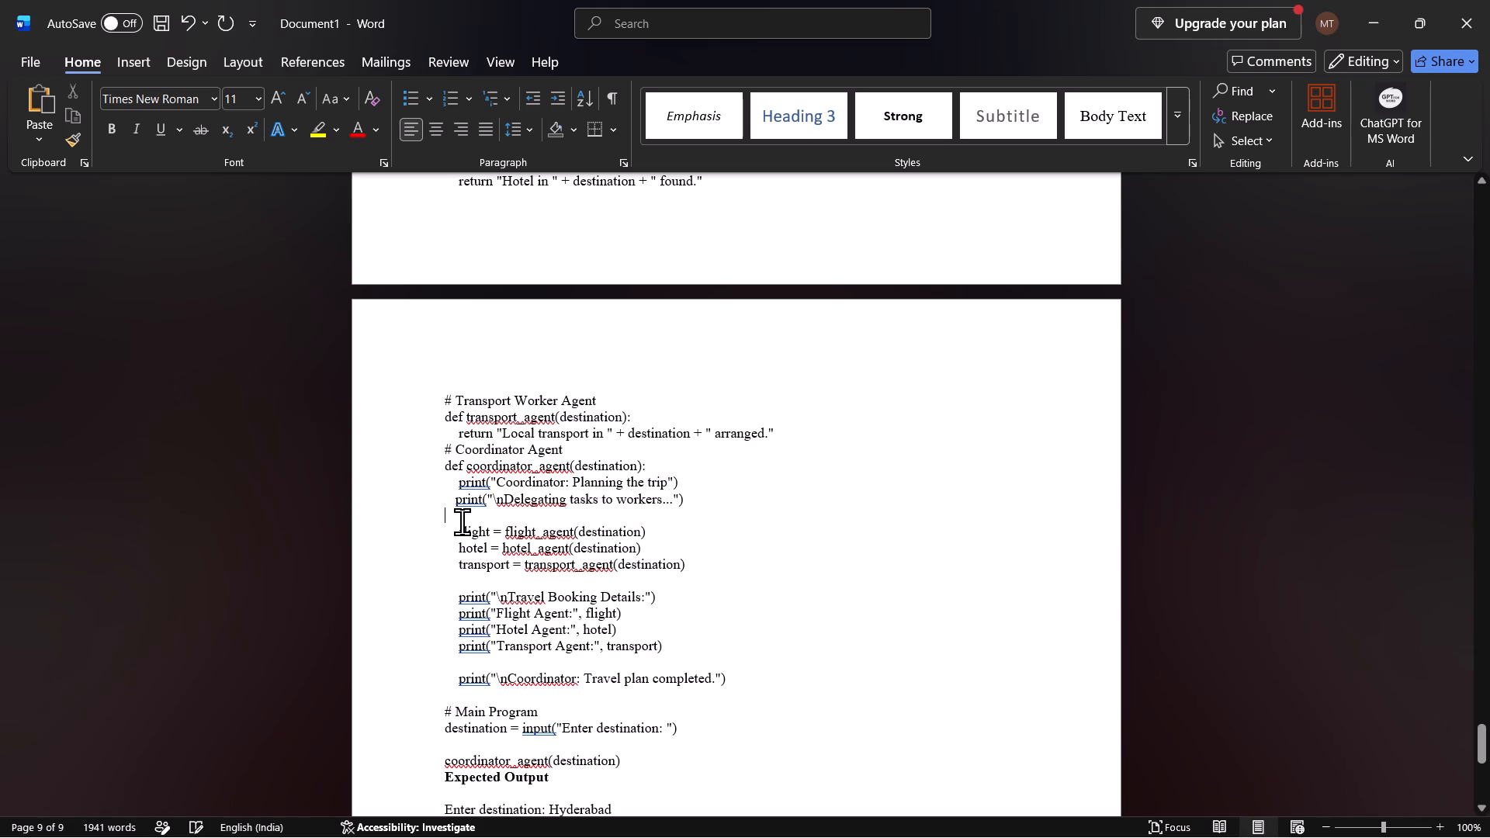
pyautogui.press('Down')
pyautogui.press('Right')
pyautogui.press('Up')
pyautogui.press('BackSpace')
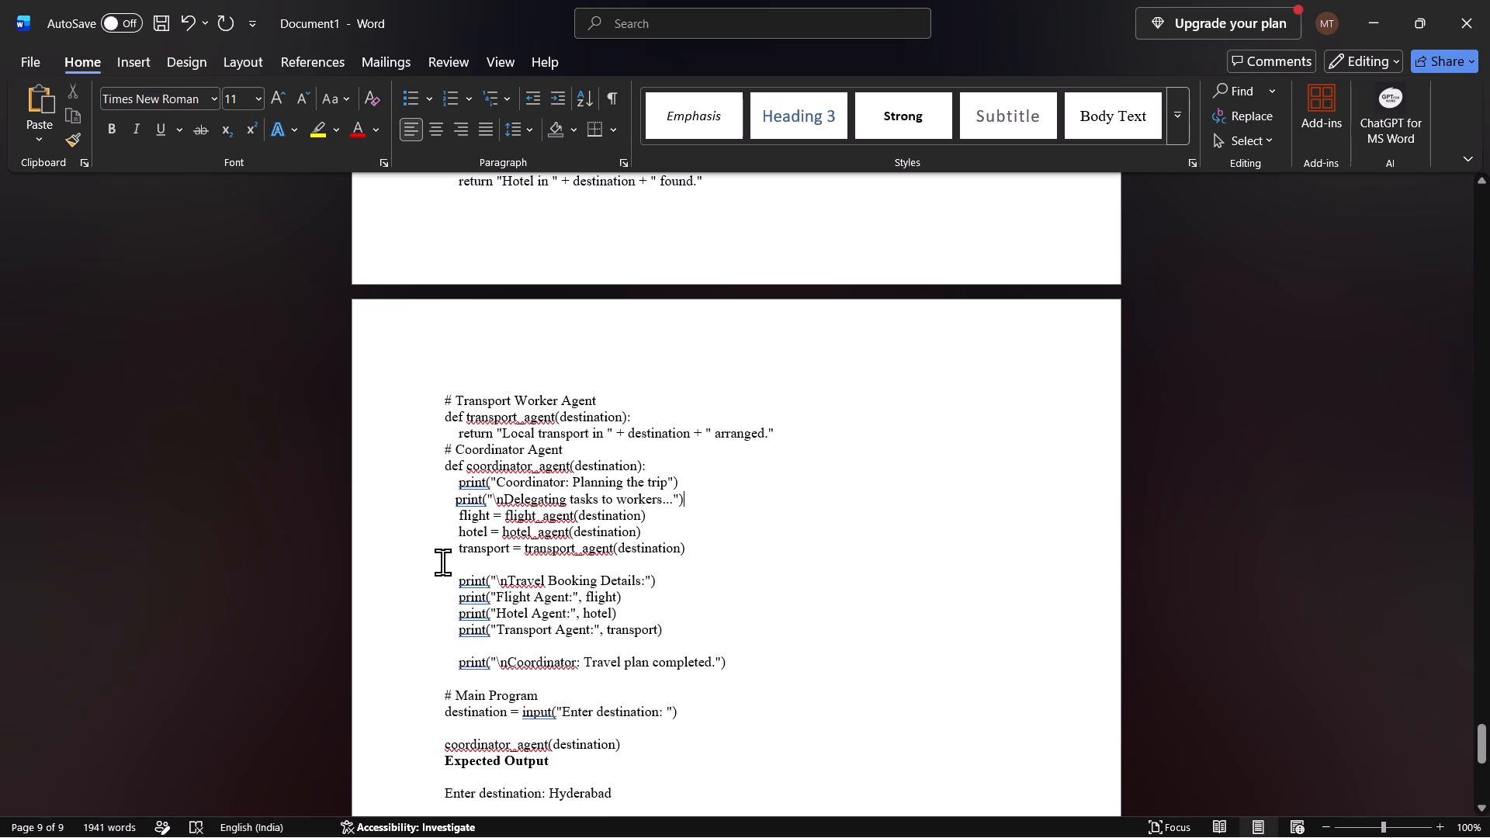
pyautogui.click(443, 563)
pyautogui.press('BackSpace')
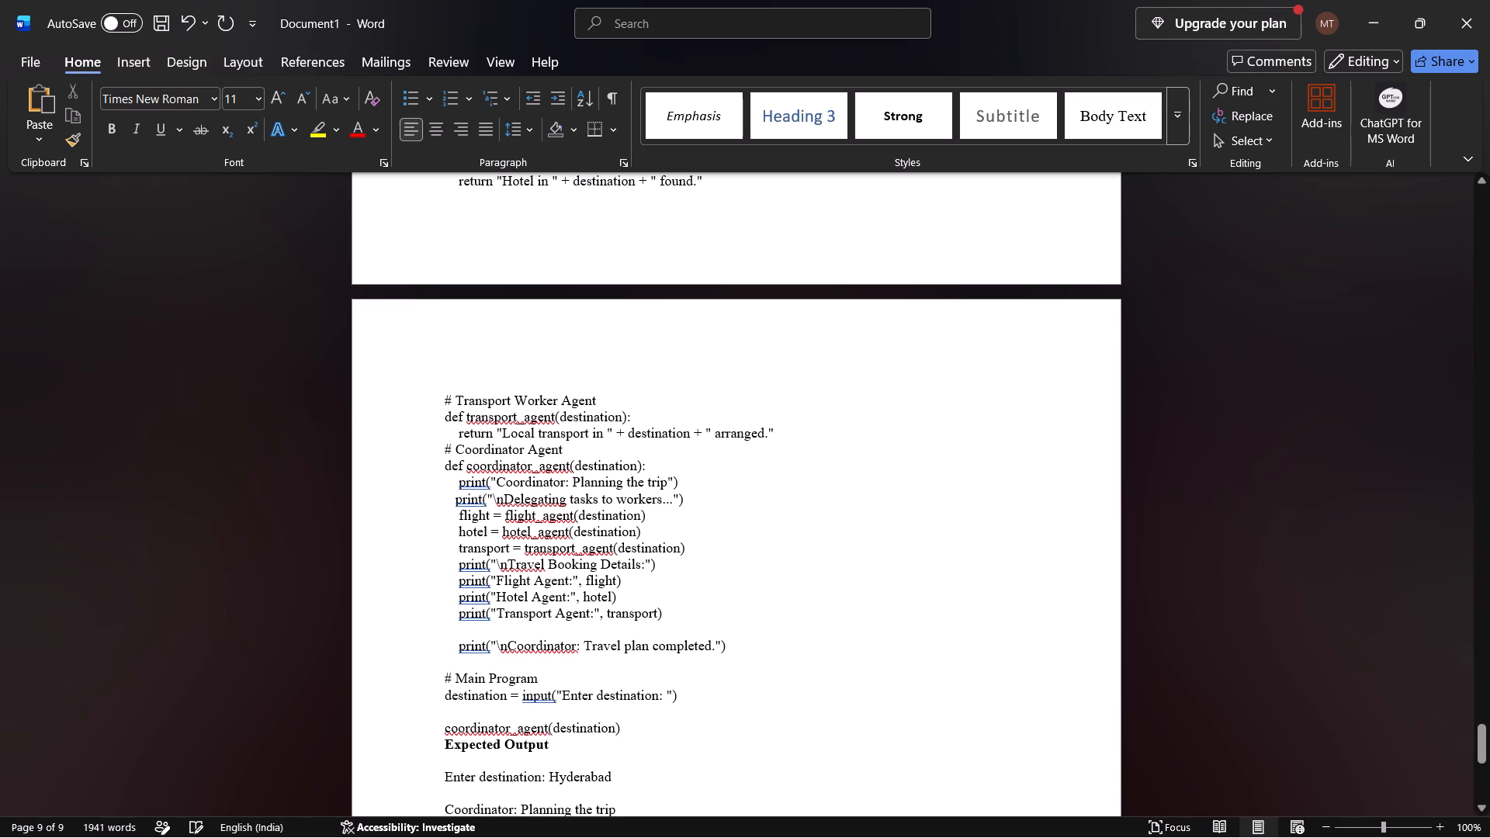
# Remove the blank lines above the Travel plan completed print statement and the # Main Program comment in Experiment 10's program.
pyautogui.click(450, 633)
pyautogui.press('BackSpace')
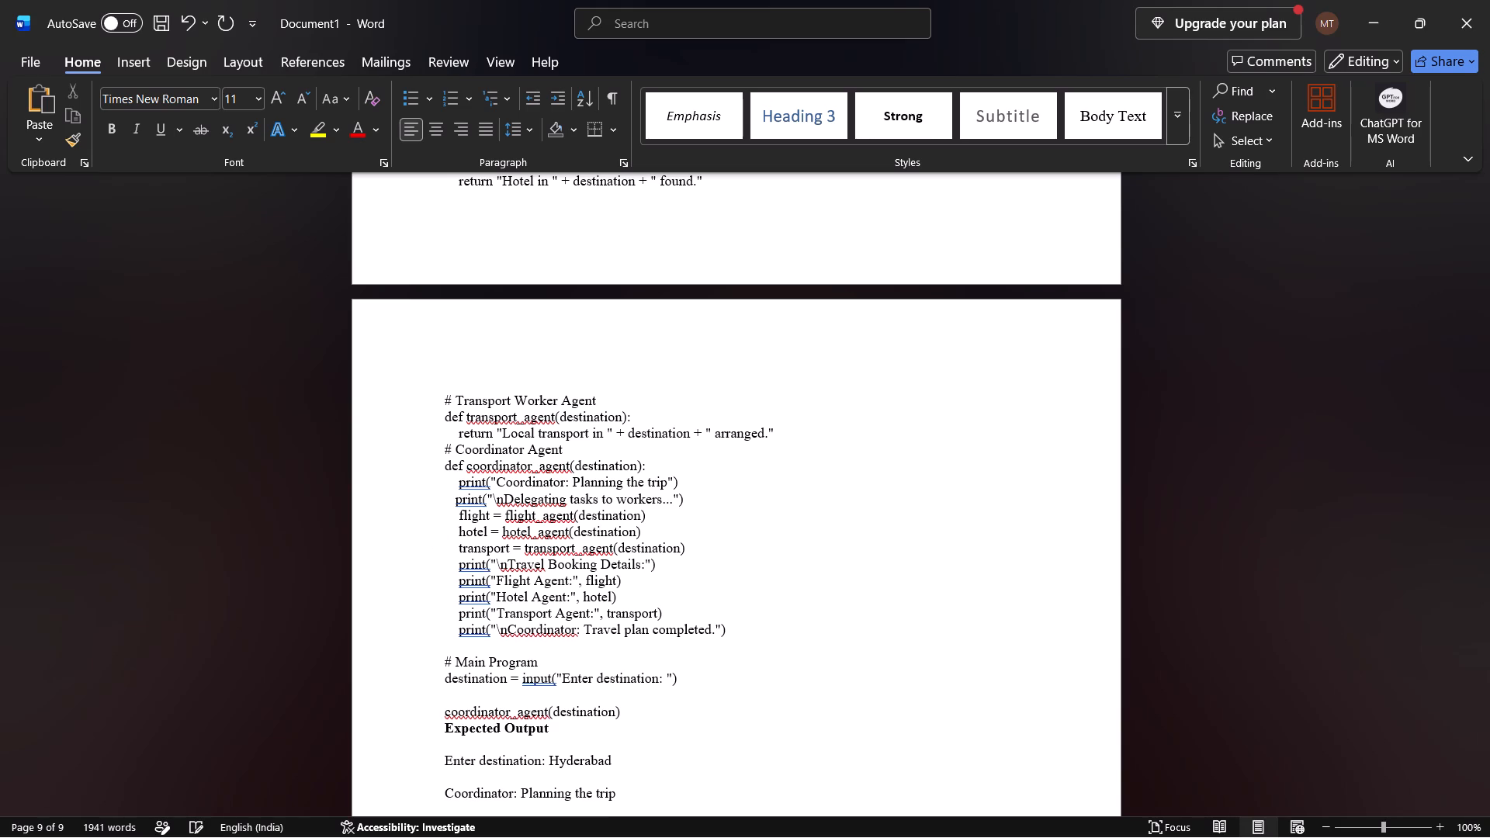
pyautogui.click(450, 638)
pyautogui.press('BackSpace')
# Remove the blank line above the coordinator_agent(destination) call in Experiment 10's main program.
pyautogui.scroll(-1, 450, 638)
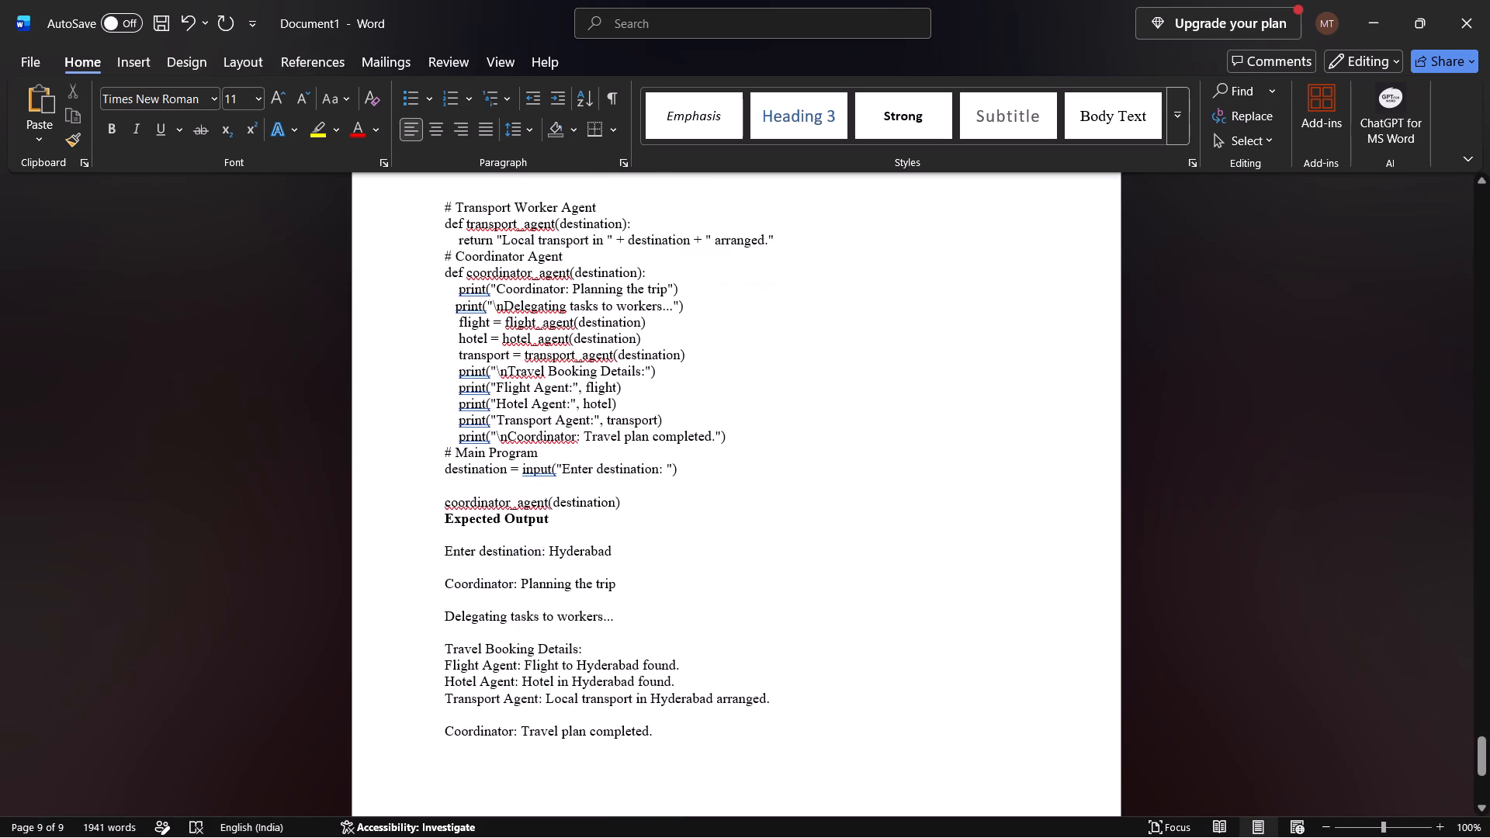
pyautogui.click(442, 486)
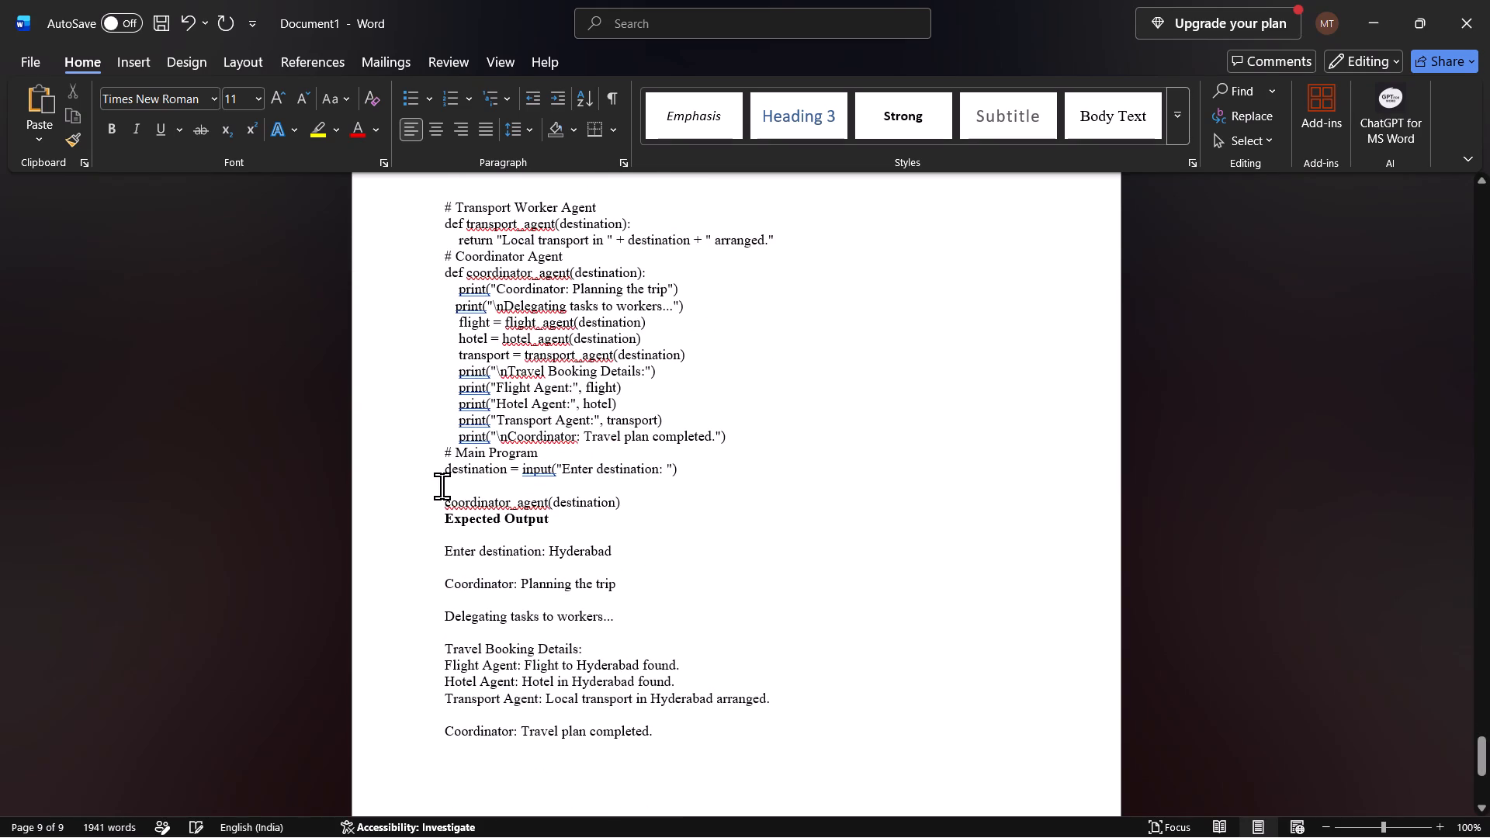
pyautogui.press('BackSpace')
# Remove the blank lines above Enter destination: Hyderabad, Coordinator: Planning the trip, and Delegating tasks to workers in Experiment 10's expected output.
pyautogui.click(439, 501)
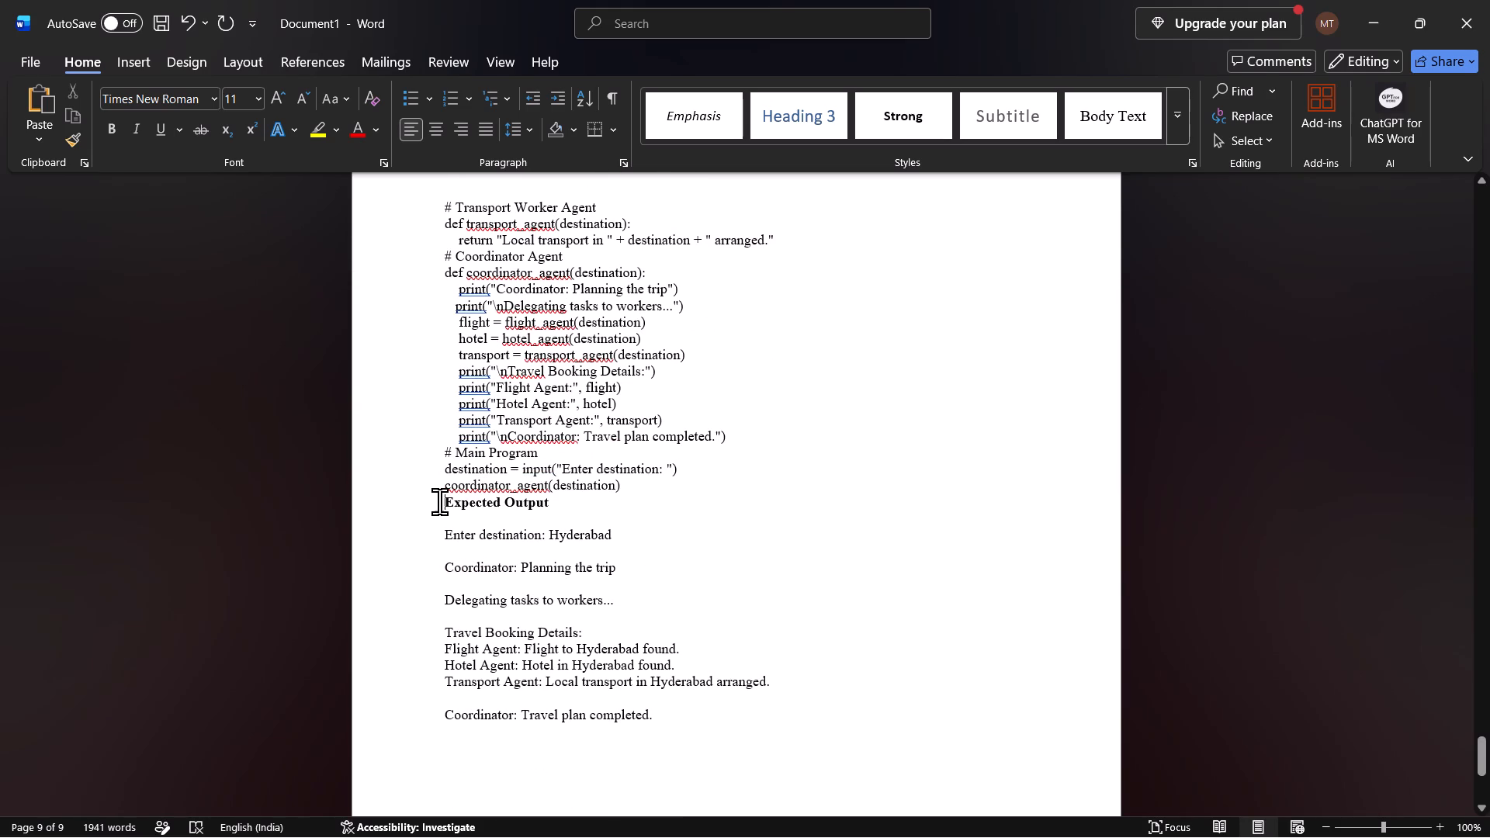
pyautogui.click(442, 526)
pyautogui.press('BackSpace')
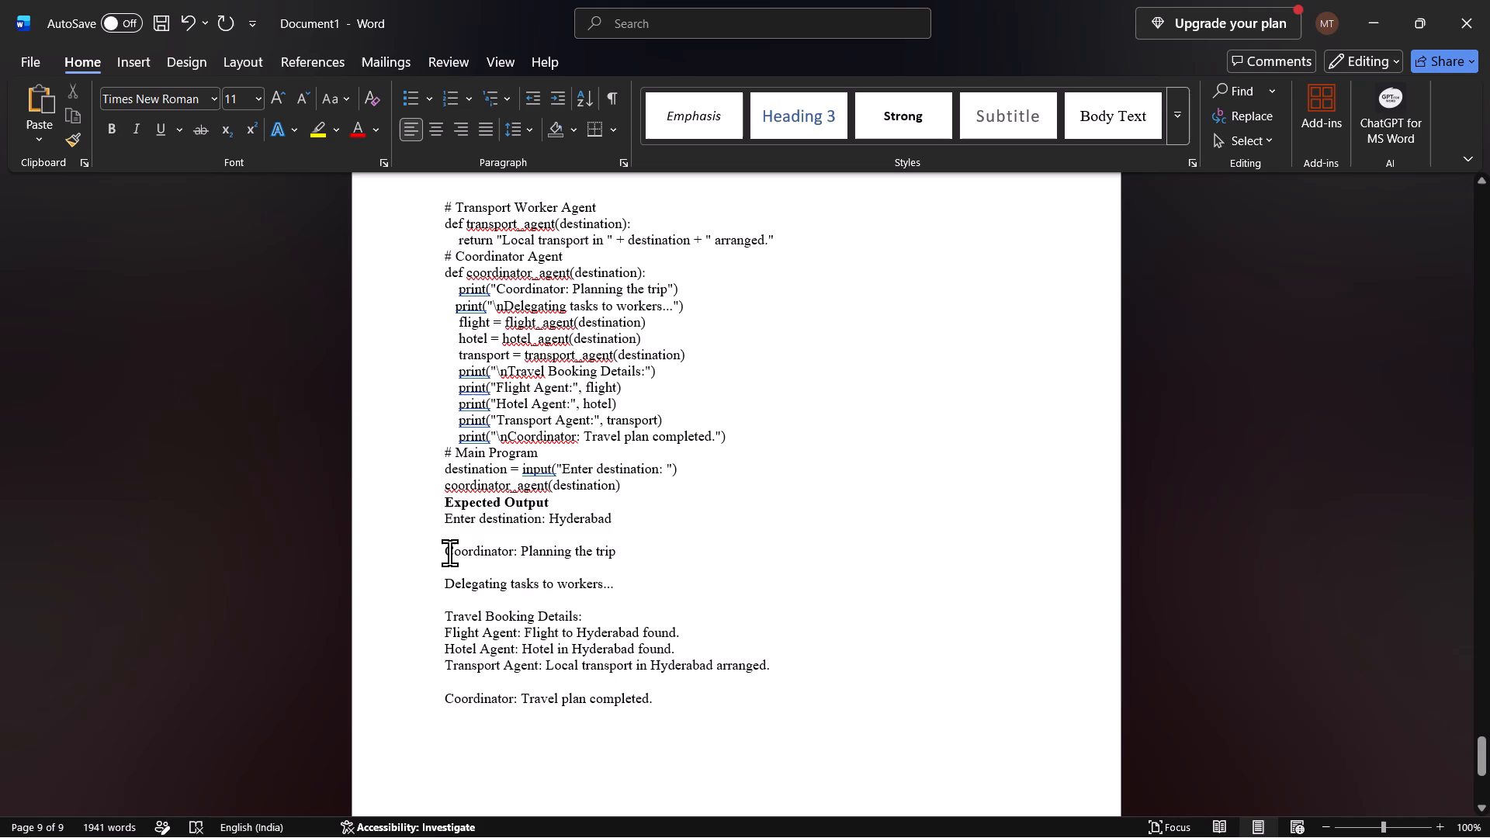
pyautogui.click(447, 555)
pyautogui.press('BackSpace')
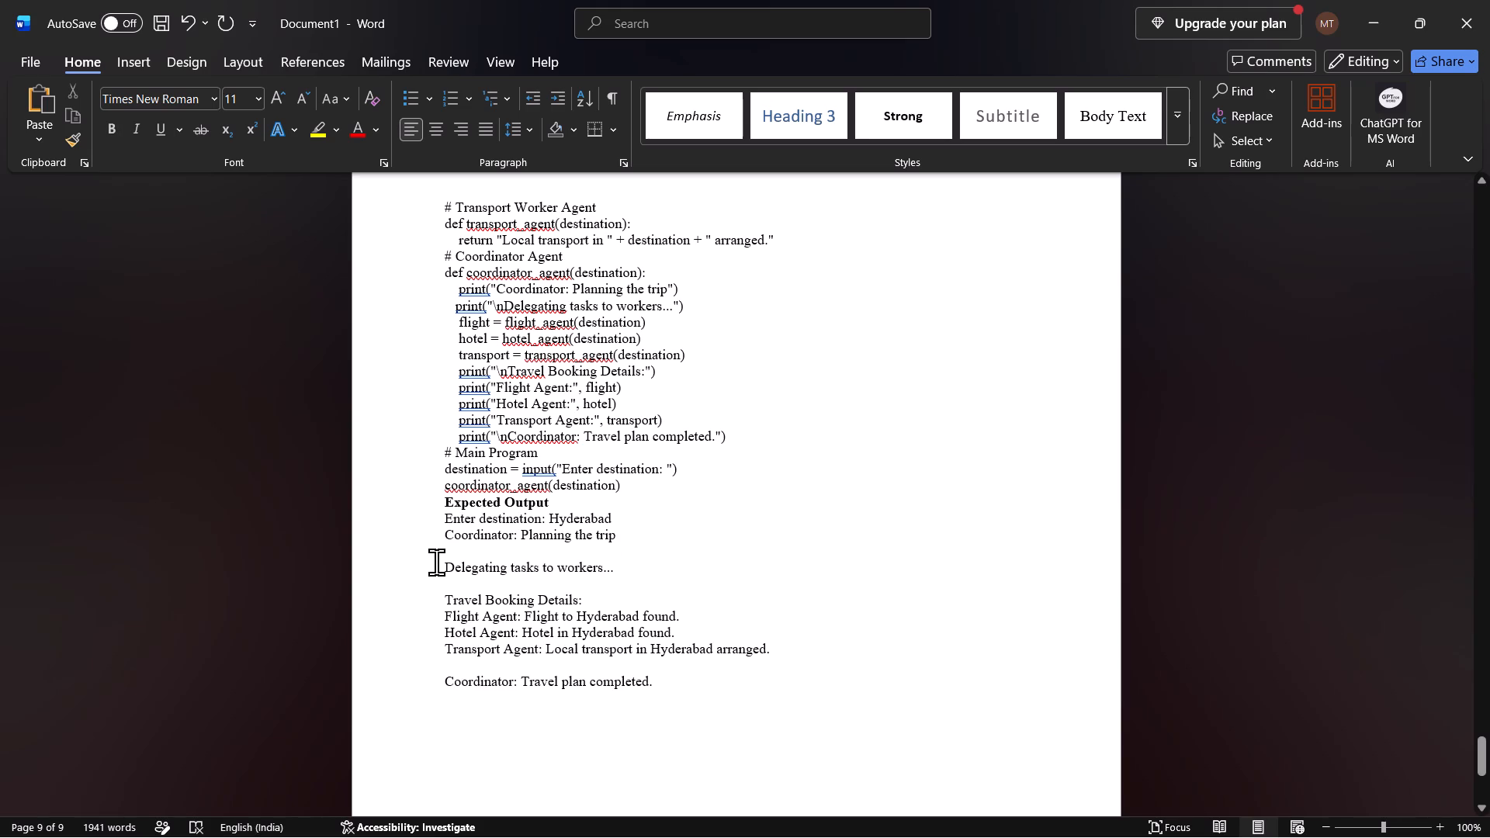
pyautogui.click(438, 558)
pyautogui.press('BackSpace')
# Remove the blank line above Travel Booking Details in Experiment 10's expected output.
pyautogui.press('Down')
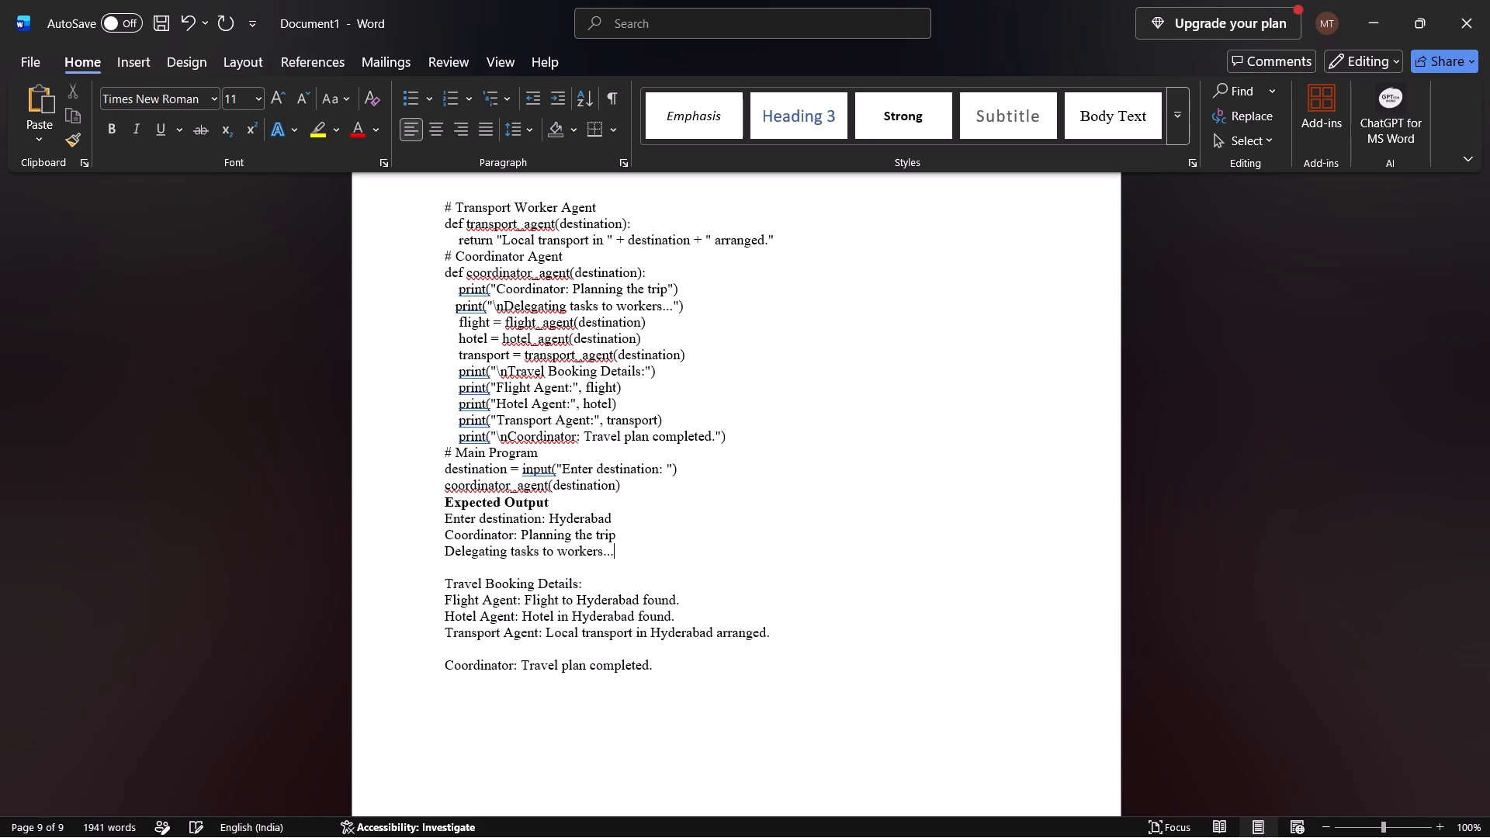
pyautogui.press('Down')
pyautogui.press('Down')
pyautogui.press('Left')
pyautogui.press('Left')
pyautogui.press('Left')
pyautogui.press('Left')
pyautogui.press('Left')
pyautogui.press('Left')
pyautogui.press('Left')
pyautogui.press('Left')
pyautogui.press('Left')
pyautogui.press('Left')
pyautogui.press('Left')
pyautogui.press('Left')
pyautogui.press('Left')
pyautogui.press('Left')
pyautogui.press('Left')
pyautogui.press('Left')
pyautogui.press('Left')
pyautogui.press('Left')
pyautogui.press('Left')
pyautogui.press('Left')
pyautogui.press('Left')
pyautogui.press('Left')
pyautogui.press('Left')
pyautogui.press('BackSpace')
# Remove the blank line above Coordinator: Travel plan completed in Experiment 10's expected output.
pyautogui.press('Down')
pyautogui.press('Down')
pyautogui.press('Down')
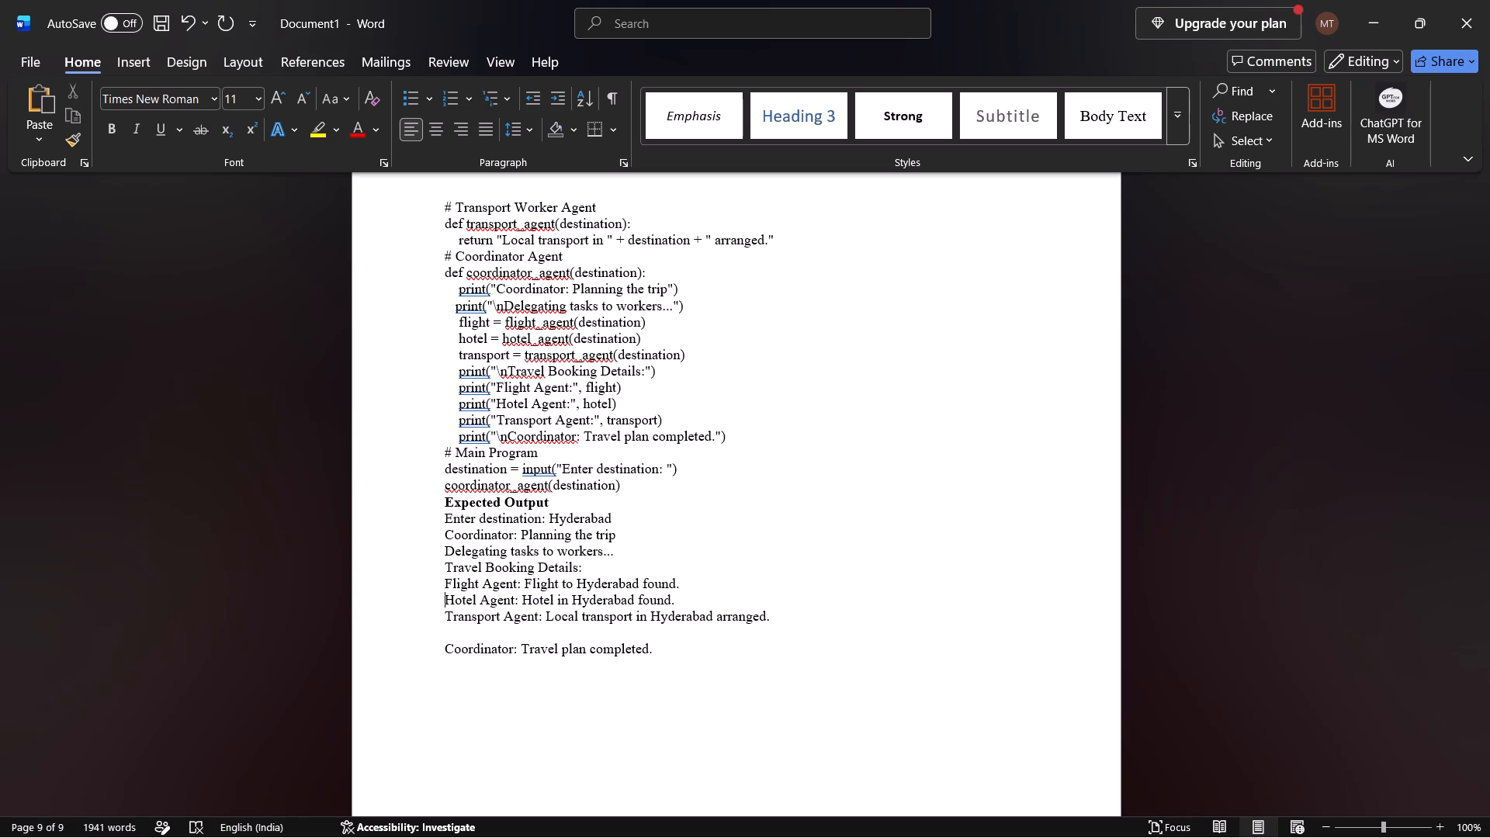
pyautogui.press('Down')
pyautogui.press('Down')
pyautogui.press('BackSpace')
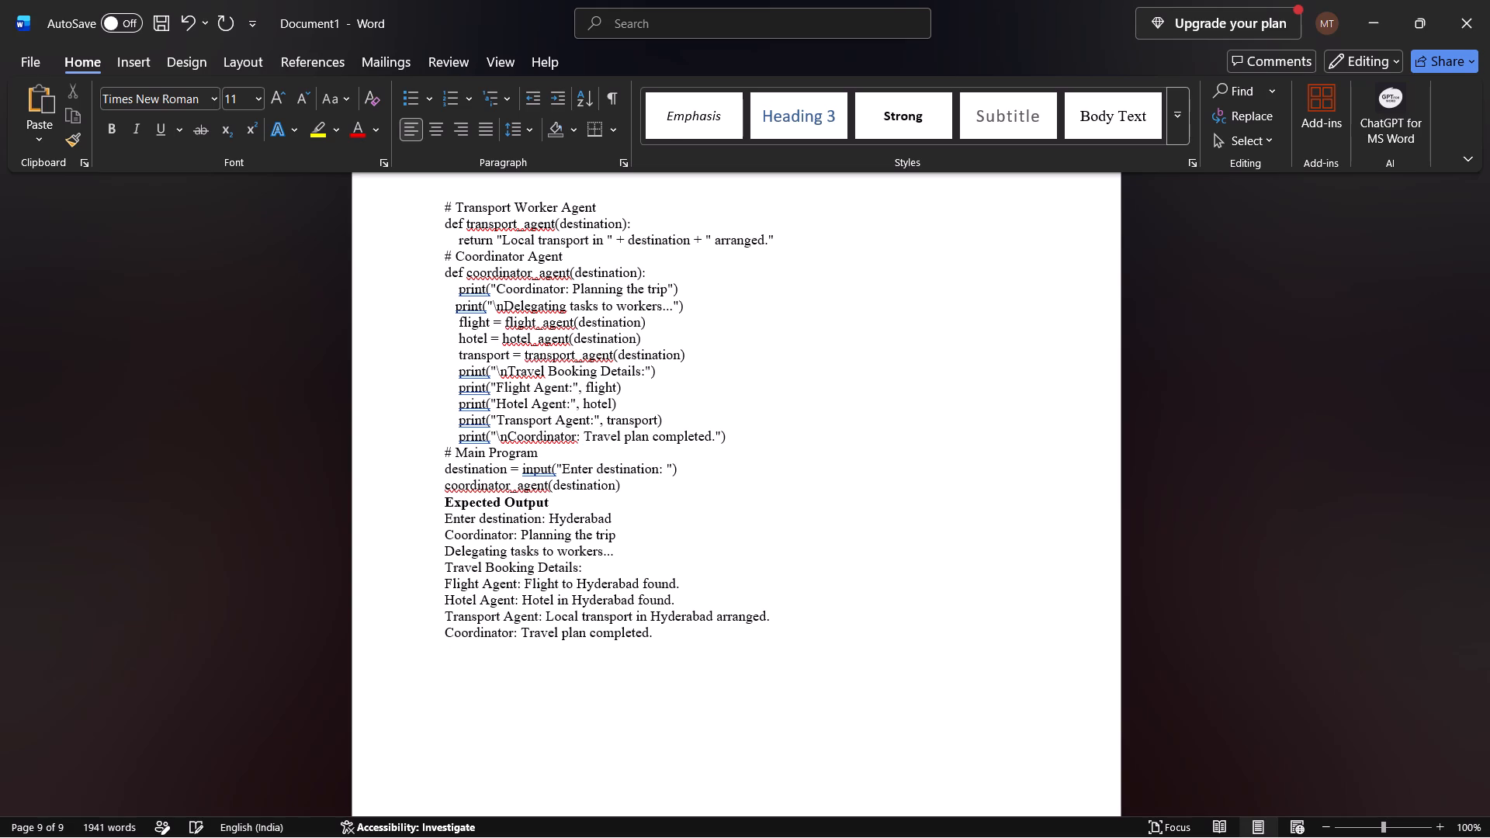
# Review the spacing and headings of the whole document from Experiment 10 back to Experiment 1.
pyautogui.scroll(3, 511, 655)
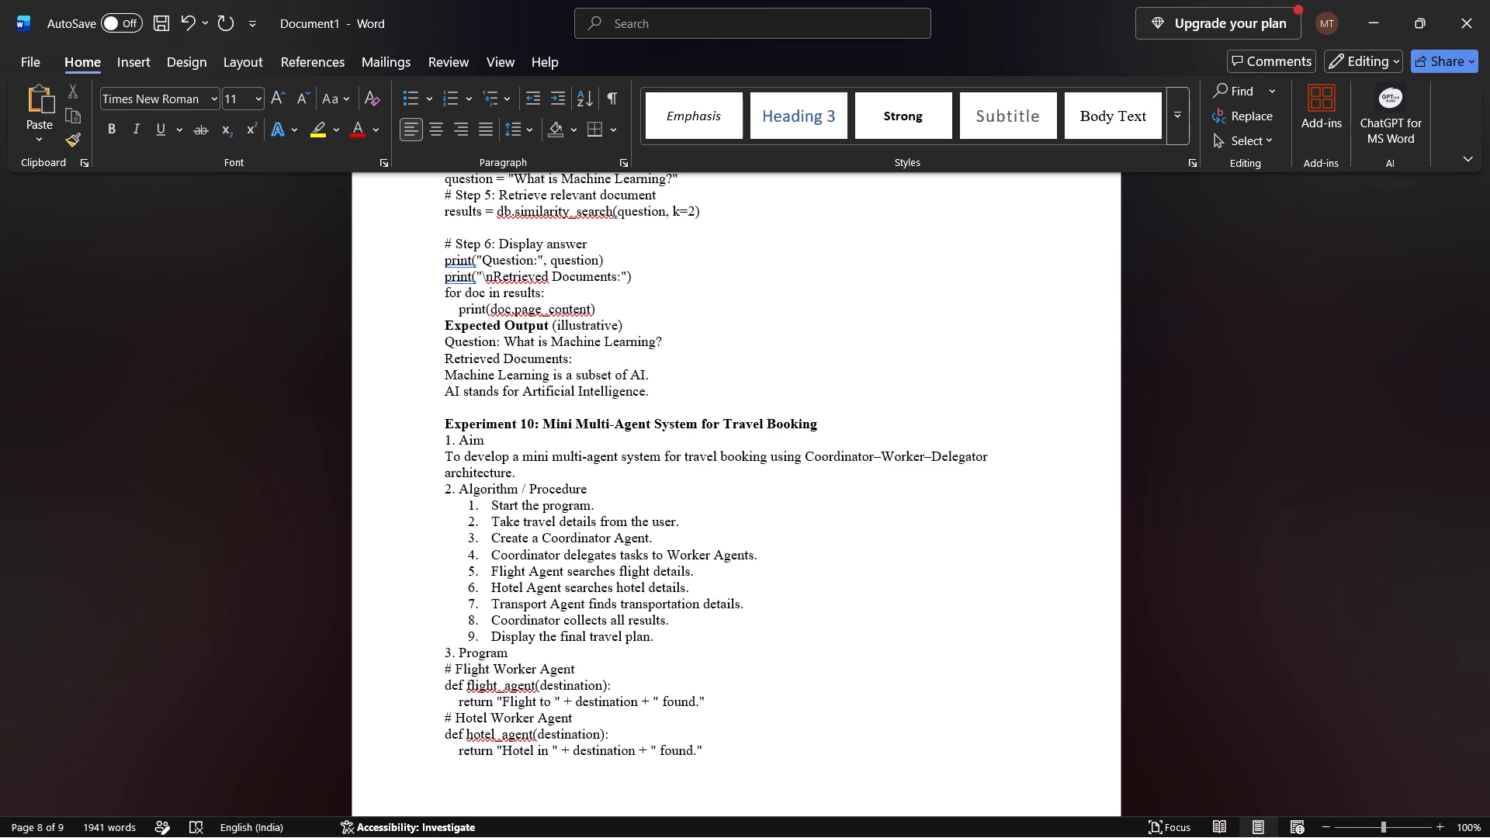
pyautogui.scroll(-1, 511, 655)
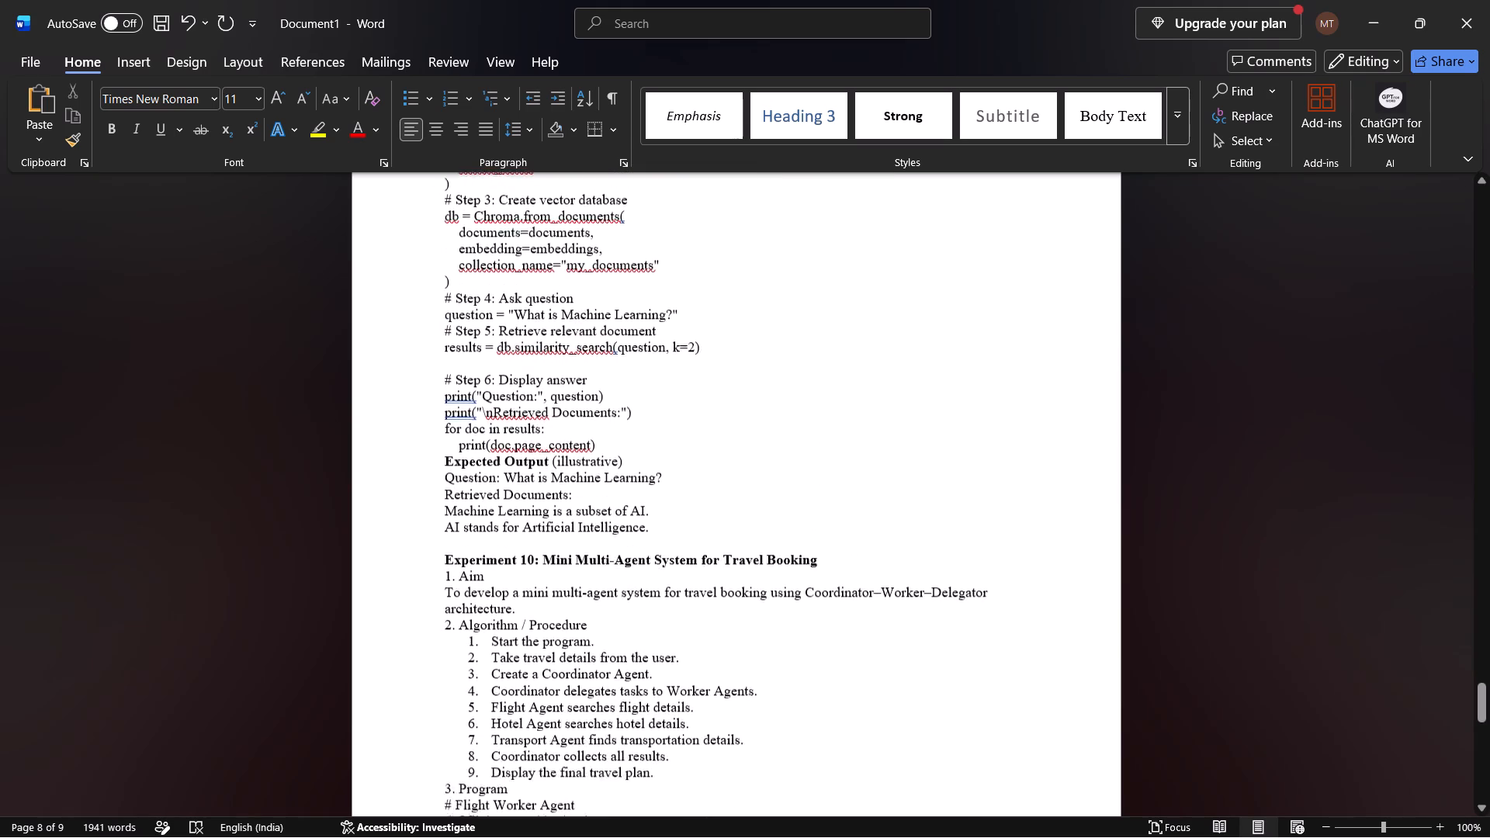
pyautogui.scroll(-1, 511, 655)
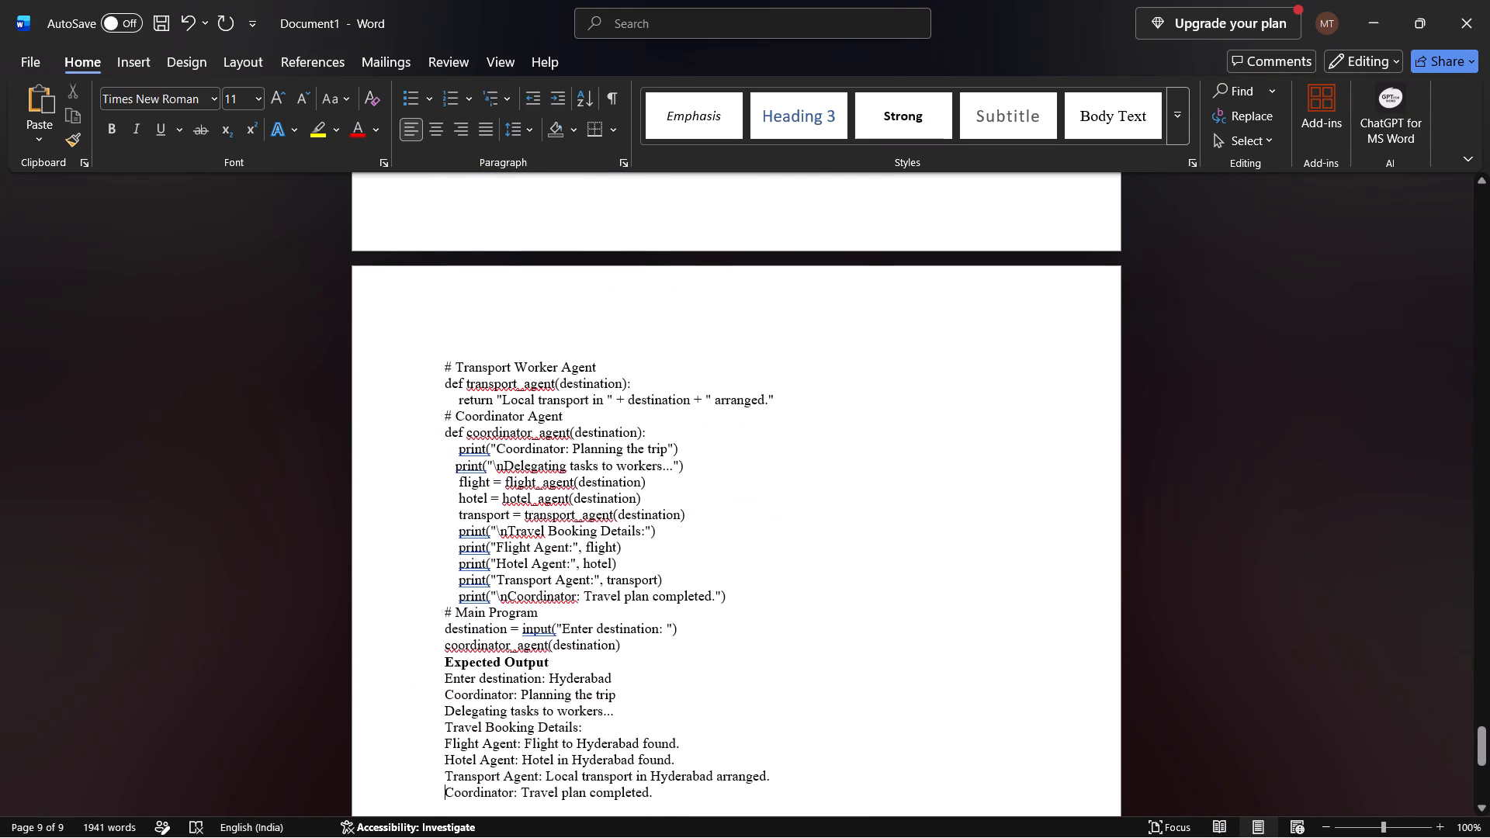
pyautogui.scroll(1, 511, 655)
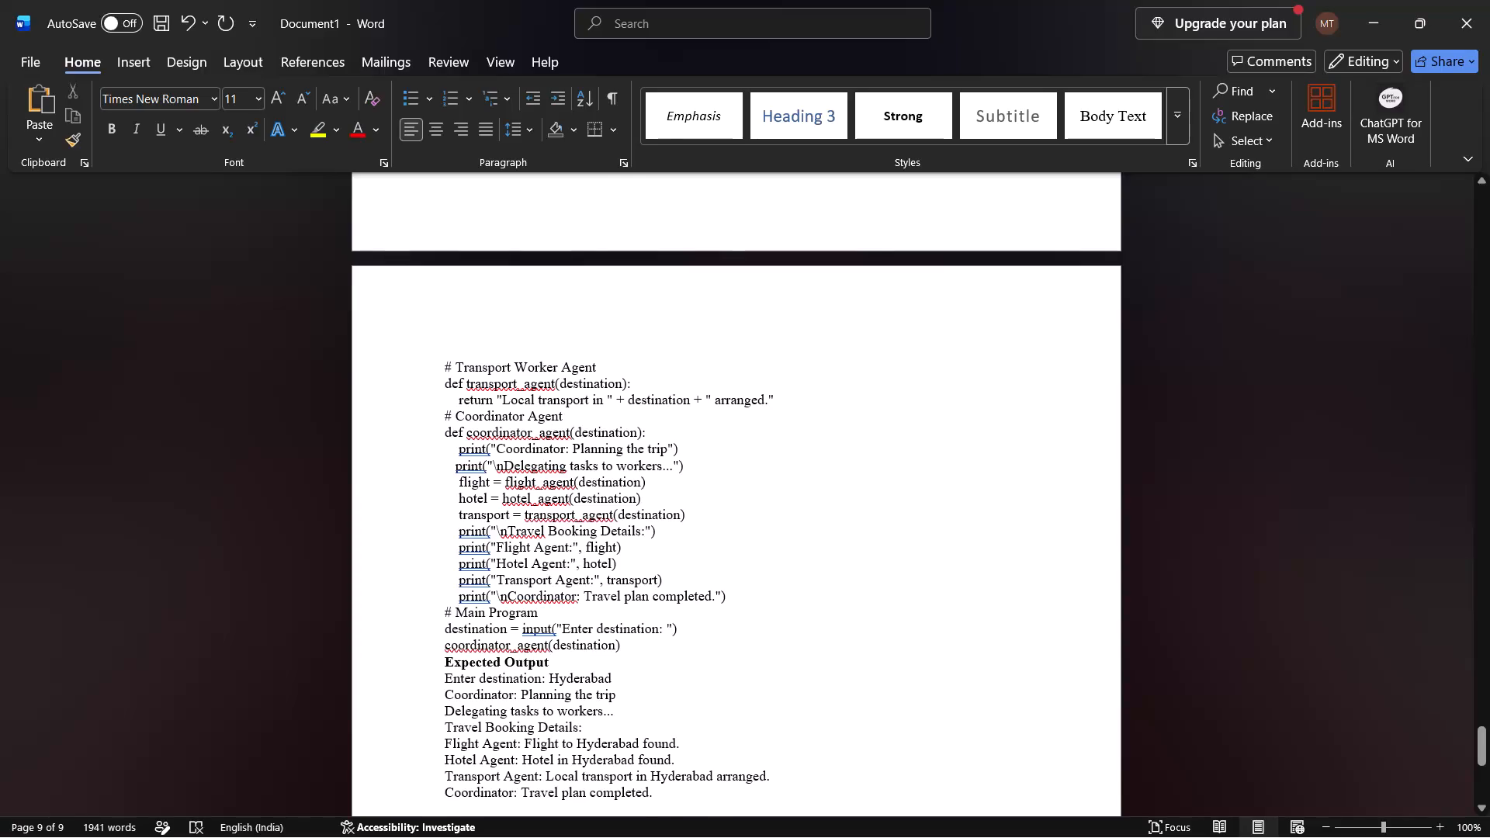
pyautogui.scroll(5, 511, 655)
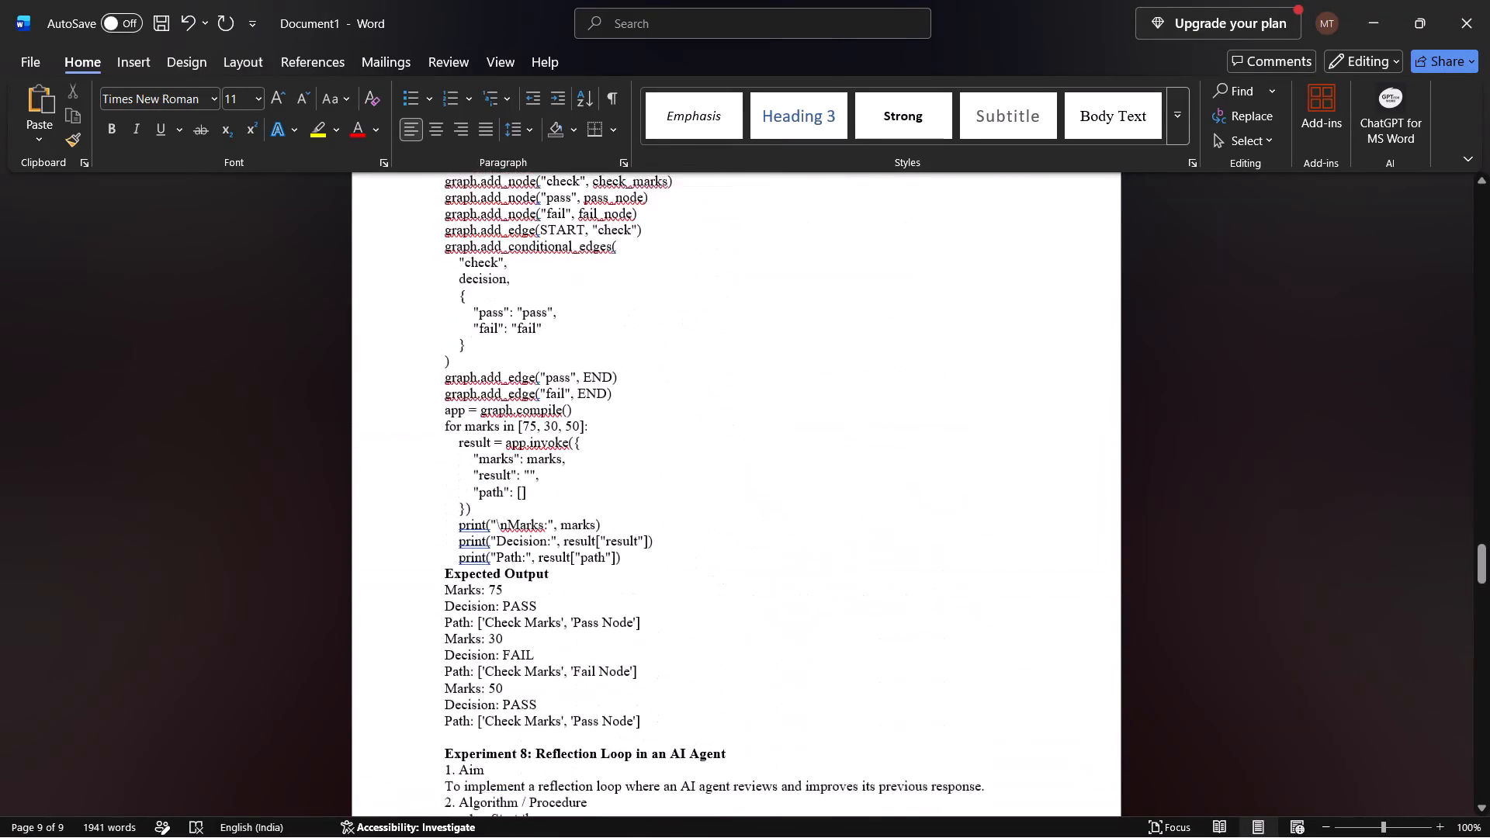
pyautogui.scroll(8, 511, 655)
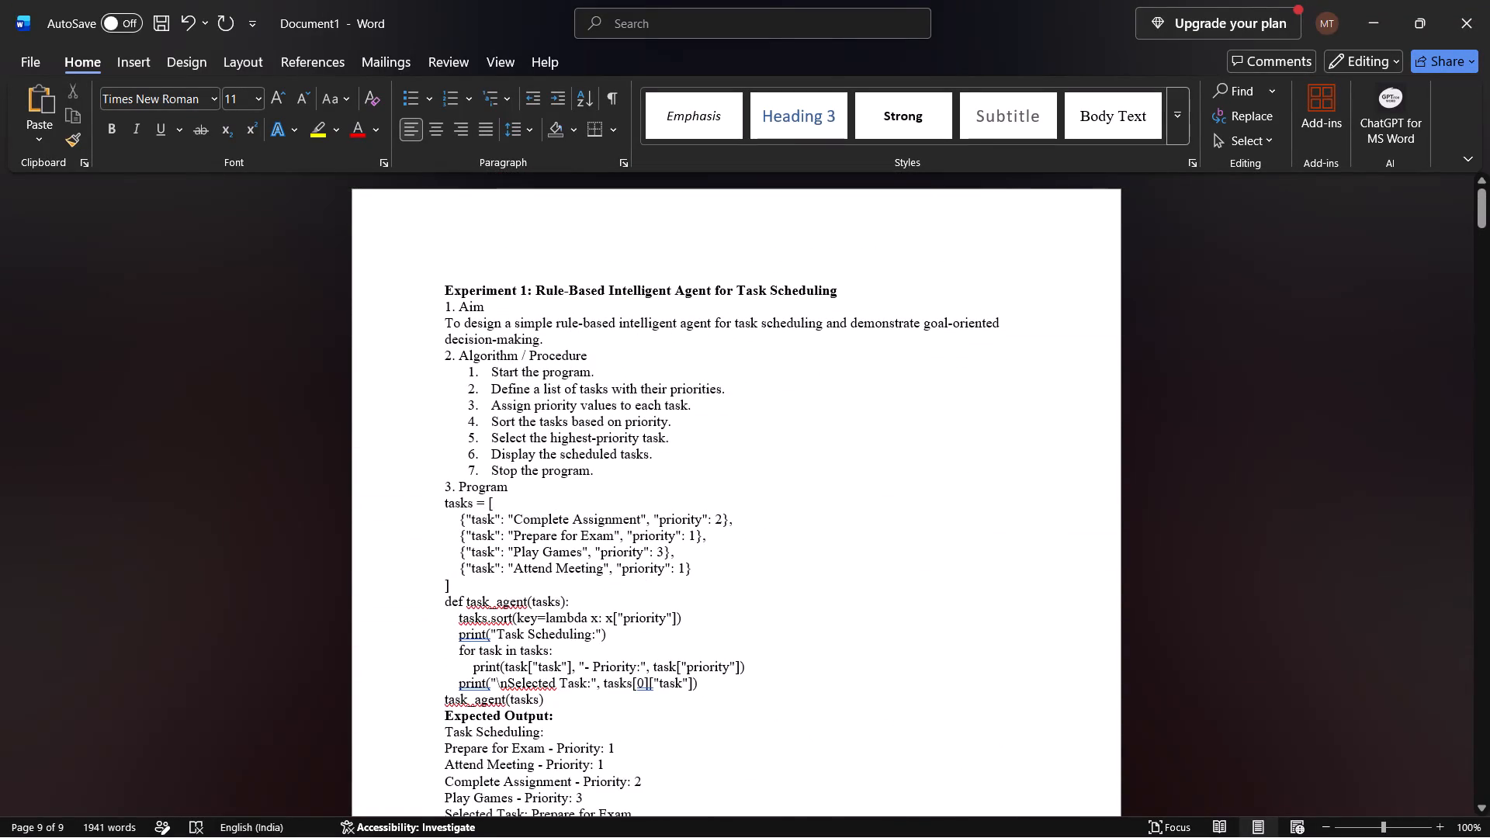
pyautogui.scroll(3, 511, 655)
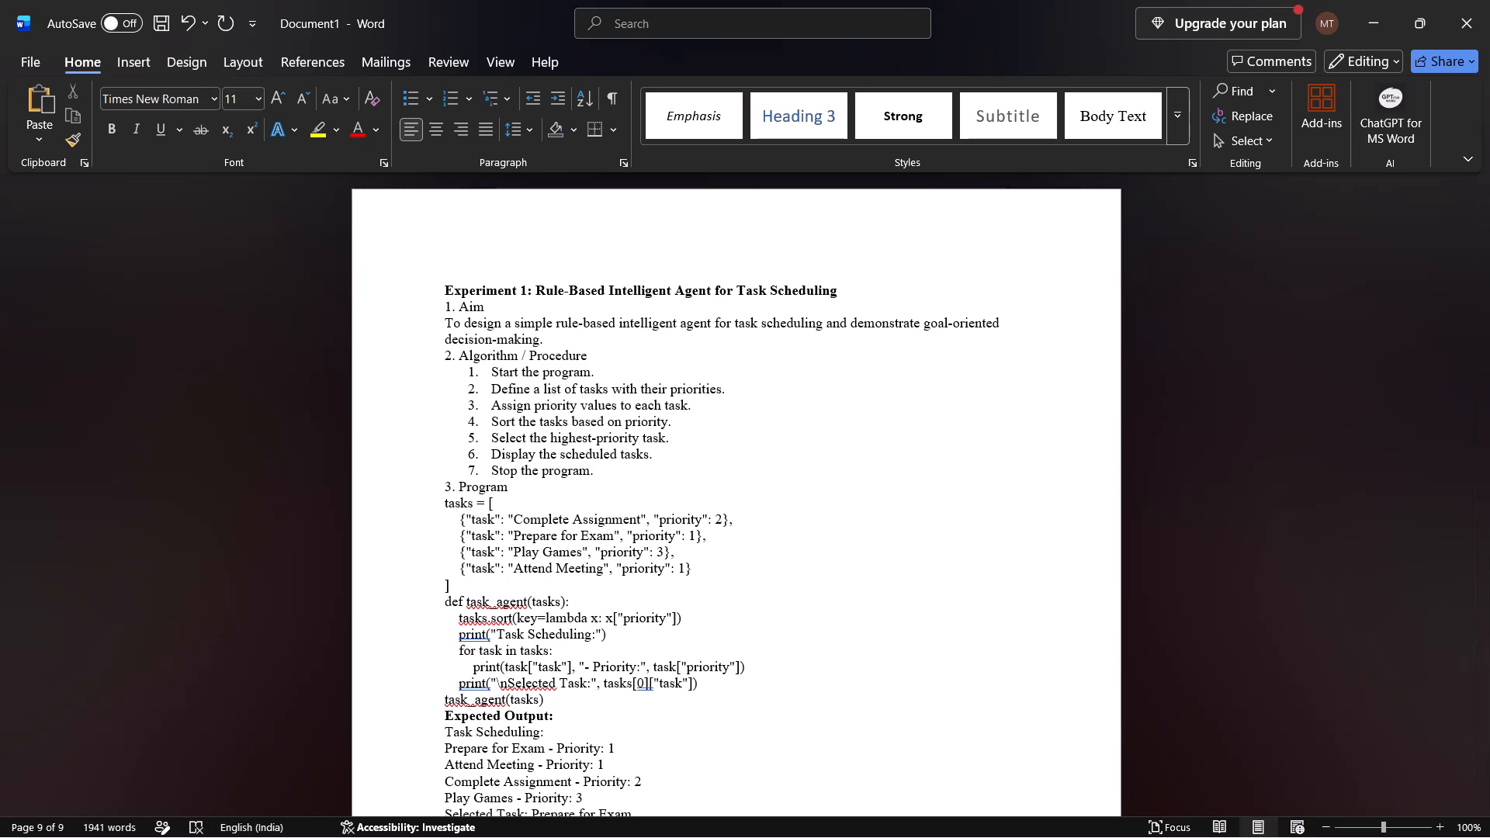
# Save the document under the name aai lab external in the personal OneDrive folder.
pyautogui.hotkey('ctrl', 's')
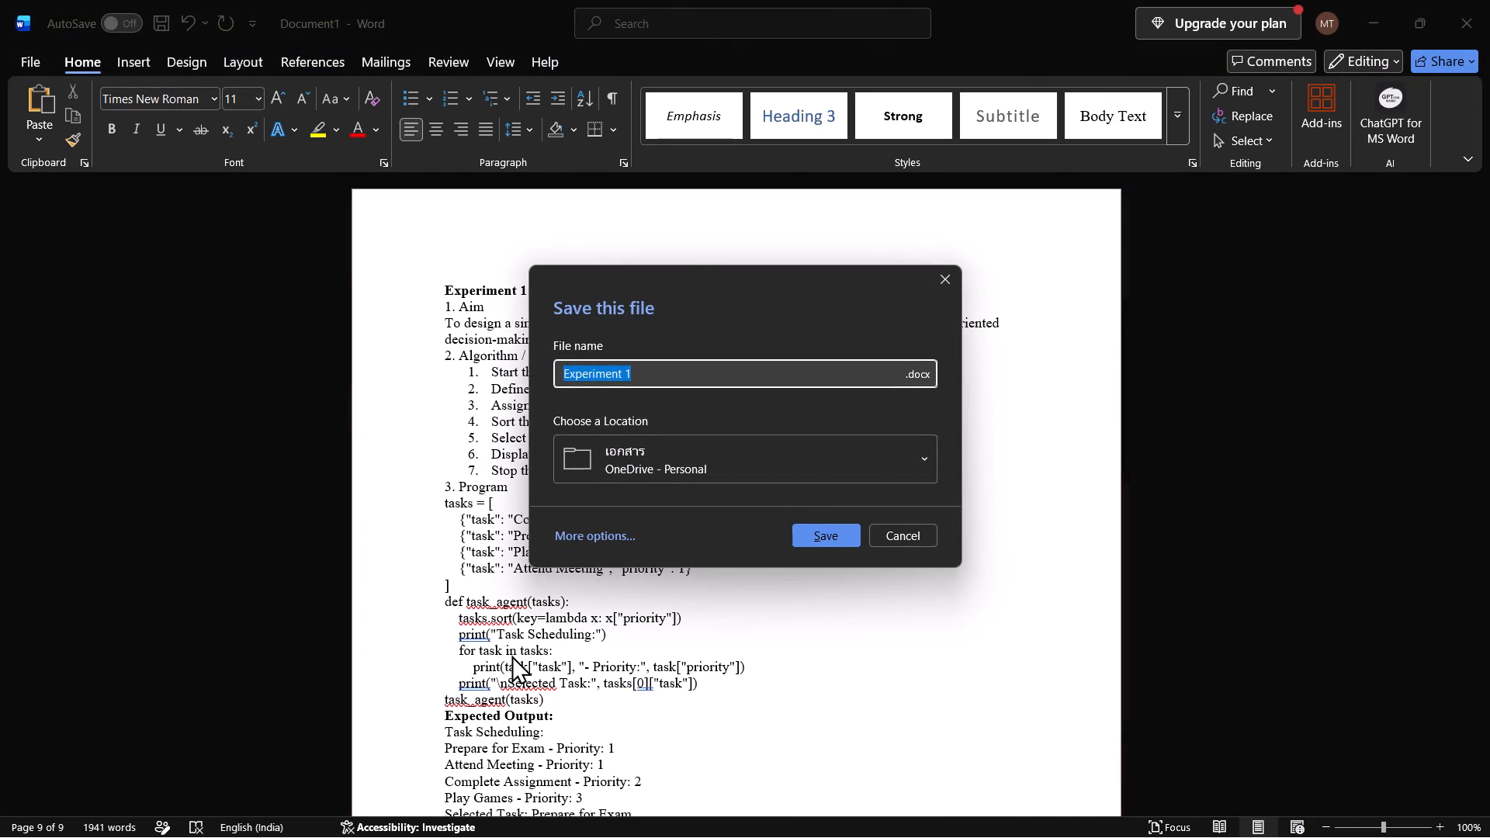
pyautogui.press('BackSpace')
pyautogui.write('aai')
pyautogui.press('space')
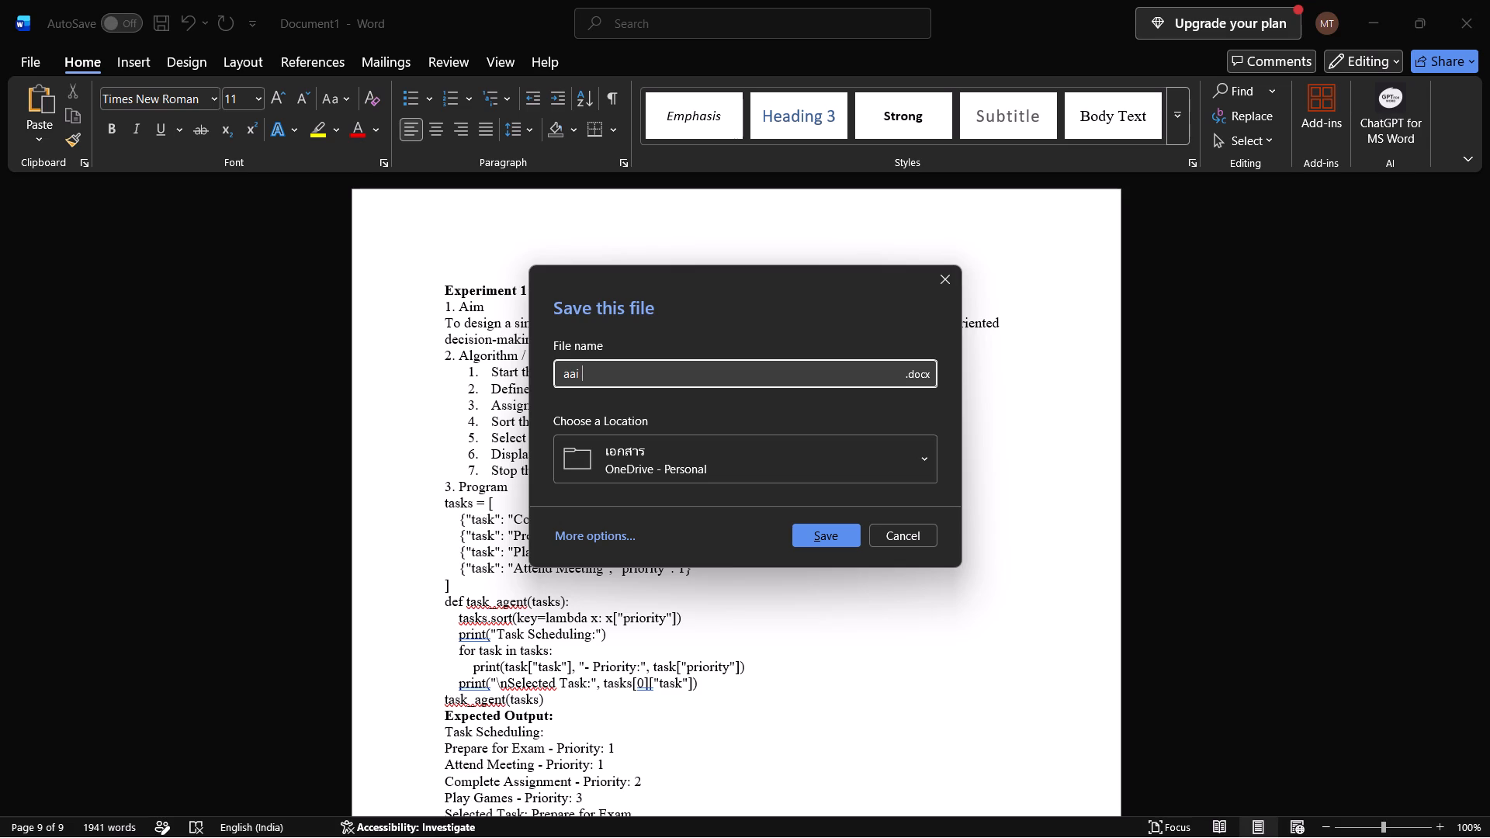
pyautogui.write('lab')
pyautogui.press('space')
pyautogui.write('external')
pyautogui.press('space')
pyautogui.press('Return')
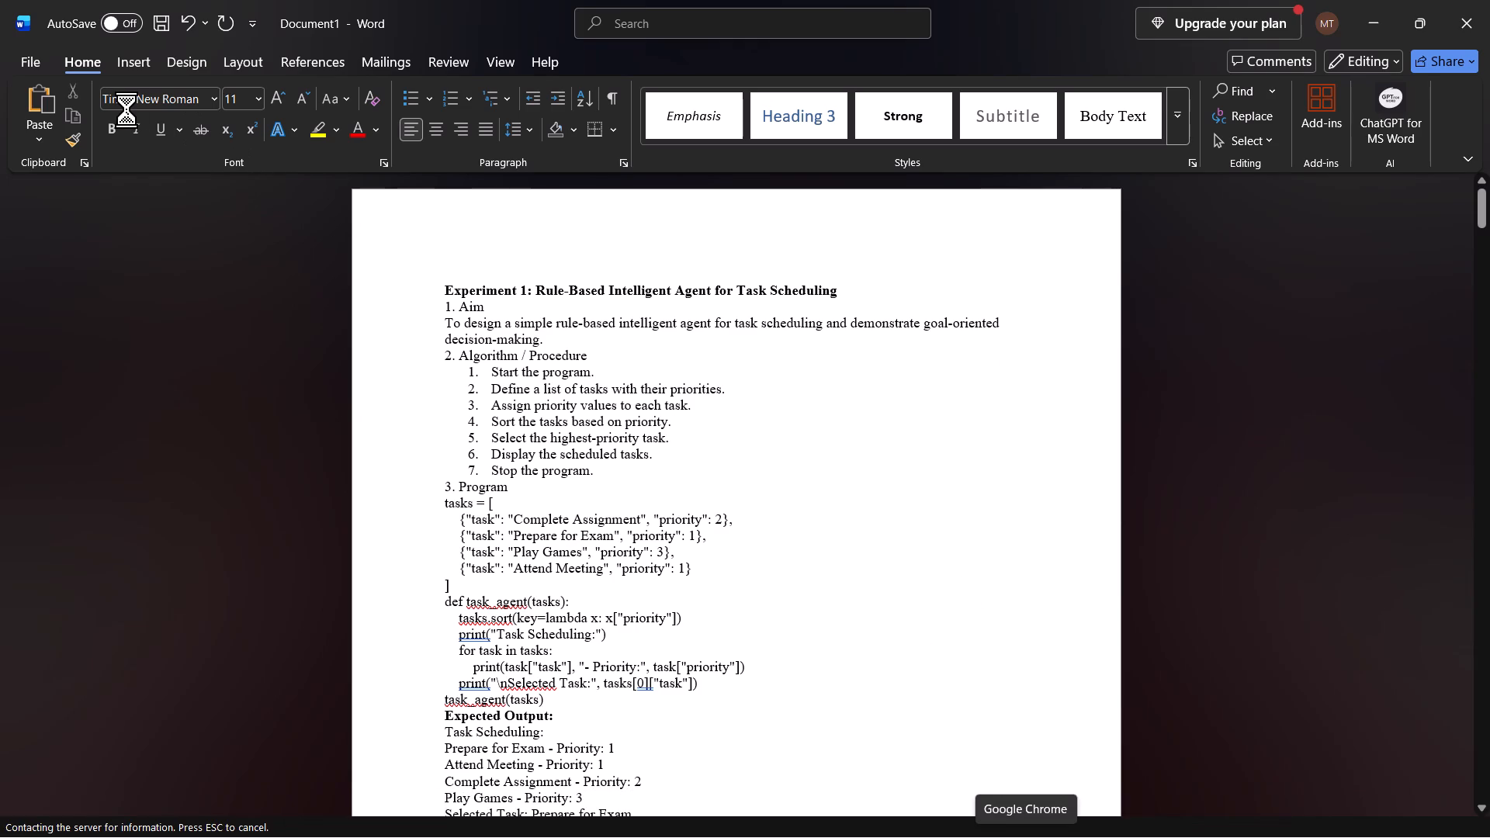
pyautogui.hotkey('ctrl', 's')
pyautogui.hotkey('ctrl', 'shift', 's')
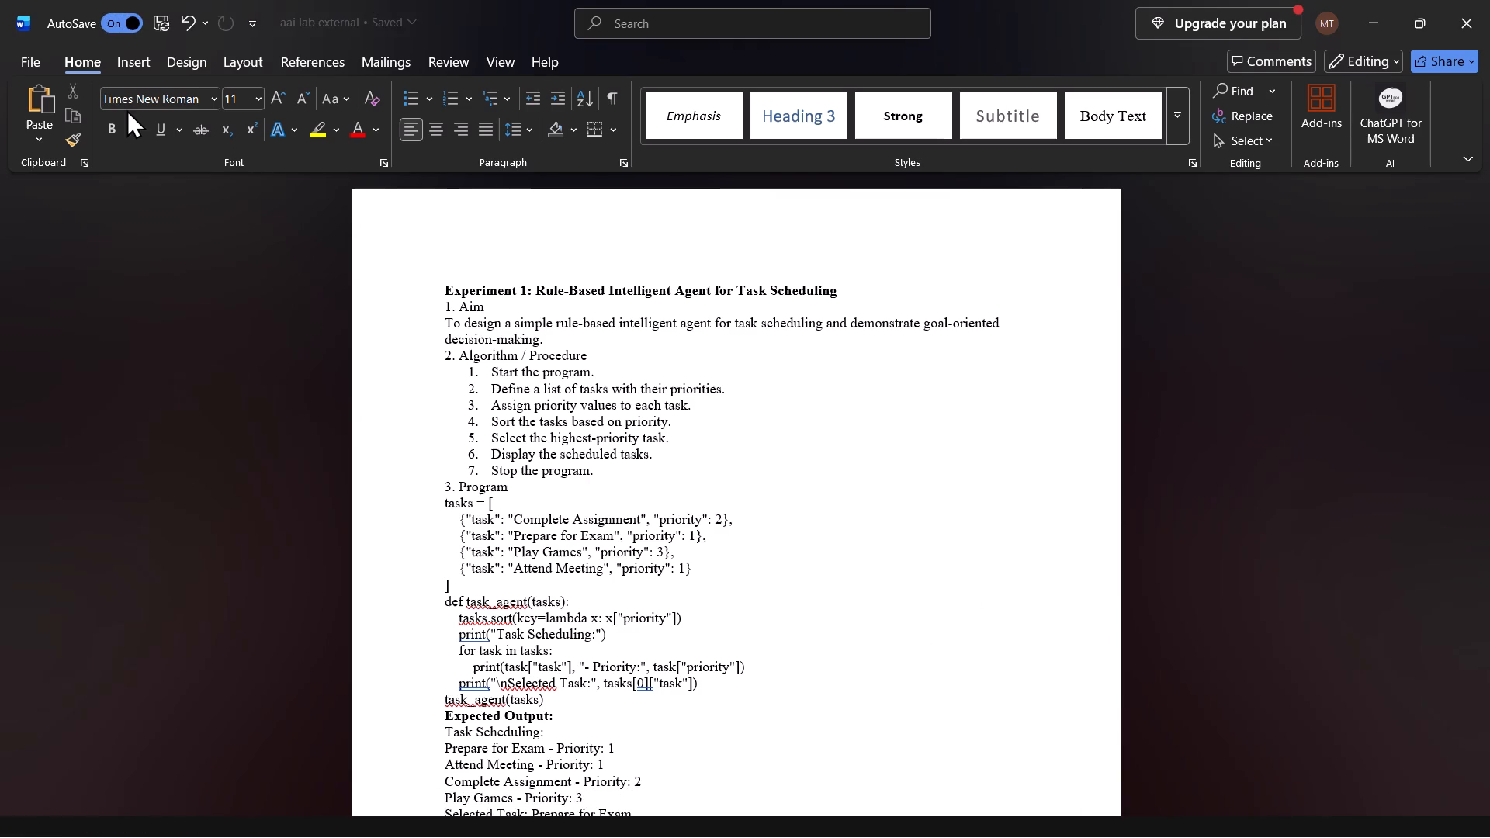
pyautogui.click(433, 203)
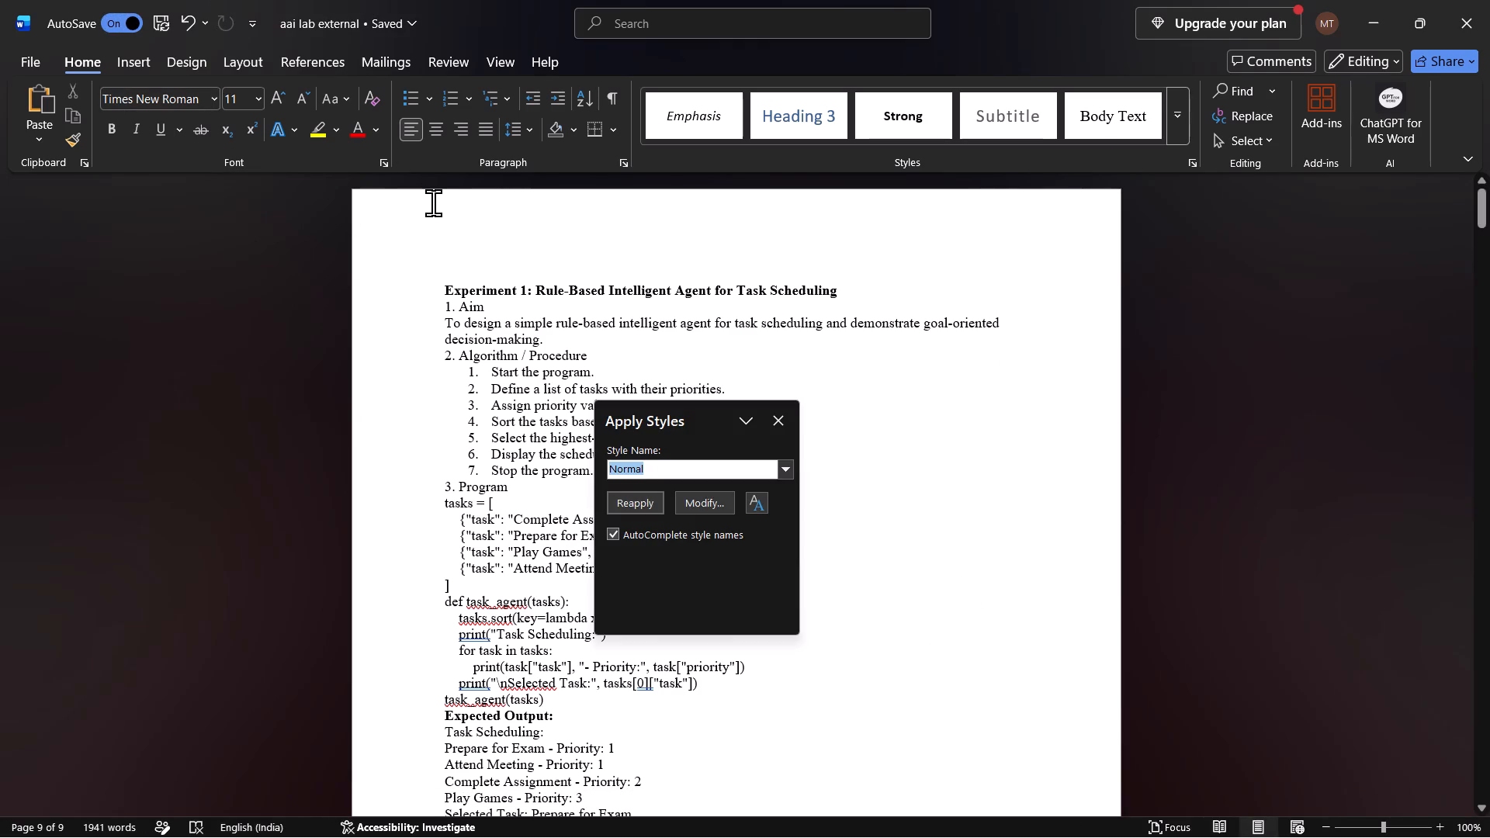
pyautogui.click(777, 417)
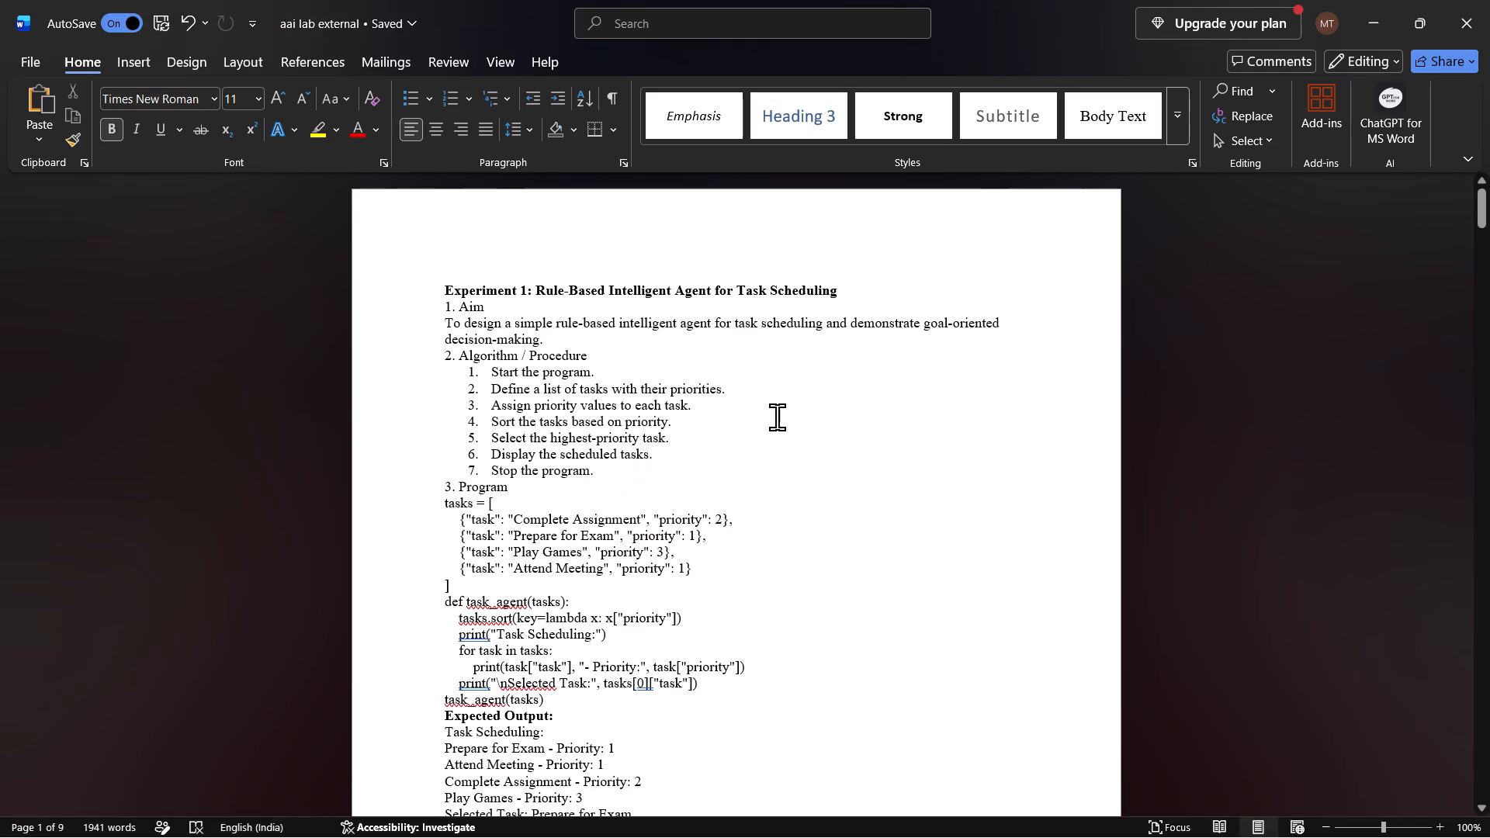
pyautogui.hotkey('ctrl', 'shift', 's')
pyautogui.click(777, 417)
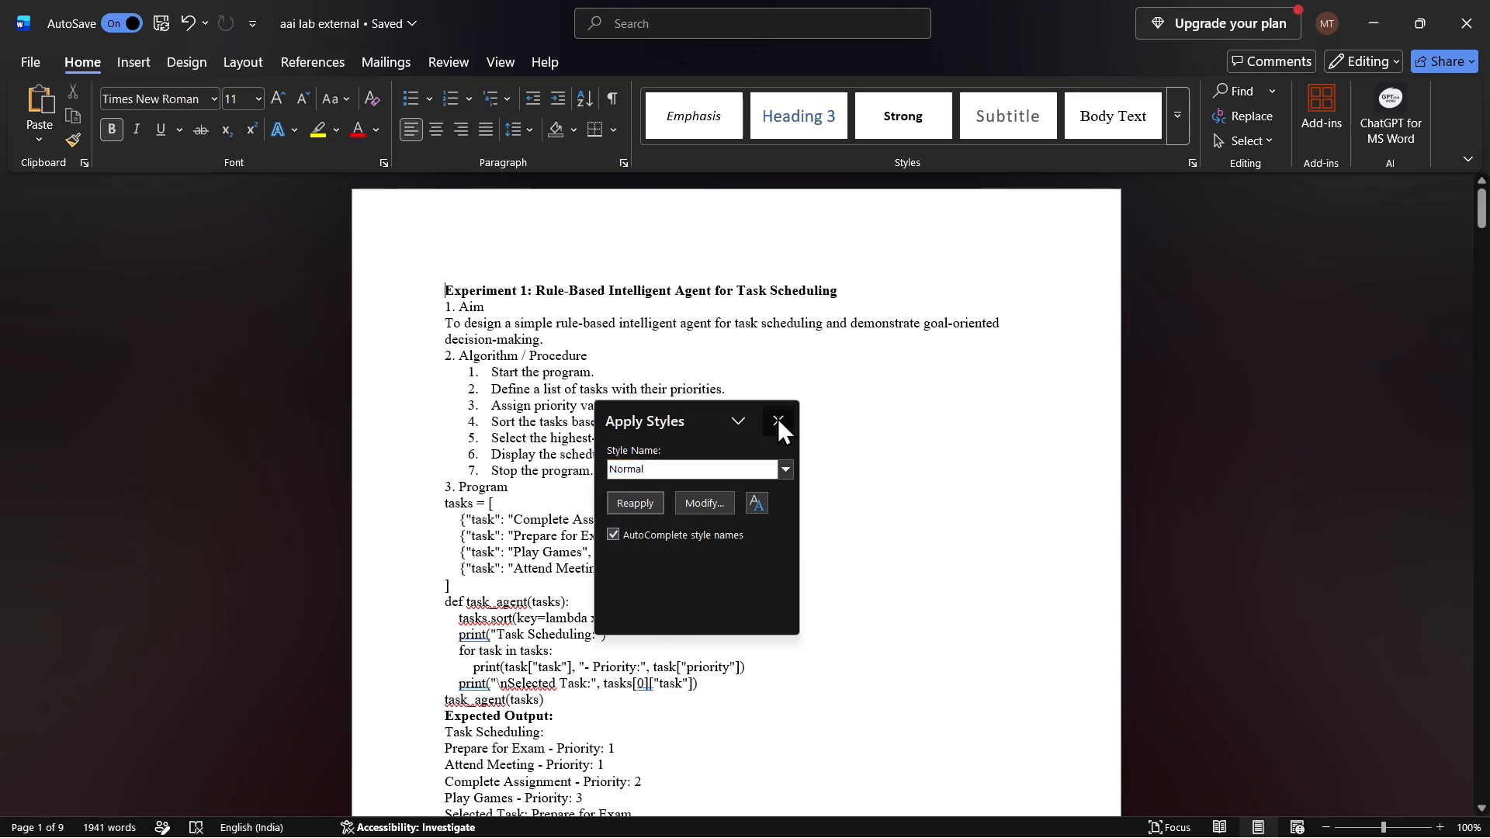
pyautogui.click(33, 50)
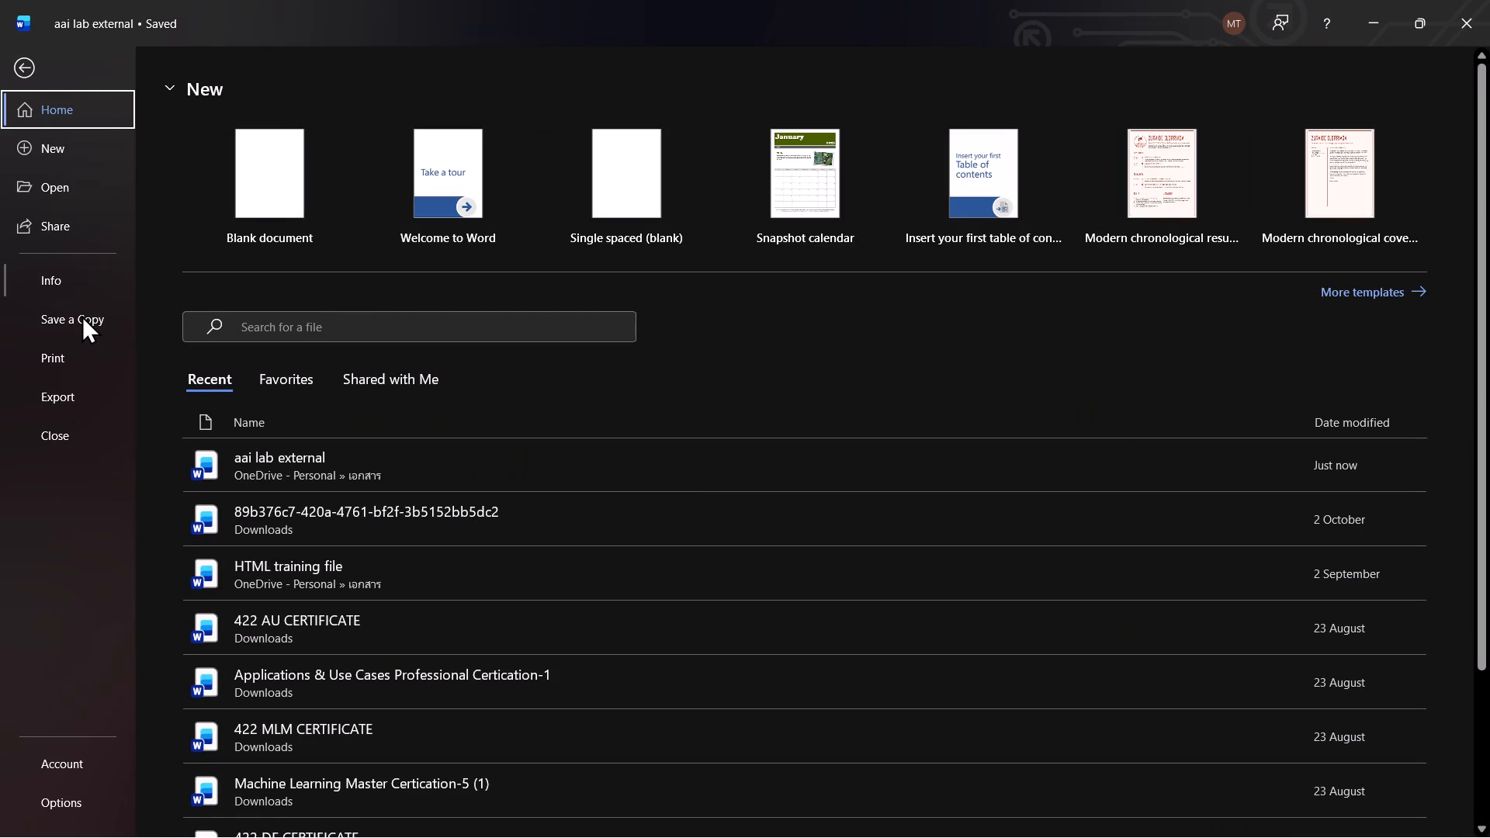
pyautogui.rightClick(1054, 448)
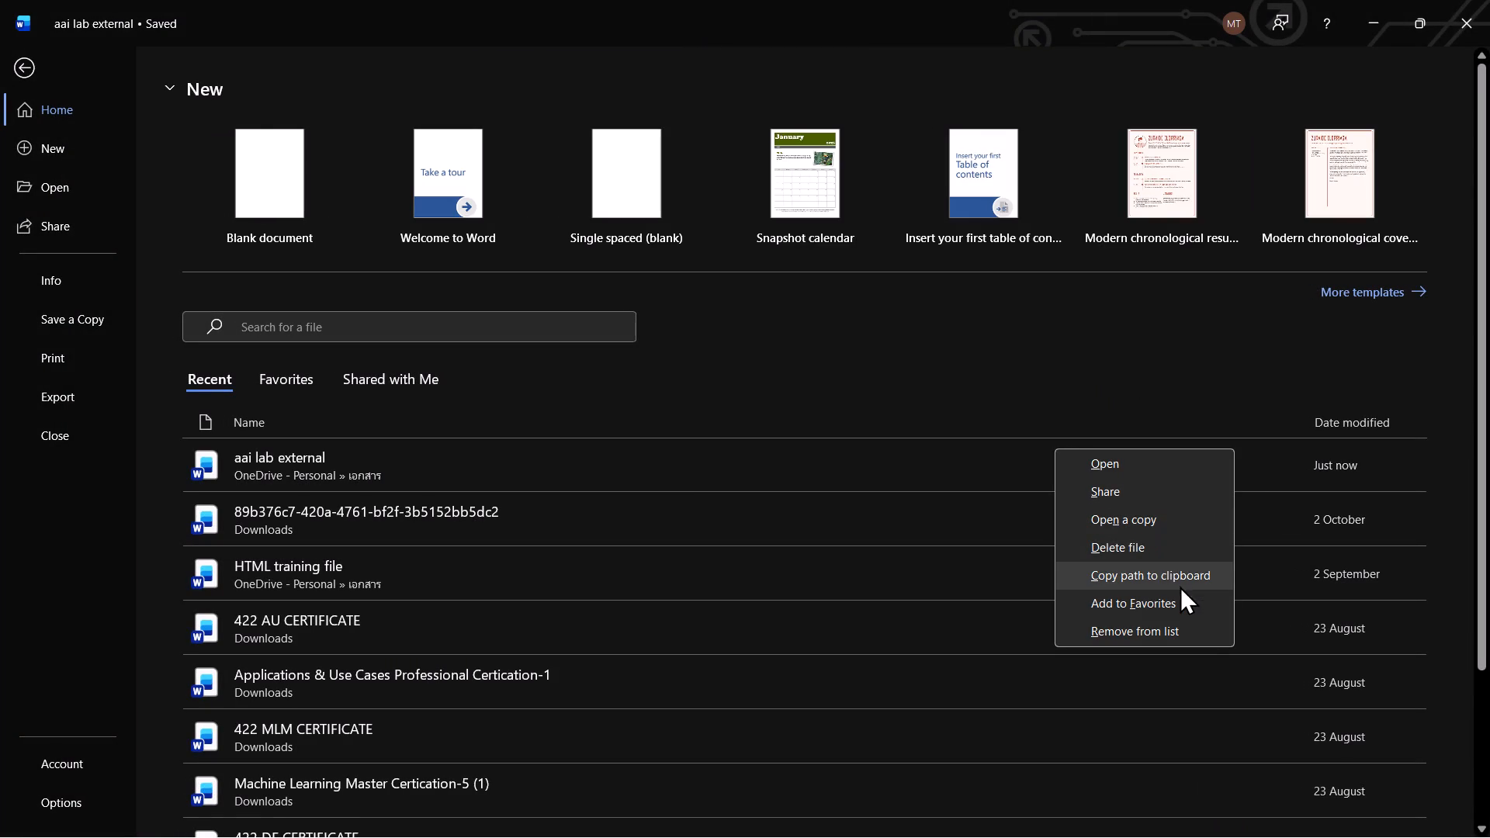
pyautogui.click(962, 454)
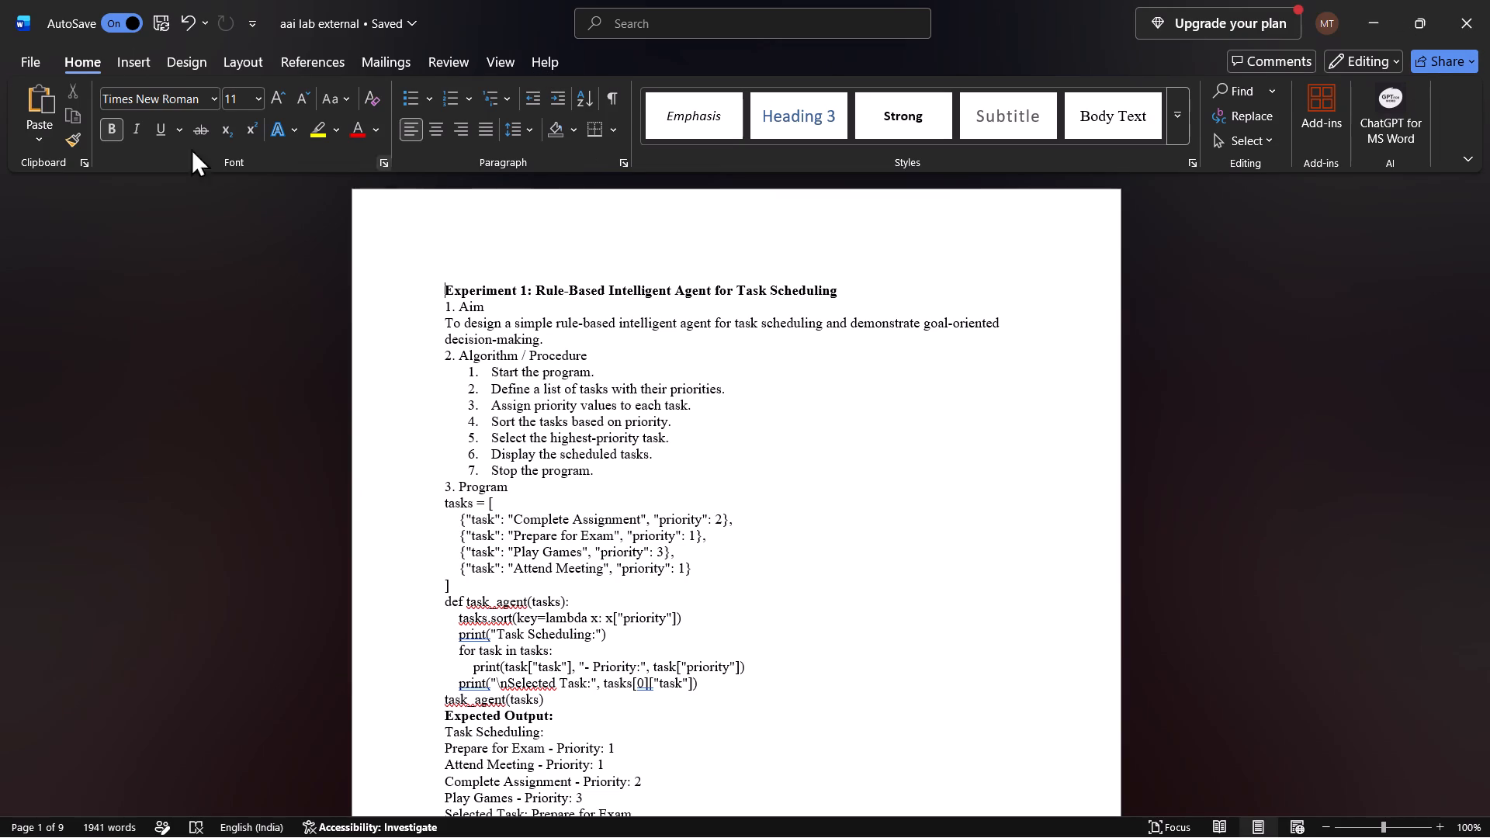
# Save the aai lab external document once more.
pyautogui.hotkey('ctrl', 's')
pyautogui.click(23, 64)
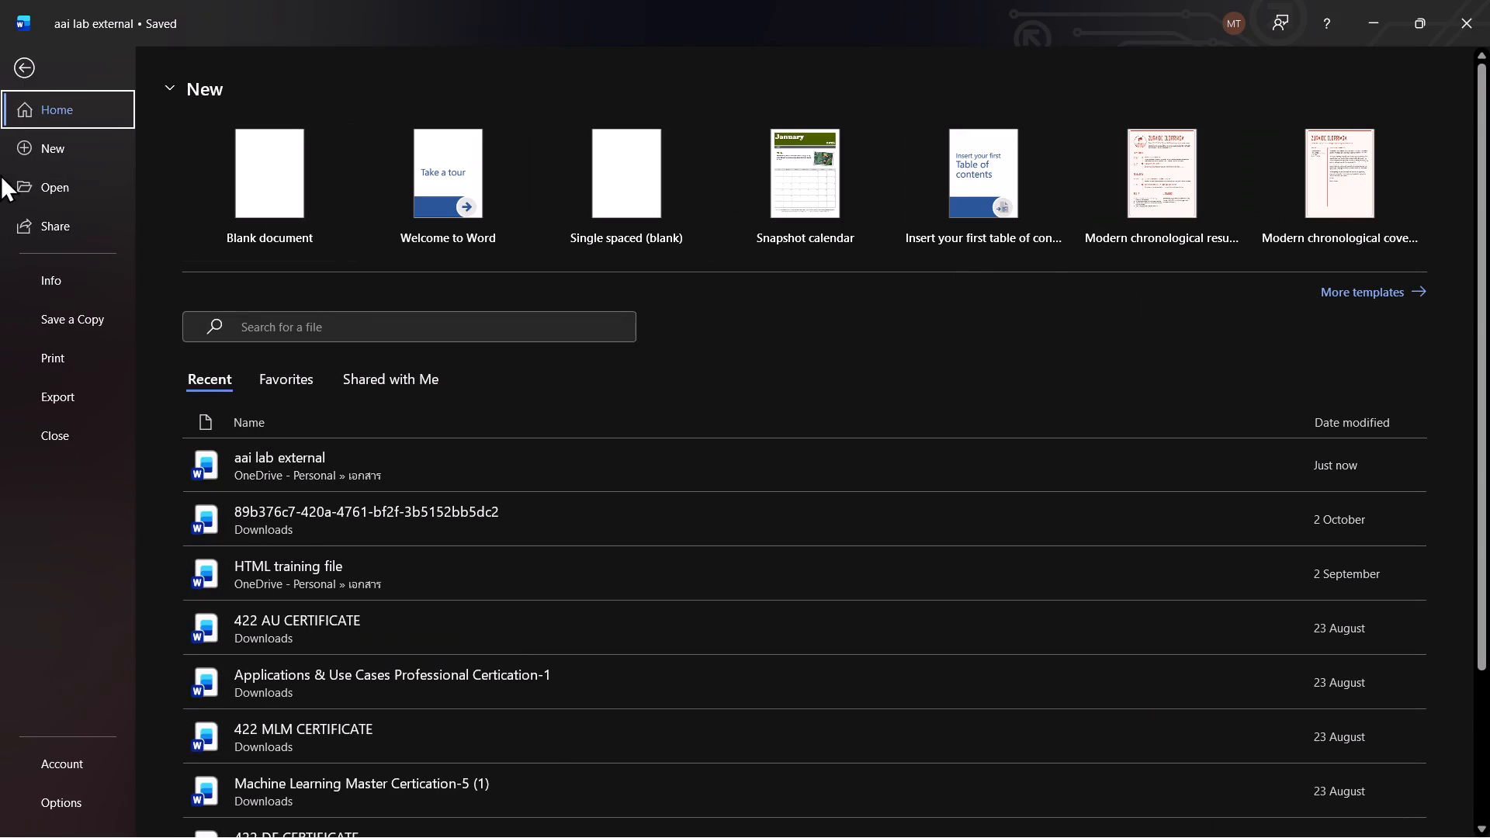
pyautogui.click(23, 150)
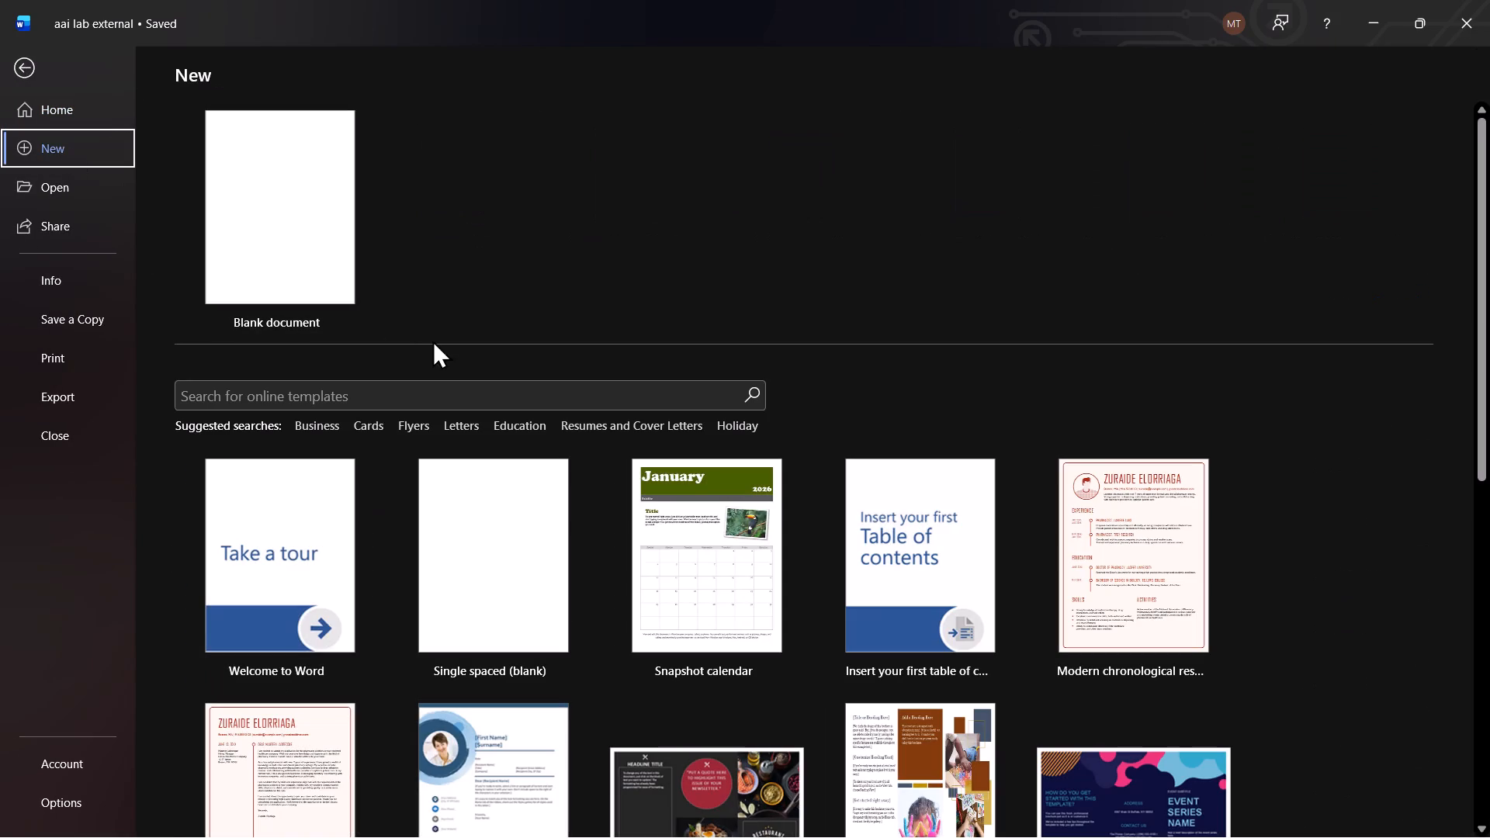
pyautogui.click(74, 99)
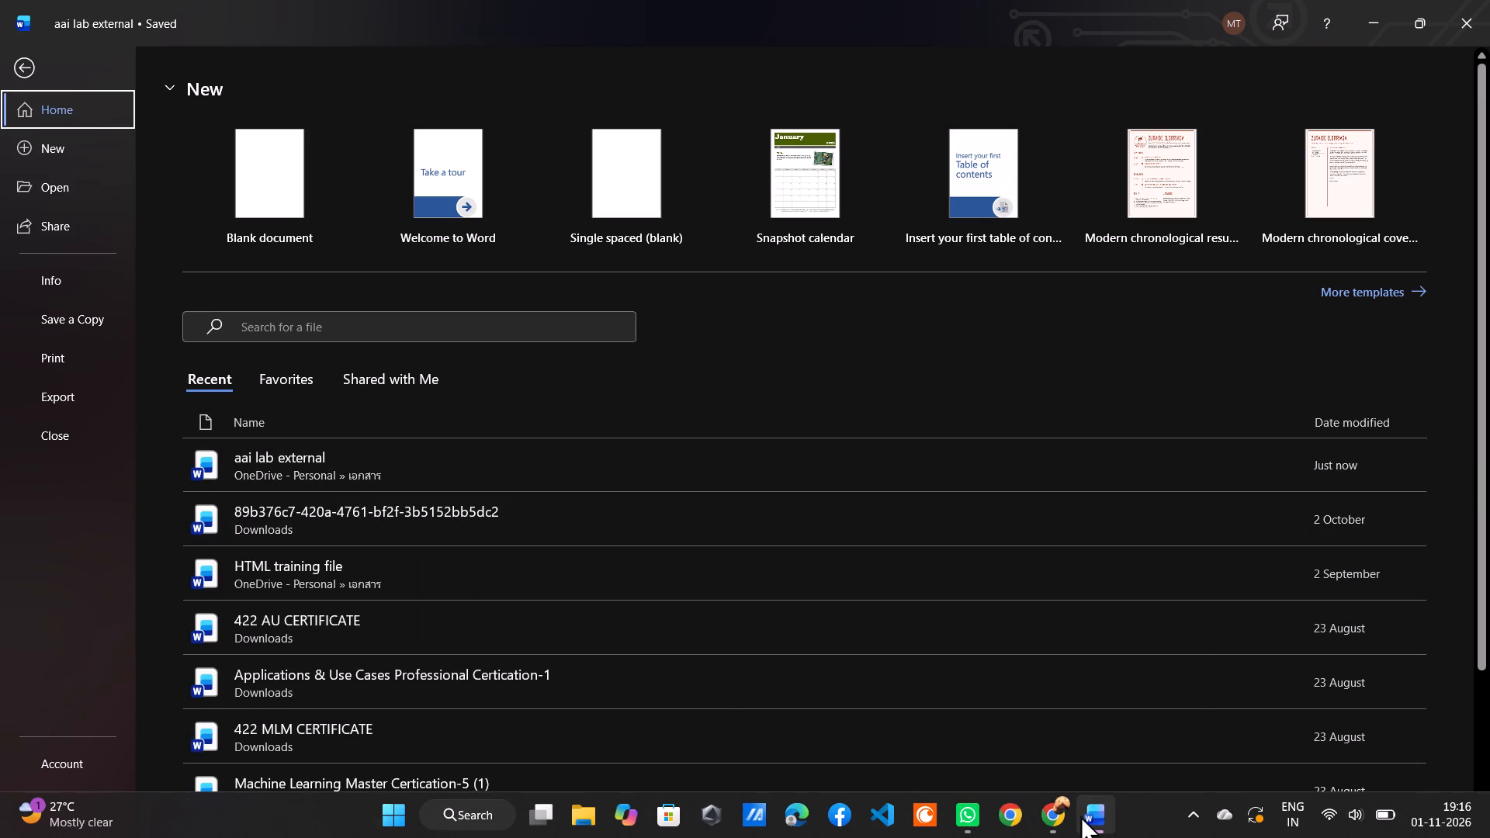
# Switch to Chrome, search for ilovepdf word to pdf in a new tab and open iLovePDF's Word to PDF converter.
pyautogui.click(1070, 811)
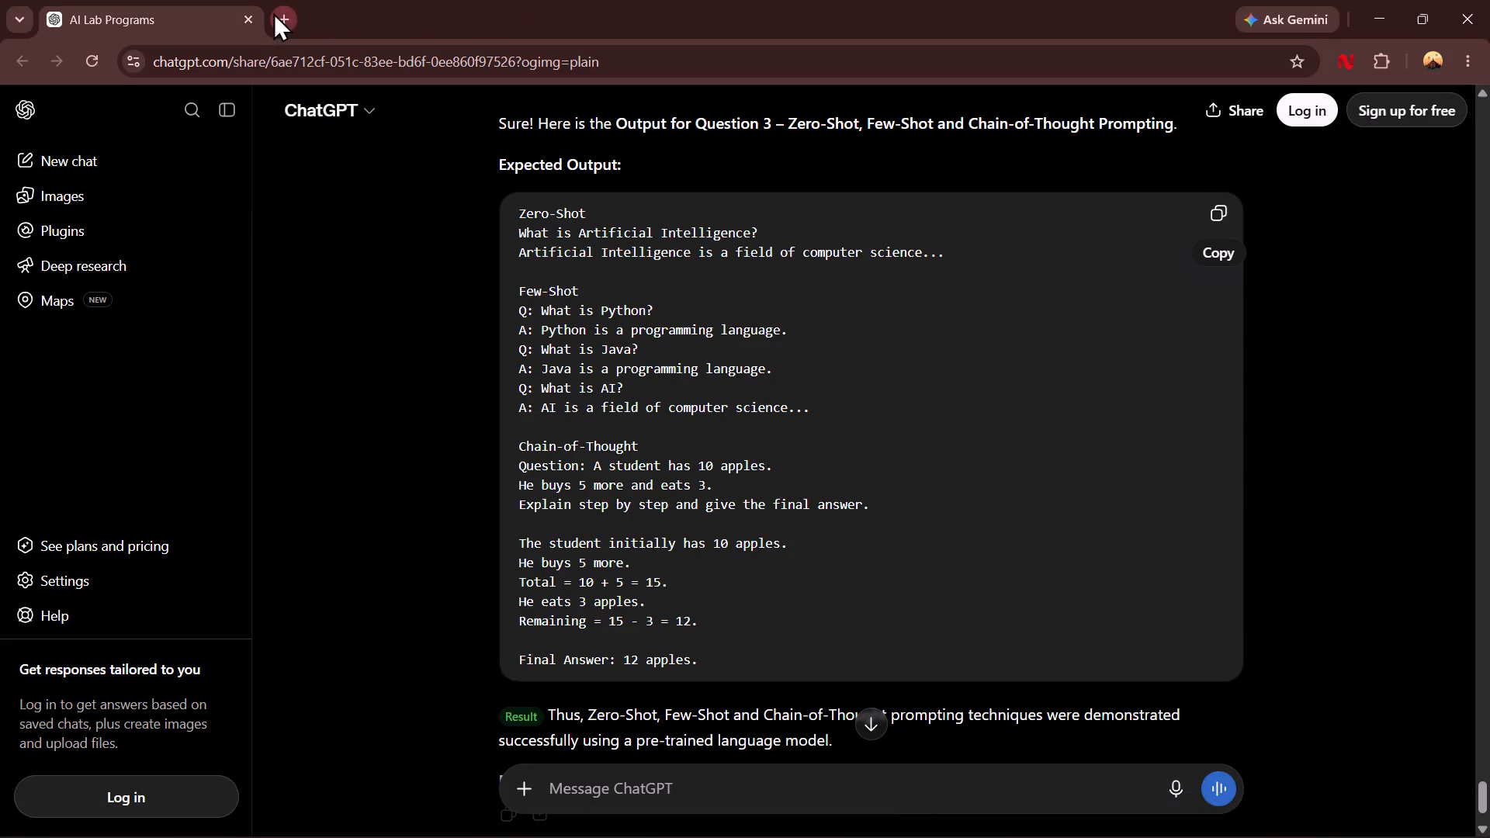
pyautogui.click(273, 12)
pyautogui.write('ilo')
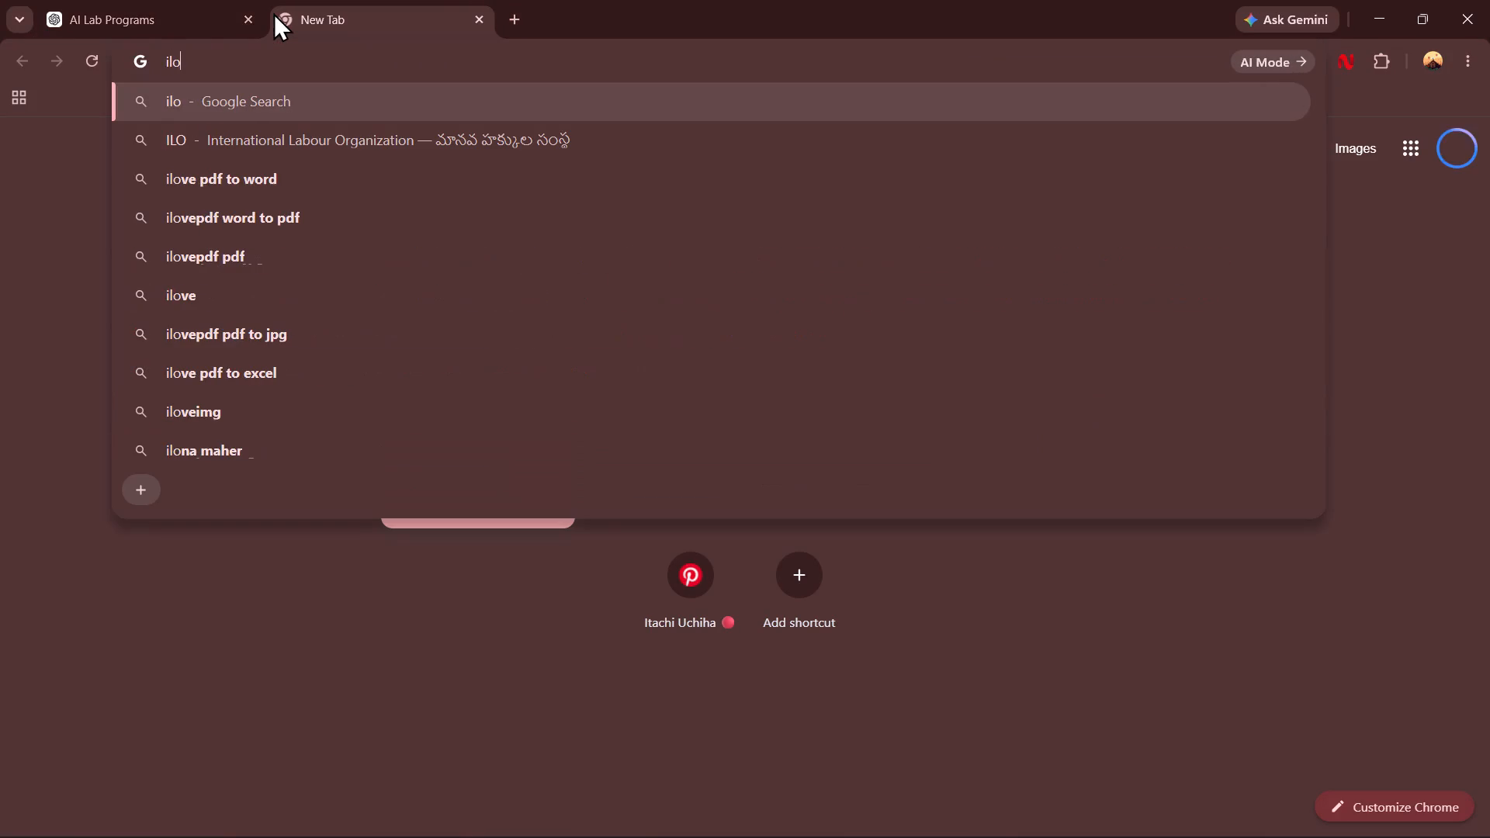
pyautogui.press('Down')
pyautogui.press('Down')
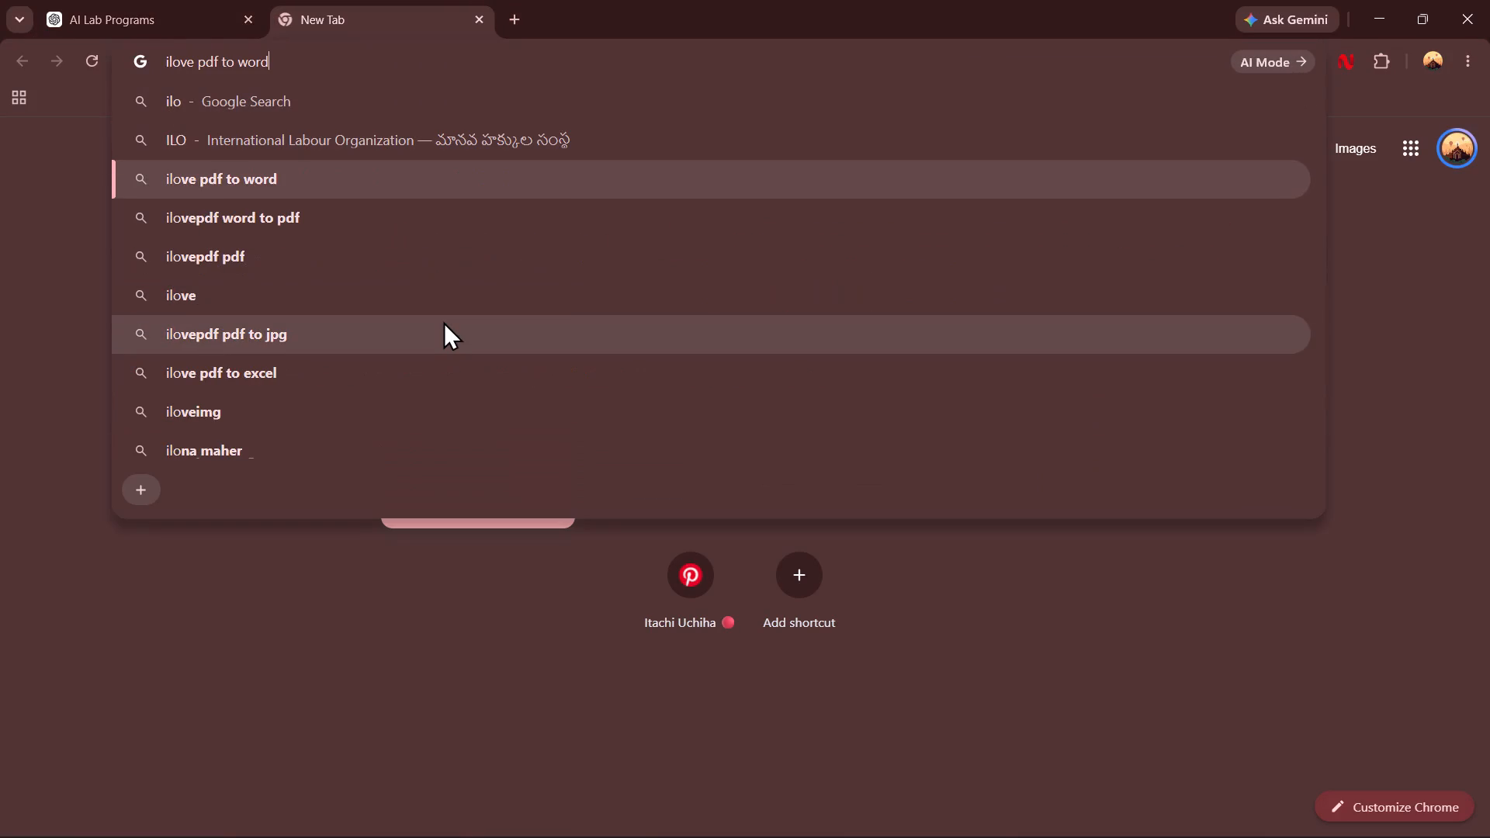
pyautogui.press('Down')
pyautogui.press('Return')
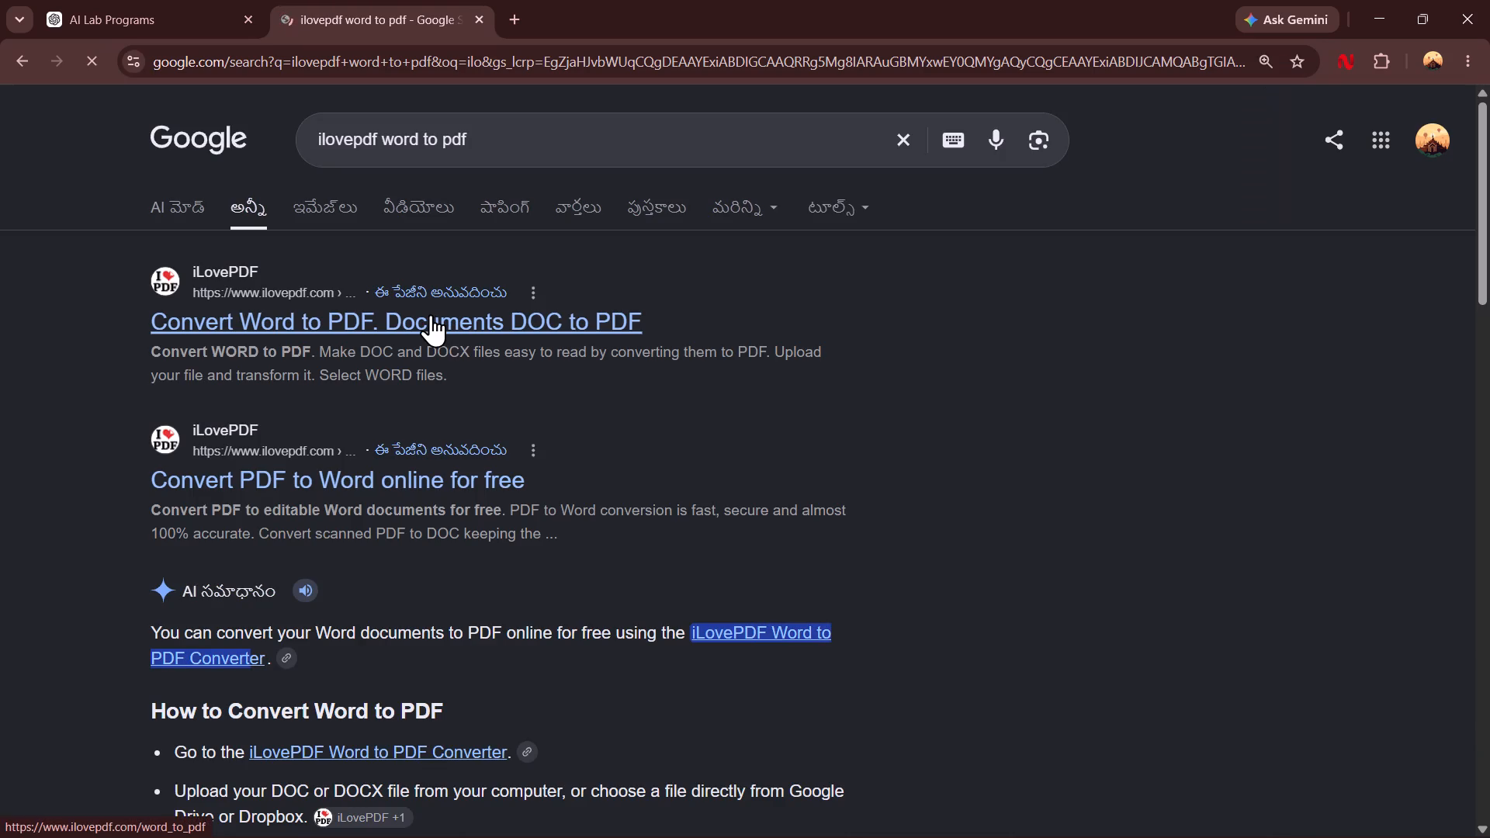
pyautogui.click(431, 314)
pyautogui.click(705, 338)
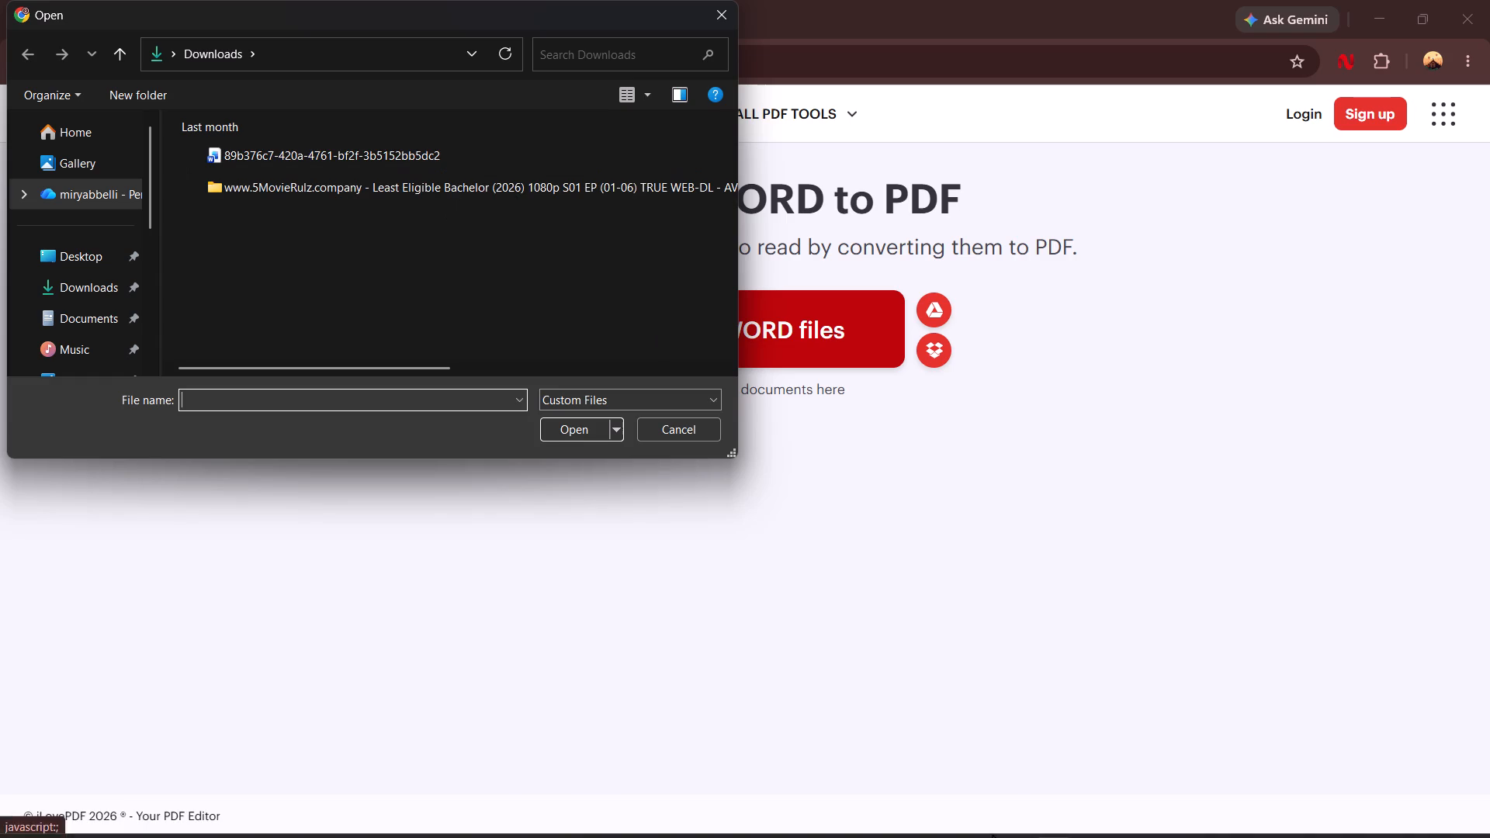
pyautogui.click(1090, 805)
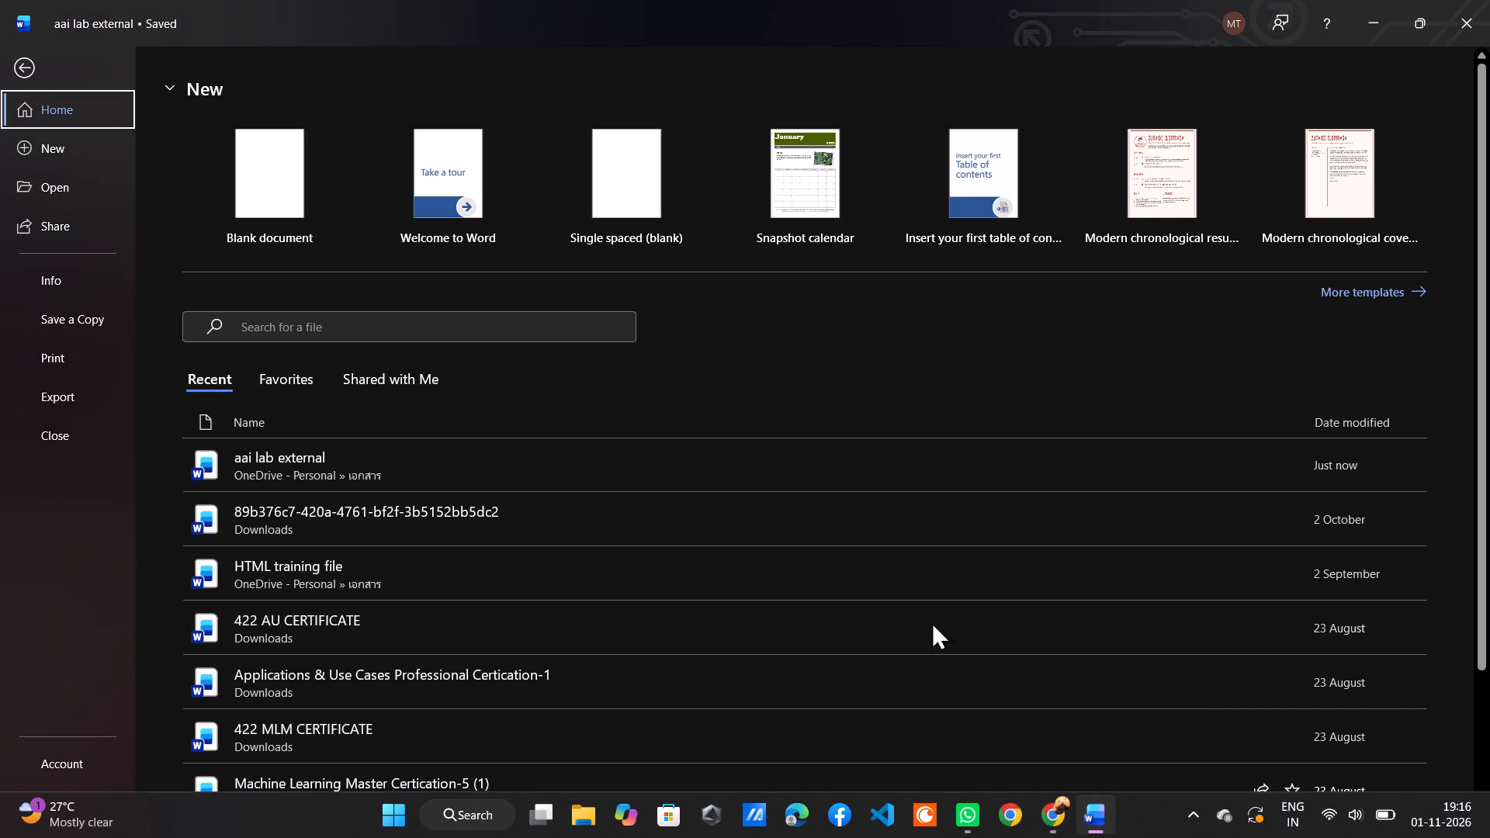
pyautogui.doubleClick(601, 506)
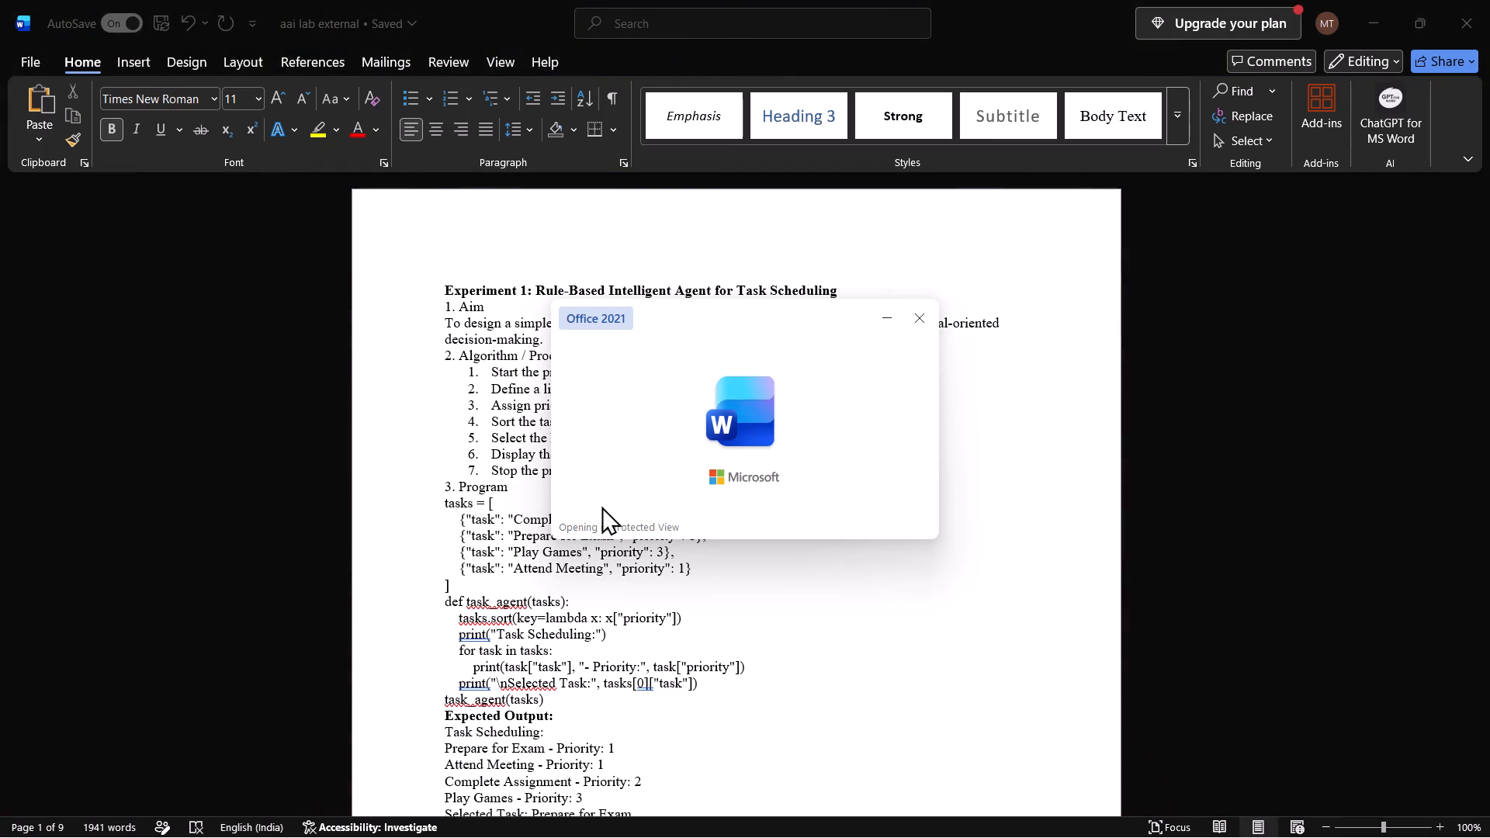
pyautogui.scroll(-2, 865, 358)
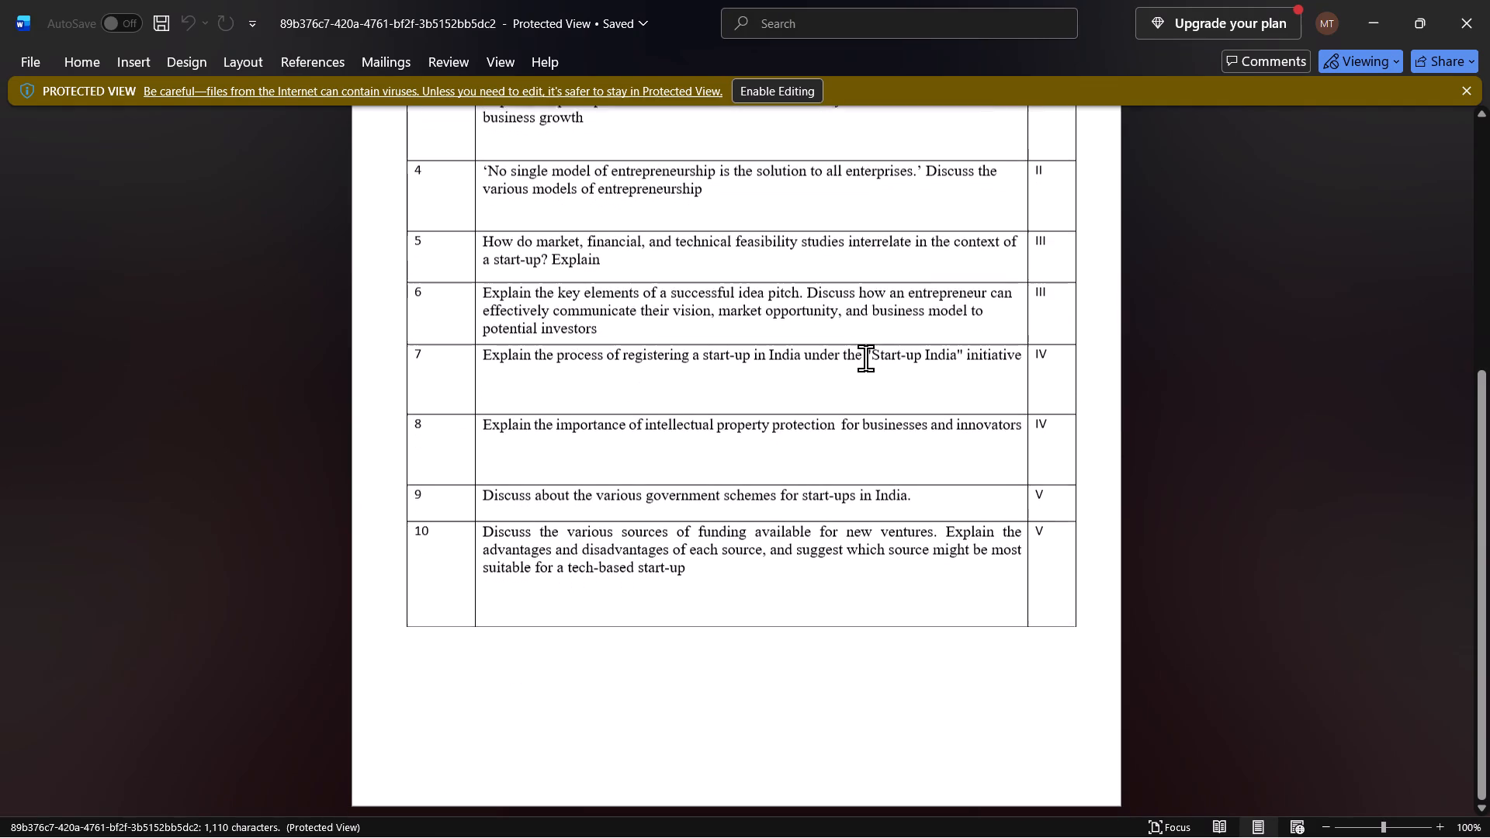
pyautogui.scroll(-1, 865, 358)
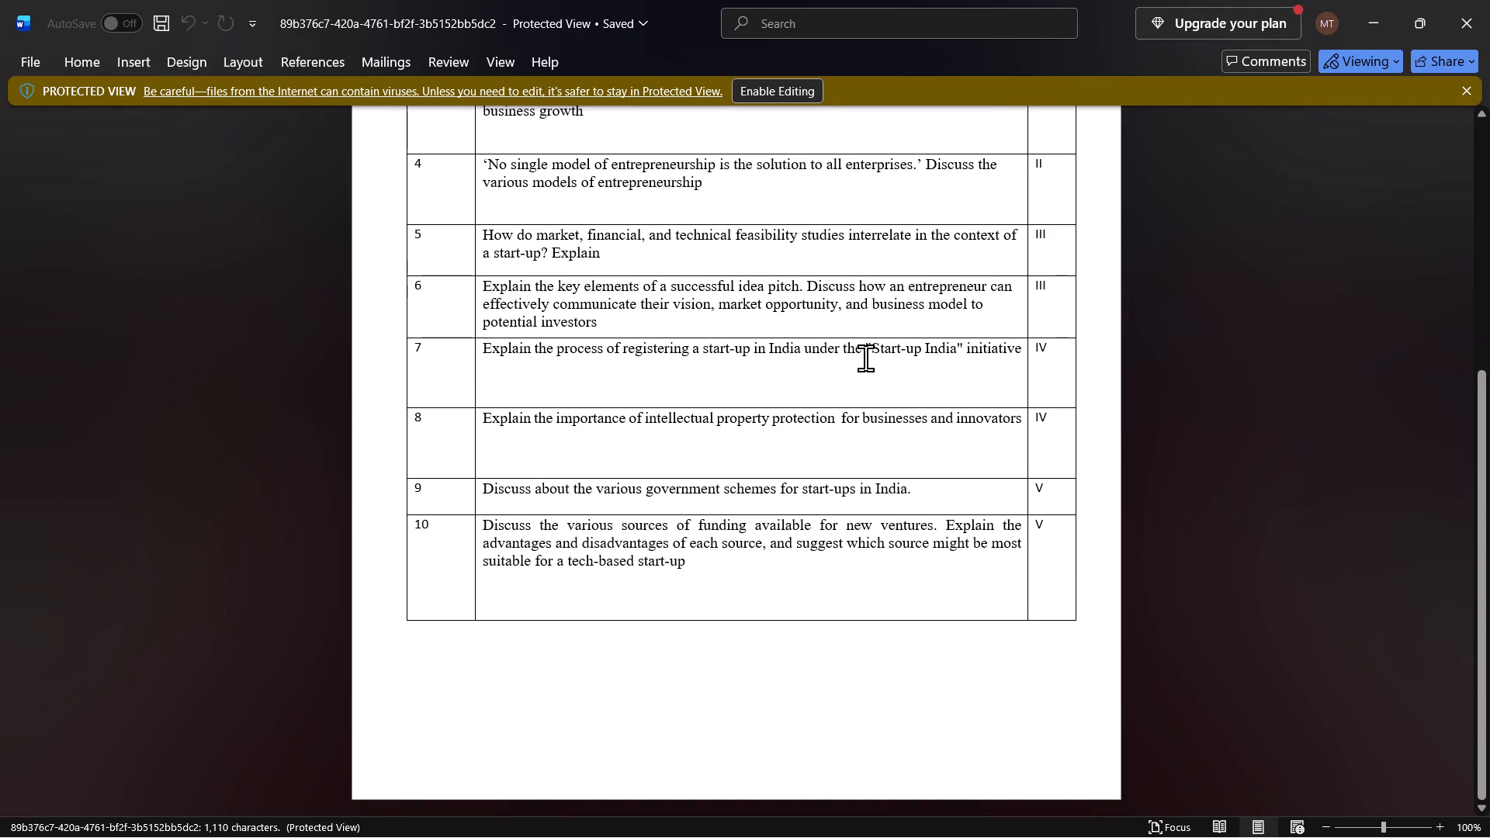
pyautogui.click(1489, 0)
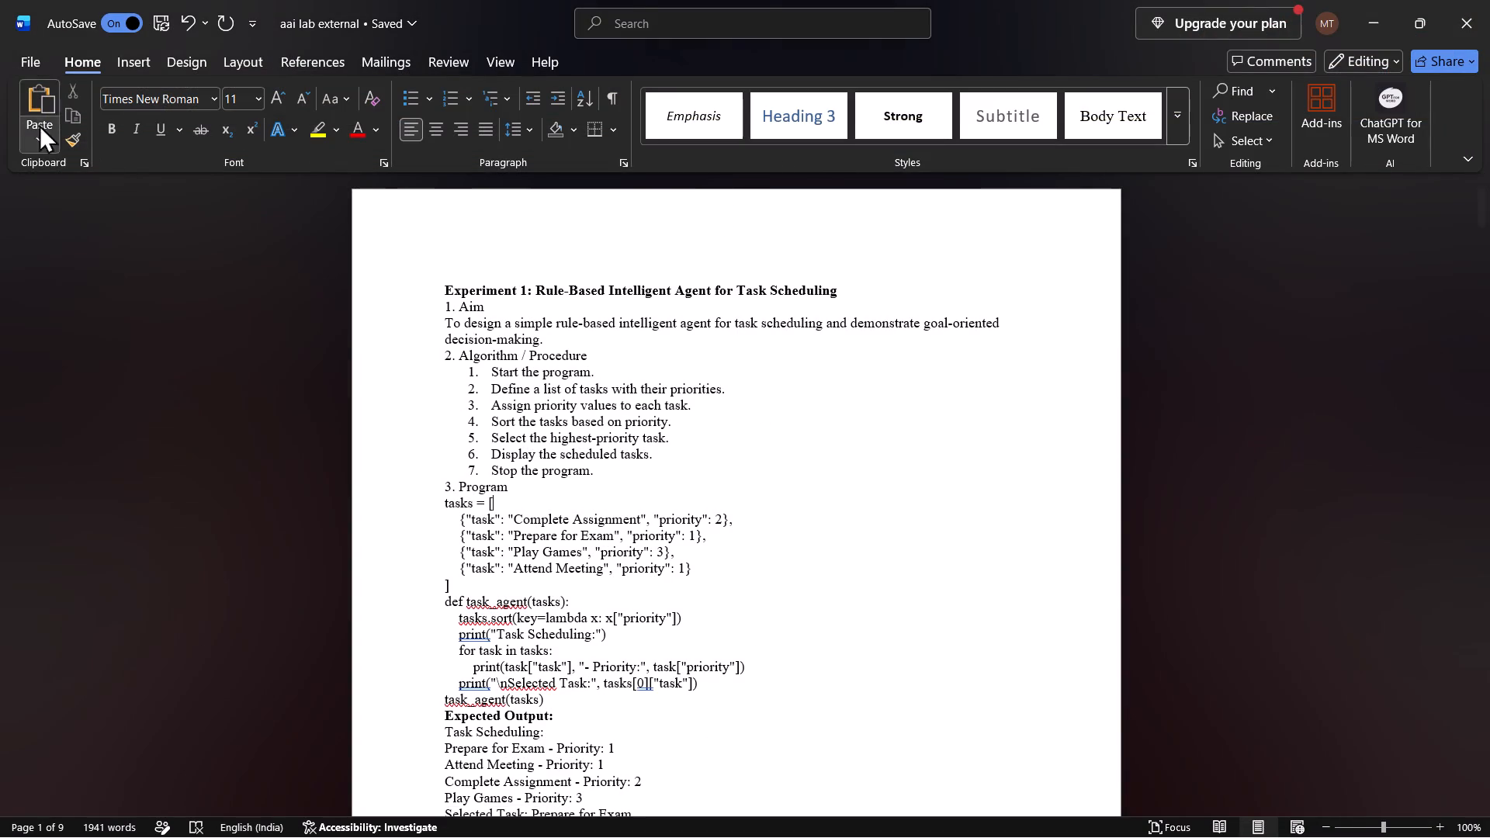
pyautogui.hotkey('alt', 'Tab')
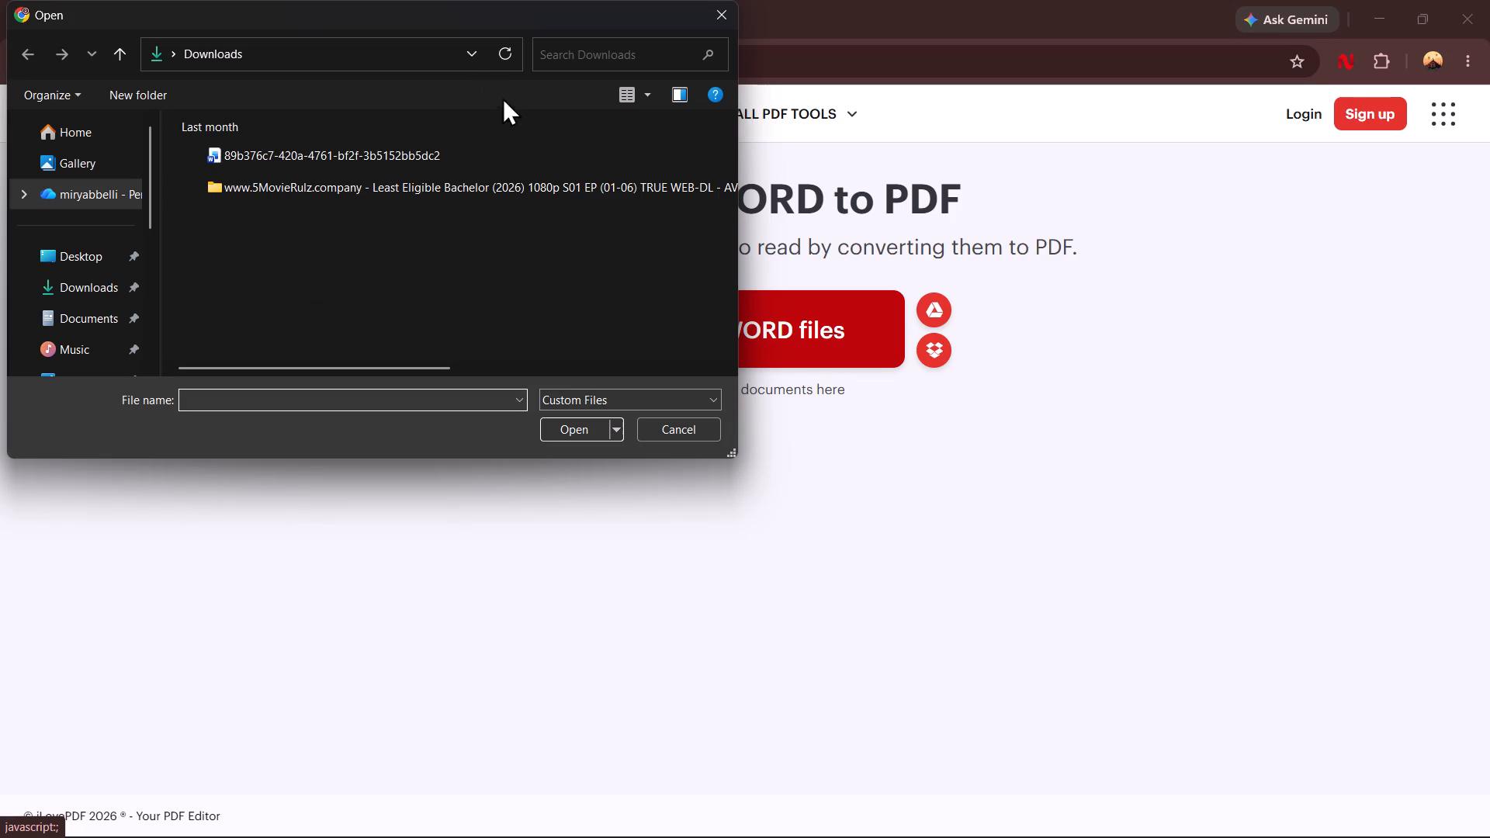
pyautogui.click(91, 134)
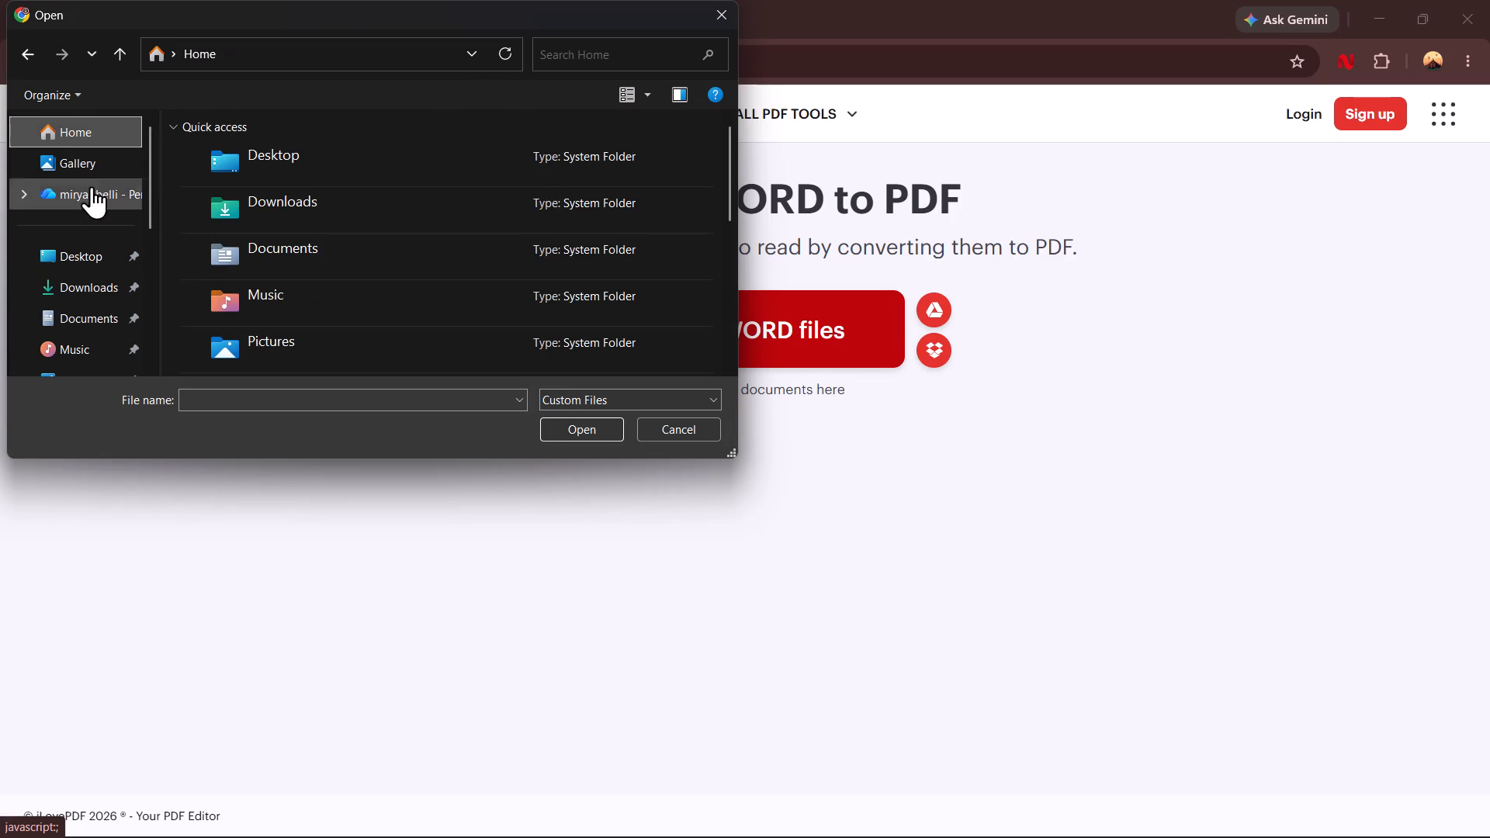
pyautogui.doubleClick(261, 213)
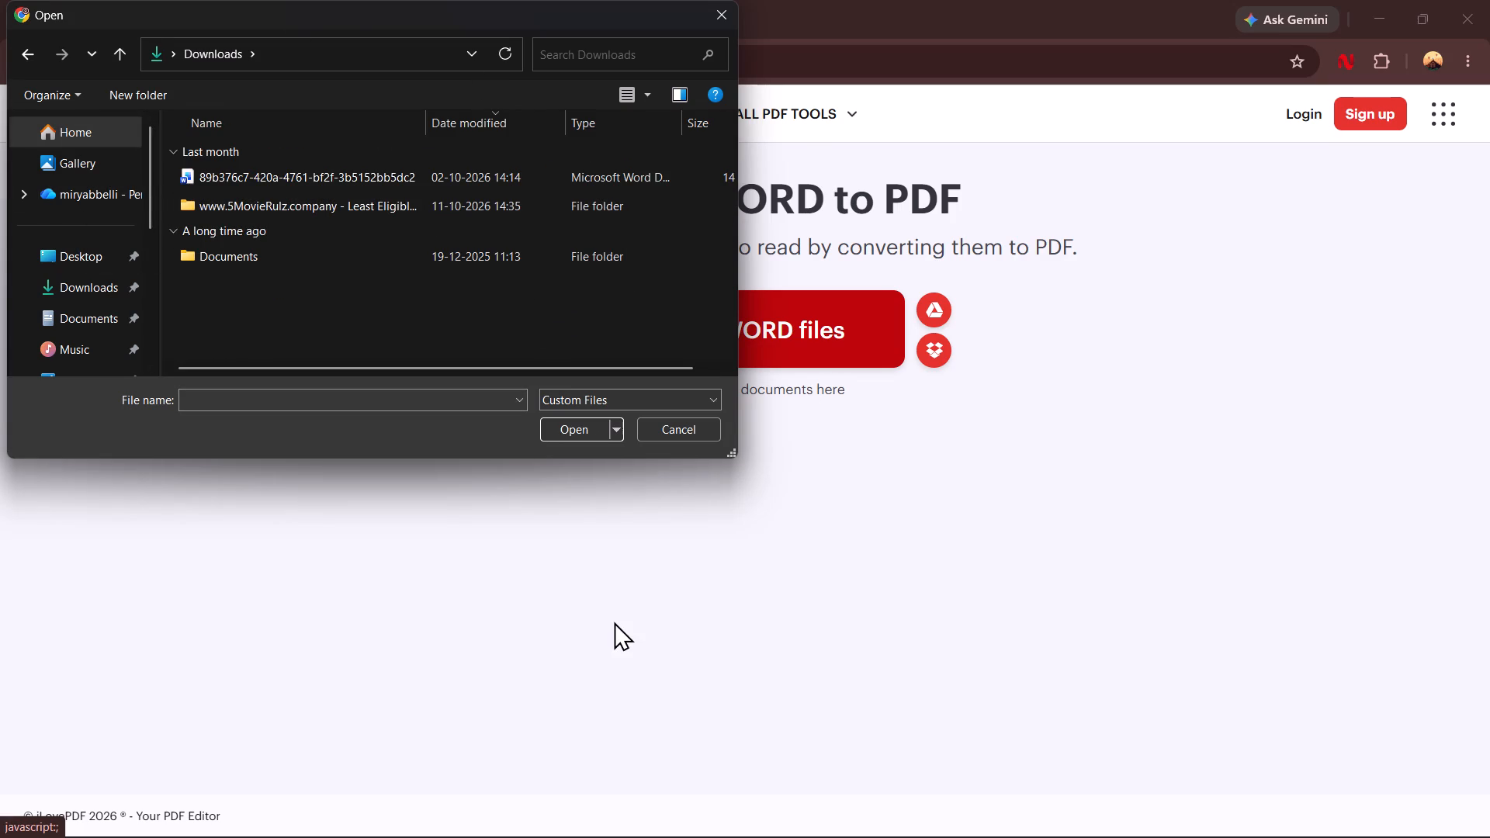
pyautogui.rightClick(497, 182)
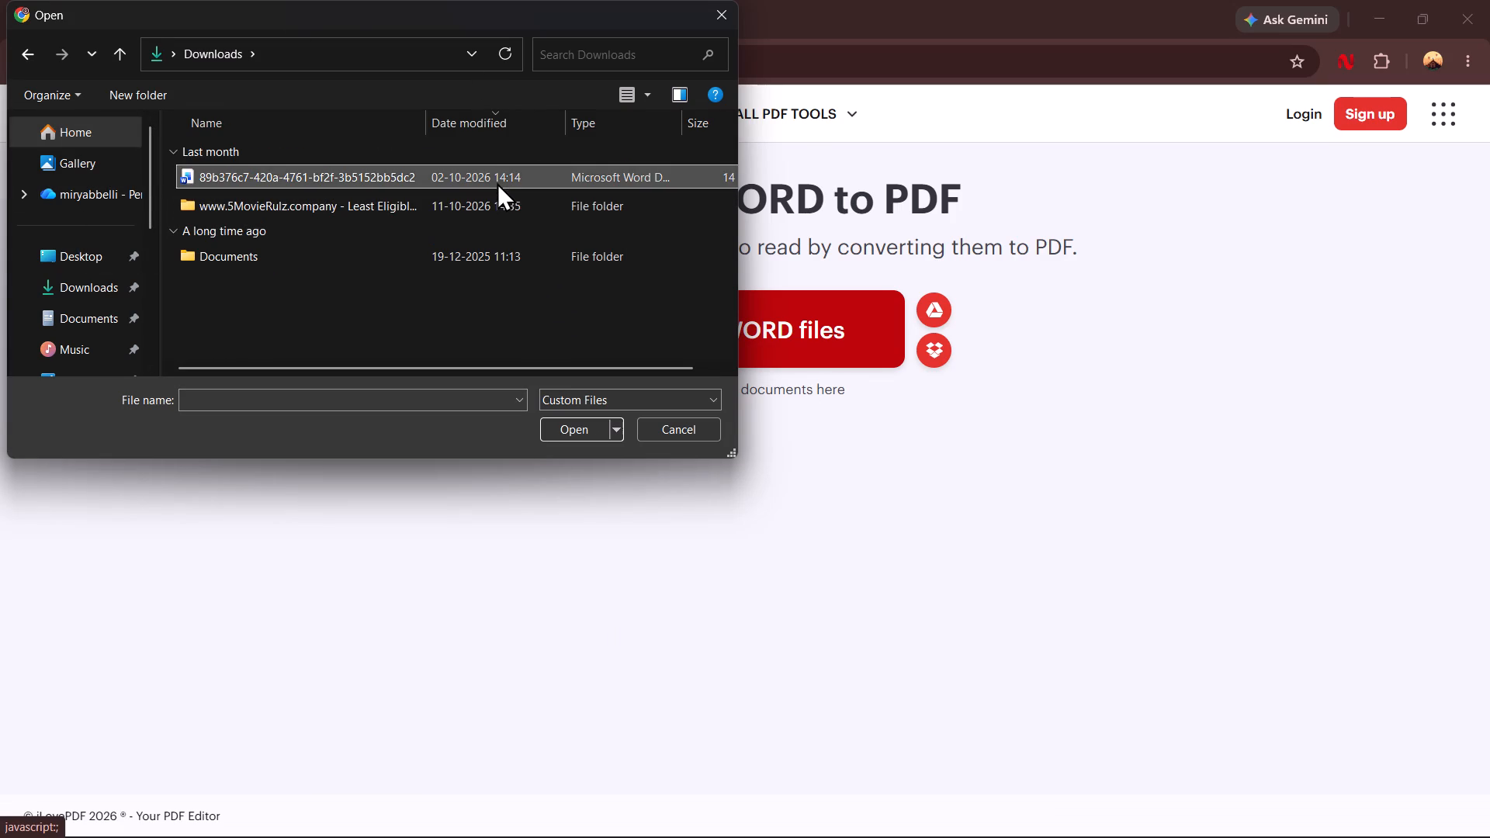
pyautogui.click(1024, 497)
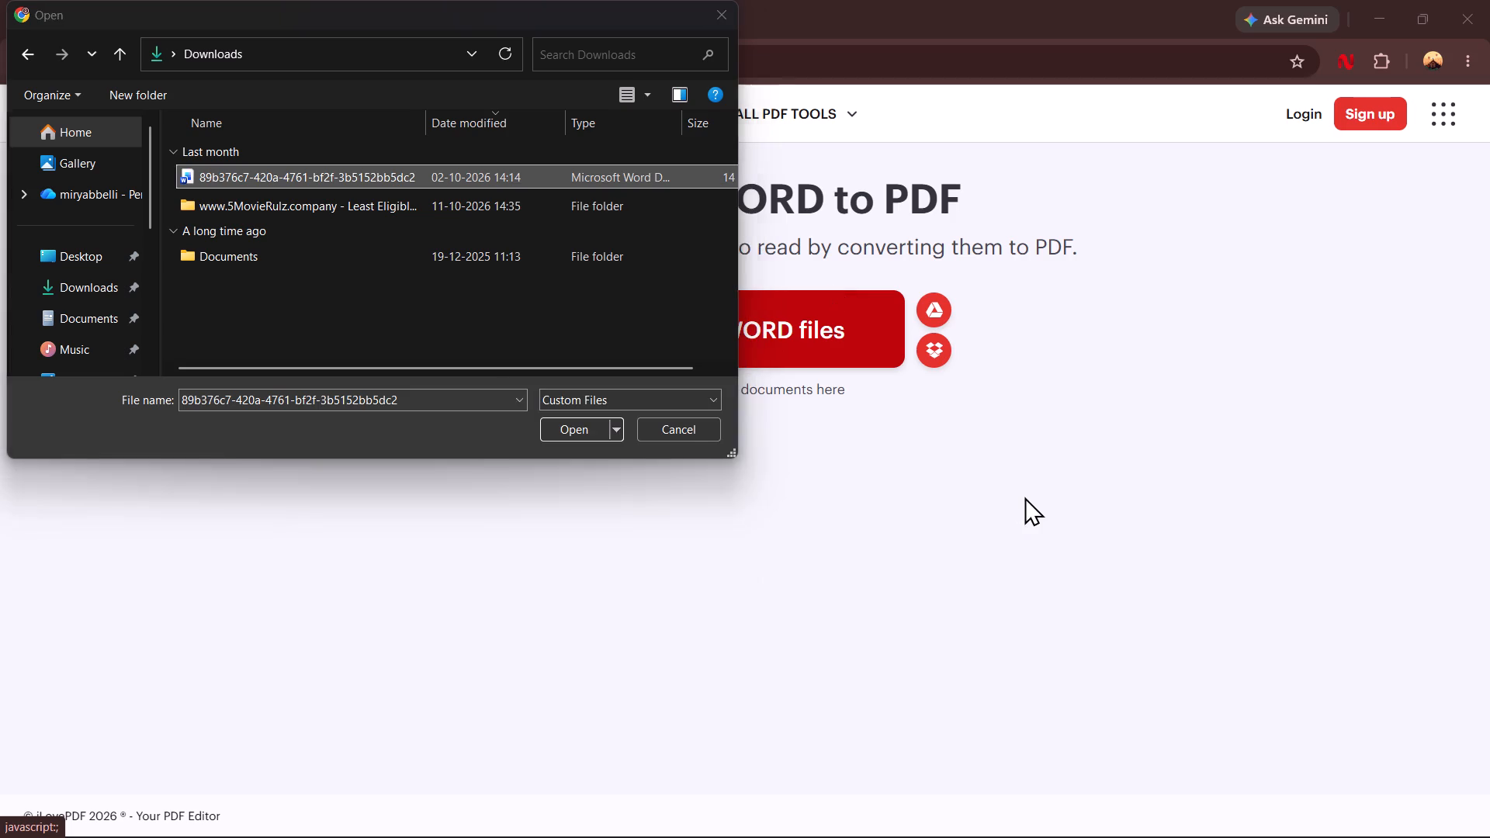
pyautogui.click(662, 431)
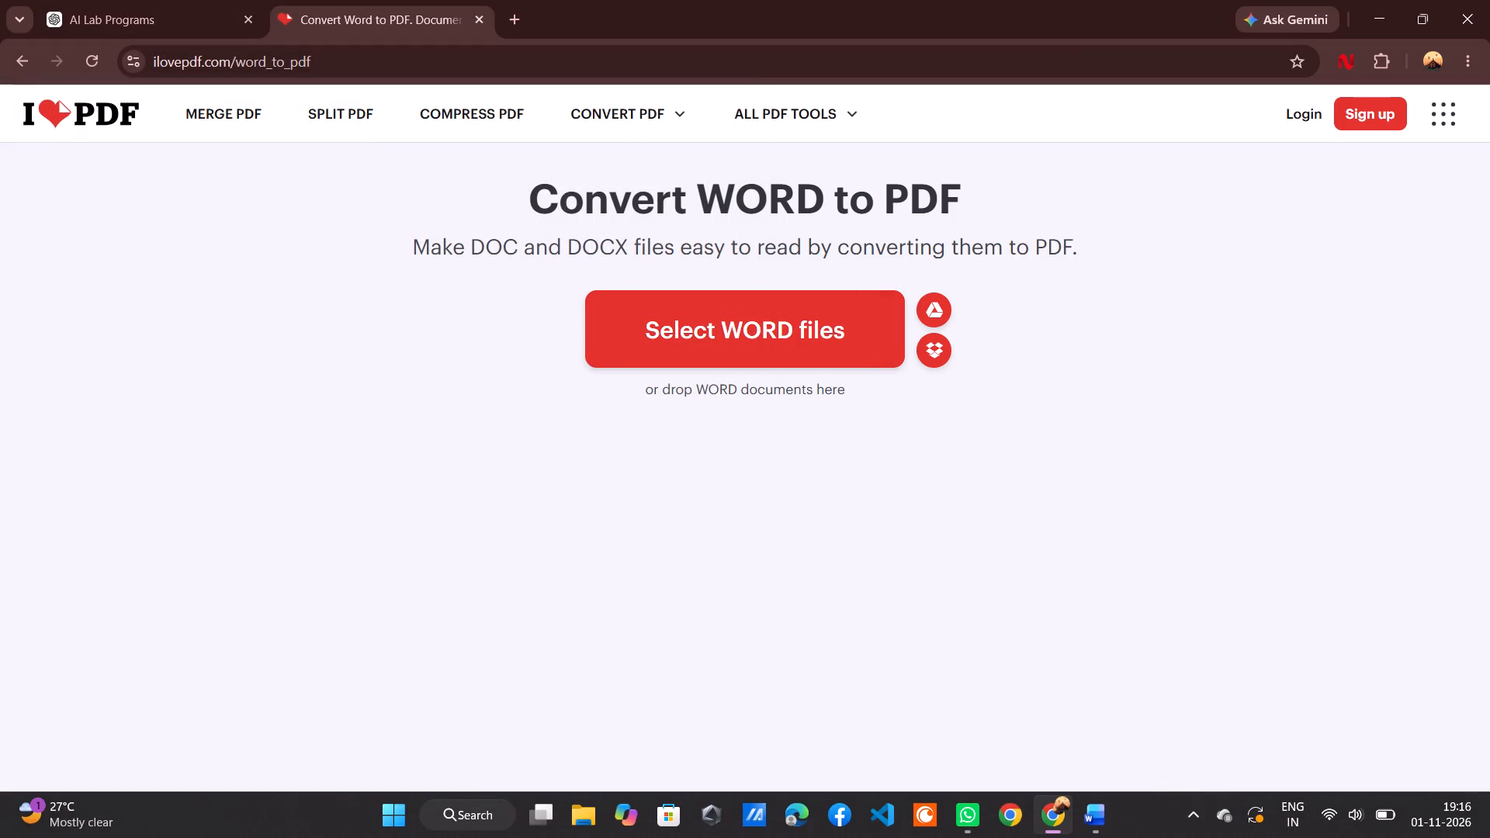
# Switch to Word and save a copy of the document as aai lab external in the main personal OneDrive folder.
pyautogui.moveTo(1117, 820); pyautogui.dragTo(1083, 814)
pyautogui.click(1083, 814)
pyautogui.click(29, 50)
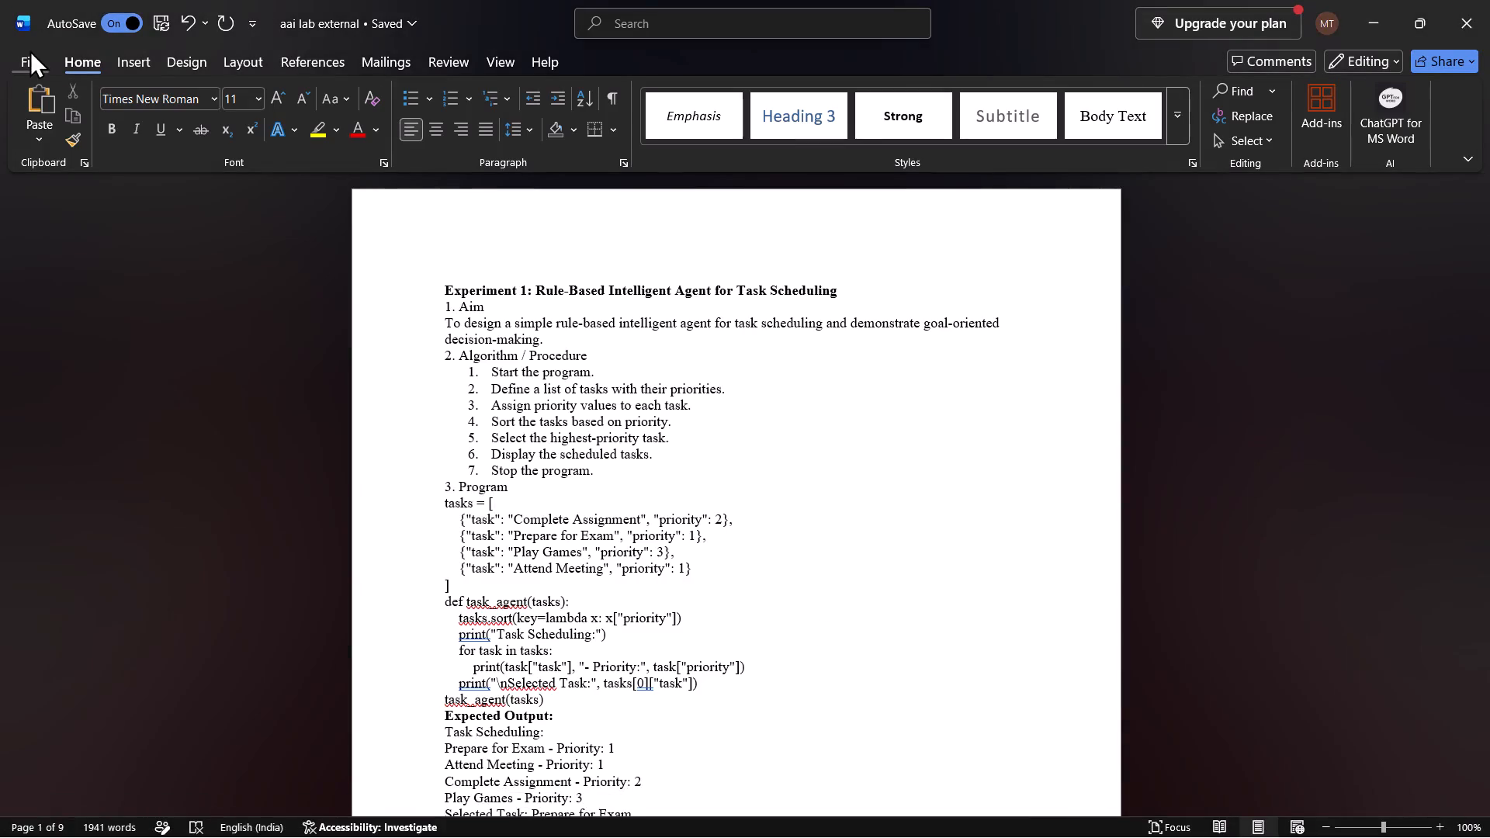
pyautogui.click(47, 322)
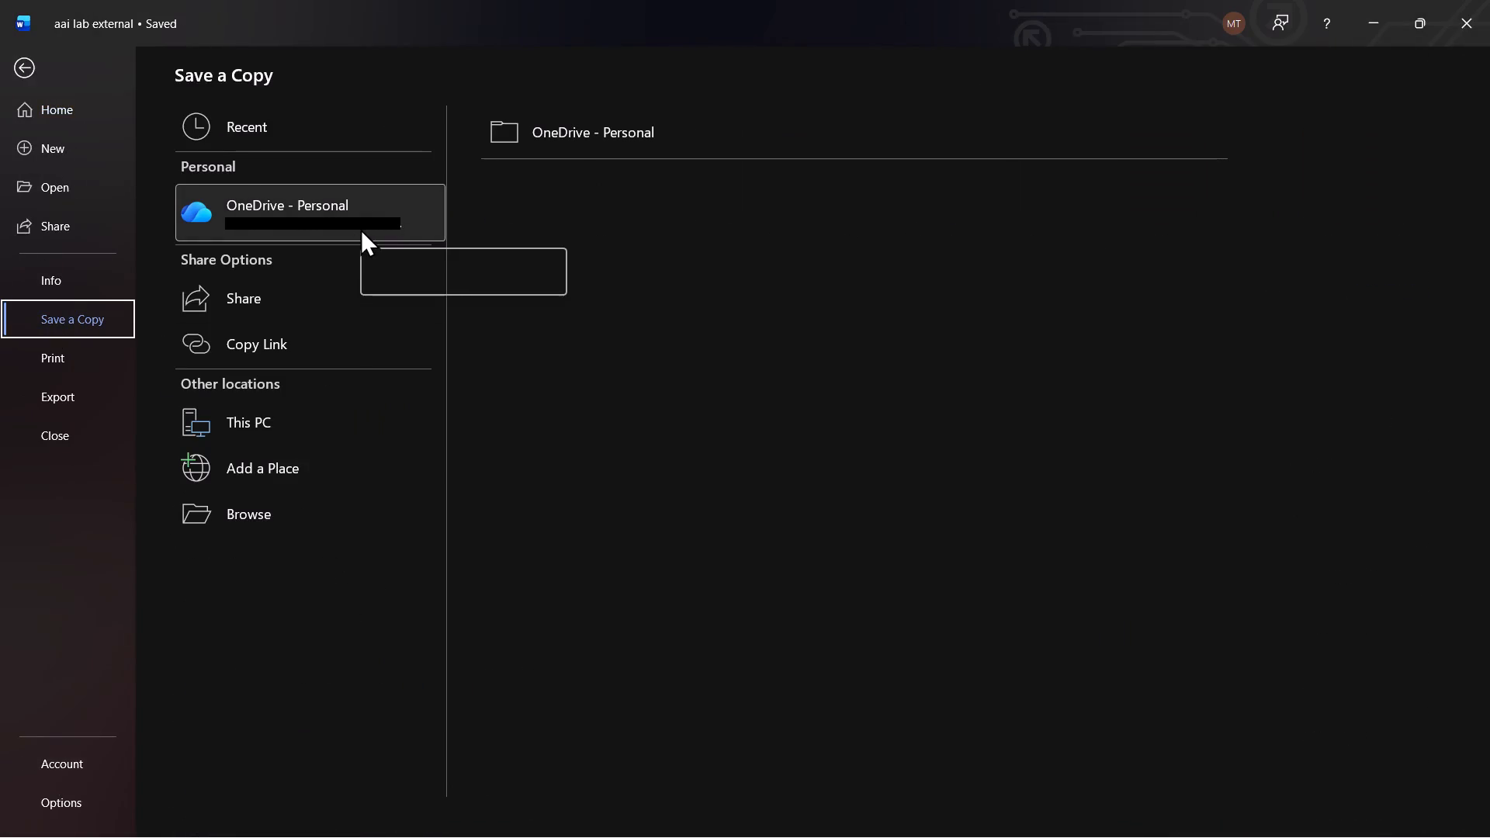
pyautogui.click(620, 155)
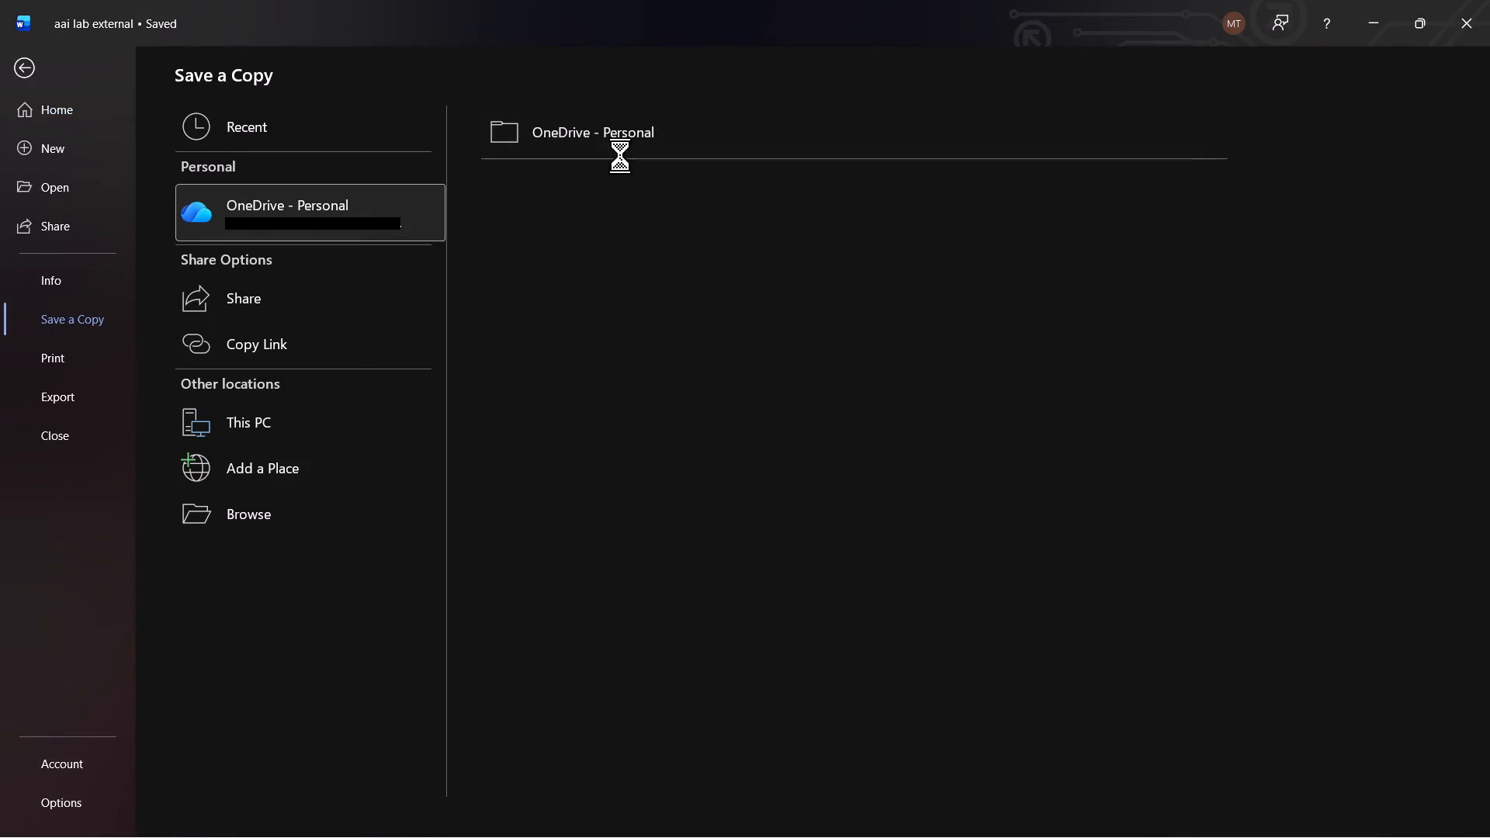
pyautogui.press('Return')
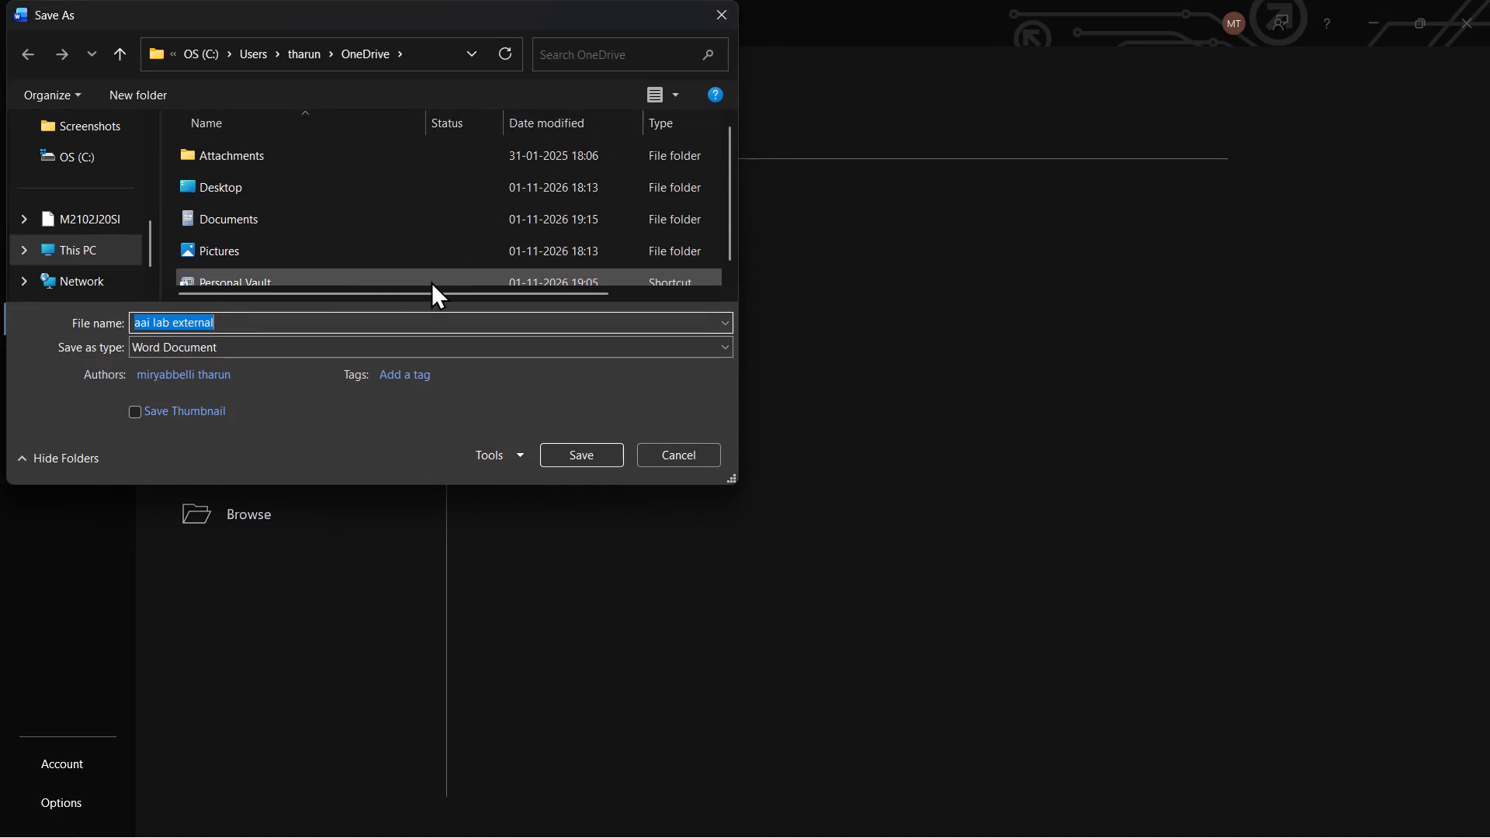
pyautogui.click(578, 452)
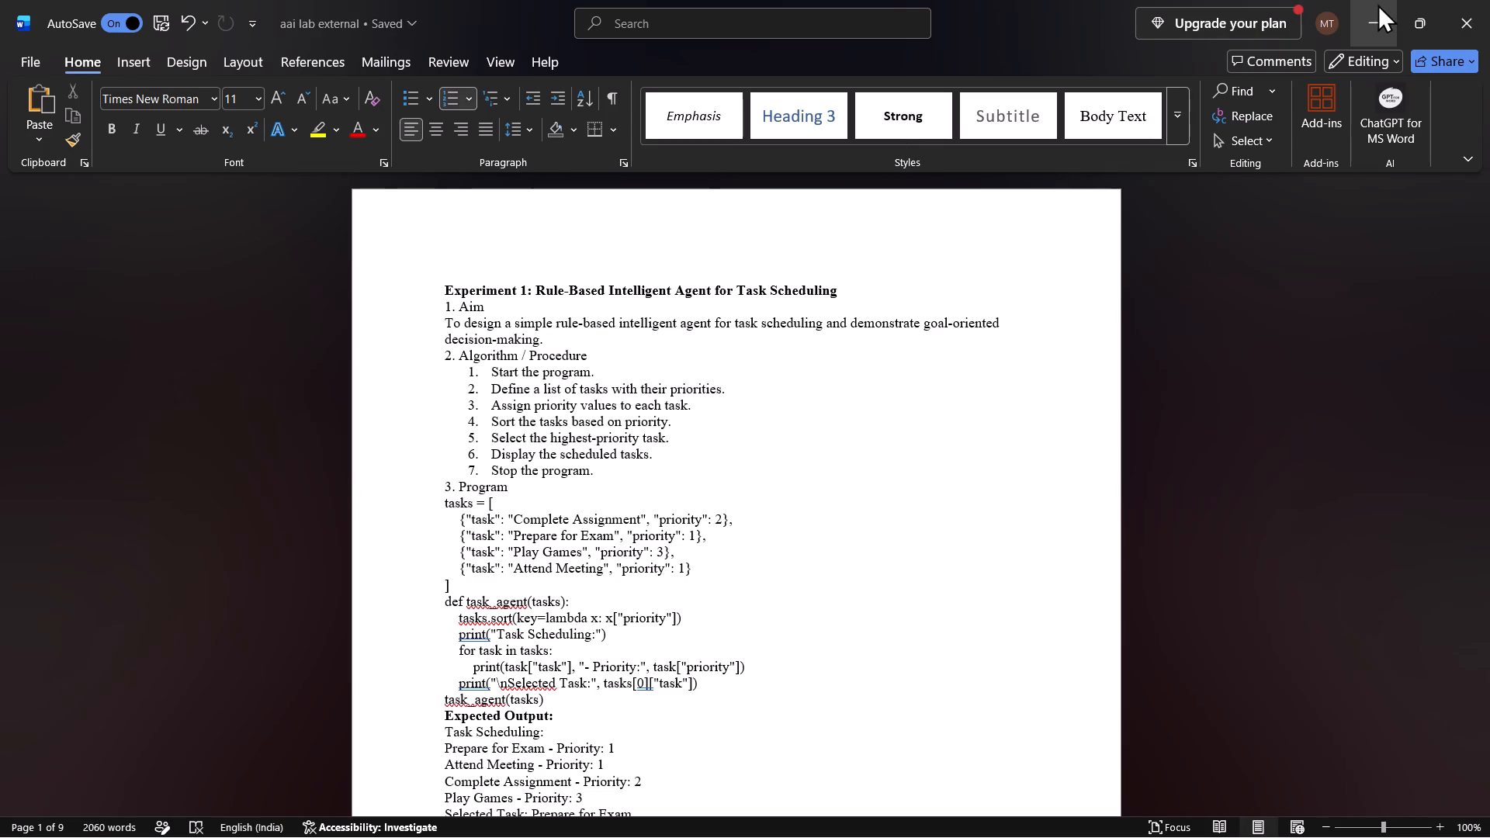
# Return to the iLovePDF converter in Chrome and add the aai lab external Word document from the Documents folder.
pyautogui.click(1079, 814)
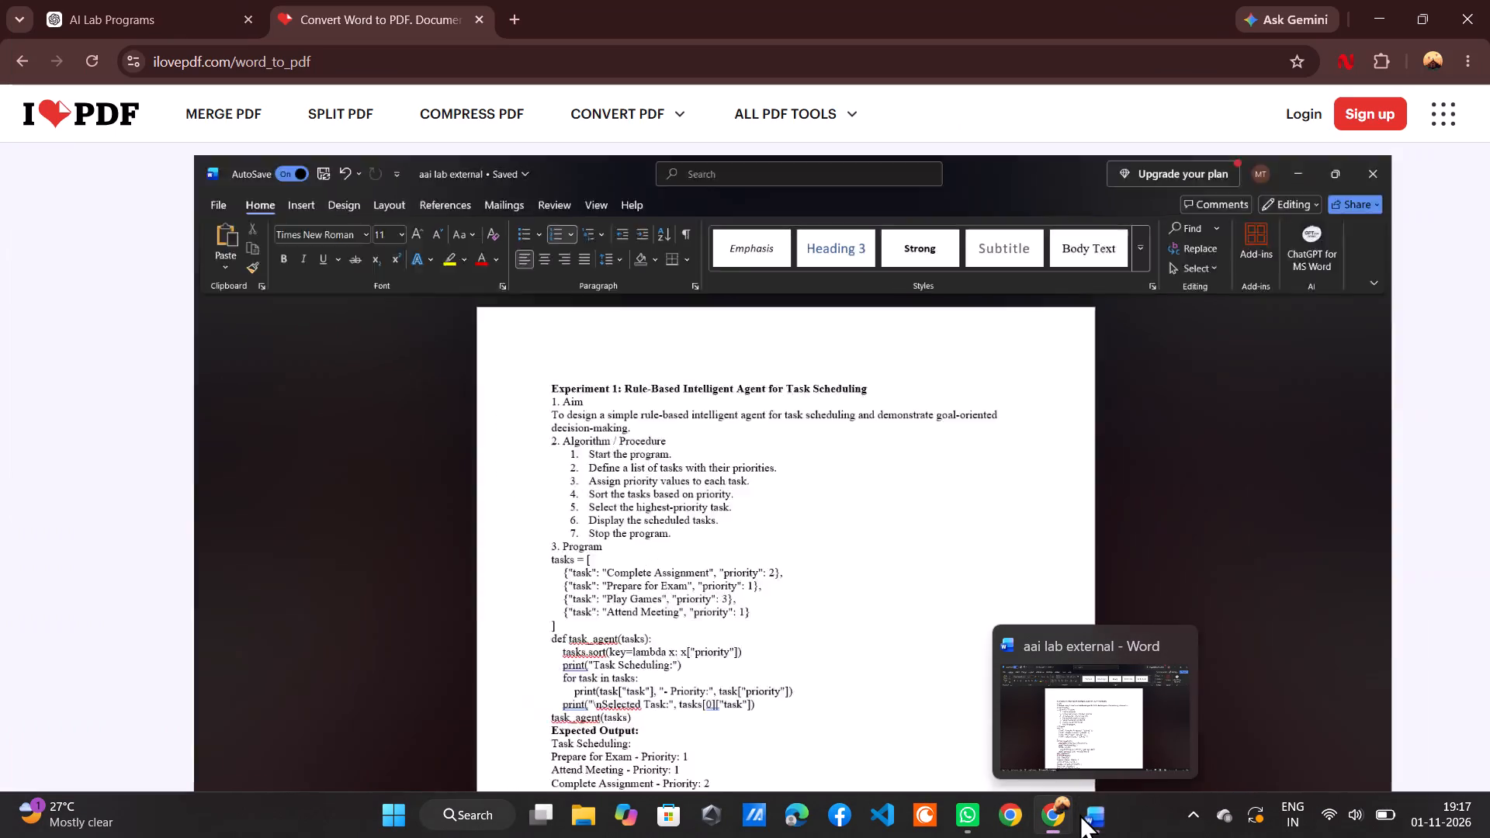
pyautogui.click(709, 293)
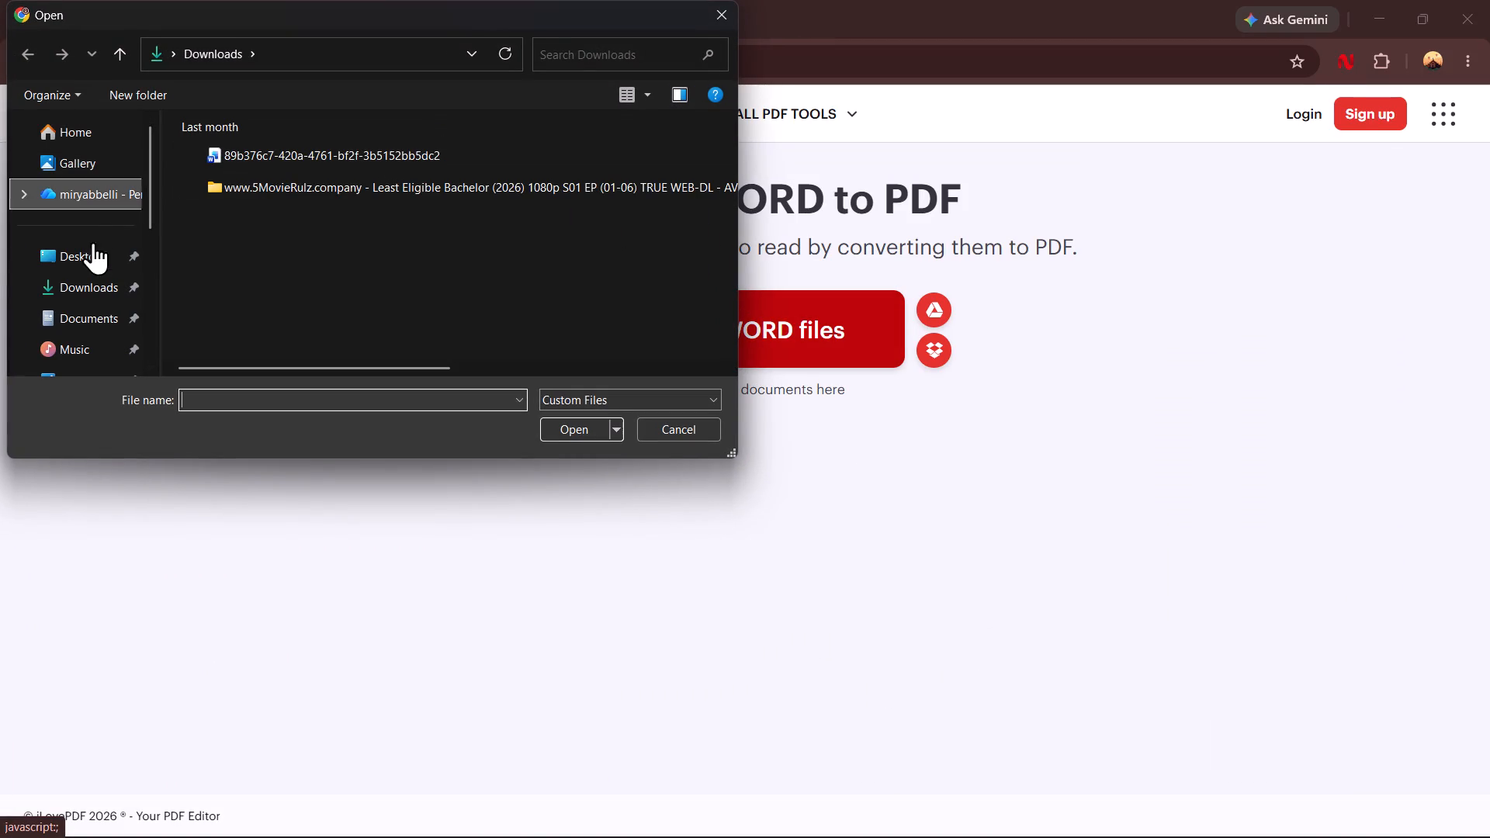
pyautogui.click(86, 282)
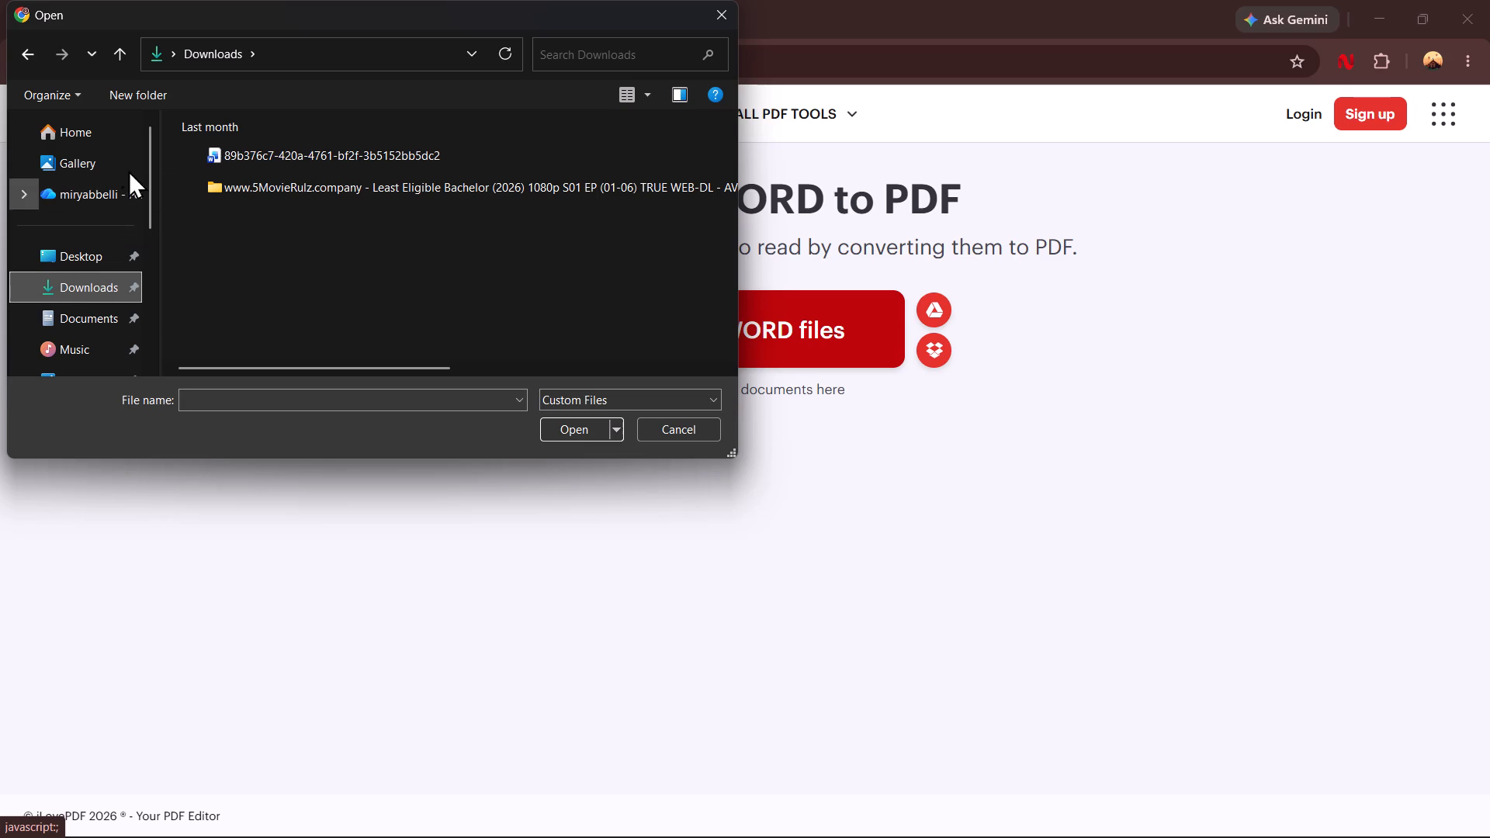
pyautogui.doubleClick(89, 135)
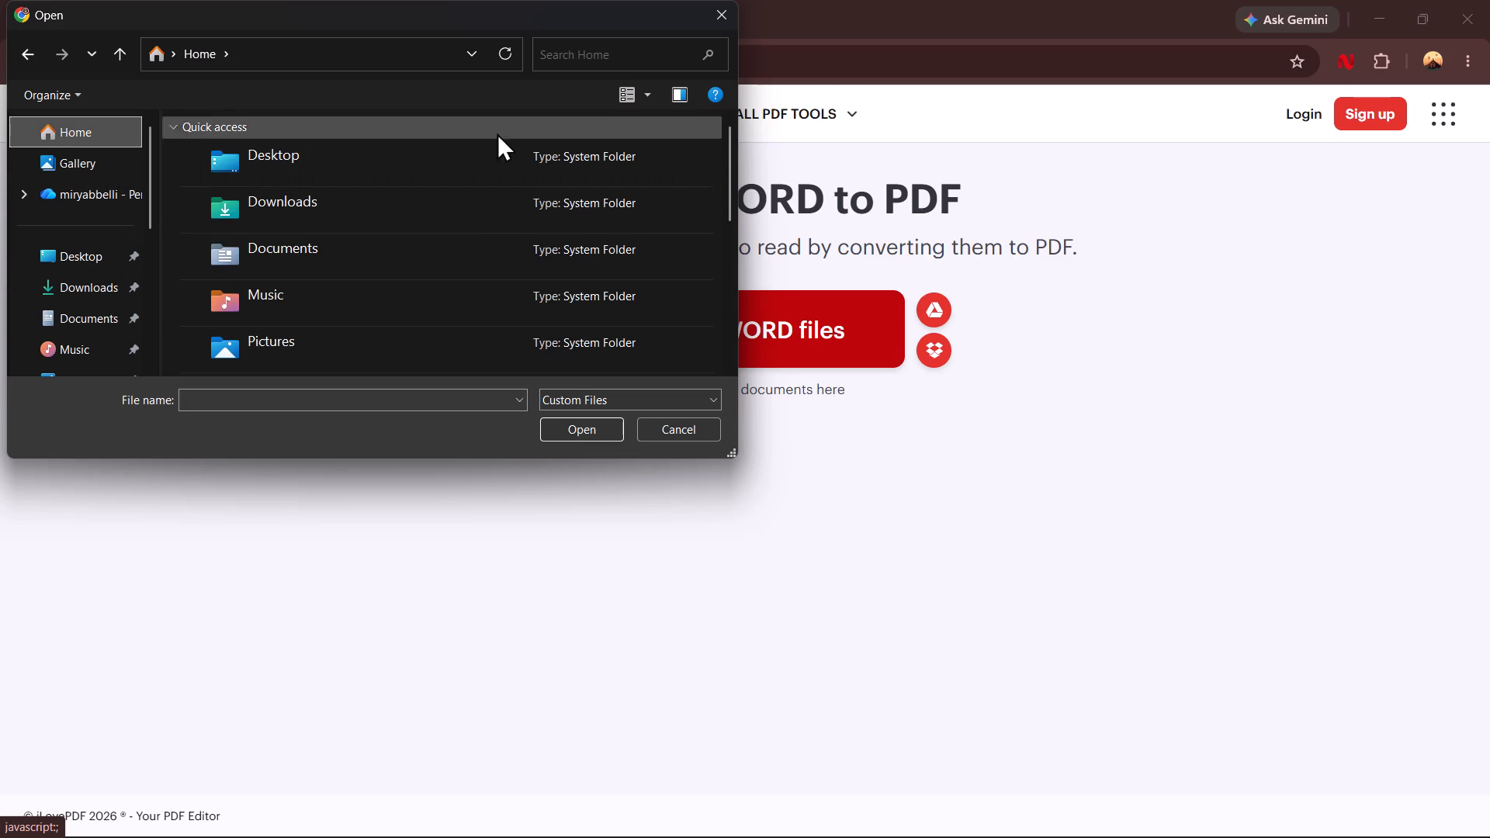
pyautogui.doubleClick(83, 161)
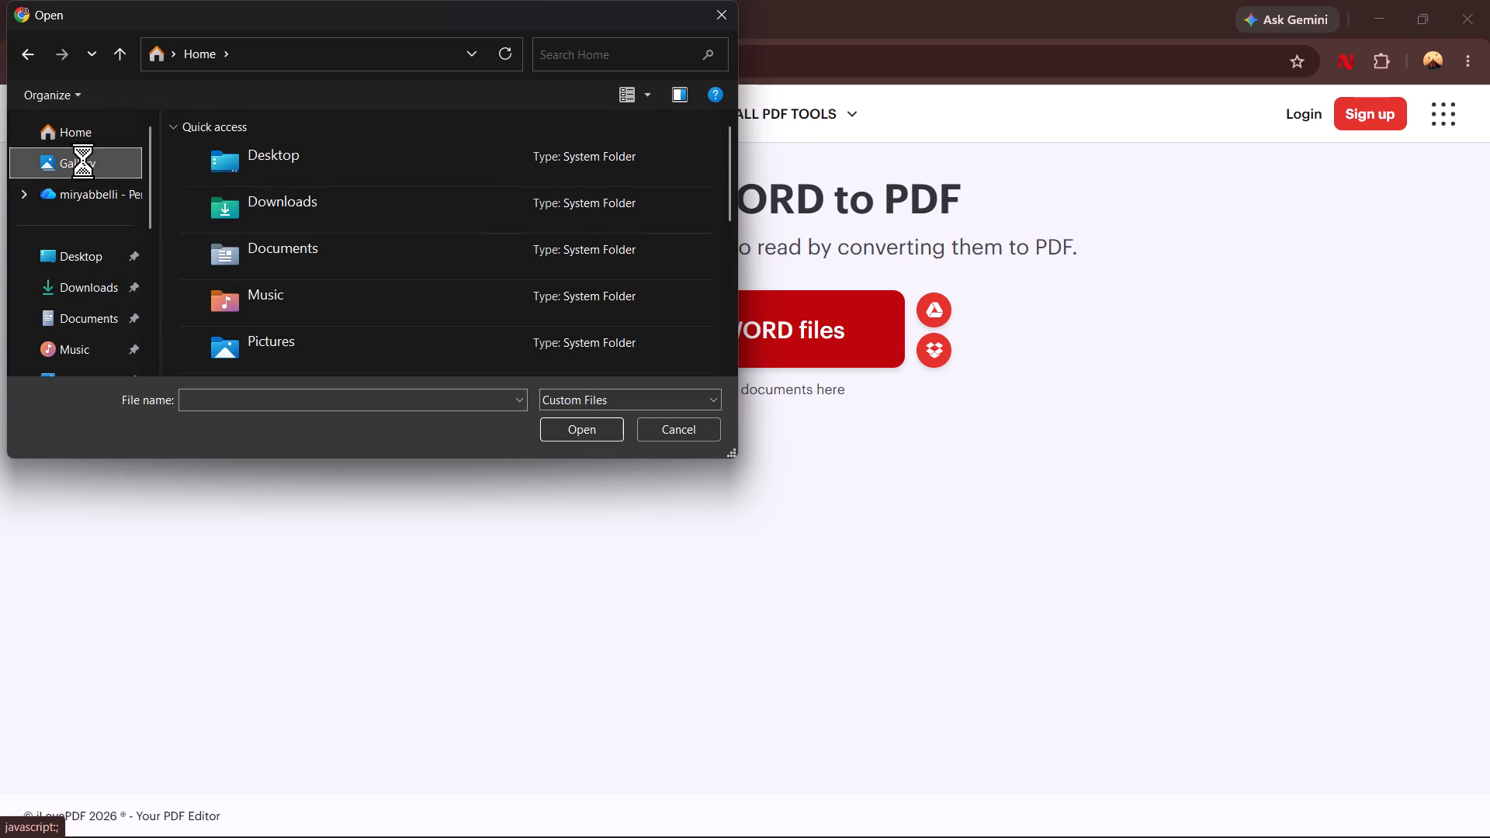
pyautogui.doubleClick(76, 258)
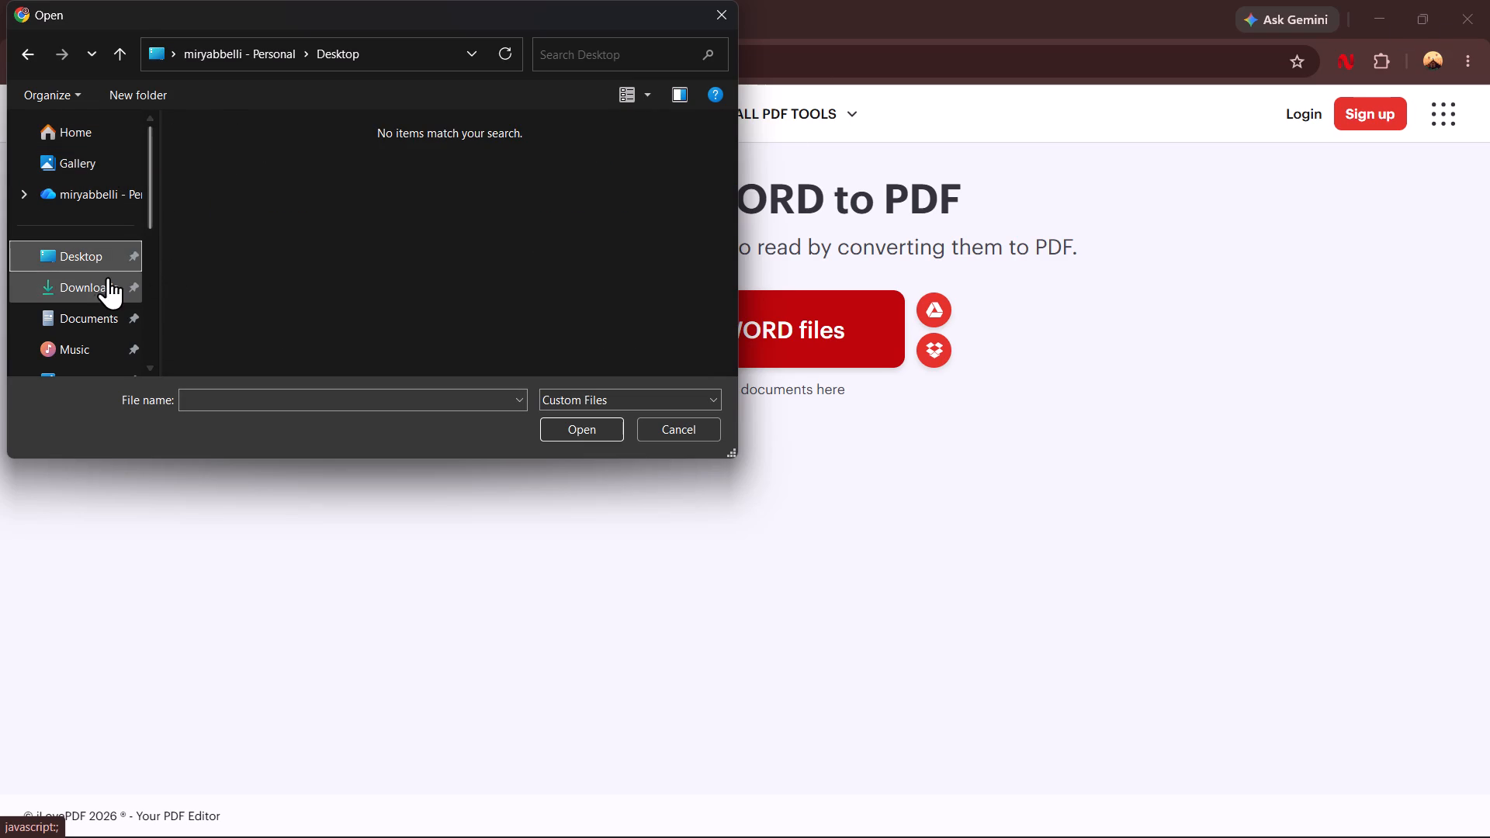
pyautogui.doubleClick(93, 280)
pyautogui.doubleClick(88, 301)
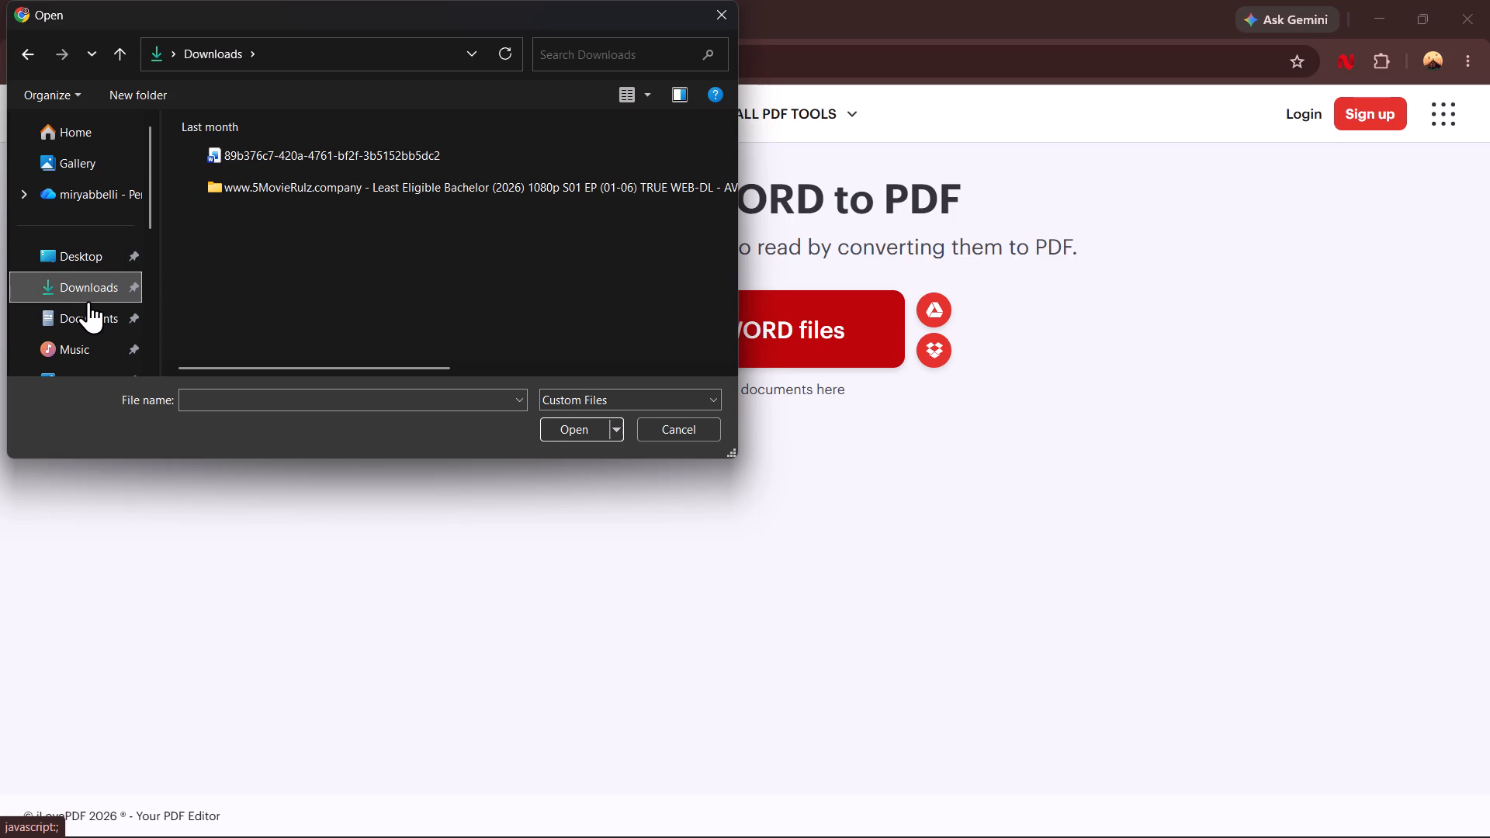
pyautogui.doubleClick(88, 313)
pyautogui.scroll(-1, 88, 313)
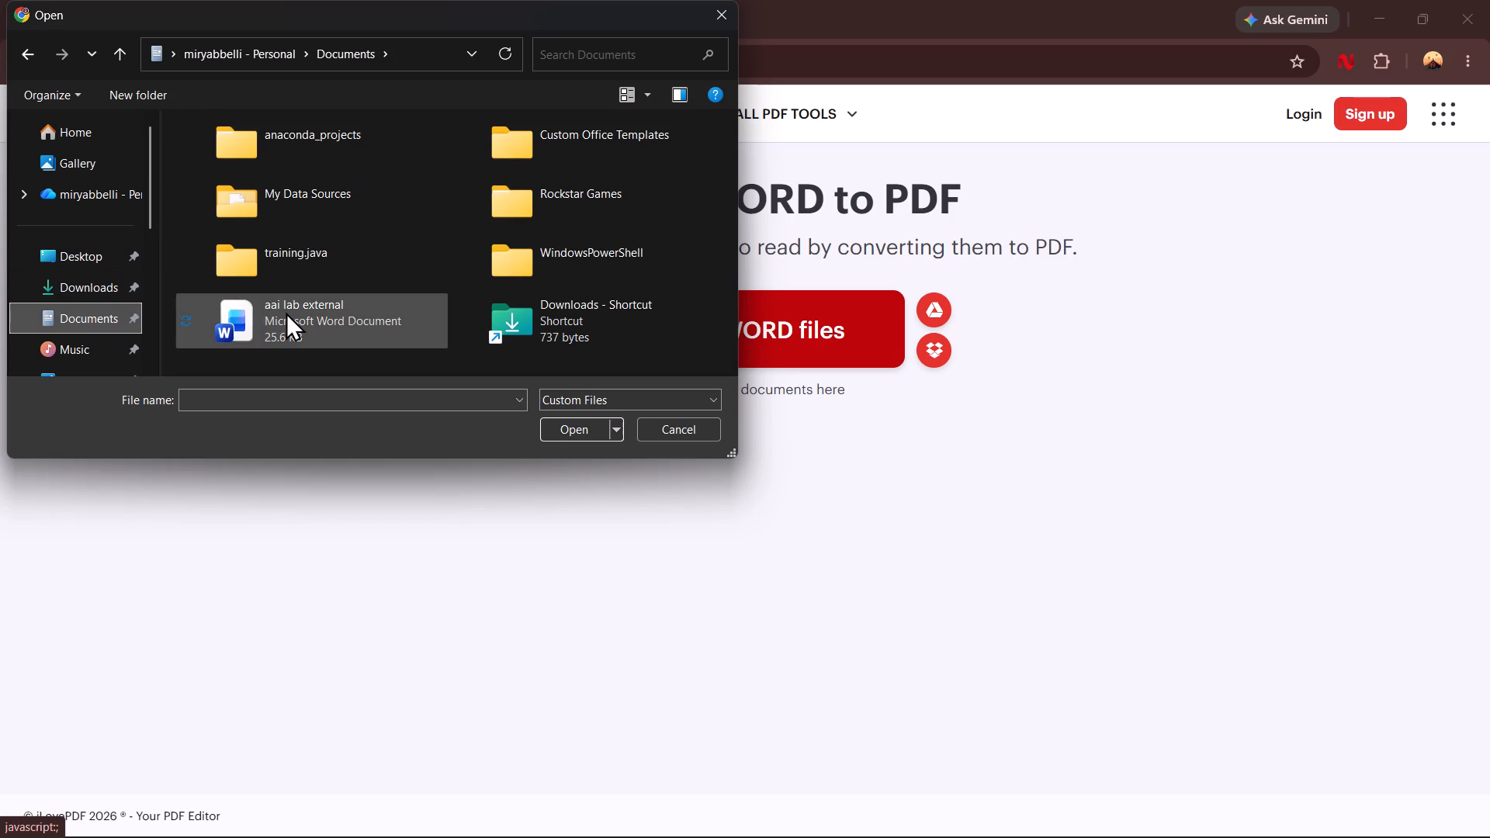
pyautogui.doubleClick(286, 312)
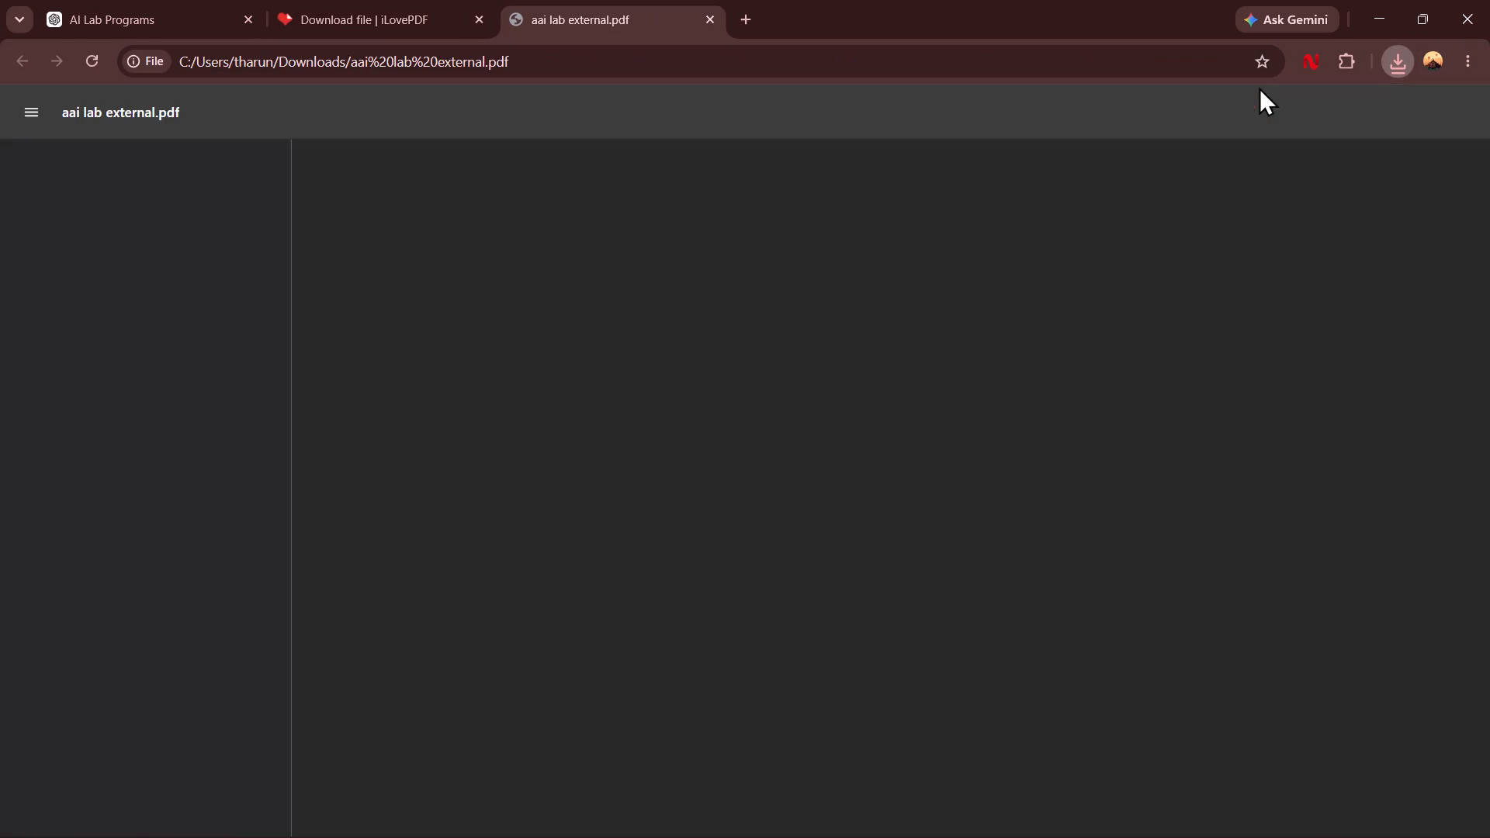
pyautogui.scroll(-4, 725, 313)
pyautogui.scroll(-10, 73, 500)
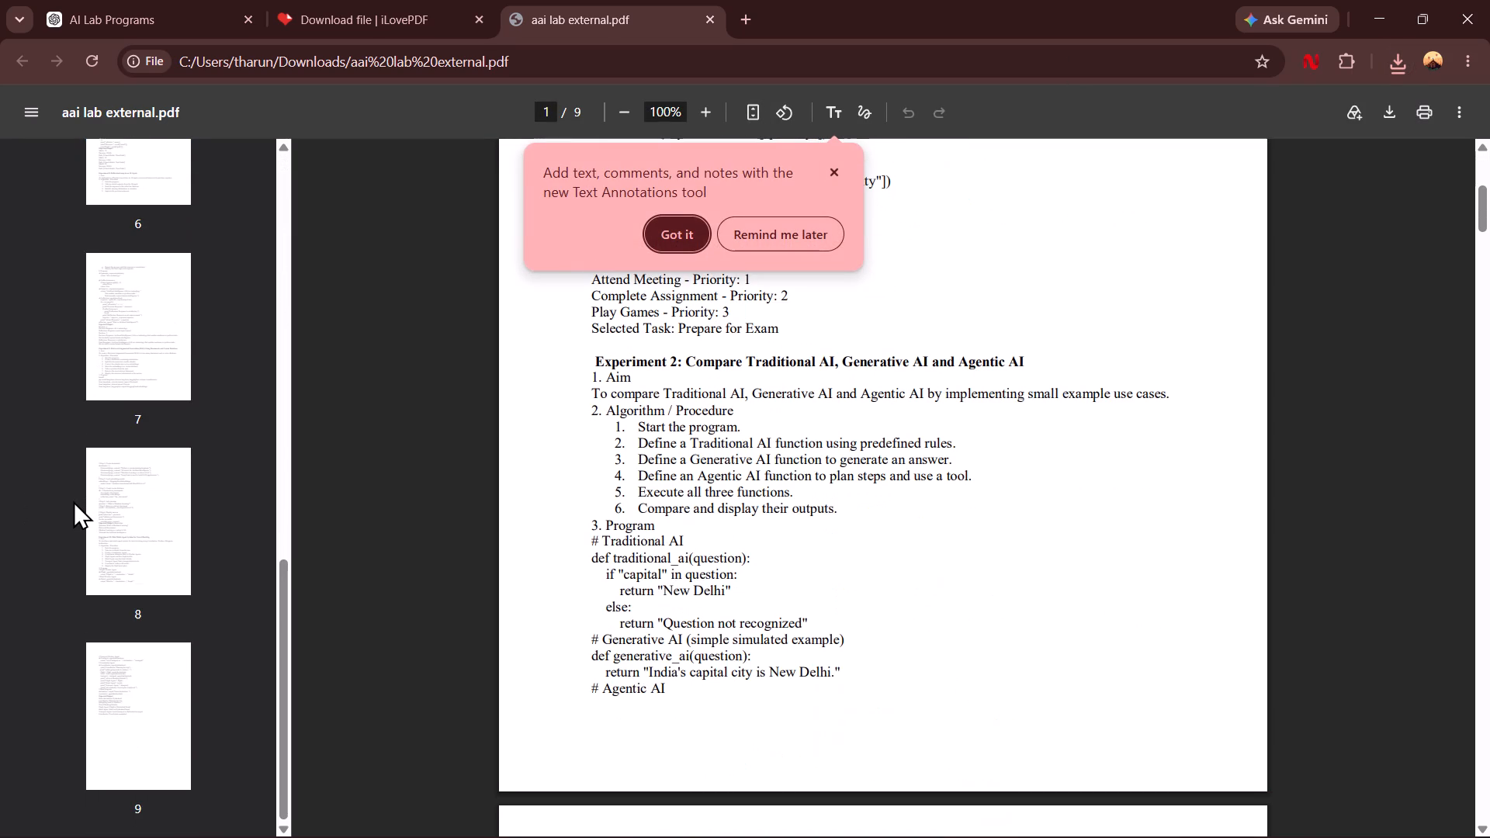
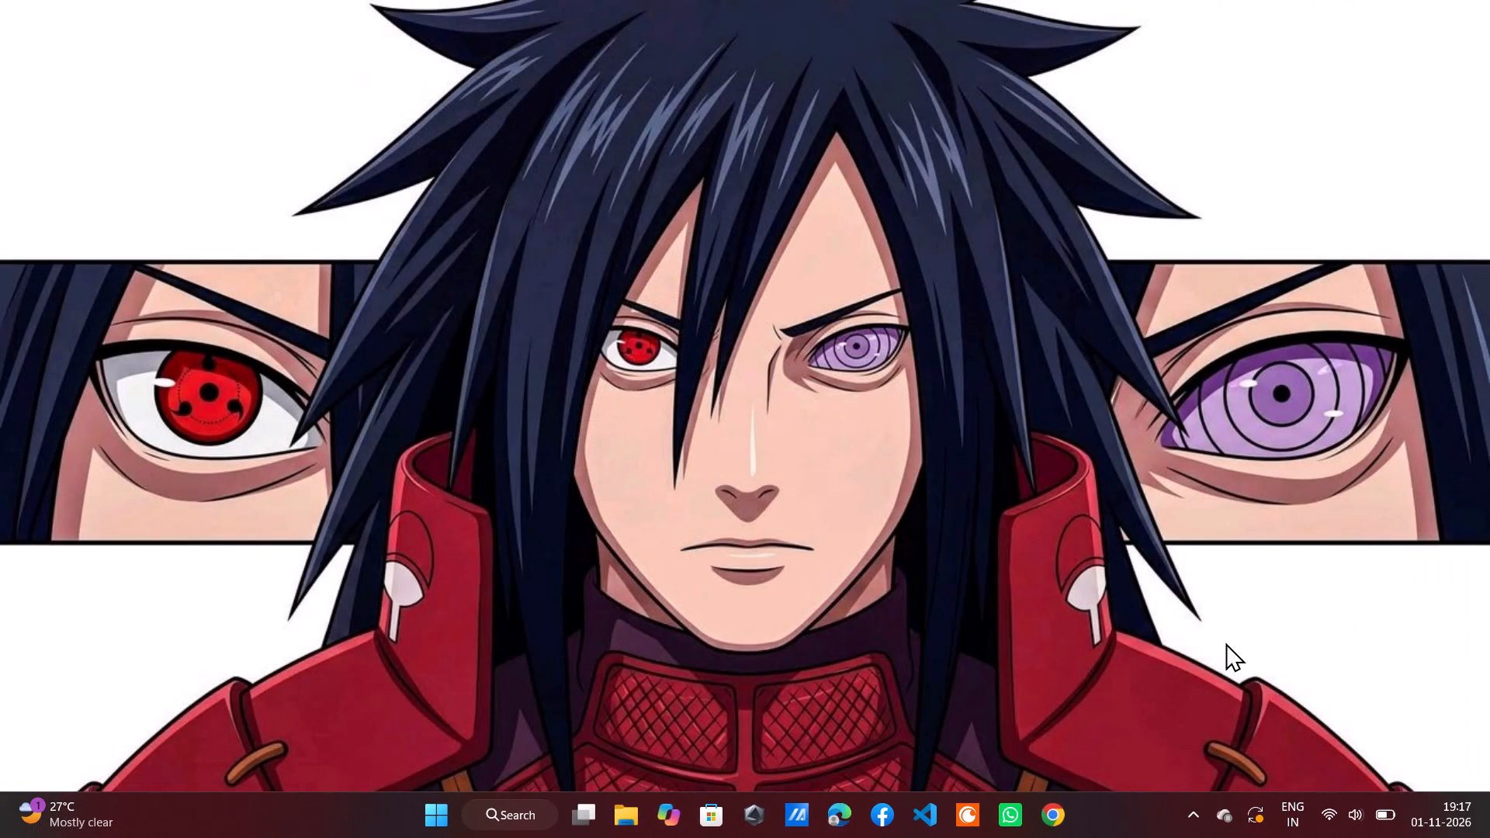
# Bring up the Windows shutdown options from the desktop and choose Shut down as the action for the computer.
pyautogui.hotkey('alt', 'F4')
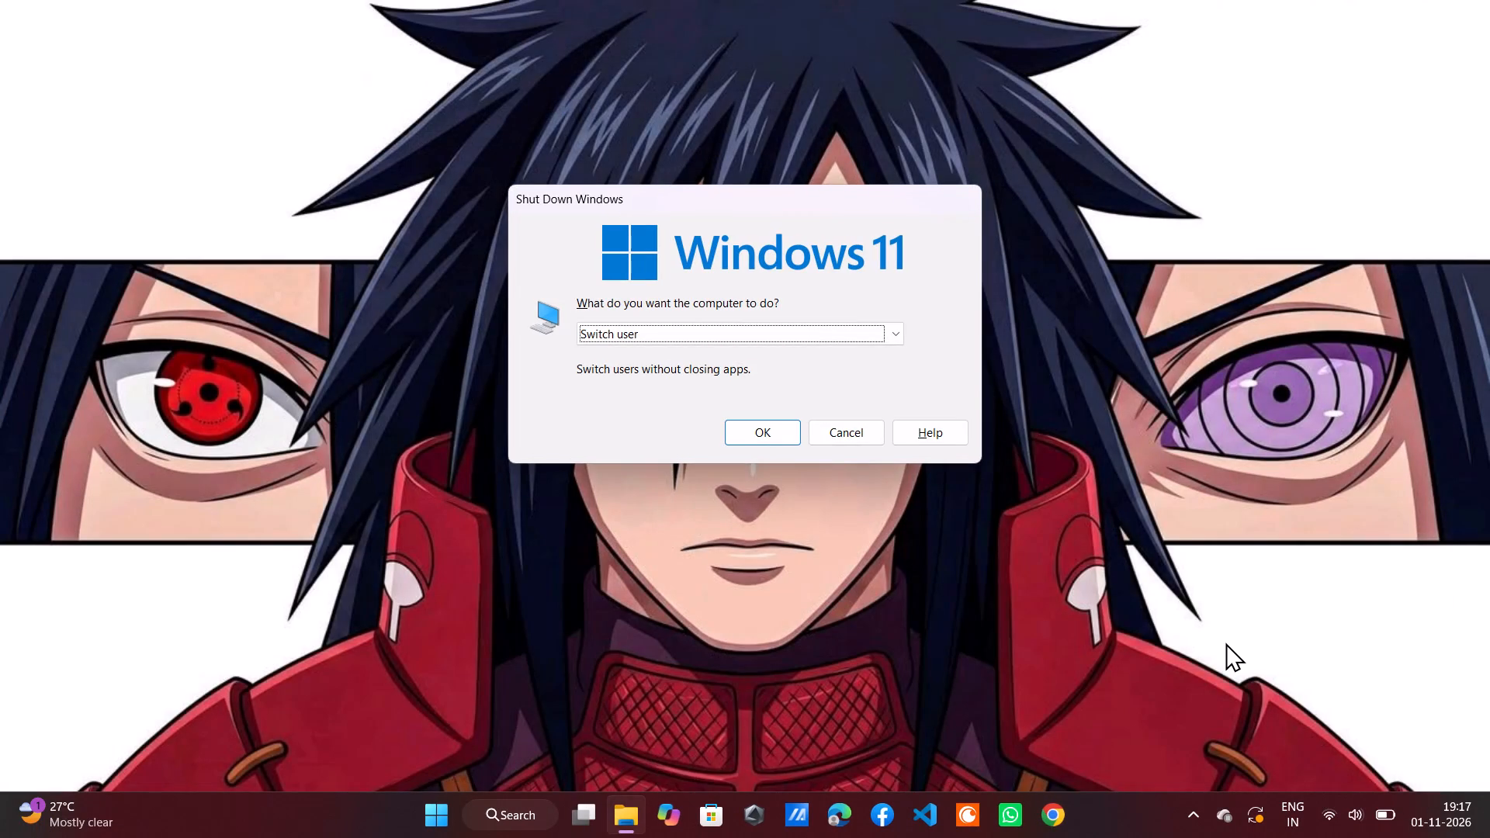
pyautogui.press('Up')
pyautogui.press('Up')
pyautogui.press('Down')
pyautogui.press('Down')
pyautogui.press('Down')
pyautogui.press('Down')
pyautogui.press('Up')
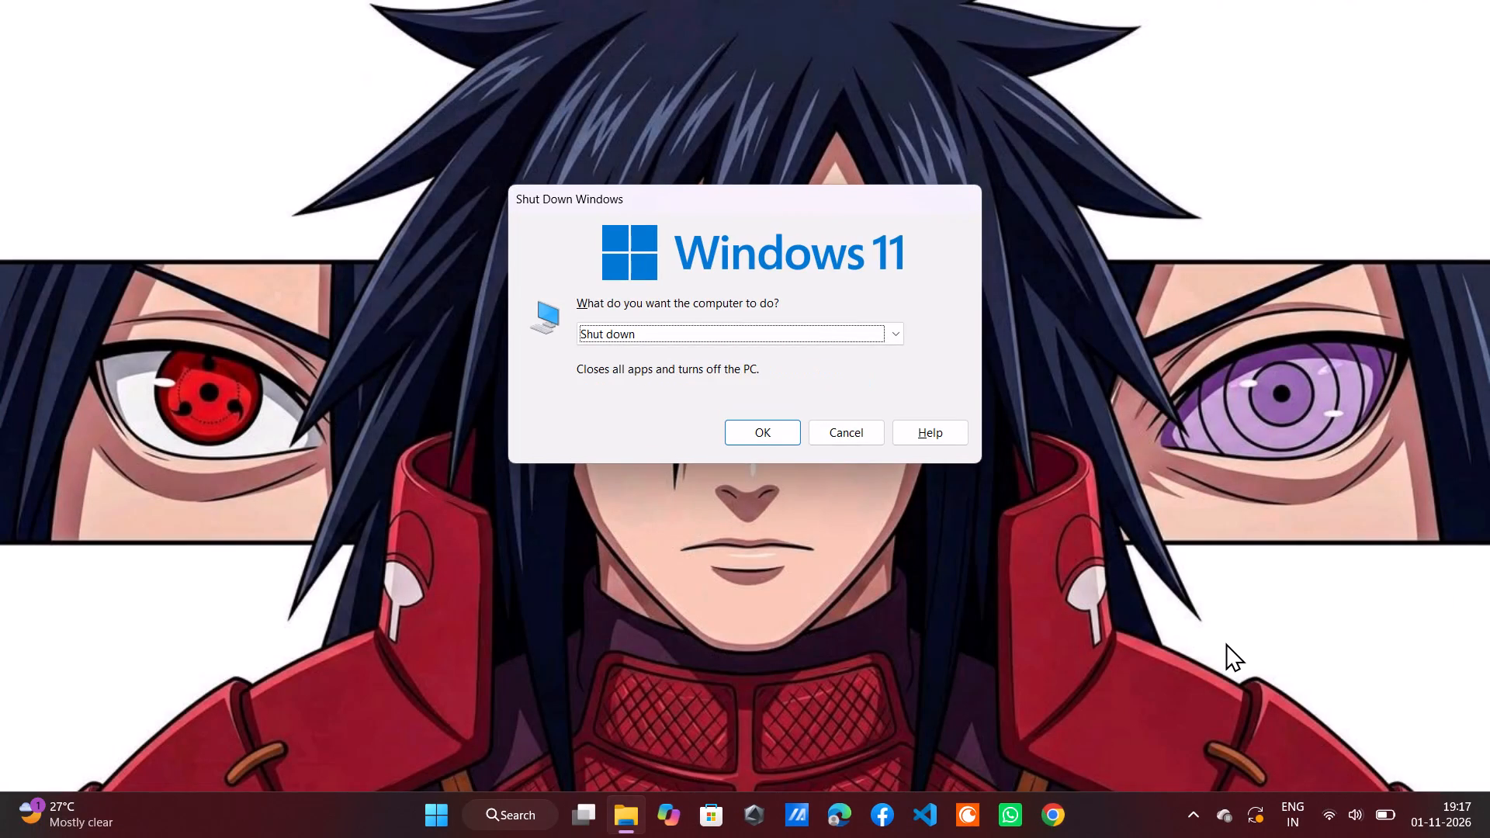